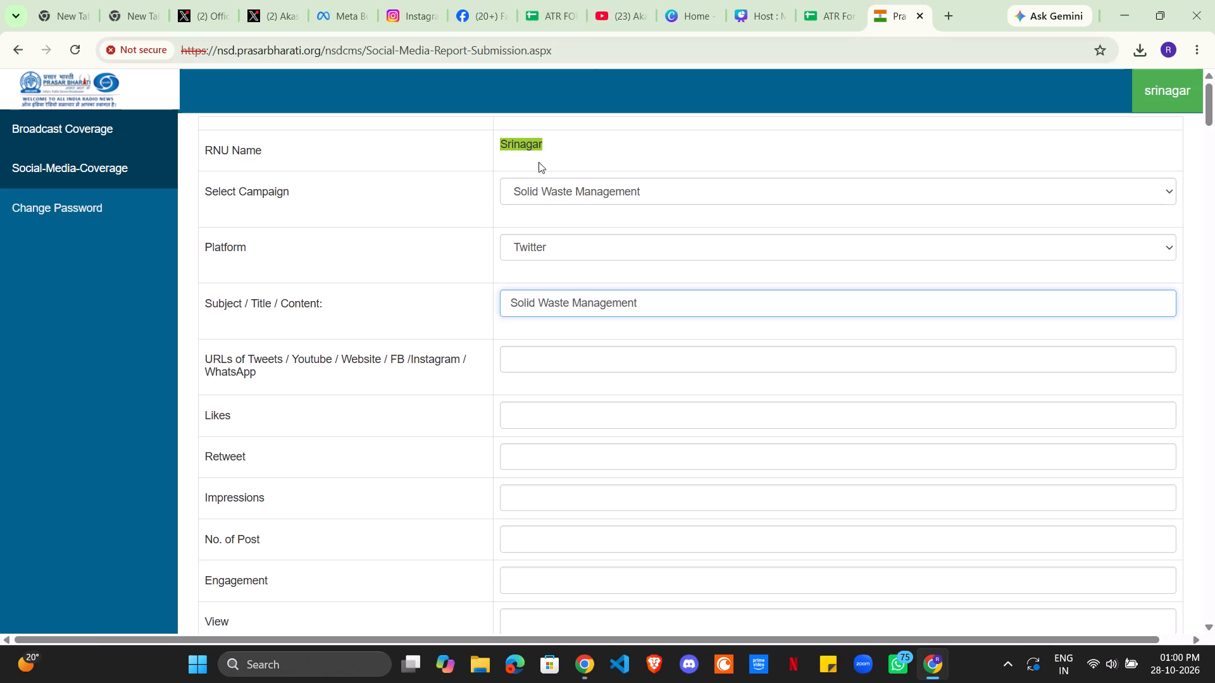
Set the Date of Posting for the Solid Waste Management Twitter entry to 09/07/2026.
left_click(560, 351)
scroll(668, 335, "down", 3)
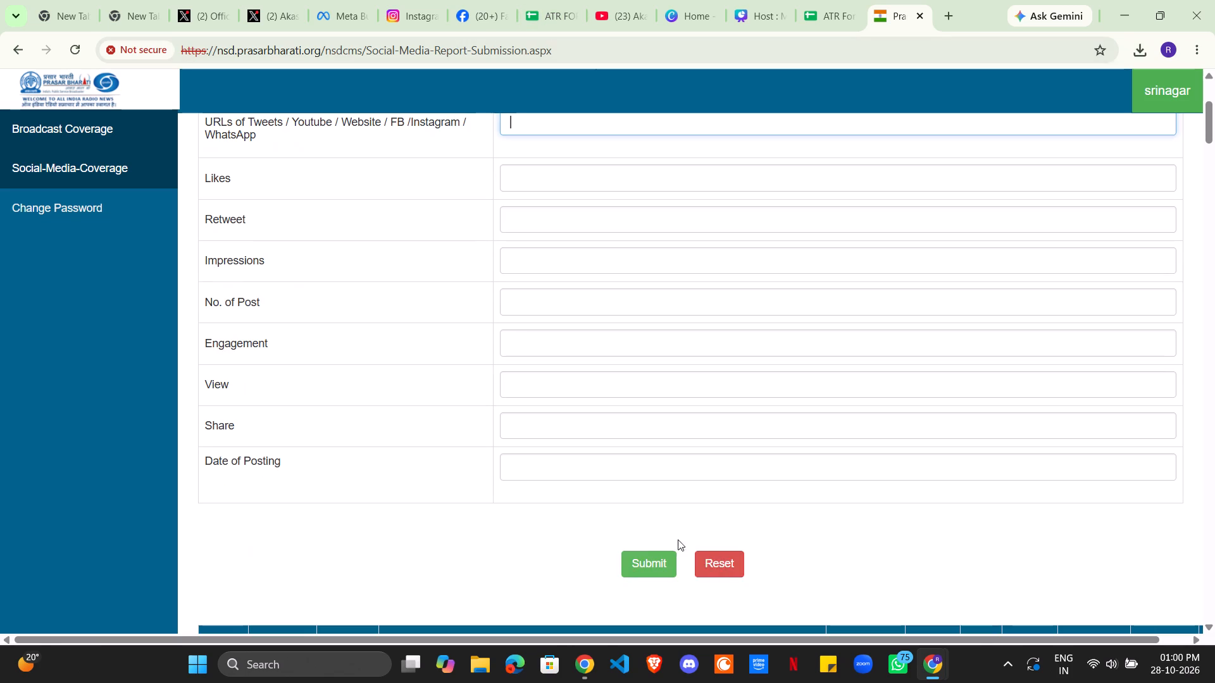
left_click(564, 484)
left_click(564, 472)
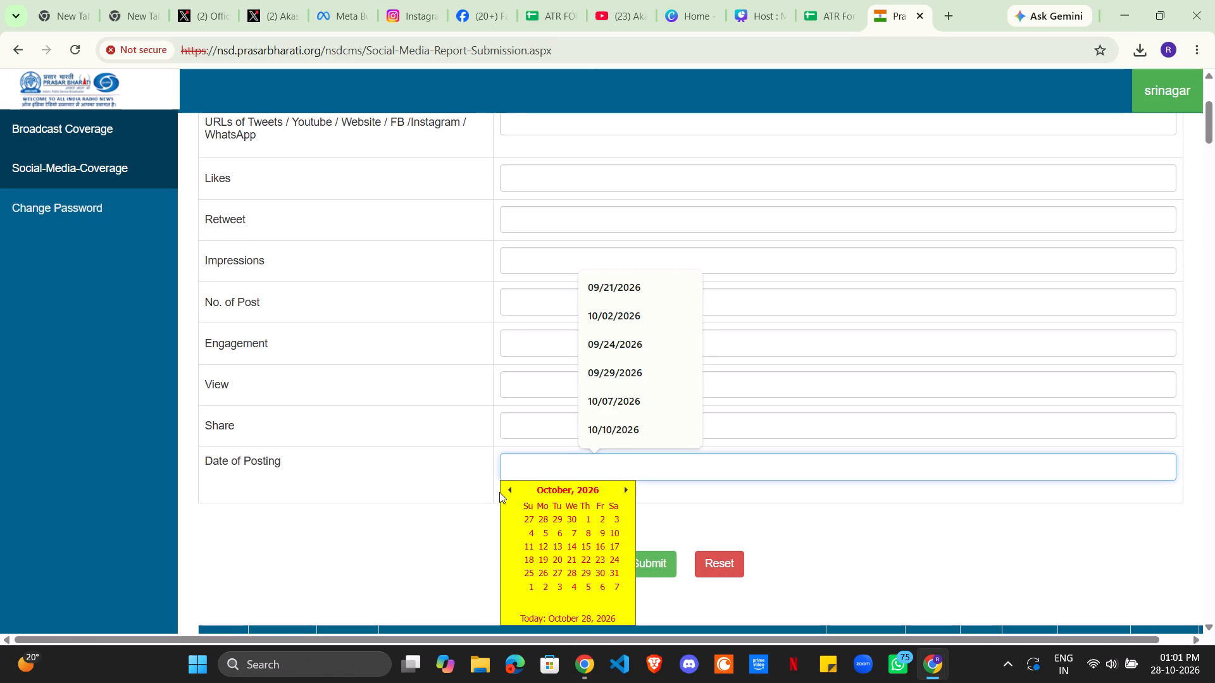
left_click(505, 492)
left_click(543, 535)
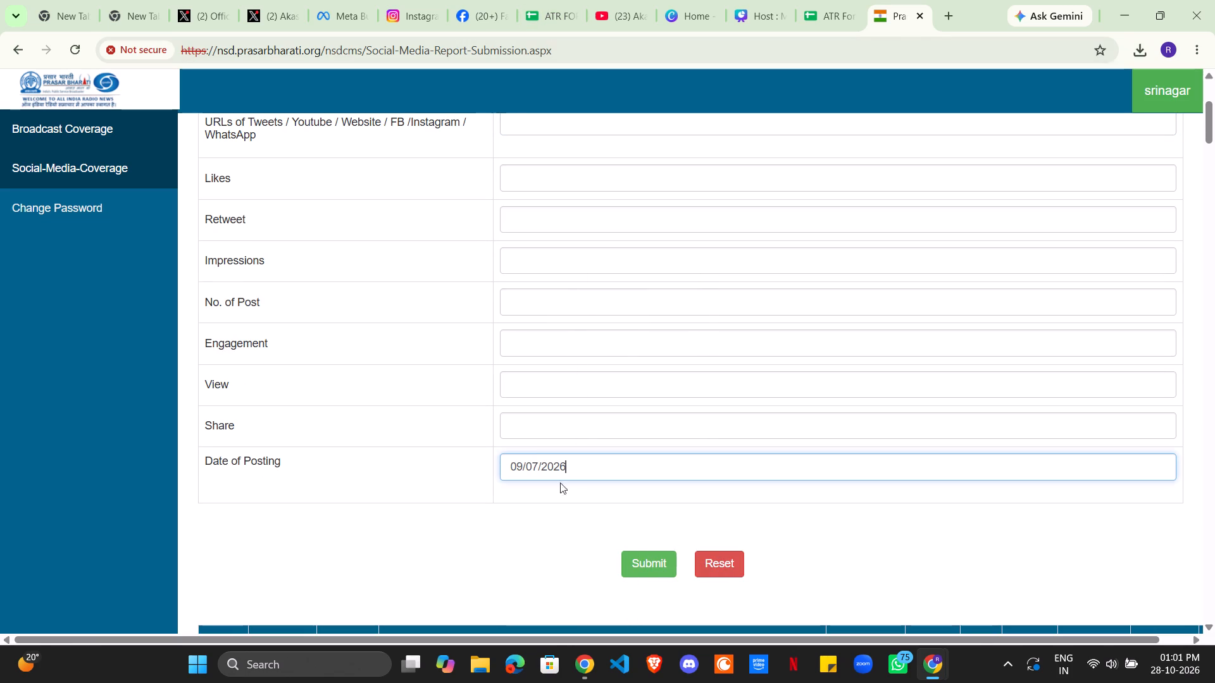
Copy the X links in A5:A11 of the 07-09-26 waste management sheet into the form's URLs field and submit the entry.
scroll(530, 424, "up", 4)
left_click(532, 354)
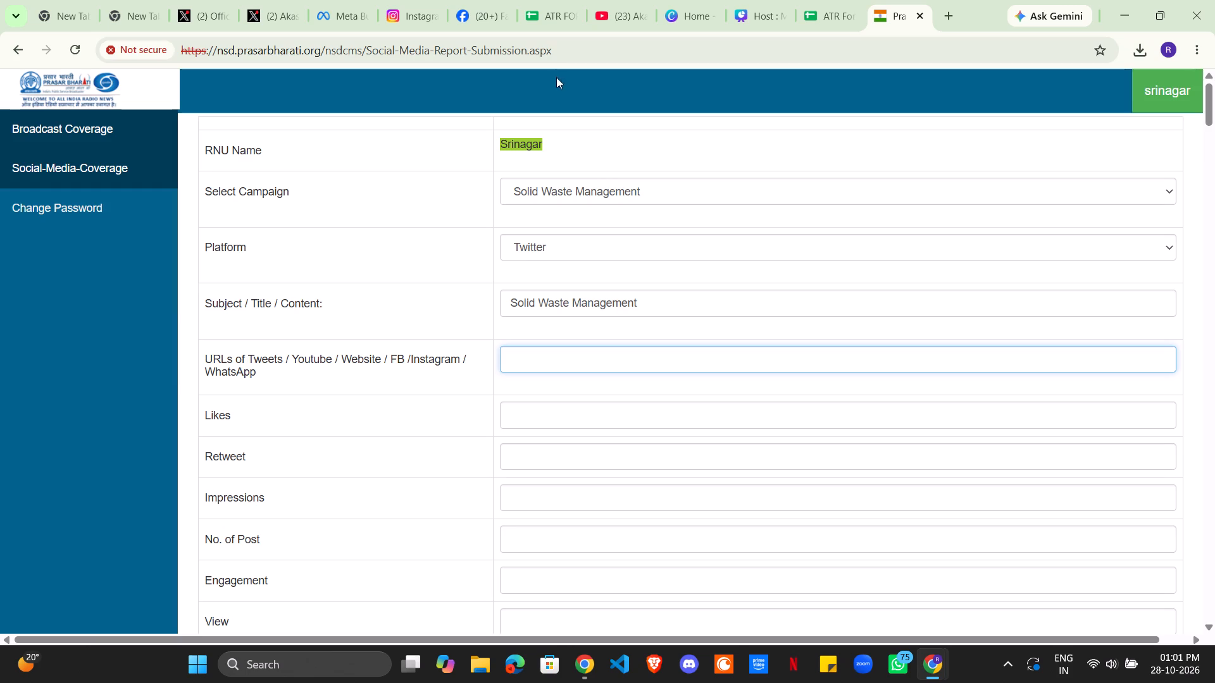
left_click(542, 27)
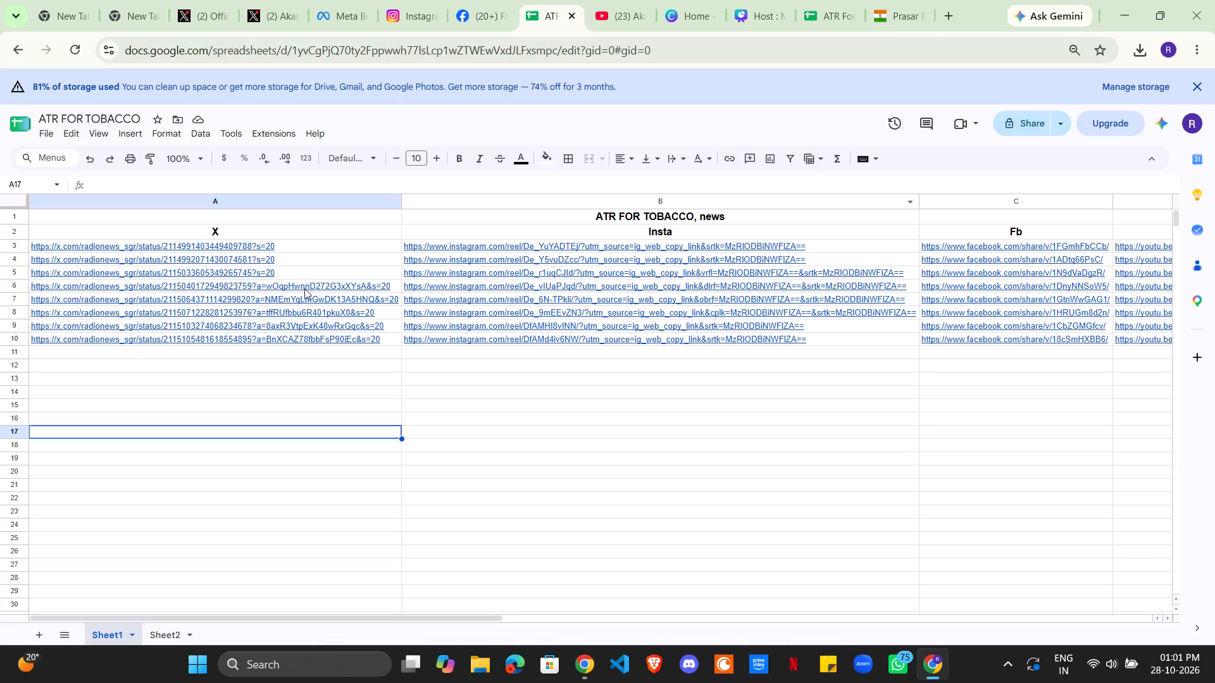
left_click(570, 16)
left_click(752, 20)
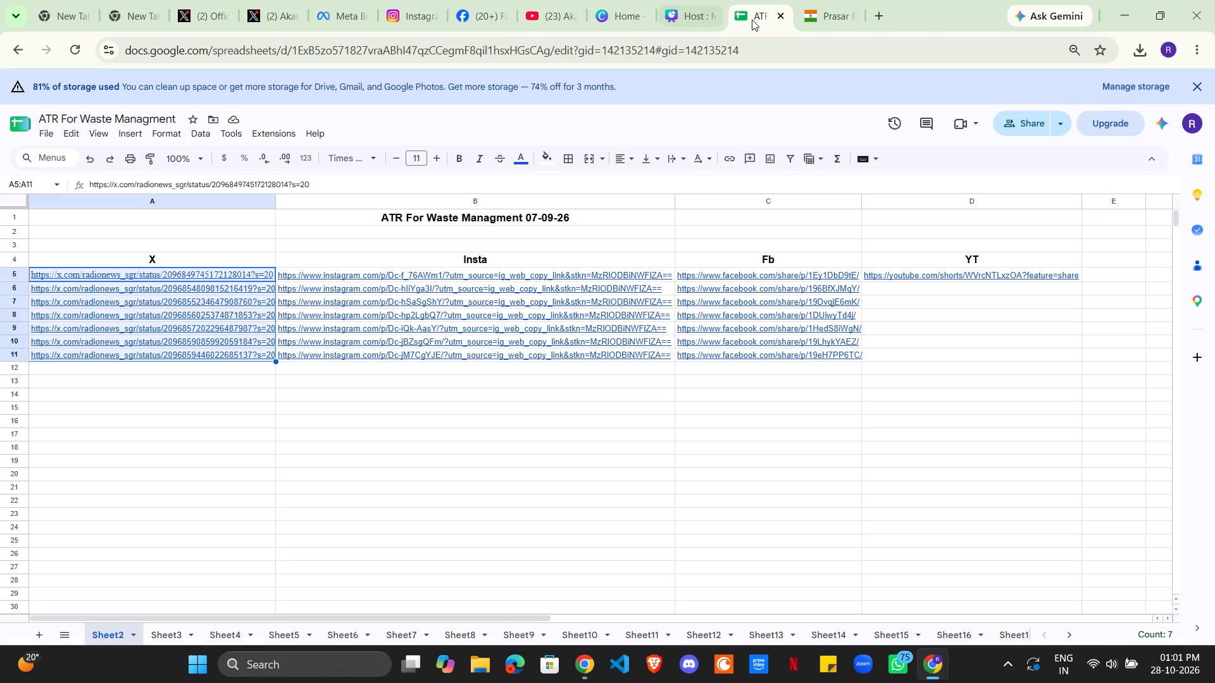
key("ctrl+c")
left_click(898, 16)
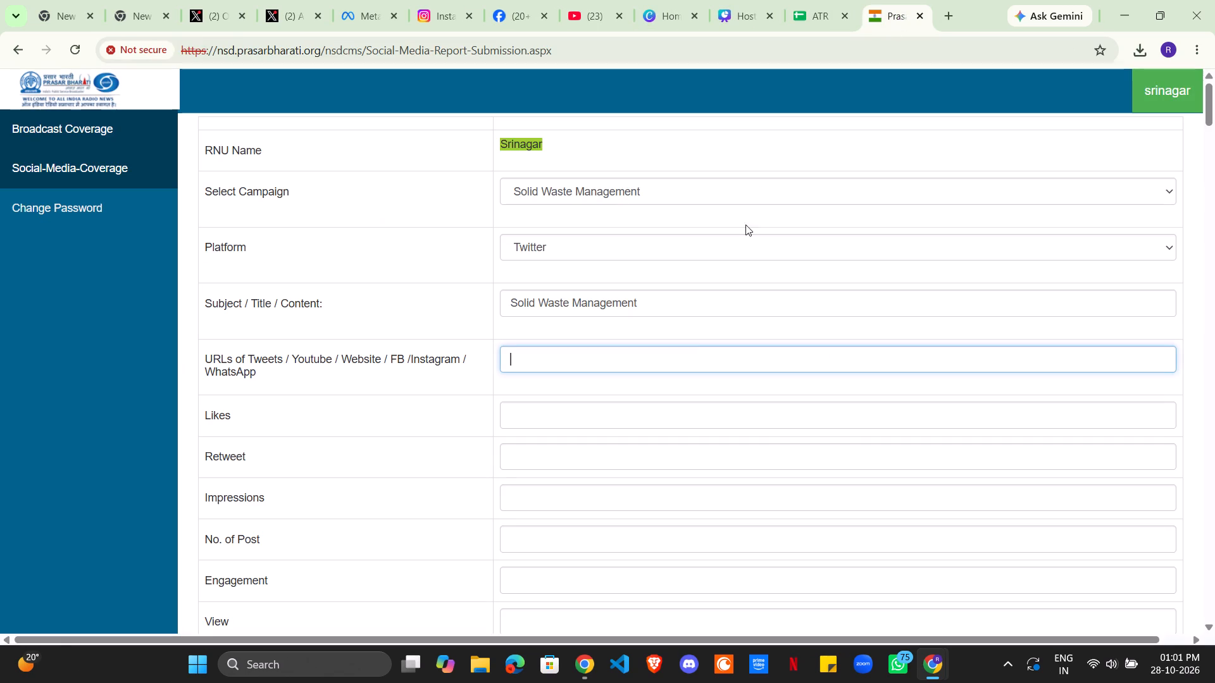
key("ctrl+v")
scroll(589, 465, "down", 4)
left_click(657, 491)
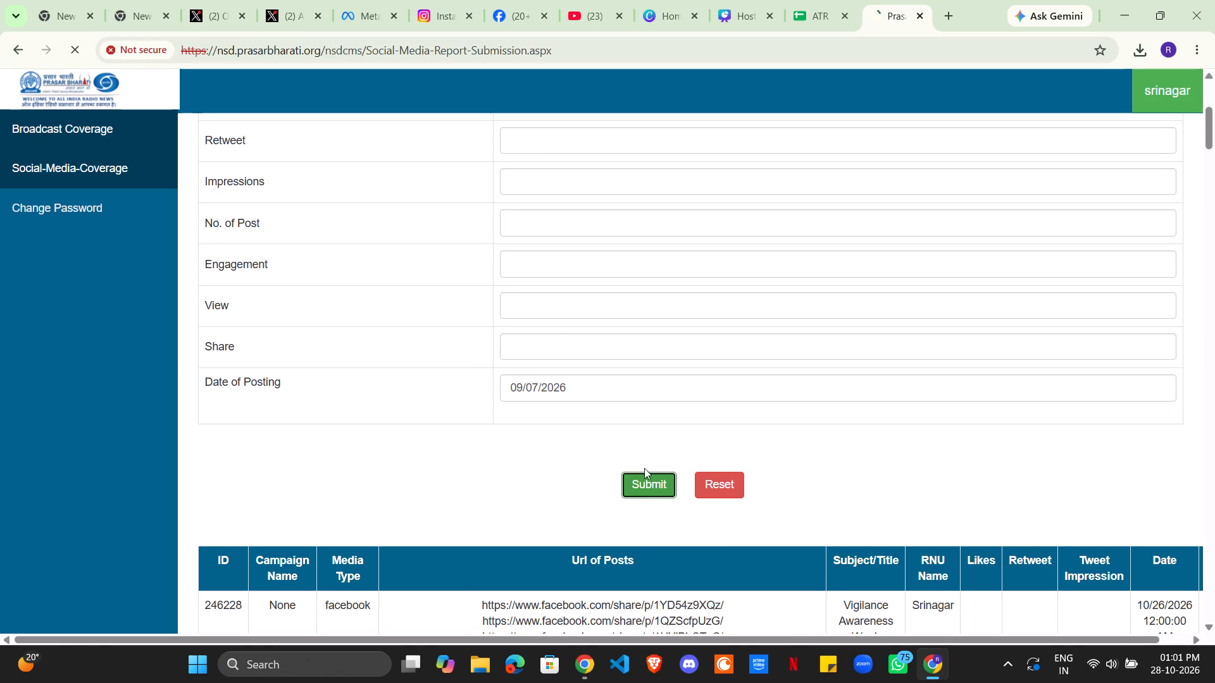
Acknowledge the submission and choose Facebook as the platform for the next Solid Waste Management entry.
left_click(751, 156)
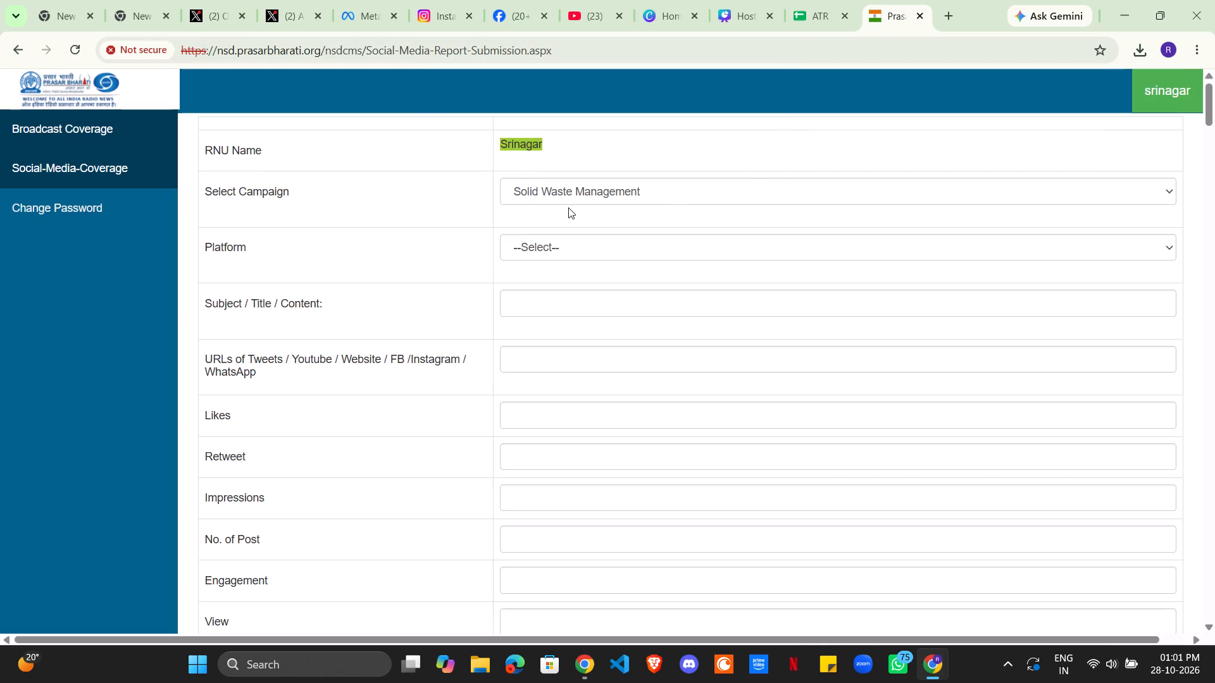
scroll(625, 271, "down", 6)
scroll(669, 311, "up", 4)
scroll(669, 311, "down", 5)
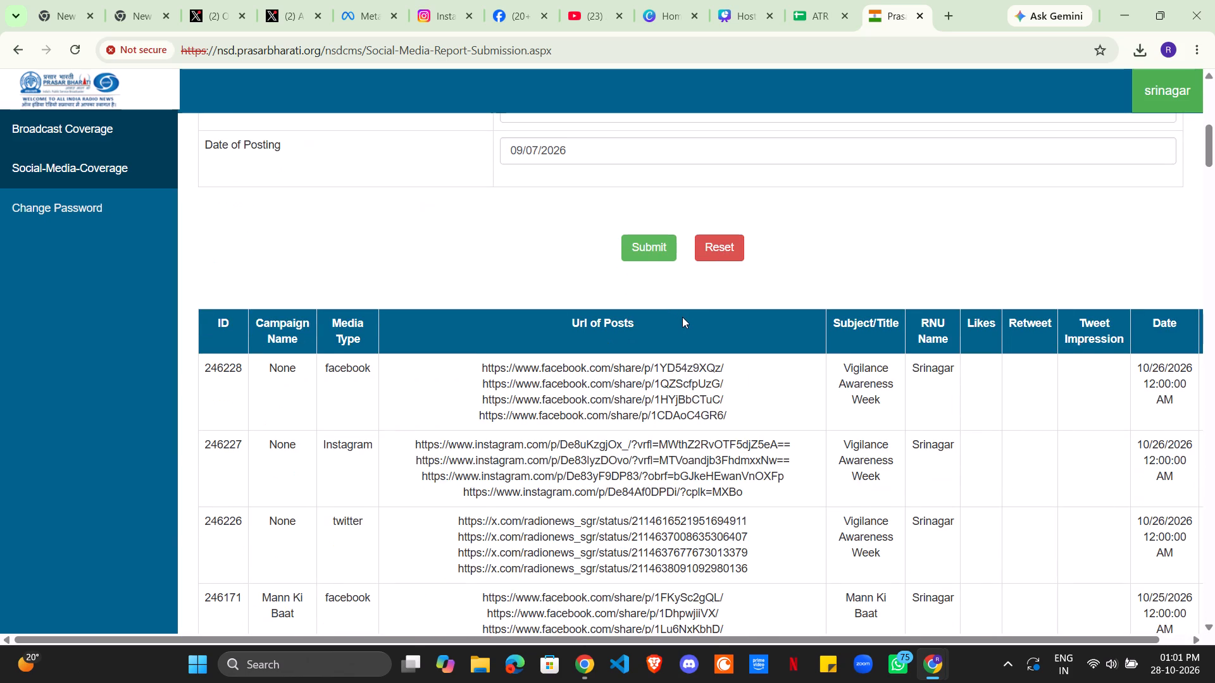
scroll(682, 317, "up", 7)
left_click(551, 247)
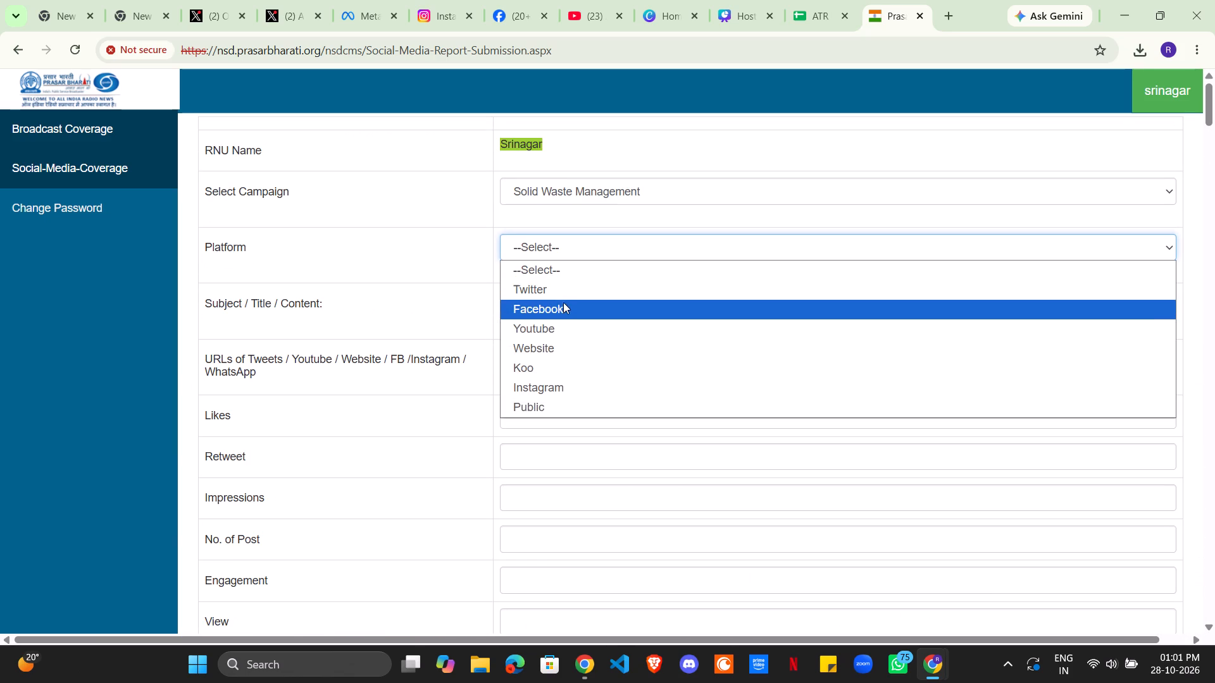
left_click(564, 311)
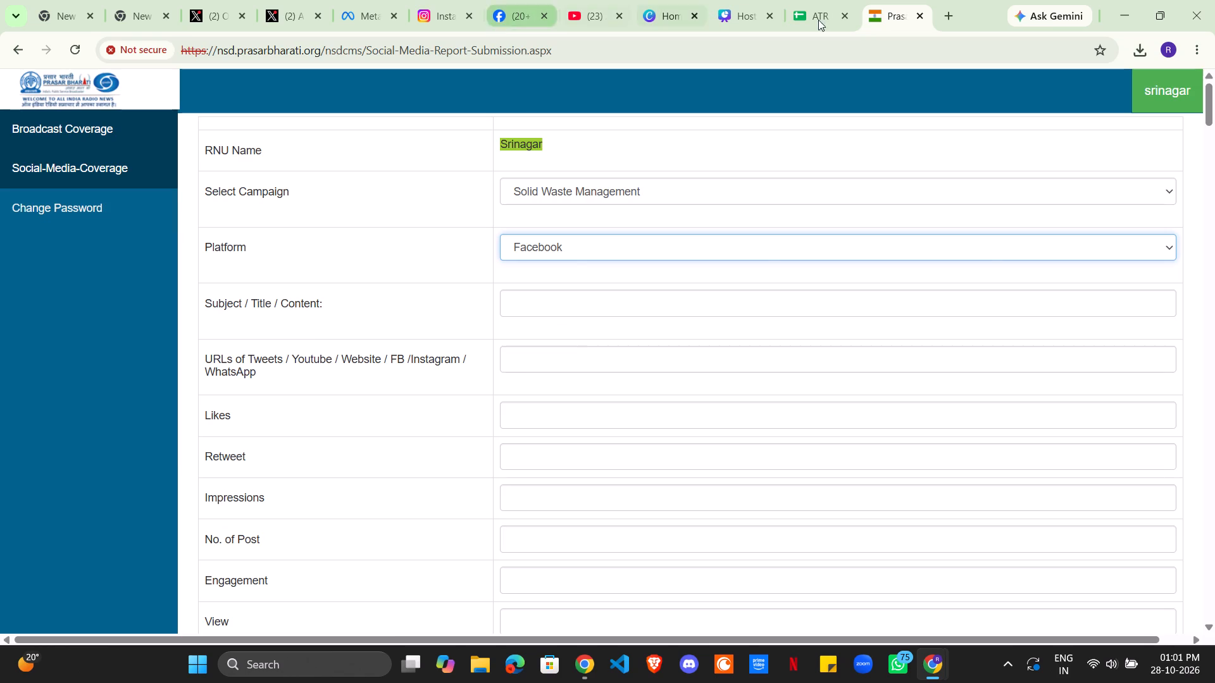
Copy the Fb links in C5:C11 of the 07-09-26 waste management sheet into the form's URLs field.
left_click(830, 20)
left_click_drag(786, 277, 796, 350)
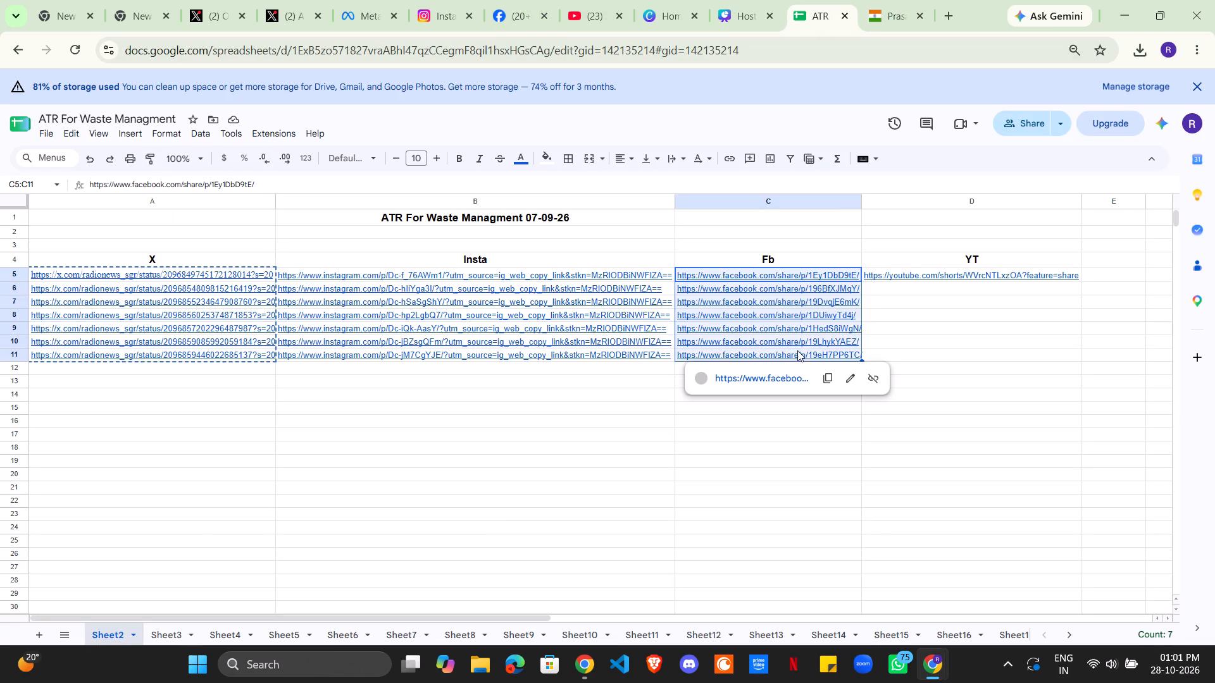
key("ctrl+c")
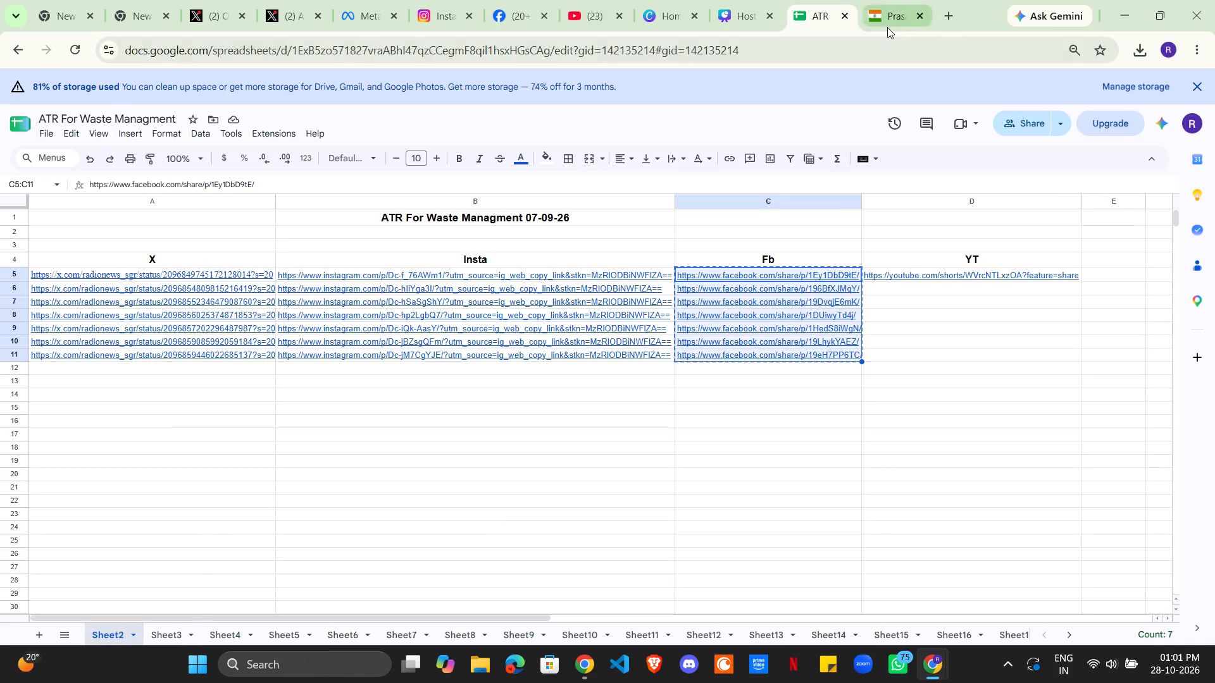
left_click(887, 27)
left_click(553, 309)
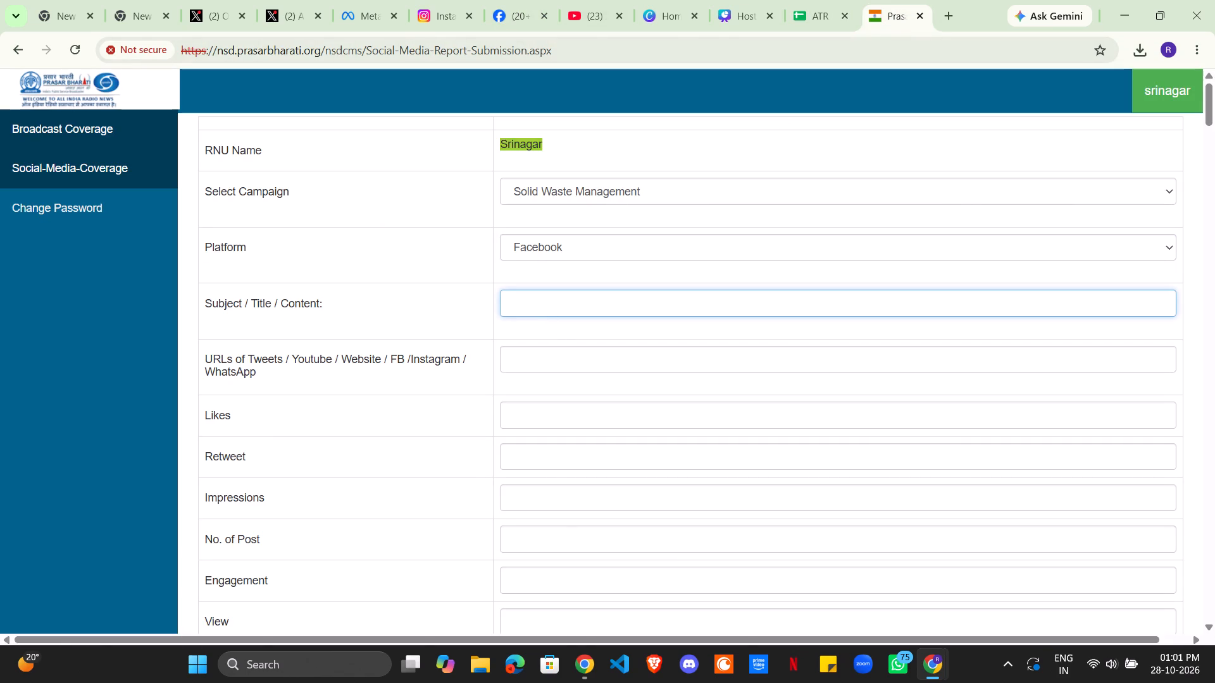
left_click(554, 347)
key("ctrl+v")
scroll(609, 400, "down", 4)
scroll(649, 399, "up", 5)
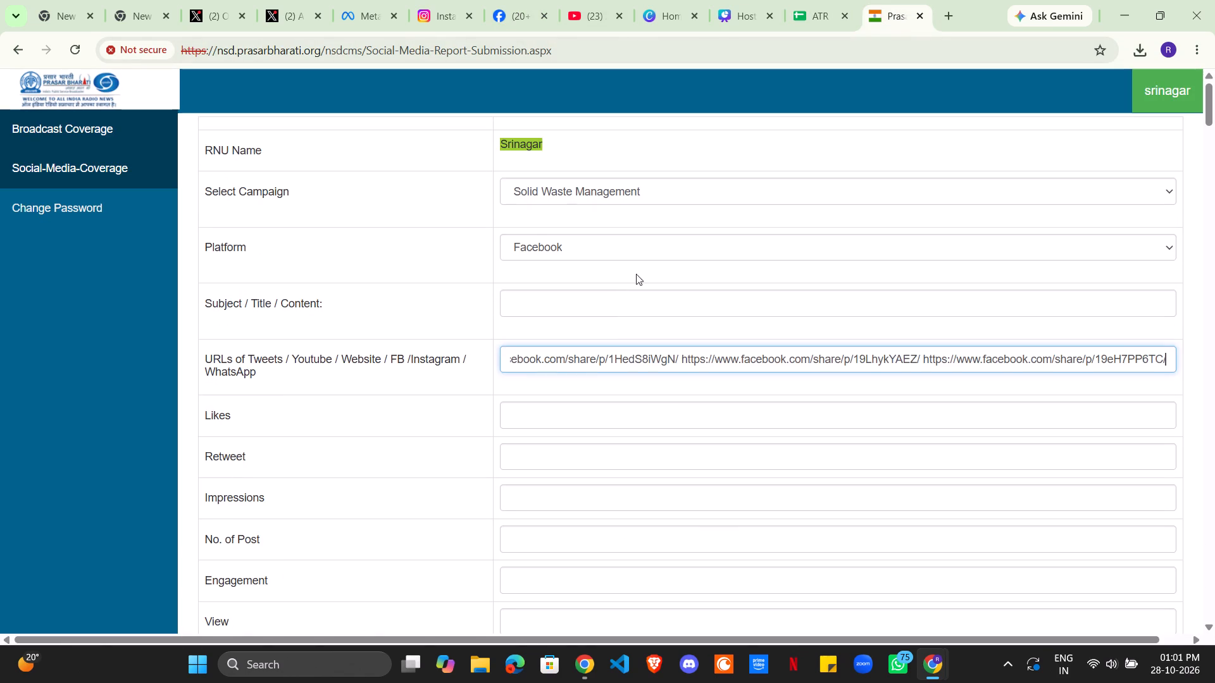
Enter "Solid Waste Management" as the subject and submit the Facebook entry.
left_click(559, 309)
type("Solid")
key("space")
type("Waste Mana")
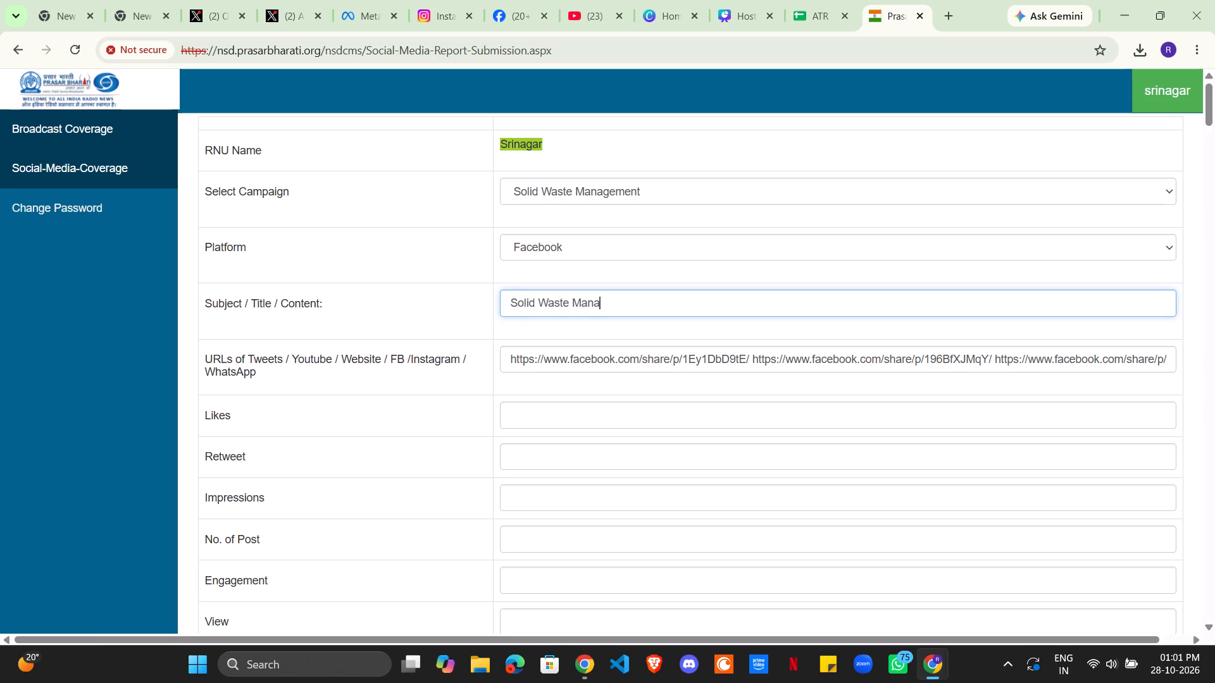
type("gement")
scroll(619, 395, "down", 4)
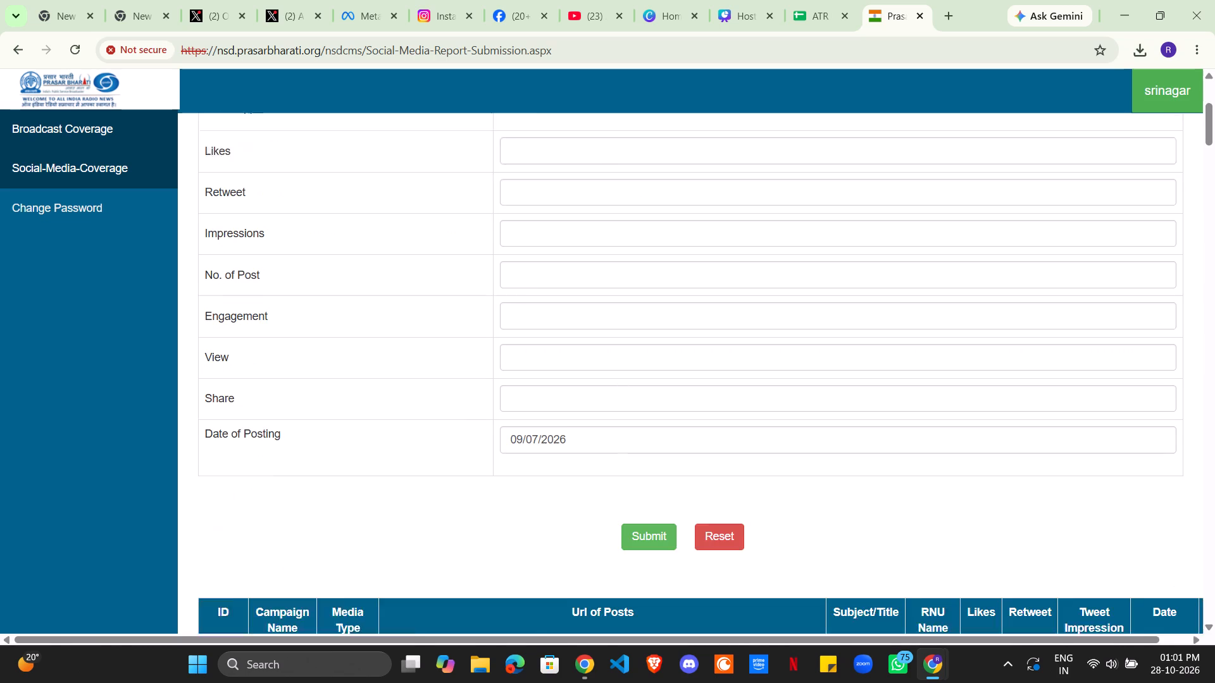
left_click(637, 479)
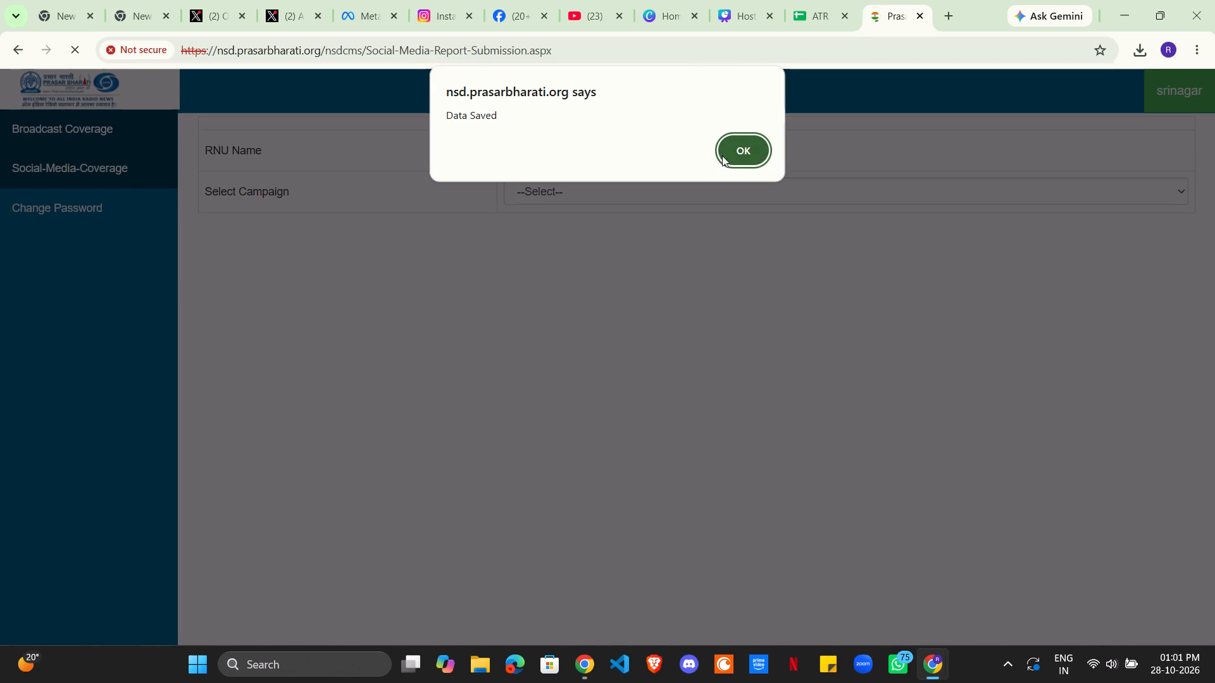
left_click(735, 163)
Set the next entry's platform to Youtube and copy the YT link in D5 of the waste management sheet into its URLs field.
left_click(571, 243)
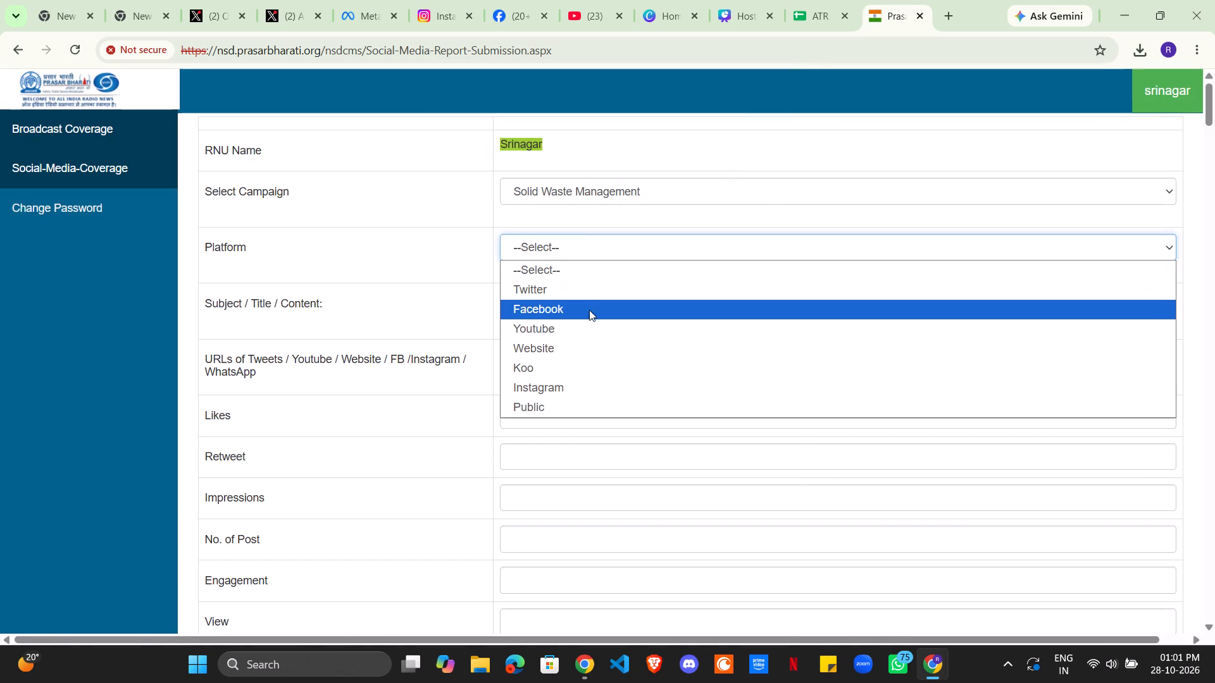
left_click(590, 321)
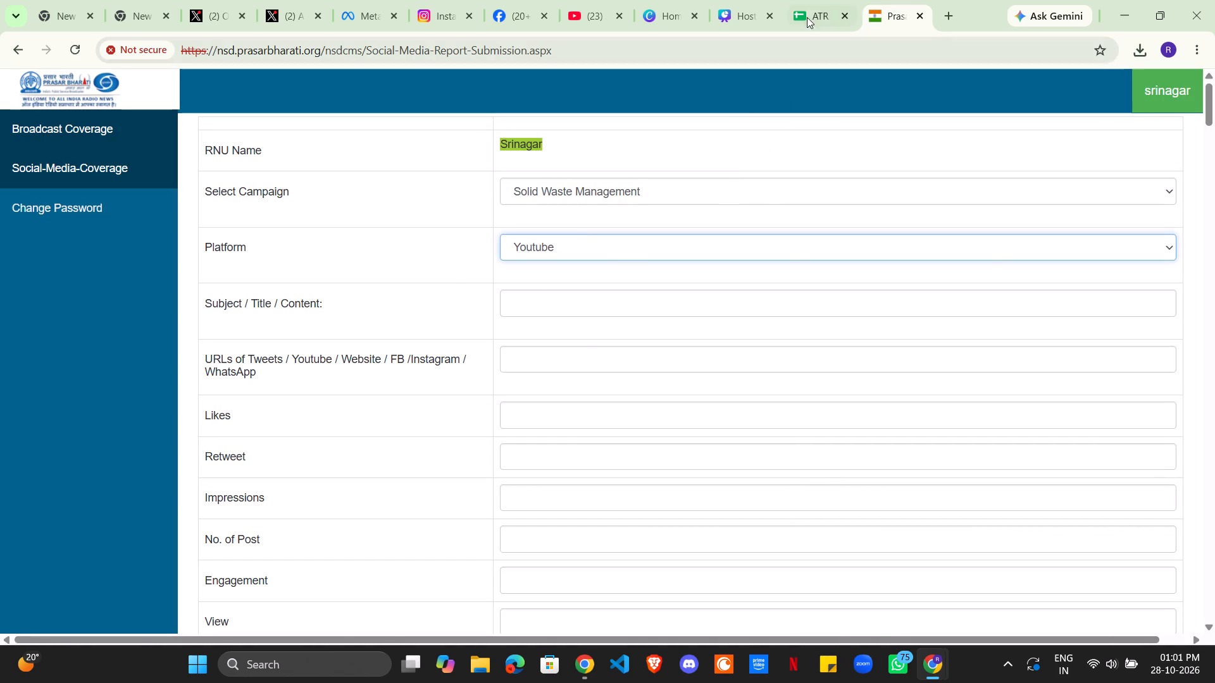
left_click(807, 13)
left_click(934, 269)
key("ctrl+c")
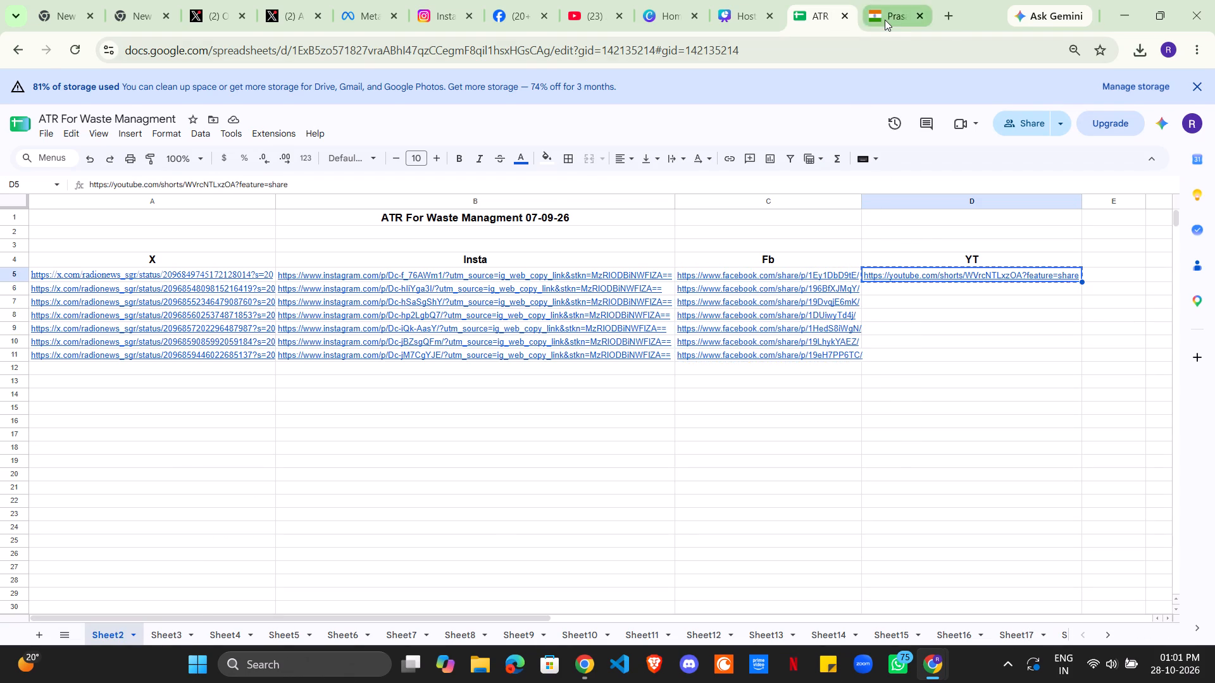
left_click(885, 20)
left_click(574, 355, "ctrl")
key("ctrl+v")
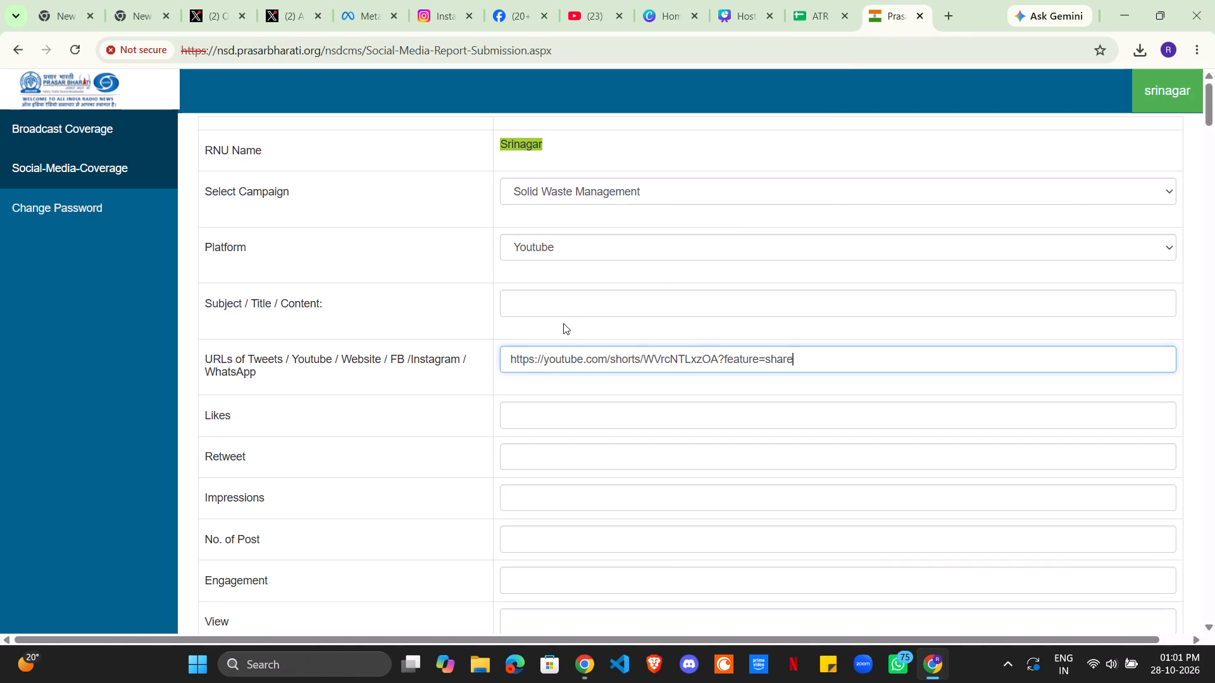
Copy the words "Waste Managment" from the 07-09-26 sheet's title in cell B1 for the YouTube entry's subject.
left_click(560, 309)
left_click(818, 18)
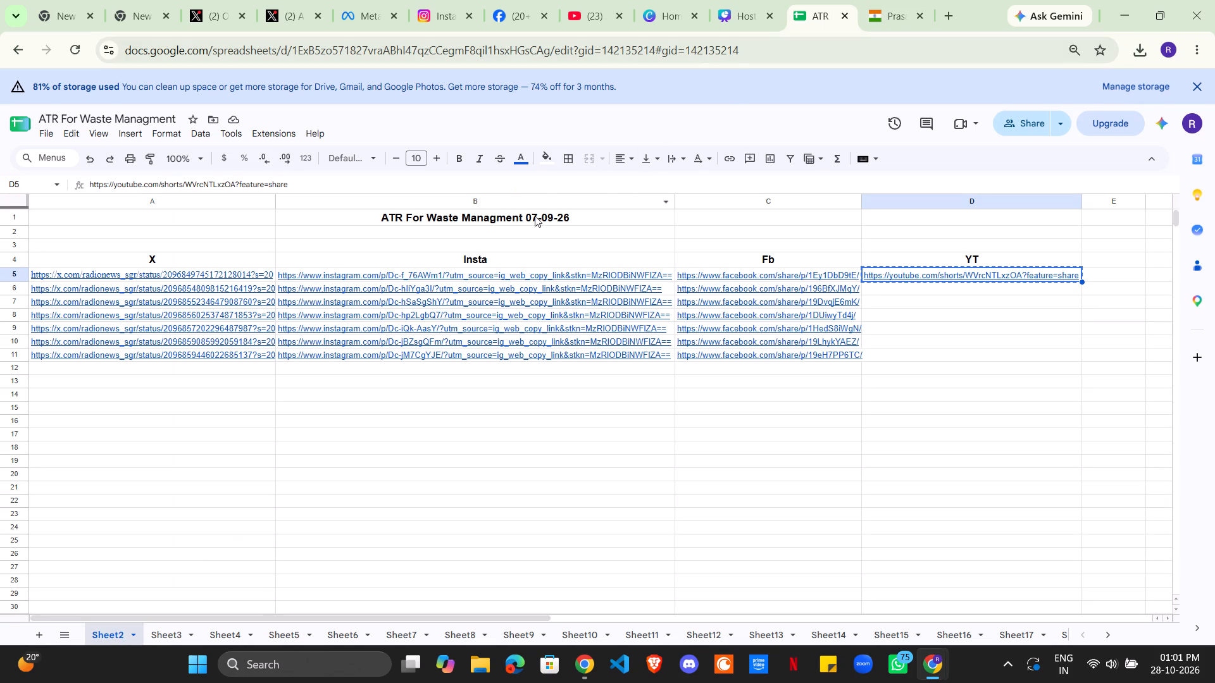
left_click(432, 219)
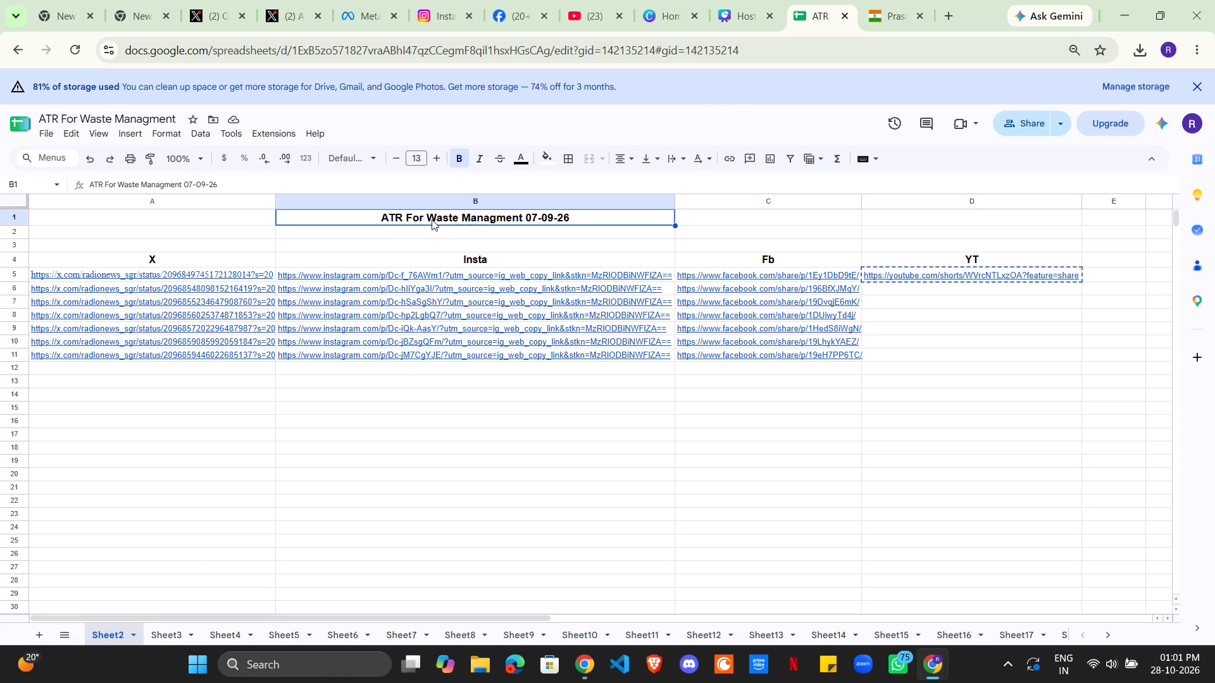
double_click(437, 218)
left_click_drag(429, 216, 522, 223)
key("ctrl+c")
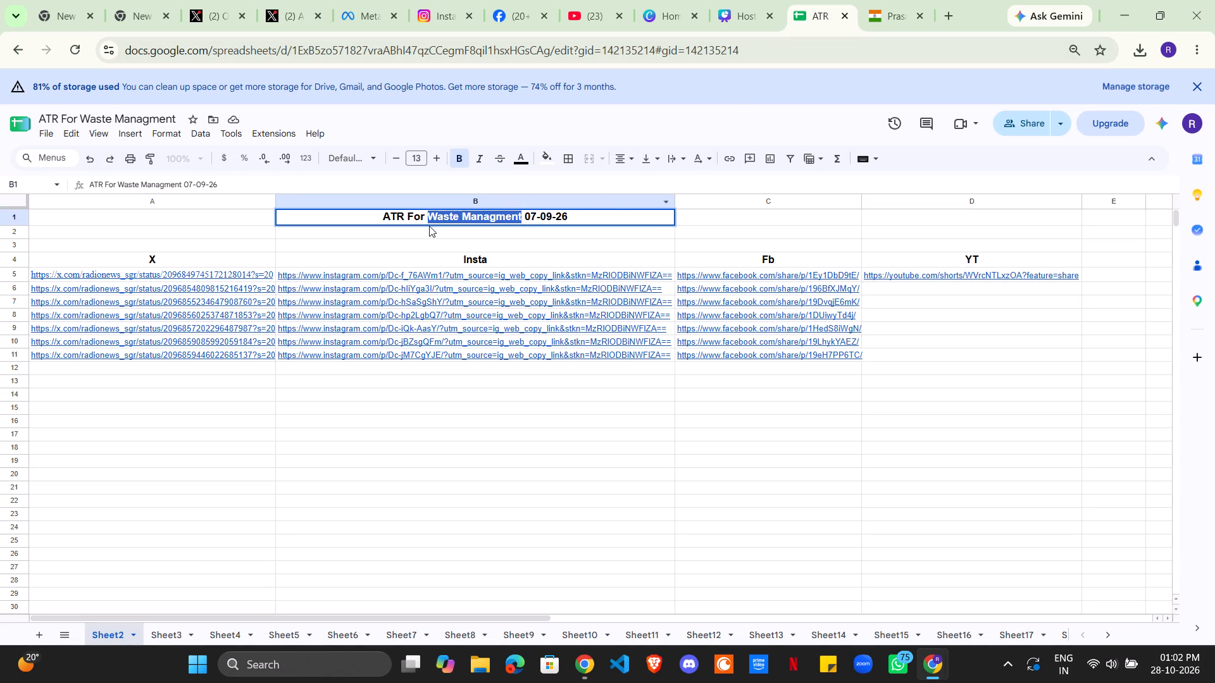
Complete the YouTube entry's subject in the report form as "Solid Waste Managment".
left_click(886, 20)
key("ctrl+v")
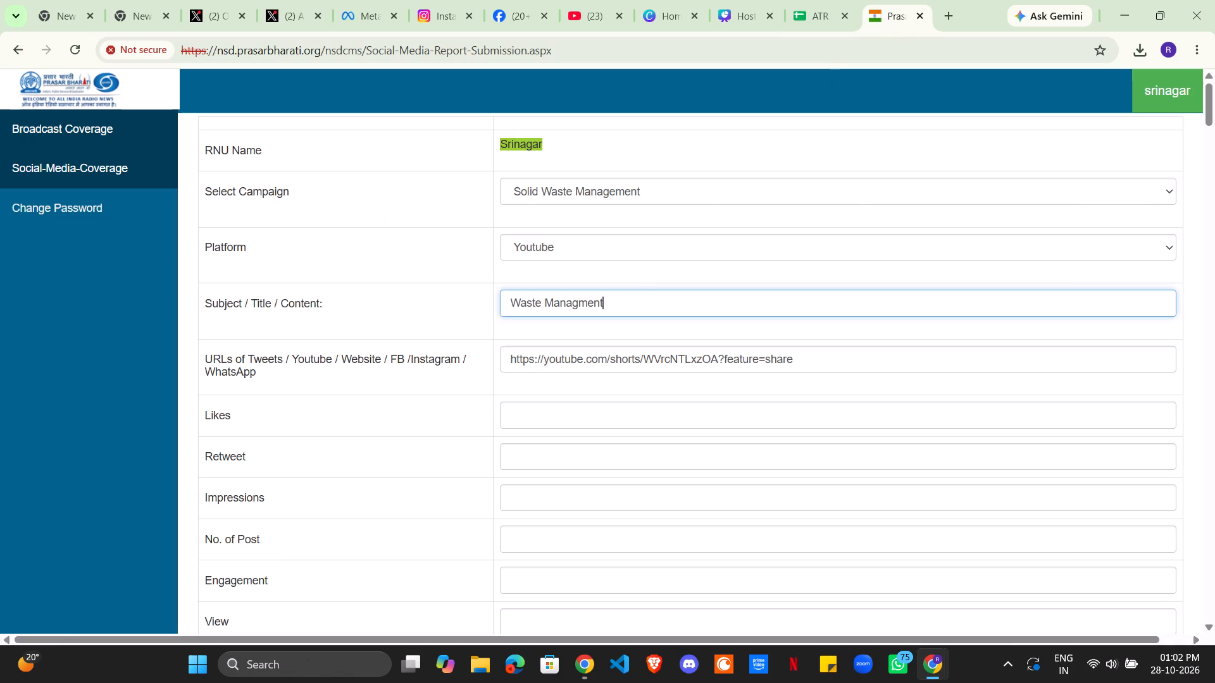
left_click(514, 306)
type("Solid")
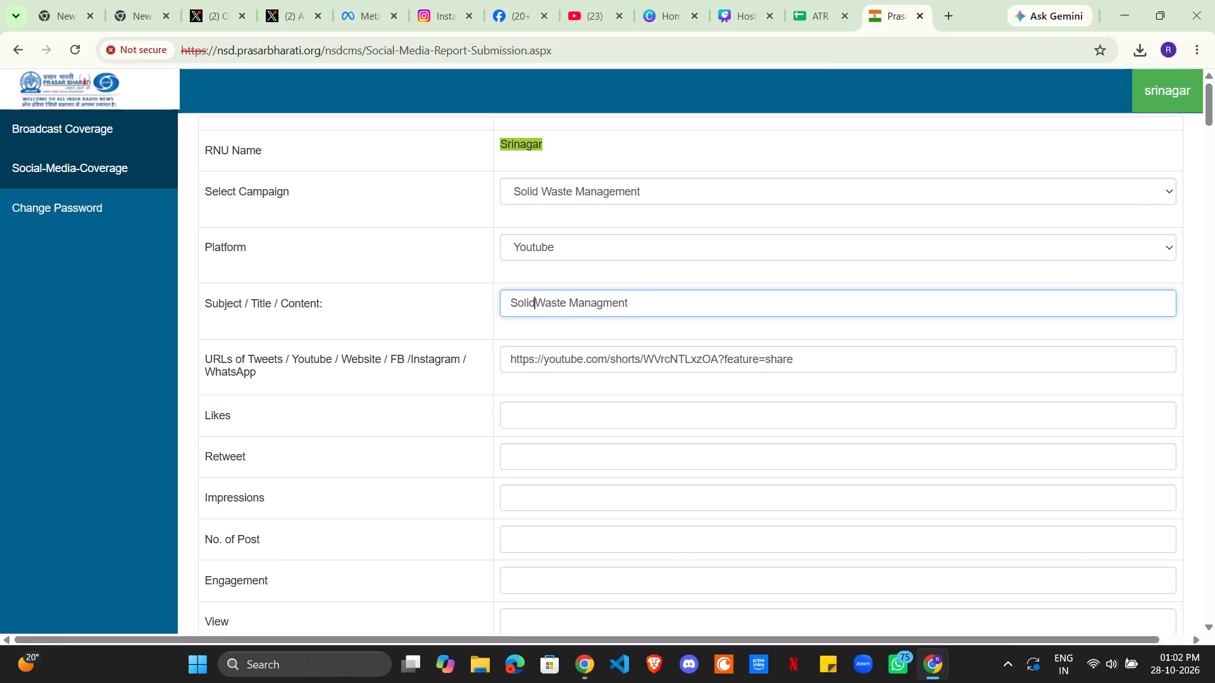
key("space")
Copy the full subject text for reuse and submit the Solid Waste Management YouTube entry.
scroll(589, 404, "down", 3)
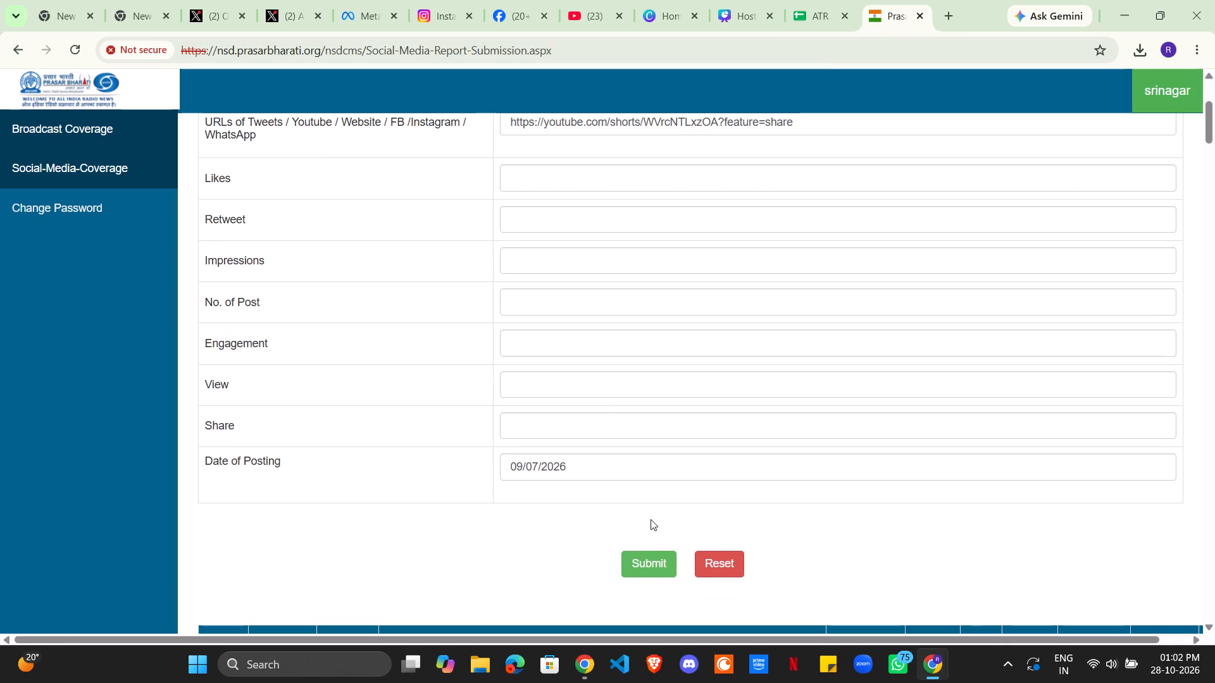
scroll(632, 506, "up", 3)
scroll(628, 499, "down", 1)
scroll(655, 590, "down", 1)
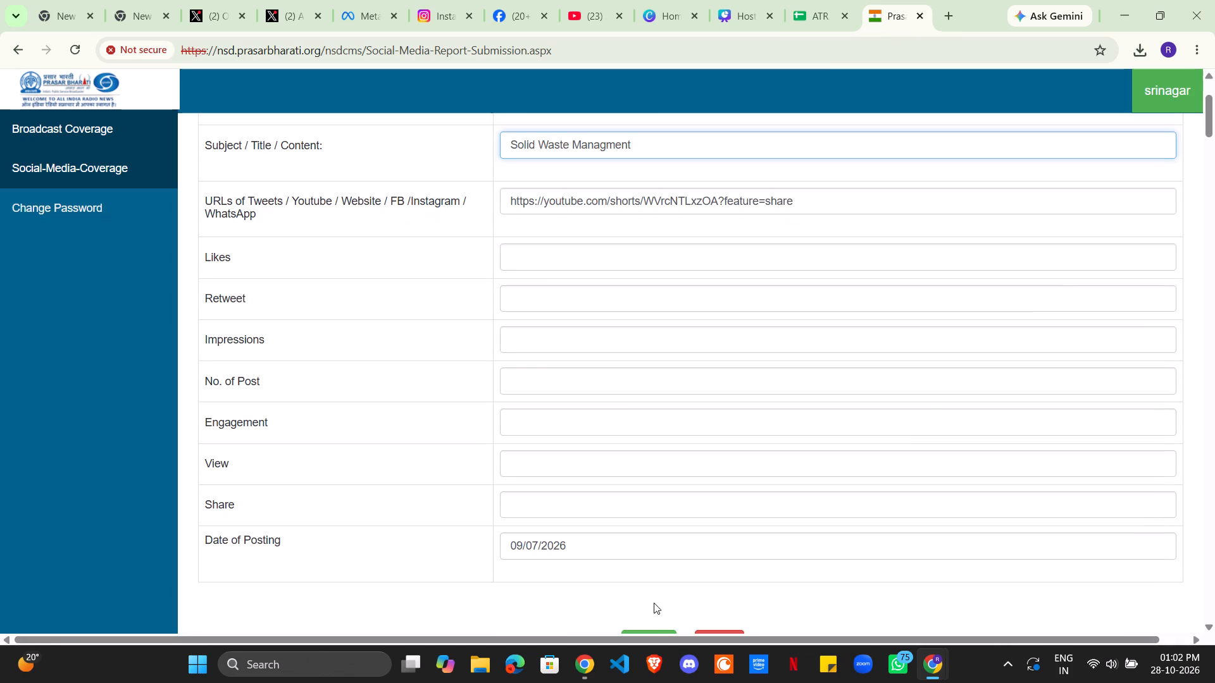
key("ctrl+a")
key("ctrl+c")
scroll(647, 343, "down", 2)
left_click(656, 479)
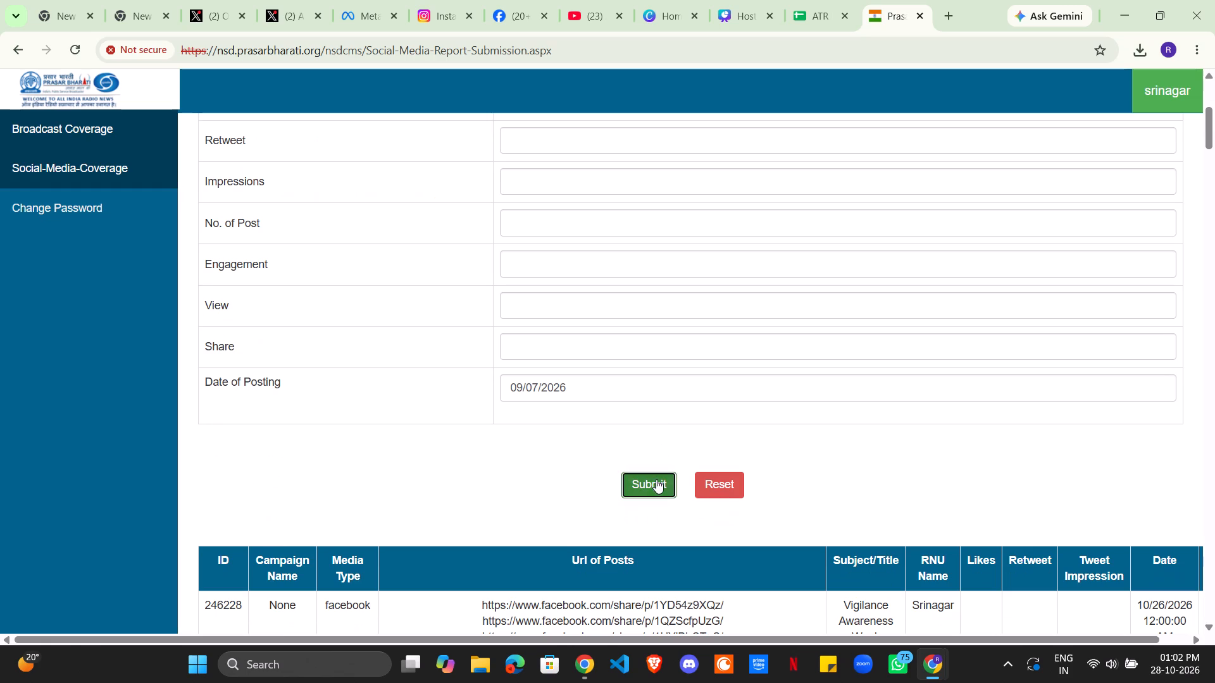
left_click(749, 161)
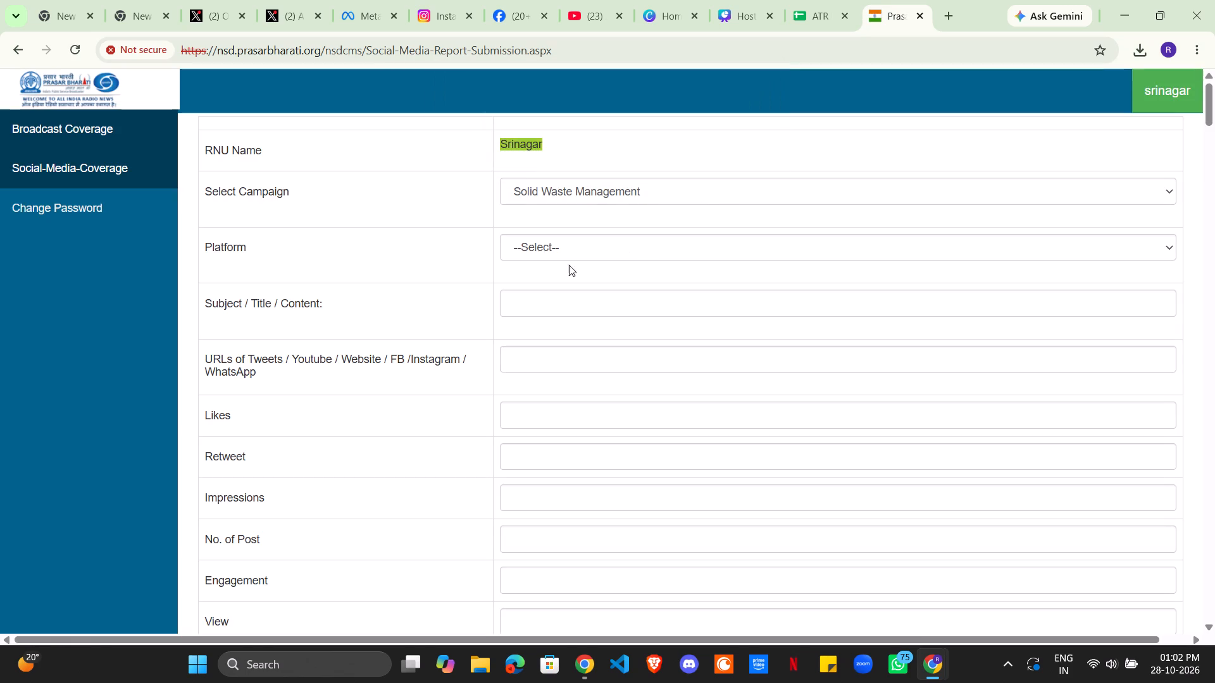
Start the next entry with platform Instagram and the copied subject "Solid Waste Managment".
left_click(543, 250)
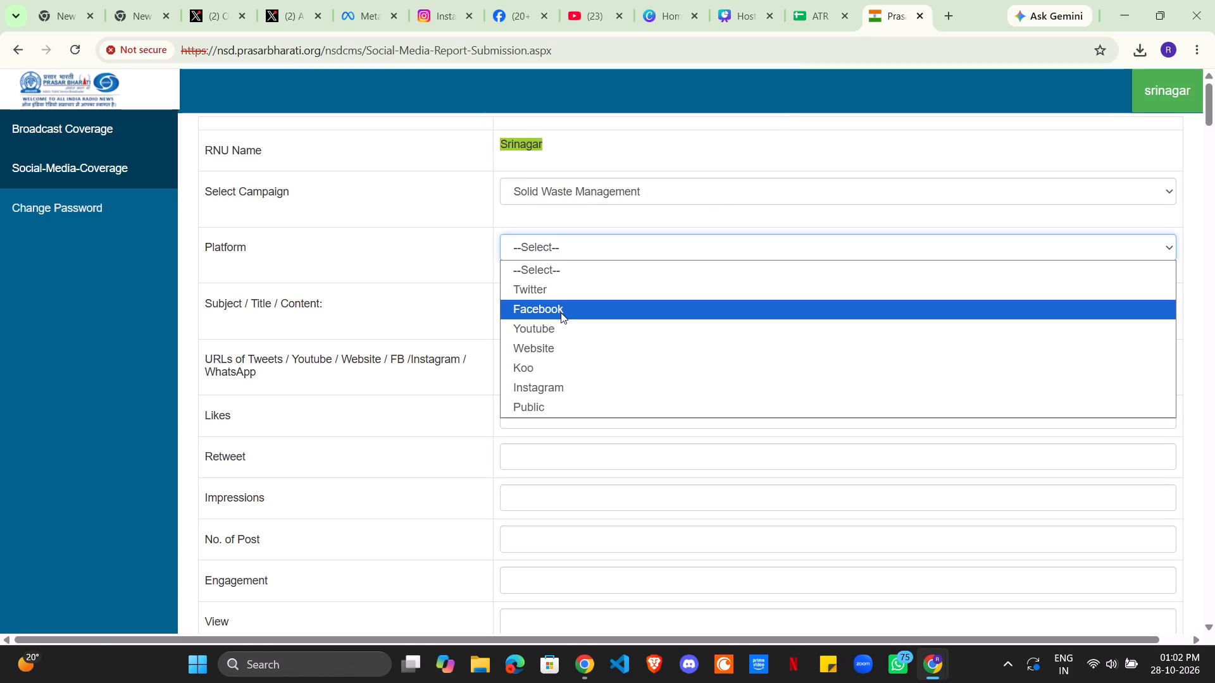
left_click(568, 388)
left_click(559, 304)
key("ctrl+v")
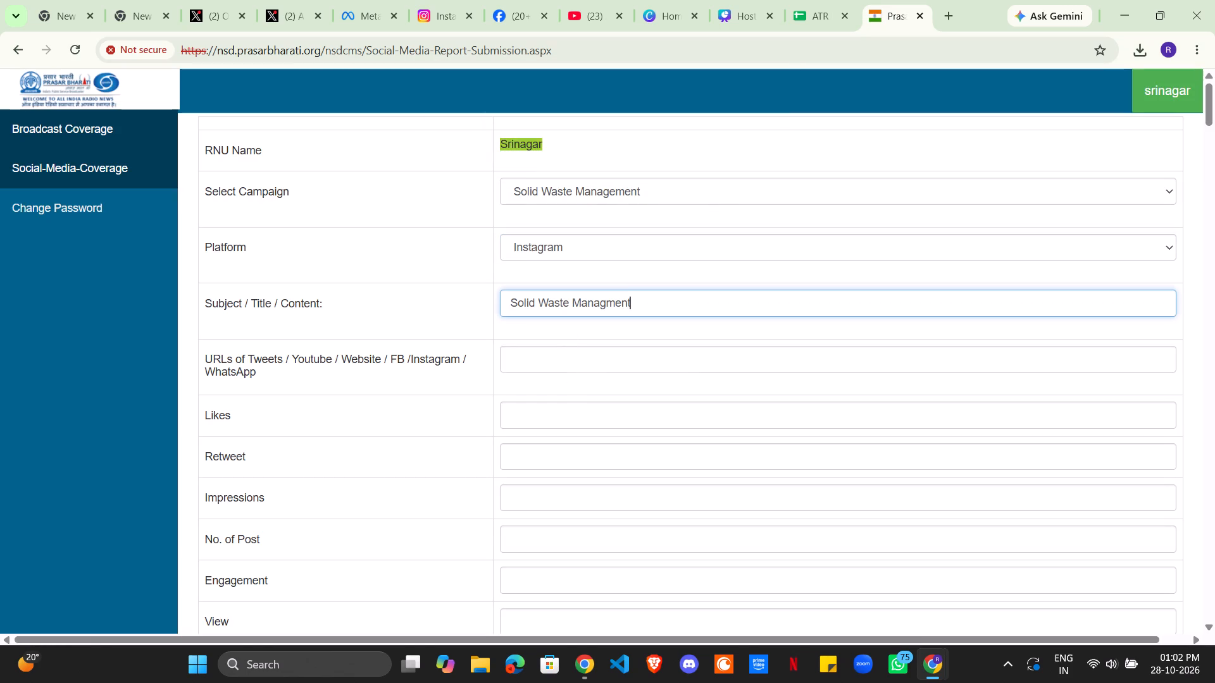
Copy the Insta links in B5:B11 of the 07-09-26 sheet into the Instagram entry's URLs field.
left_click(579, 368)
left_click(809, 15)
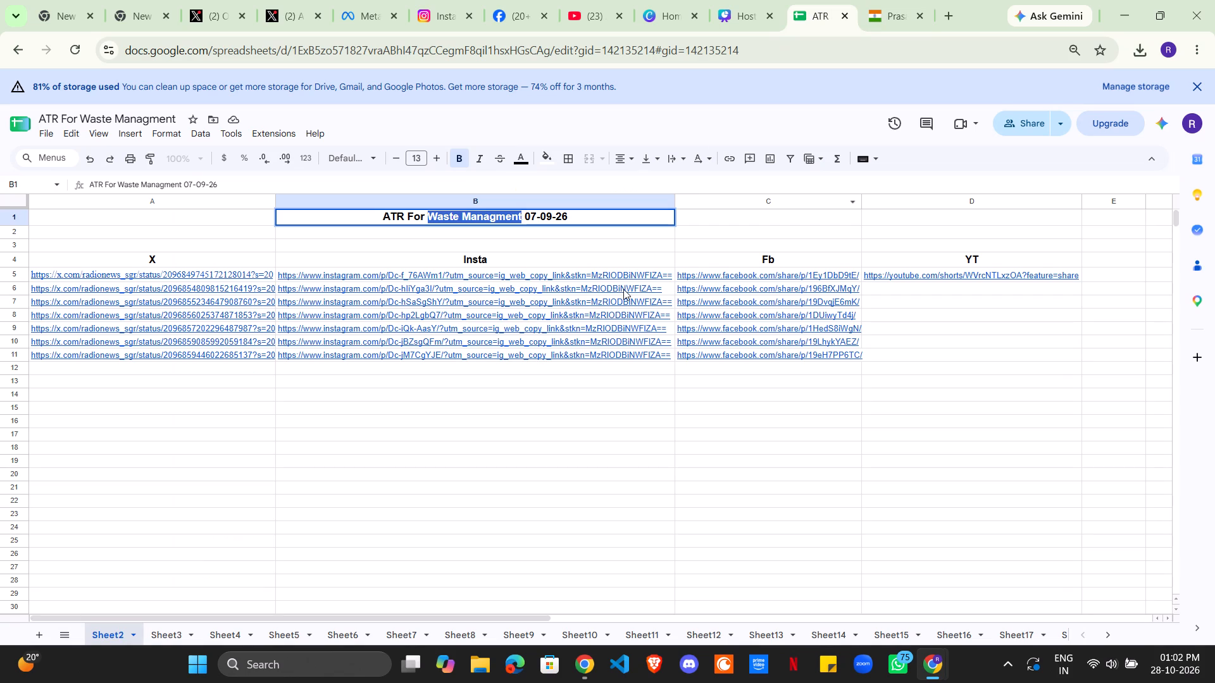
left_click_drag(621, 273, 639, 350)
key("ctrl+c")
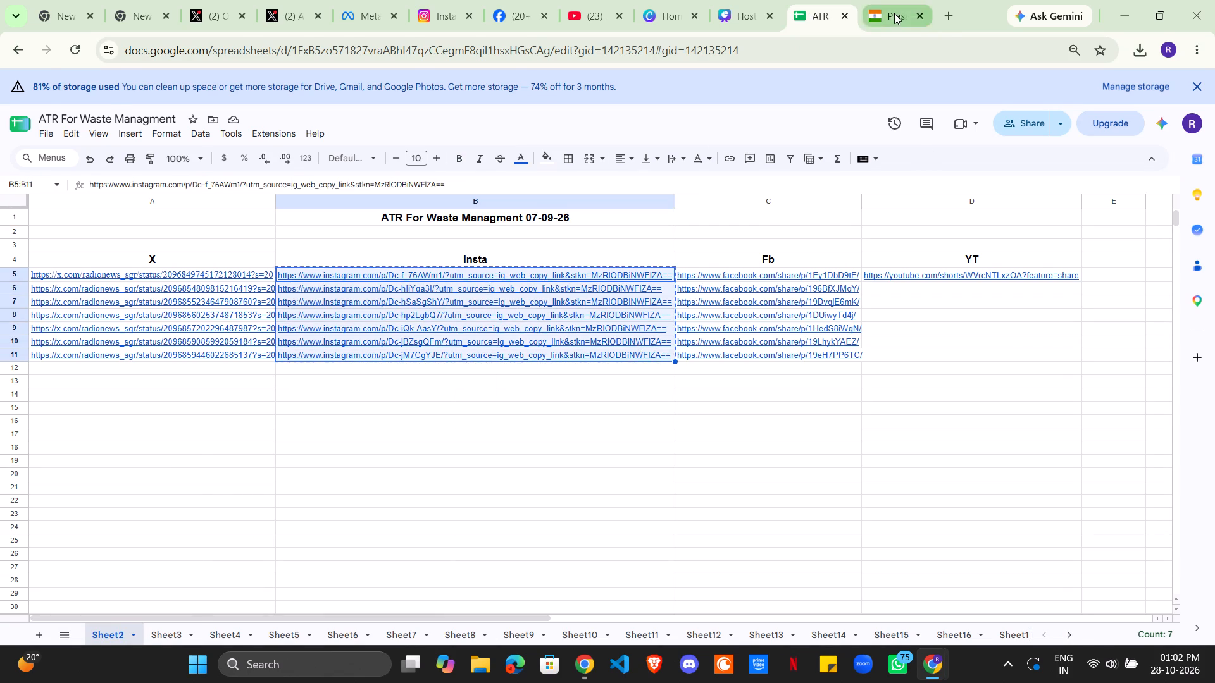
left_click(894, 14)
key("ctrl+v")
Copy the Instagram entry's subject text for reuse and submit the entry.
left_click_drag(669, 312, 504, 312)
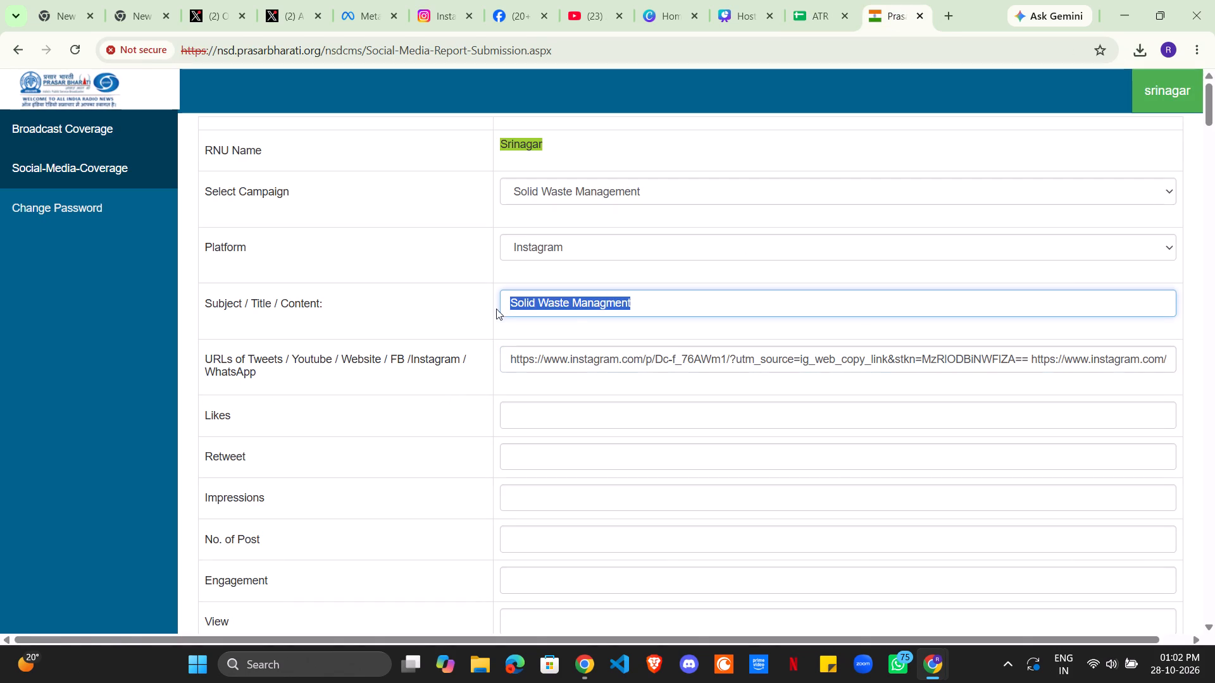
key("ctrl+c")
scroll(607, 393, "down", 3)
scroll(656, 507, "up", 4)
scroll(659, 499, "down", 2)
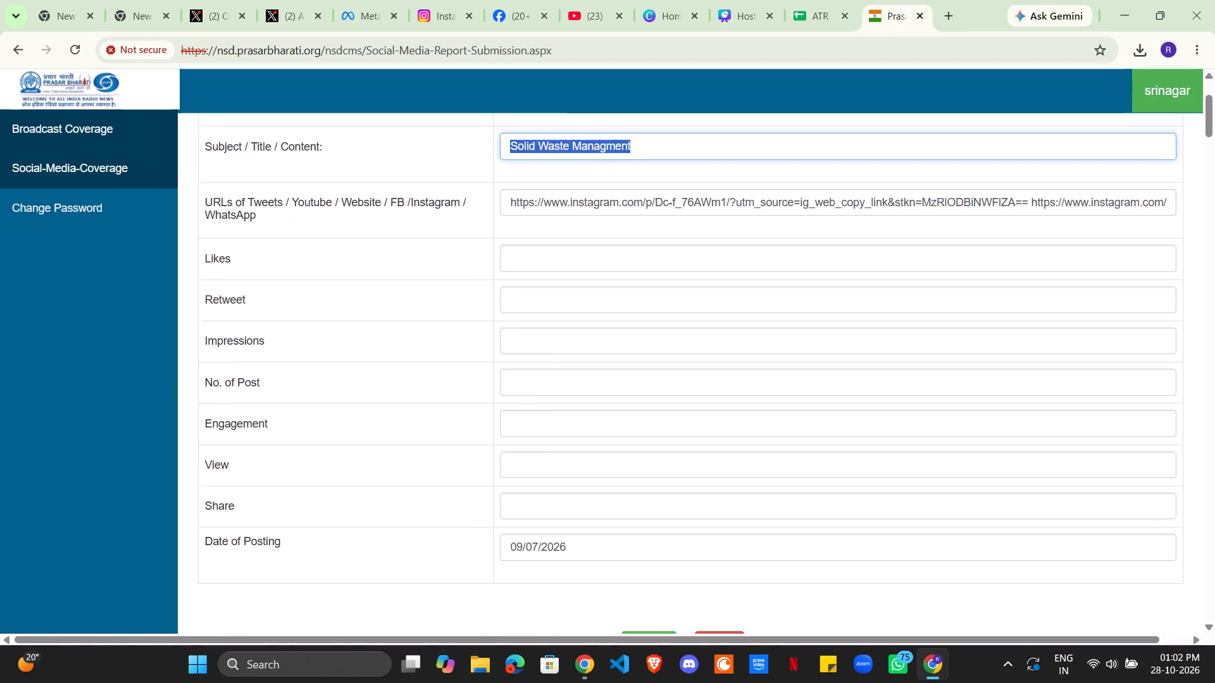
scroll(653, 598, "down", 1)
left_click(649, 569)
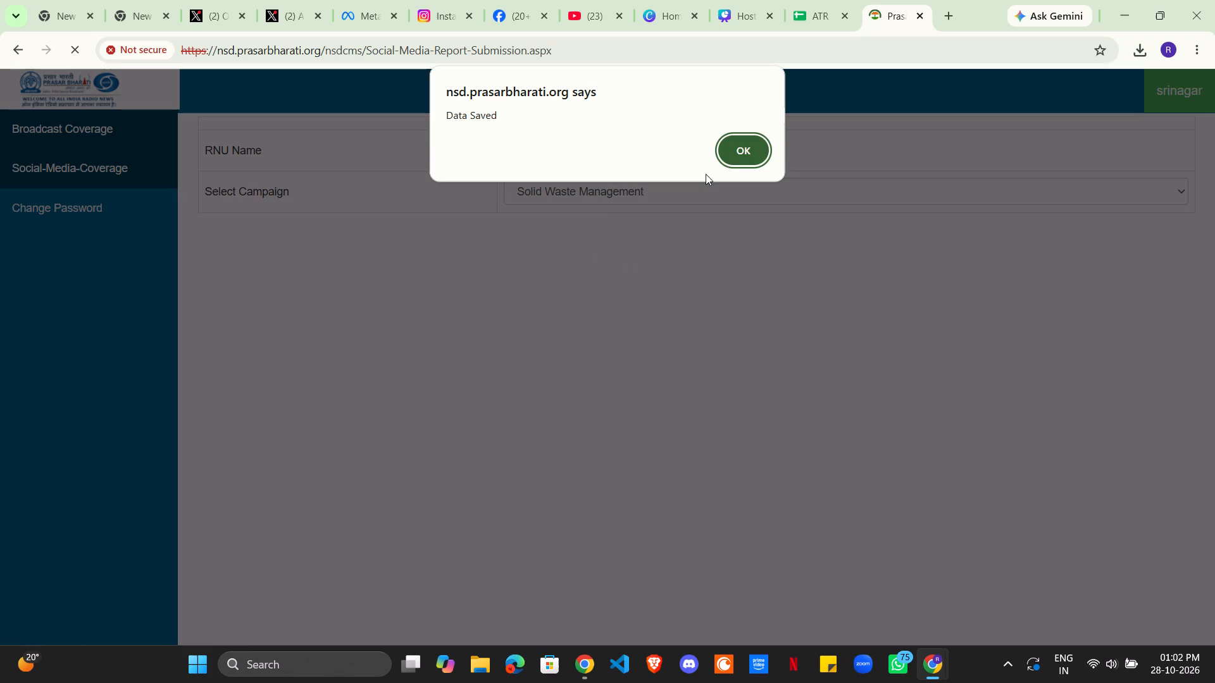
left_click(740, 152)
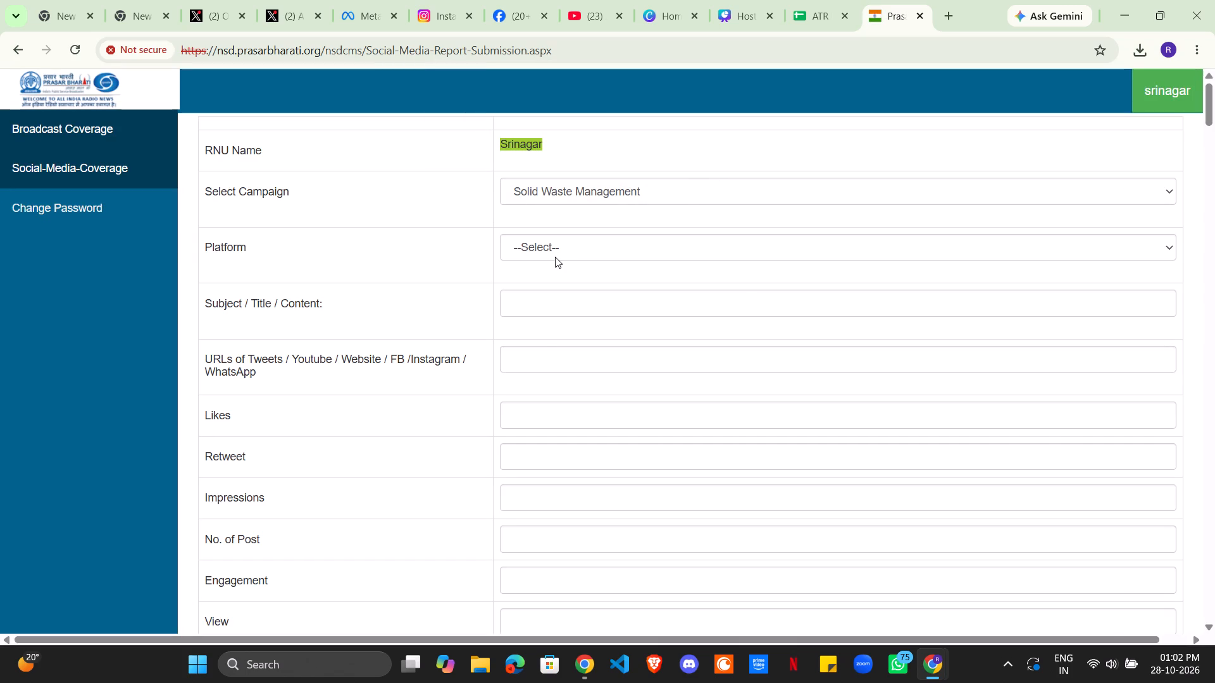
Start a new entry with platform Twitter and the copied subject "Solid Waste Managment".
left_click(560, 254)
left_click(559, 295)
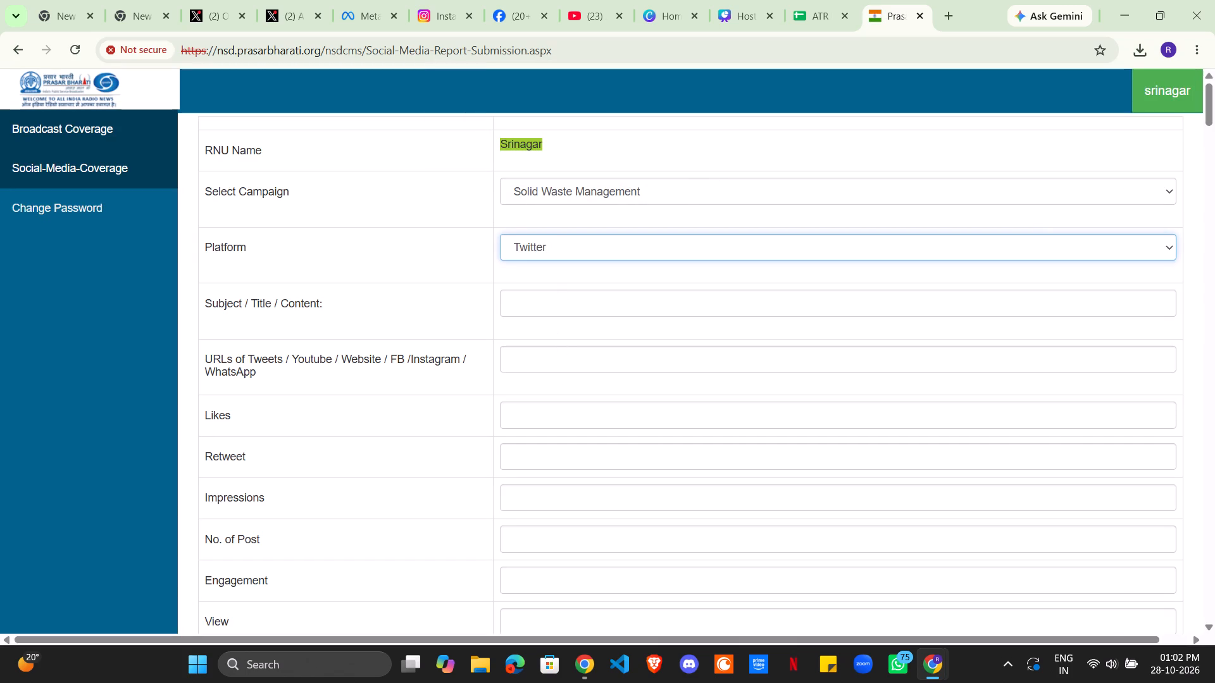
left_click(556, 309)
key("ctrl+v")
Set the Twitter entry's Date of Posting to 09/08/2026.
scroll(568, 344, "down", 4)
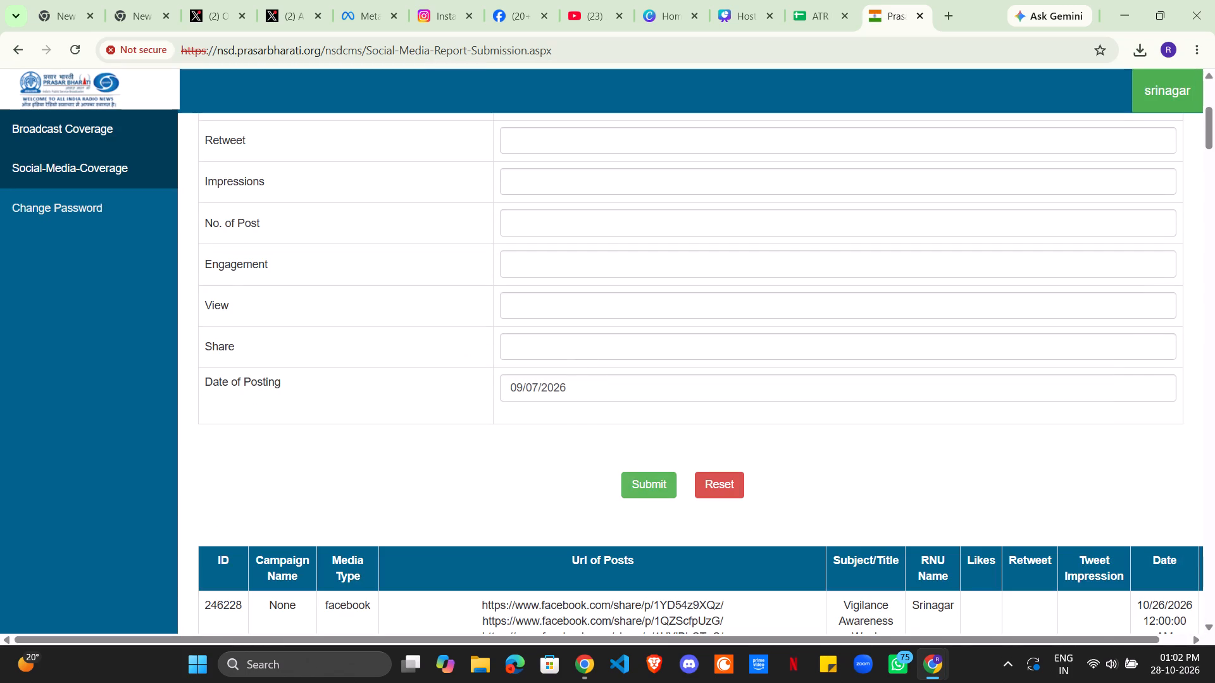
left_click(555, 389)
left_click(561, 455)
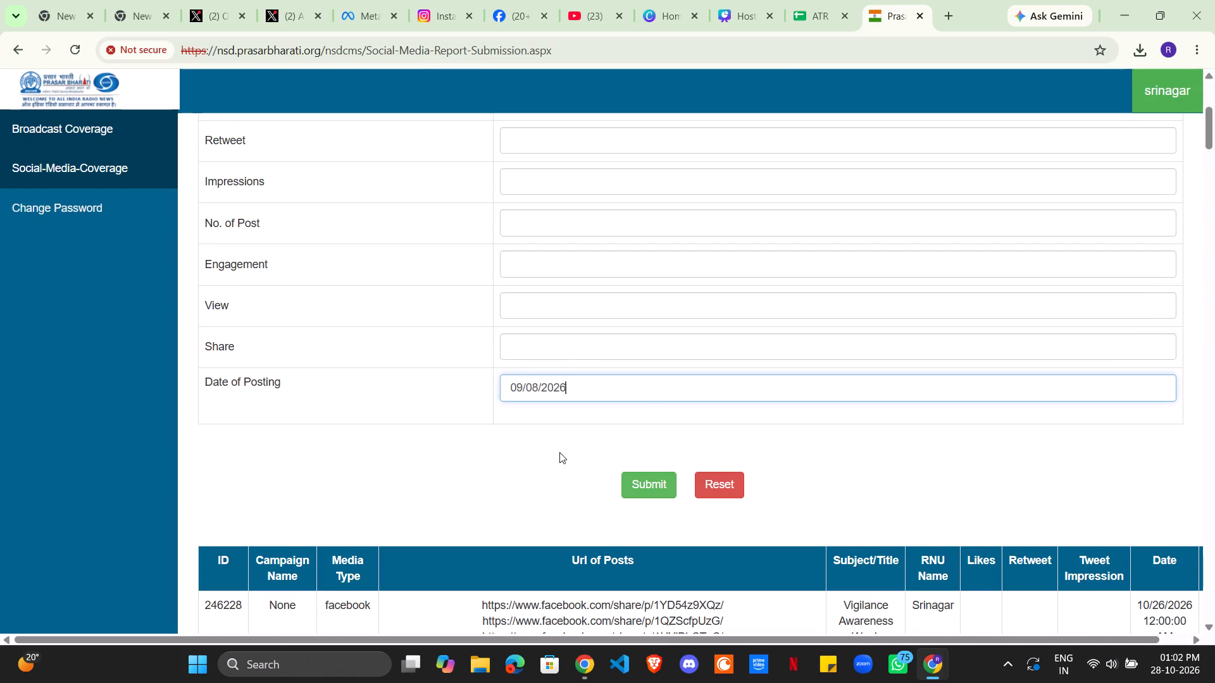
Open Sheet3 of the waste management spreadsheet, holding the 08-09-26 links, for the new Twitter entry.
scroll(576, 362, "up", 5)
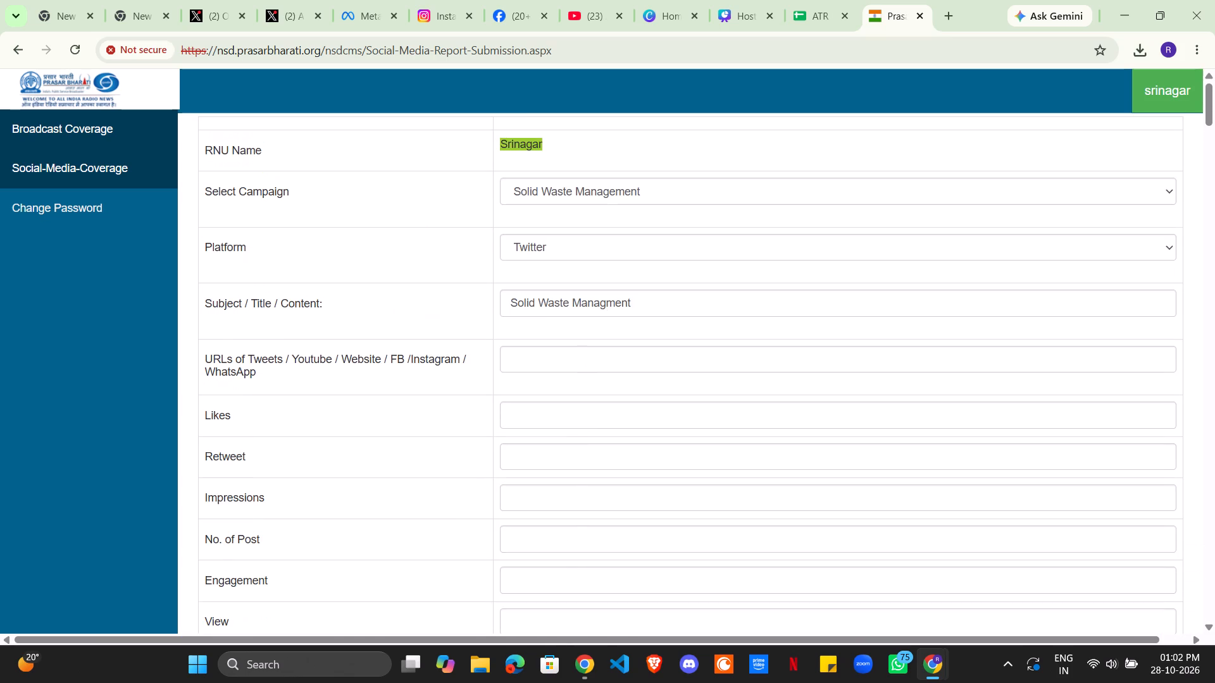
left_click(802, 16)
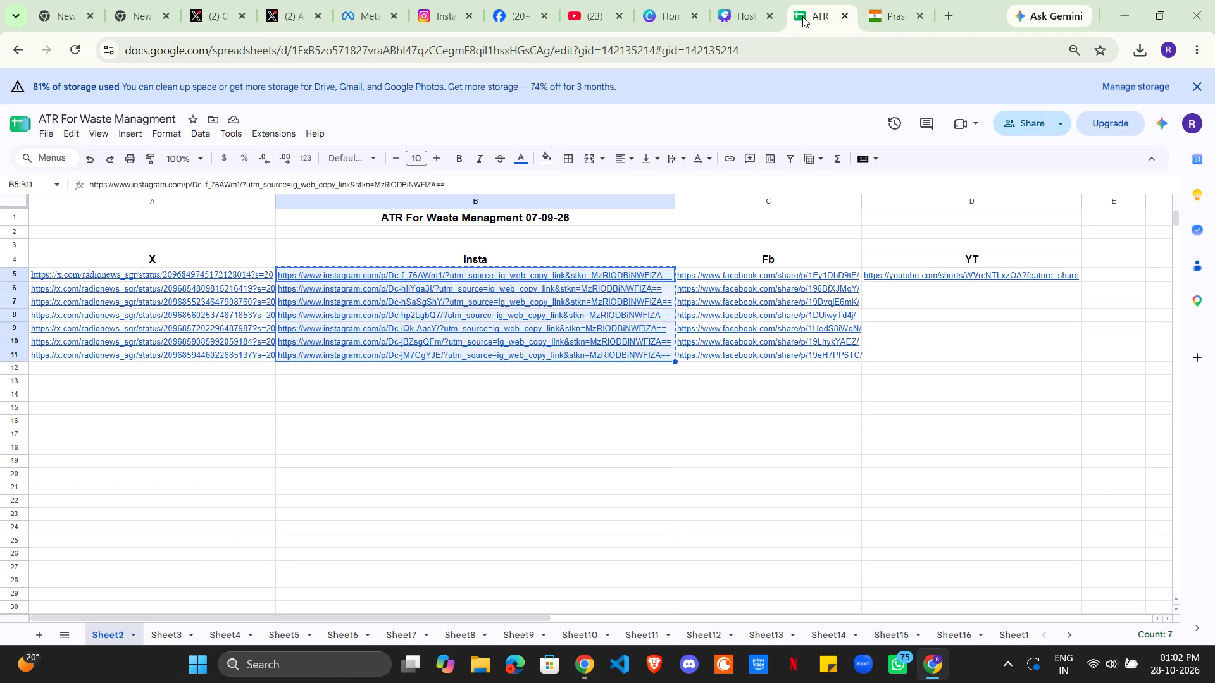
left_click(177, 634)
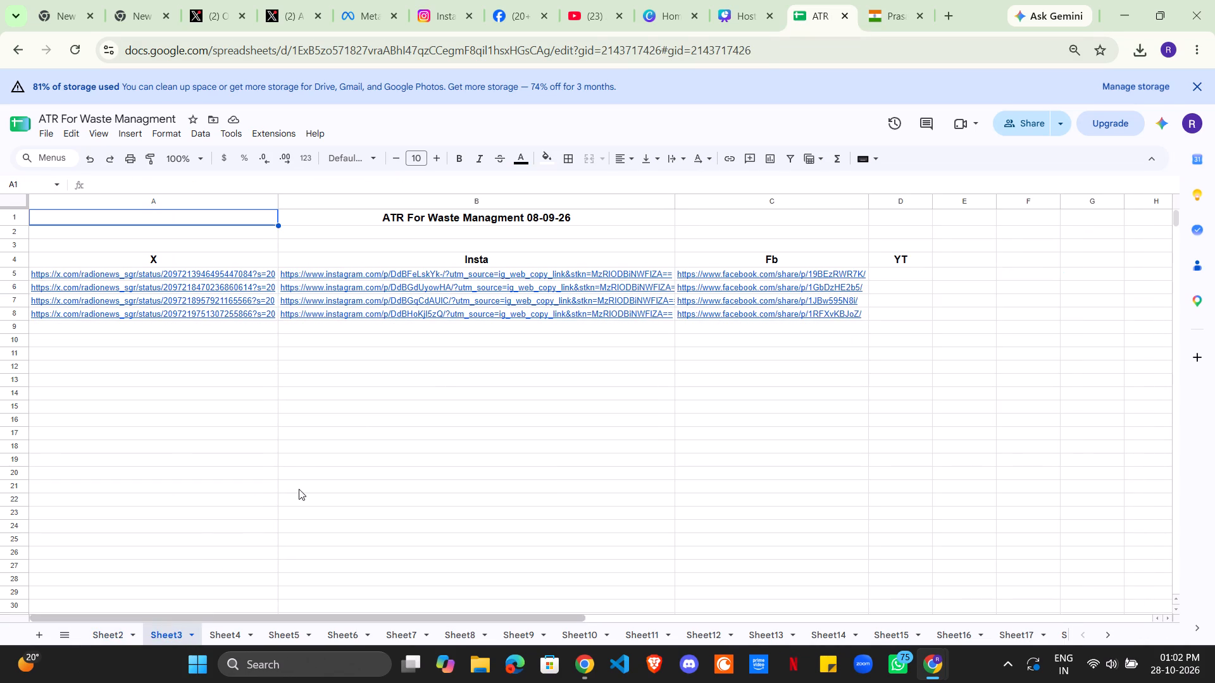
Copy the four X links from the 08-09-26 sheet into the Twitter entry's URLs field.
left_click(873, 30)
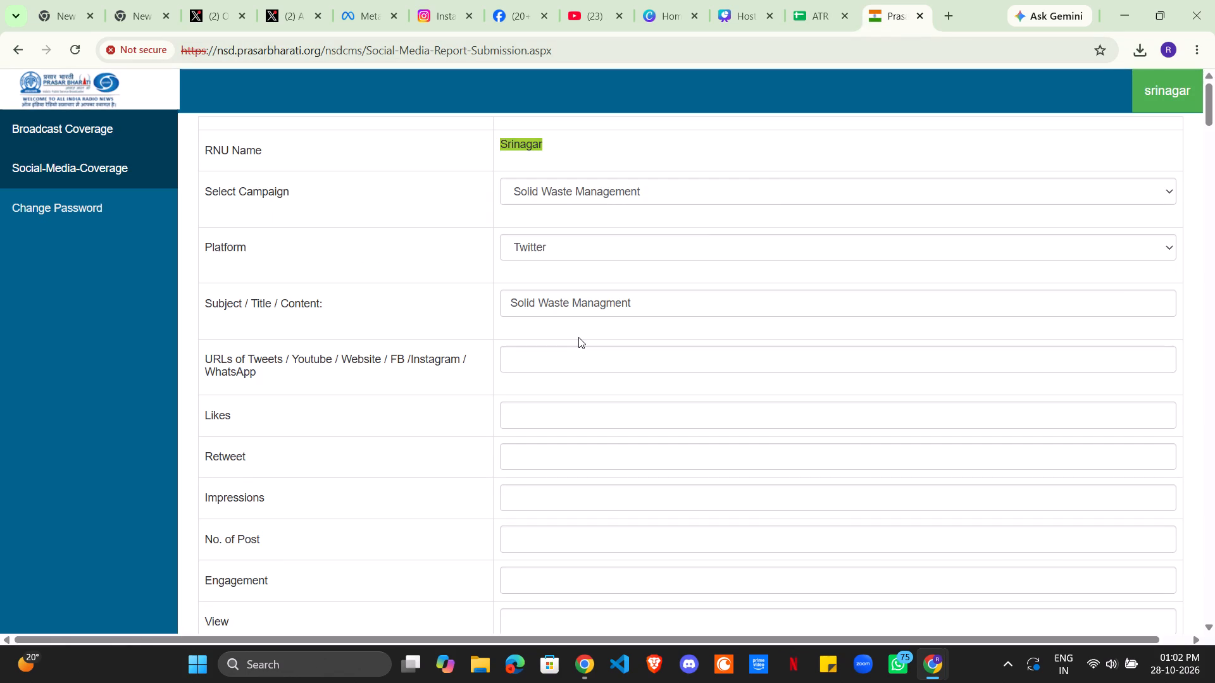
left_click(574, 353)
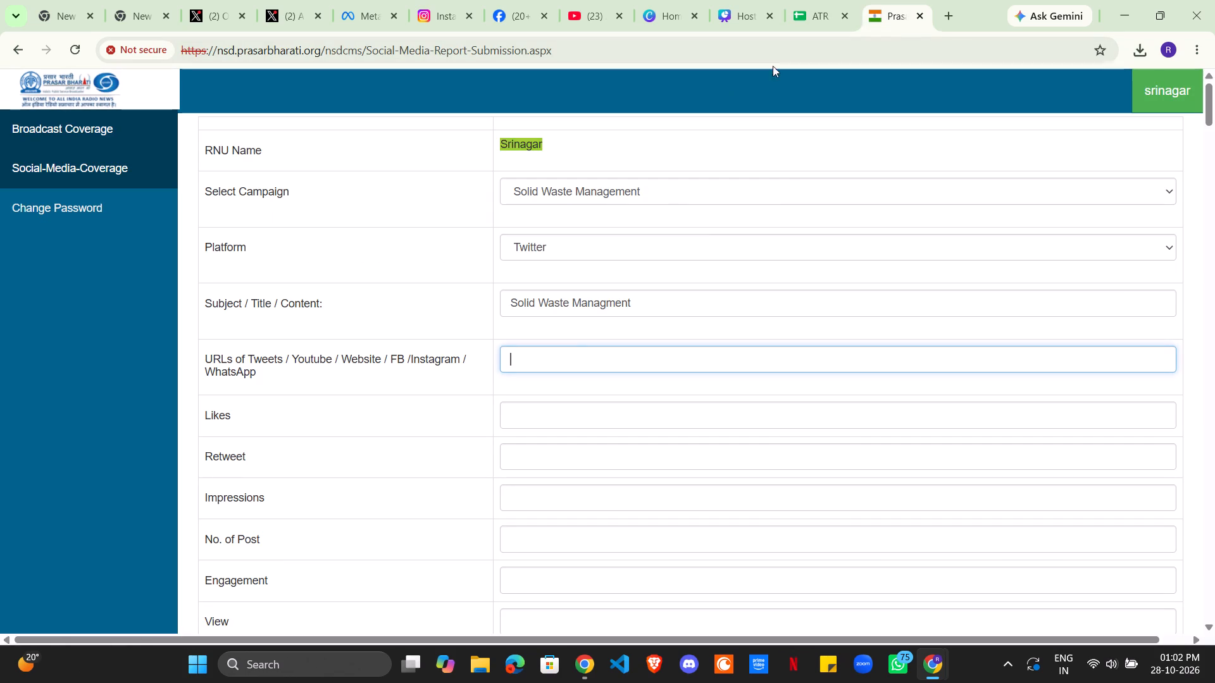
left_click(826, 16)
left_click_drag(246, 273, 253, 311)
key("ctrl+c")
left_click(893, 11)
key("ctrl+v")
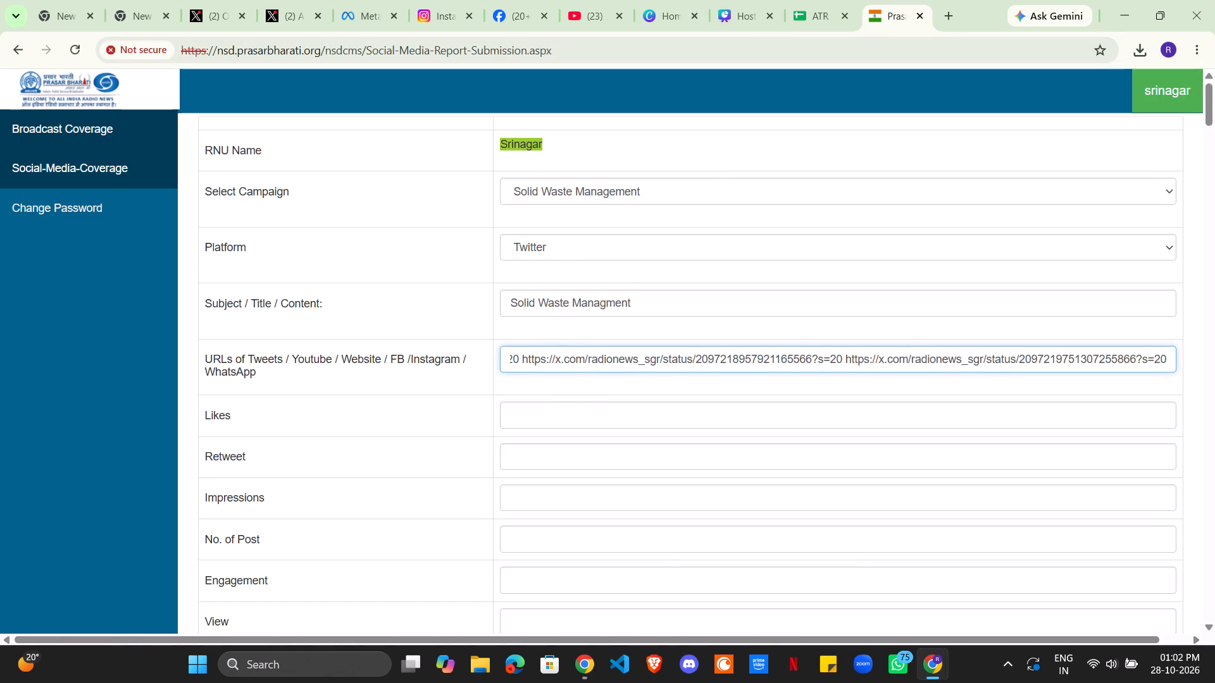
Copy the subject "Solid Waste Managment" for reuse and submit the 08-09-26 Twitter entry.
scroll(587, 375, "down", 3)
scroll(633, 528, "up", 3)
left_click_drag(666, 302, 515, 303)
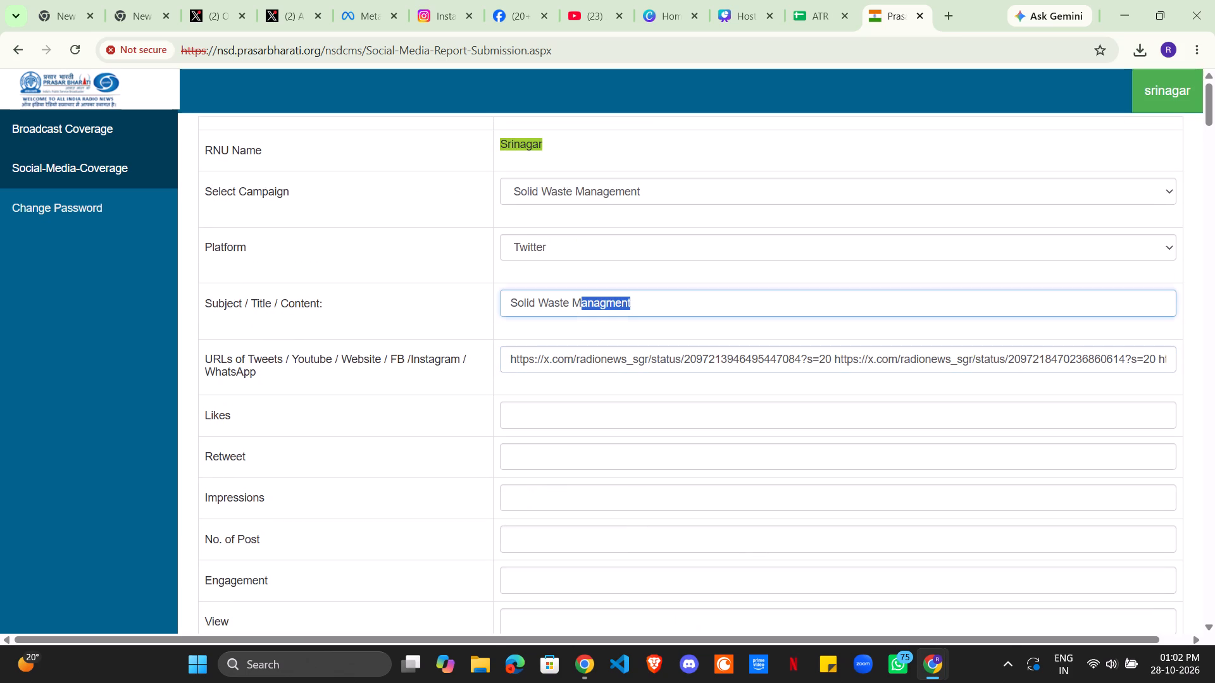
left_click_drag(515, 303, 470, 303)
key("ctrl+c")
scroll(621, 417, "down", 5)
left_click(647, 407)
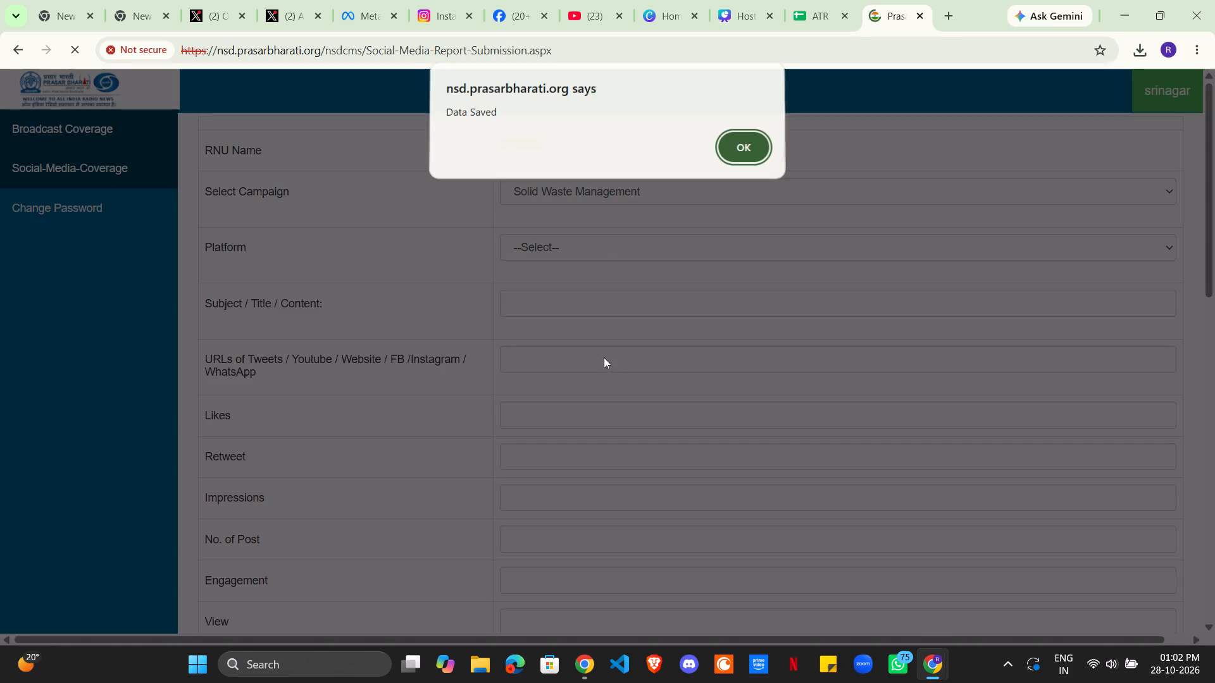
left_click(742, 158)
Start the 08-09-26 Facebook entry with platform Facebook and subject "Solid Waste Managment".
left_click(560, 254)
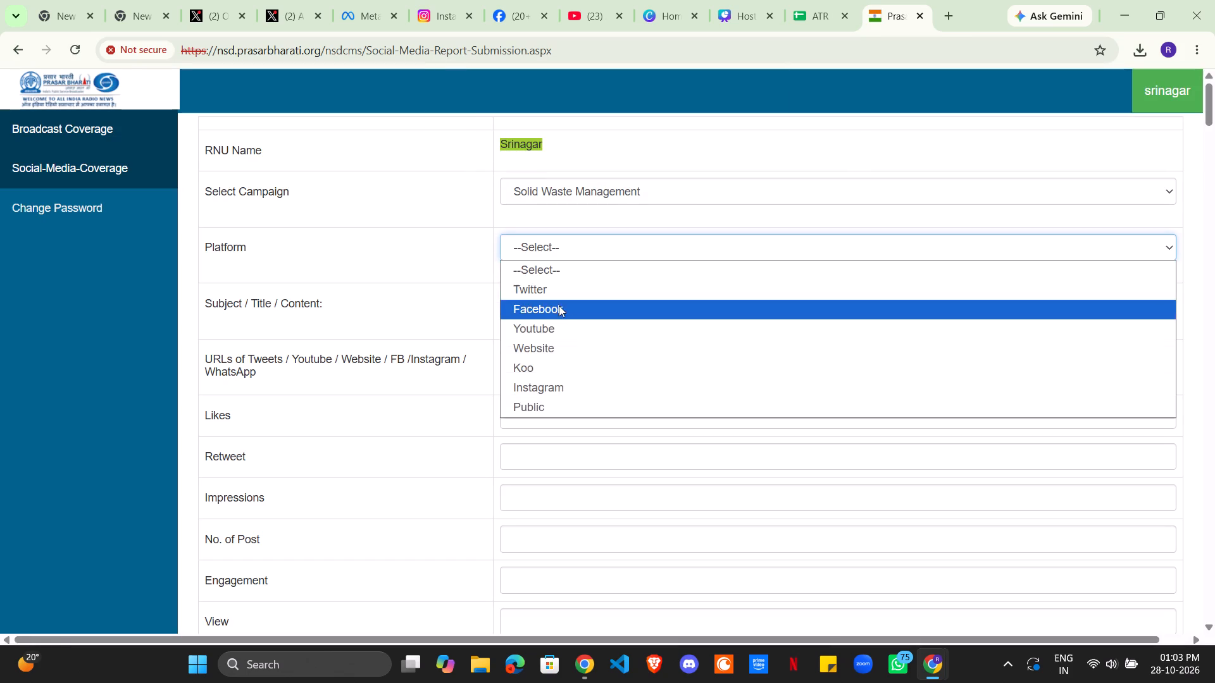
left_click(556, 311)
left_click(554, 300)
key("ctrl+v")
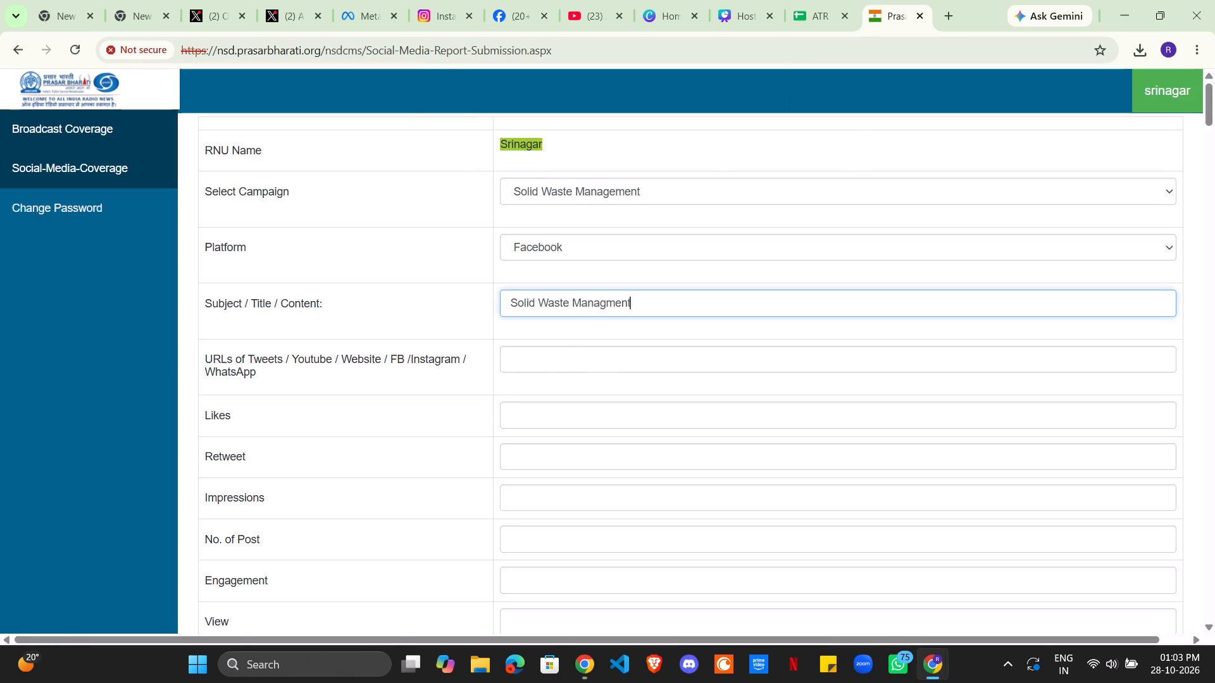
Copy the Fb links in C5:C8 of the 08-09-26 sheet into the Facebook entry's URLs field.
left_click(816, 25)
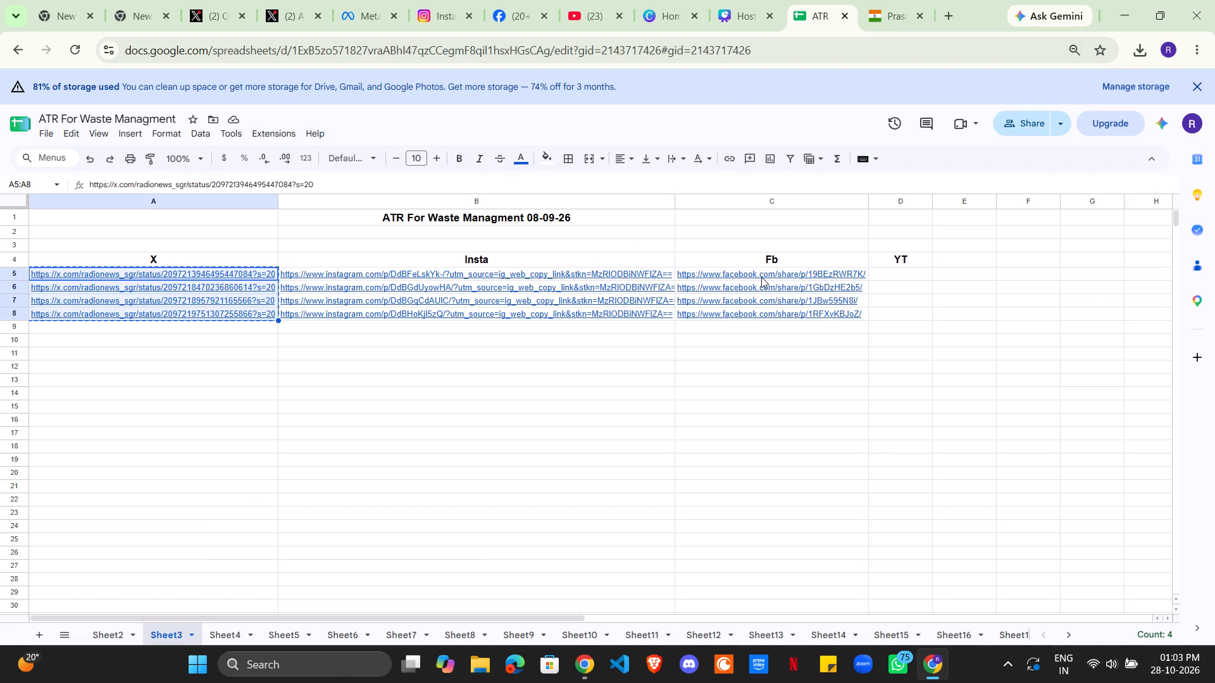
left_click_drag(761, 277, 699, 314)
key("ctrl+c")
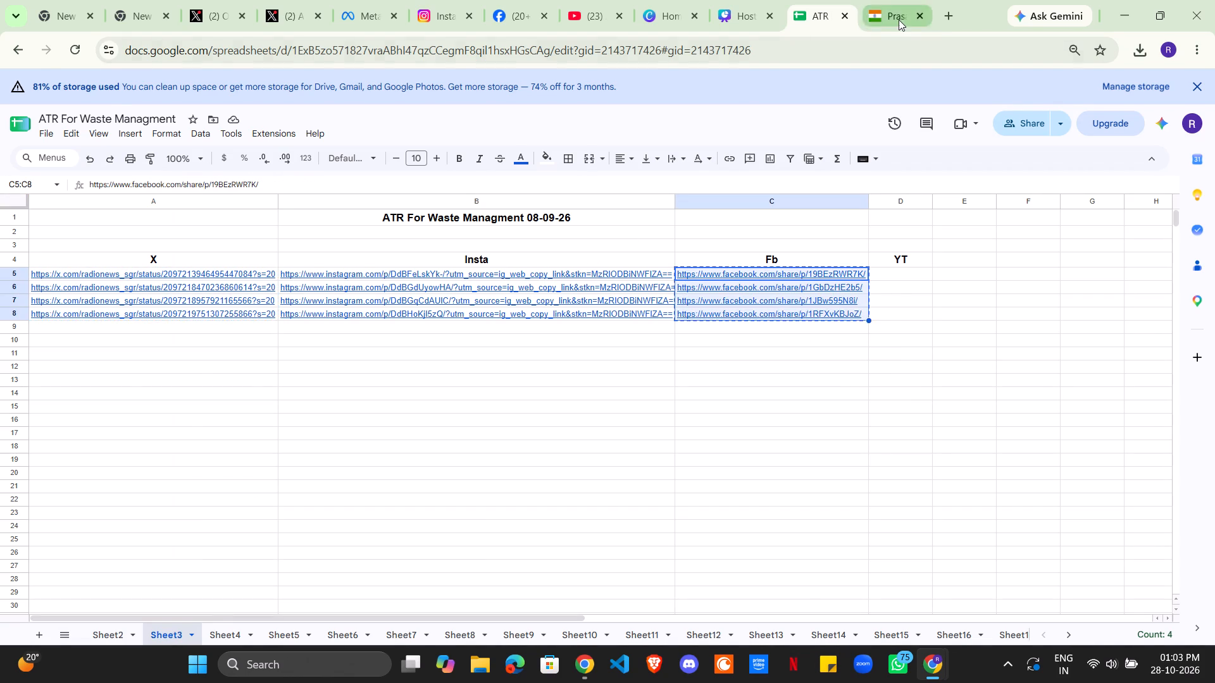
left_click(899, 20)
left_click(566, 362, "ctrl")
key("ctrl+v")
Copy the subject "Solid Waste Managment" for reuse and submit the 08-09-26 Facebook entry.
left_click_drag(687, 304, 427, 314)
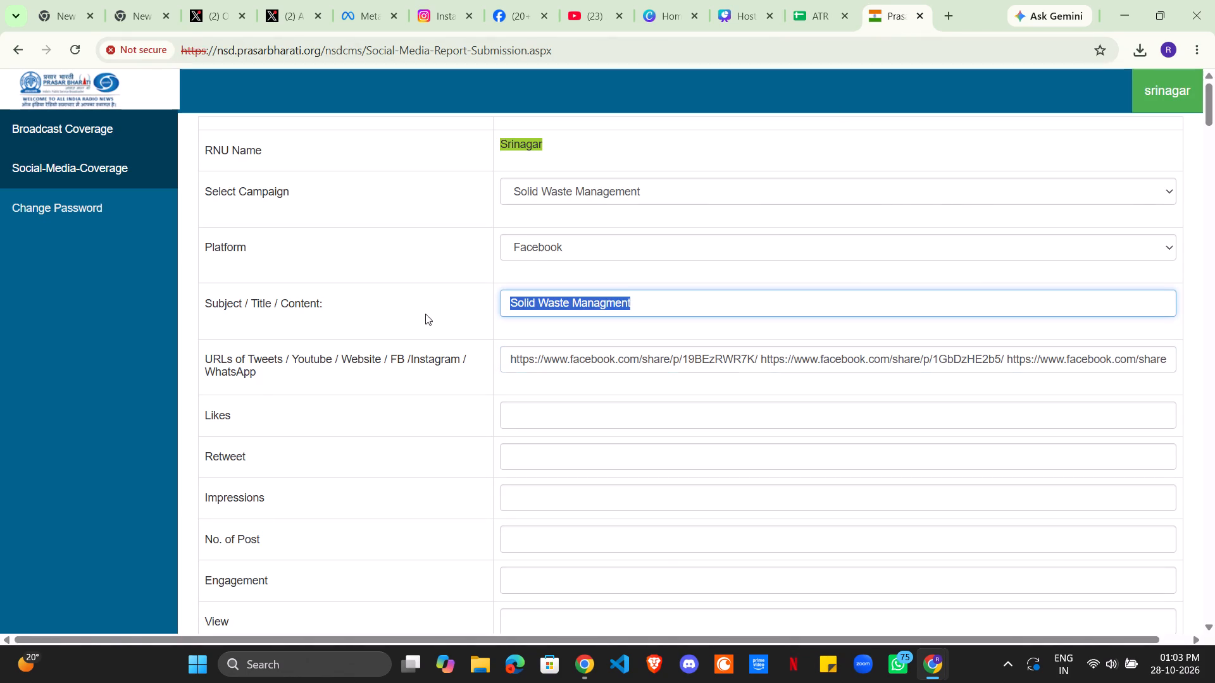
key("ctrl+c")
scroll(535, 386, "down", 4)
left_click(632, 490)
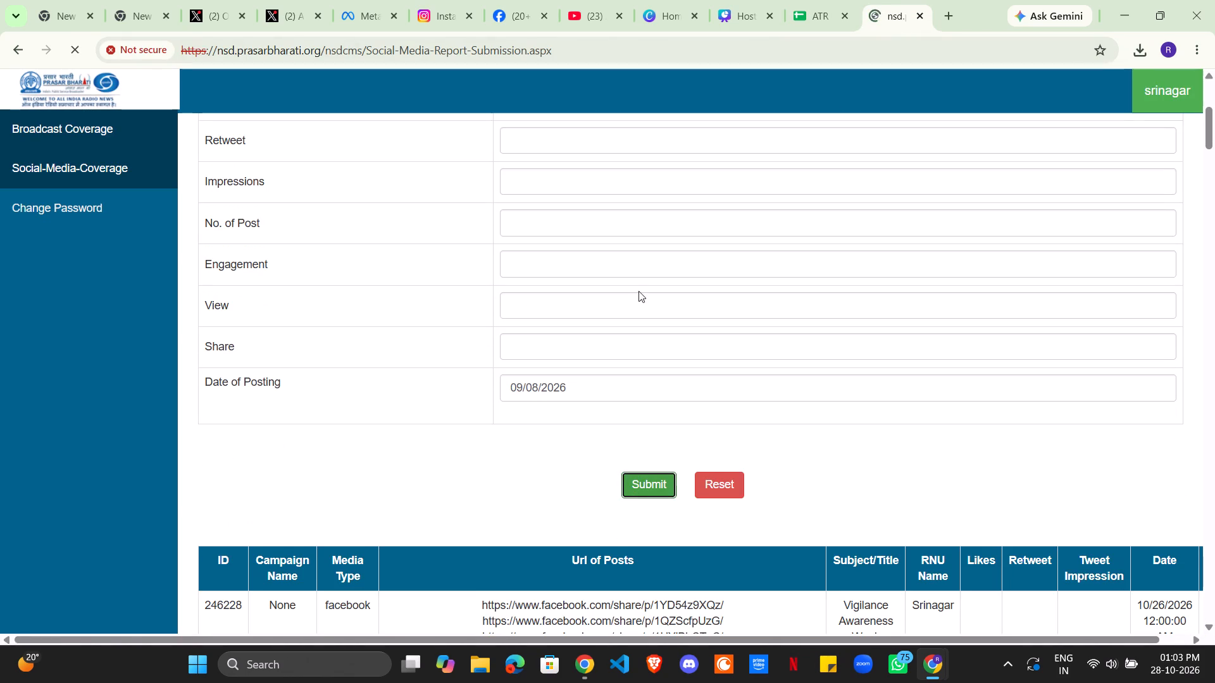
left_click(738, 156)
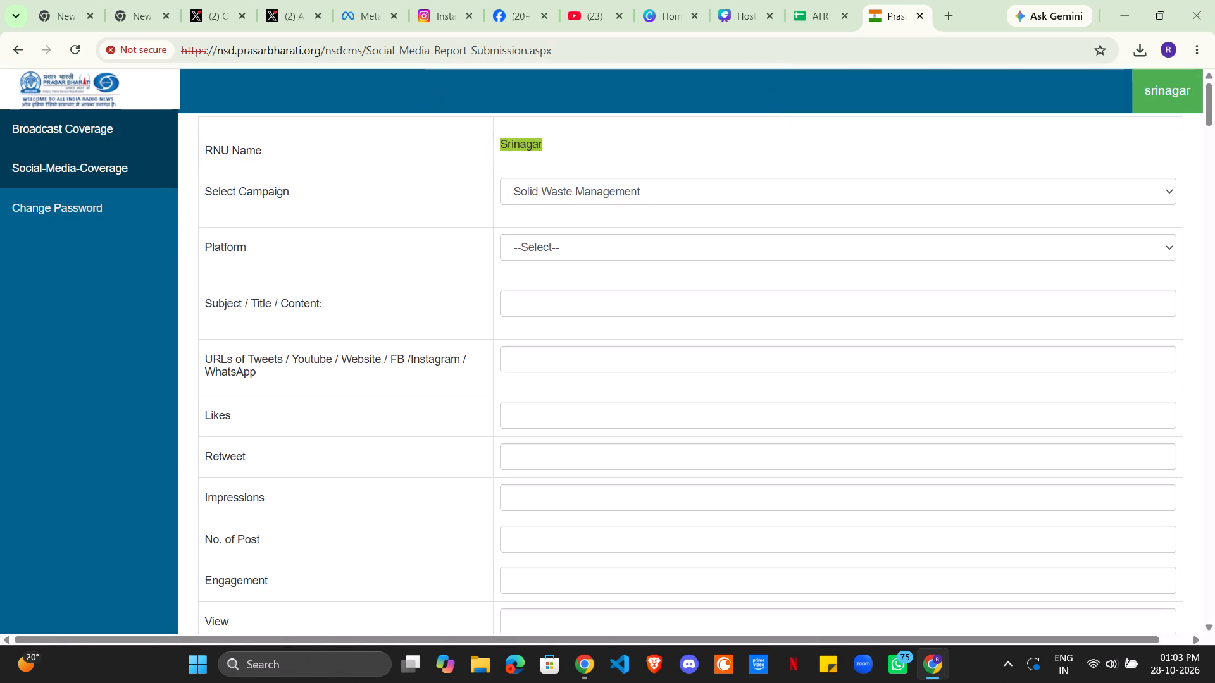
Start the 08-09-26 Instagram entry with subject "Solid Waste Managment" and platform Instagram.
left_click(592, 309)
key("ctrl+v")
left_click(561, 250)
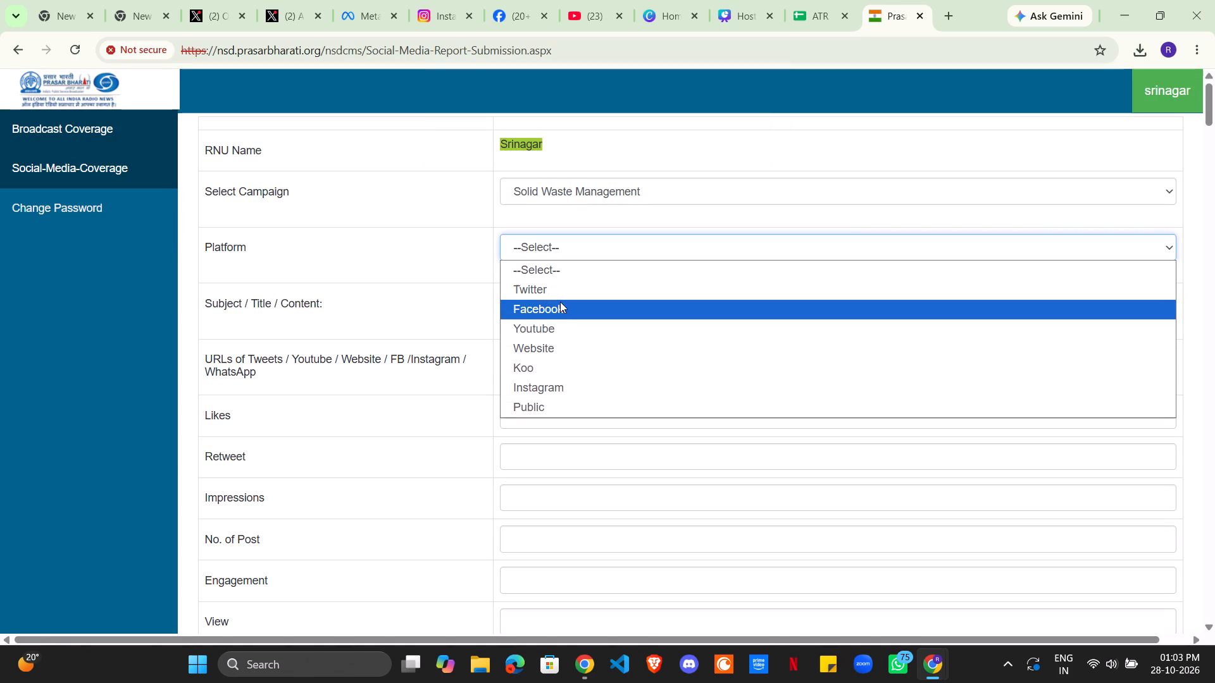
left_click(564, 385)
Copy the Insta links in B5:B8 of the 08-09-26 sheet into the Instagram entry's URLs field.
left_click(816, 26)
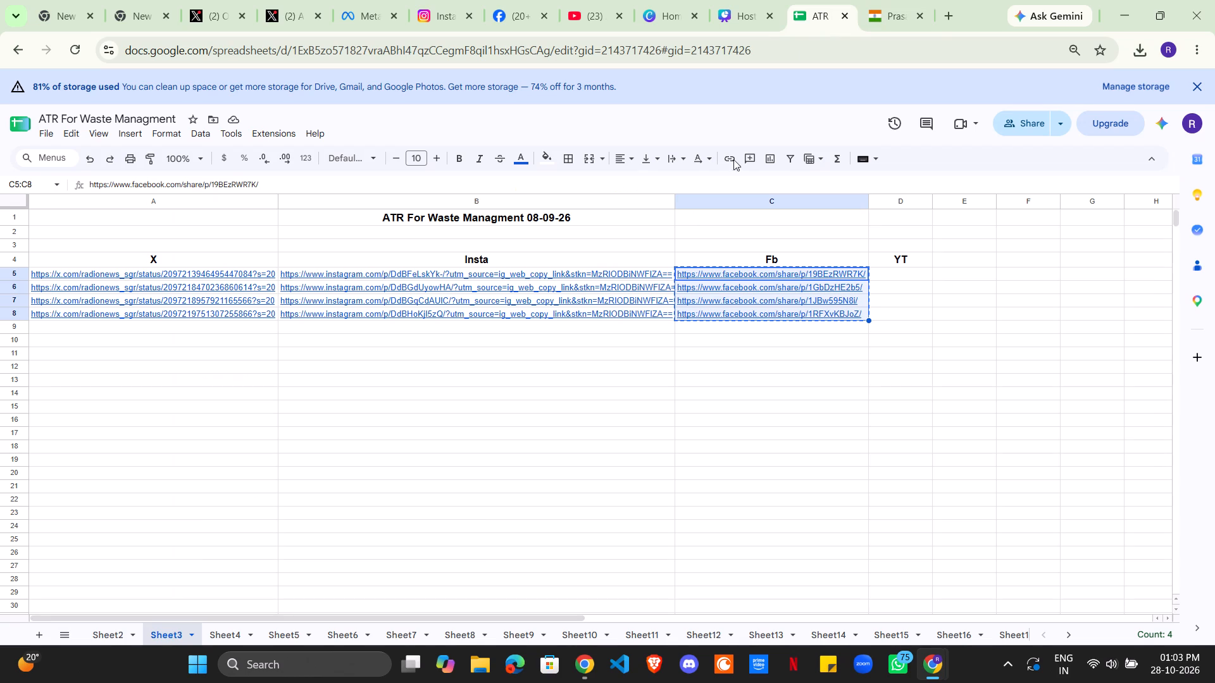
left_click_drag(618, 274, 635, 311)
key("ctrl+c")
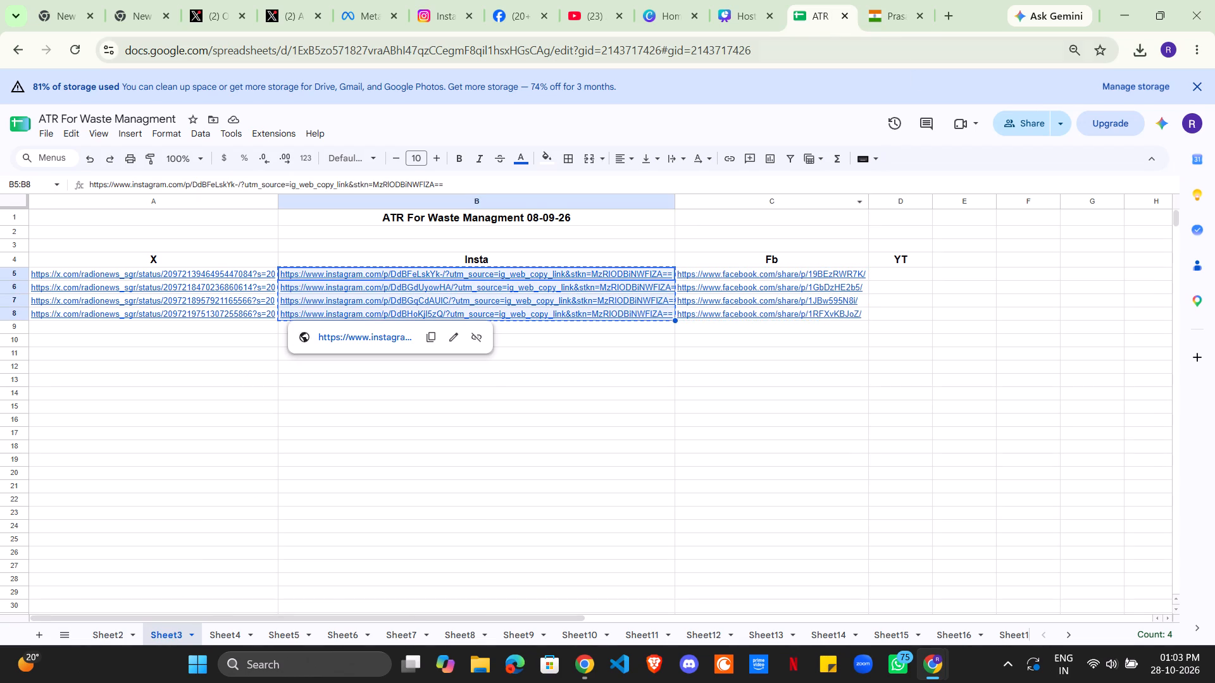
left_click(899, 27)
left_click(592, 353)
key("ctrl+v")
Copy the subject "Solid Waste Managment" for reuse and submit the 08-09-26 Instagram entry.
left_click_drag(678, 309, 504, 309, "ctrl")
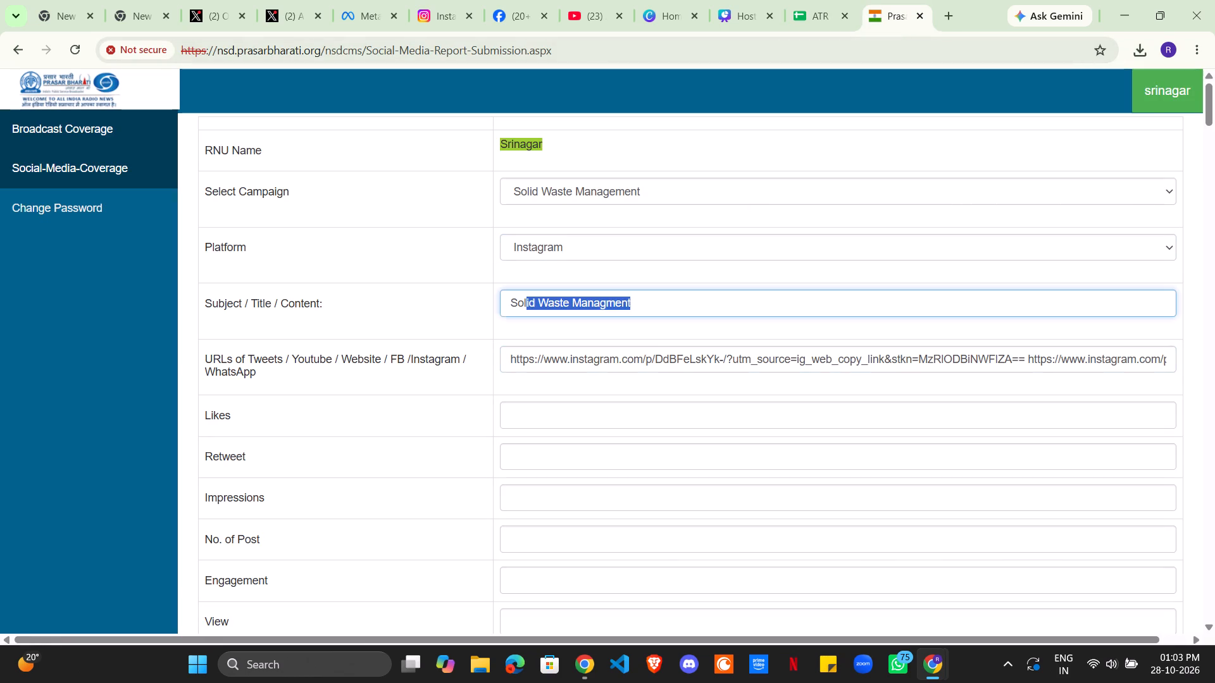
left_click_drag(504, 309, 498, 311, "ctrl")
key("ctrl+c")
scroll(589, 345, "down", 4)
left_click(649, 486)
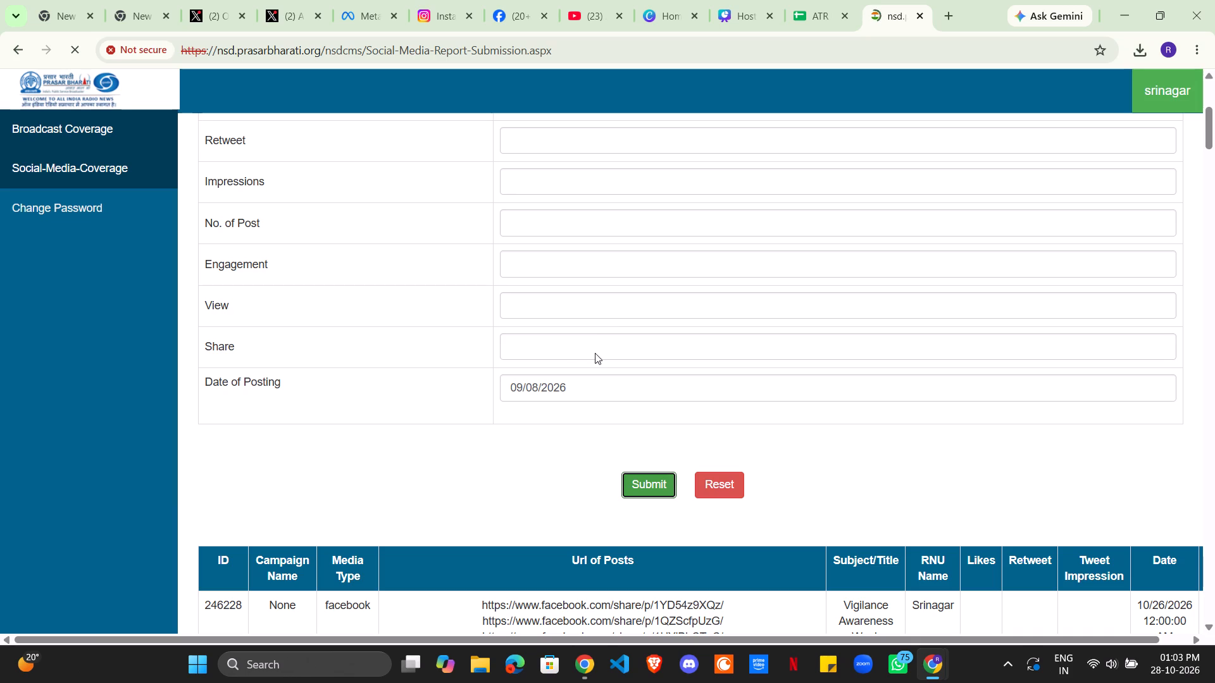
left_click(747, 148)
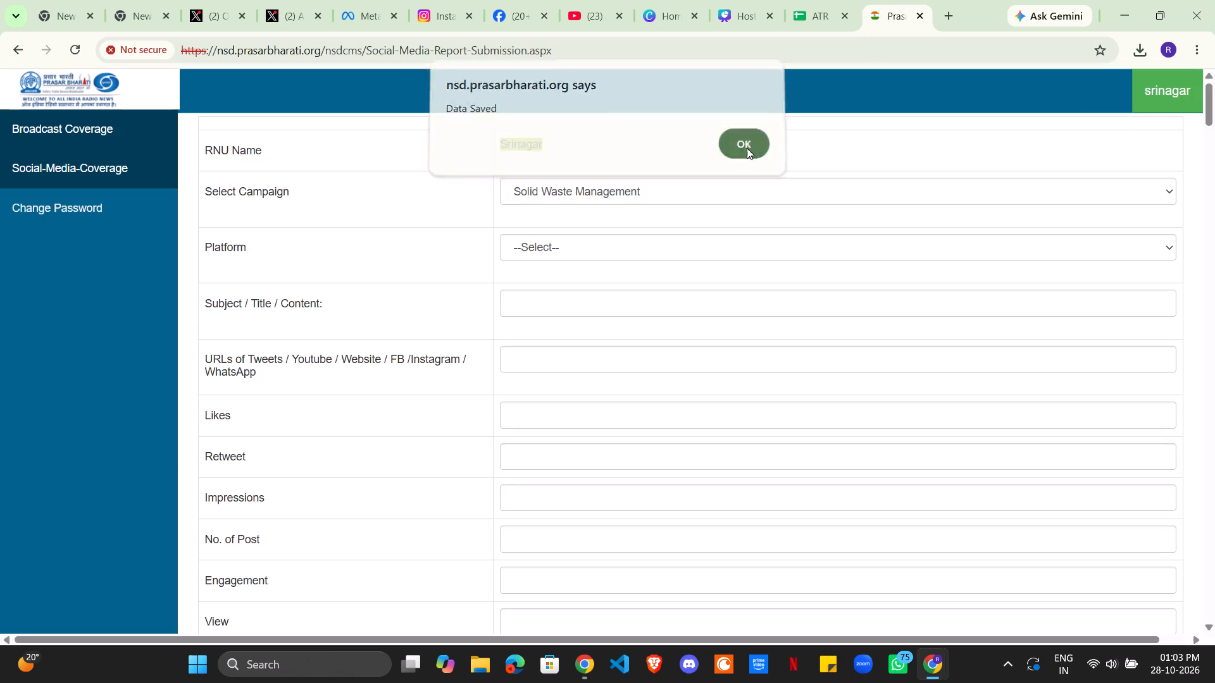
Set the Date of Posting for the new Solid Waste Management entry to 09/09/2026.
scroll(606, 397, "down", 4)
left_click(556, 388)
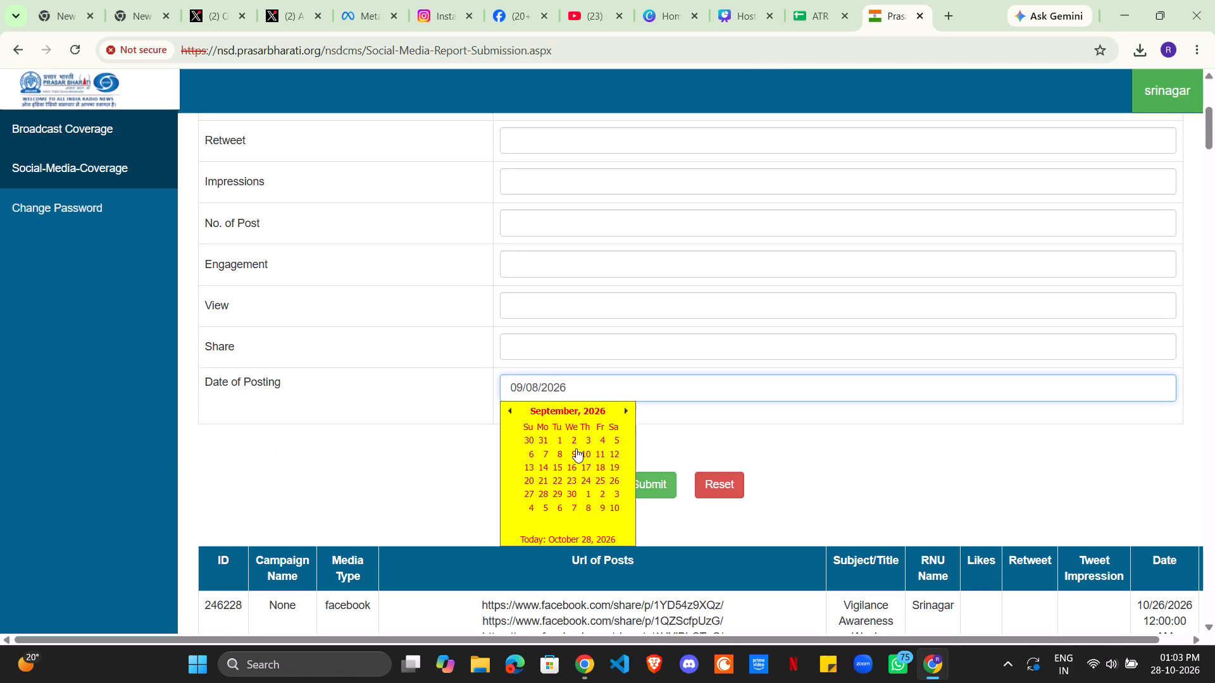
left_click(573, 451)
scroll(573, 451, "up", 4)
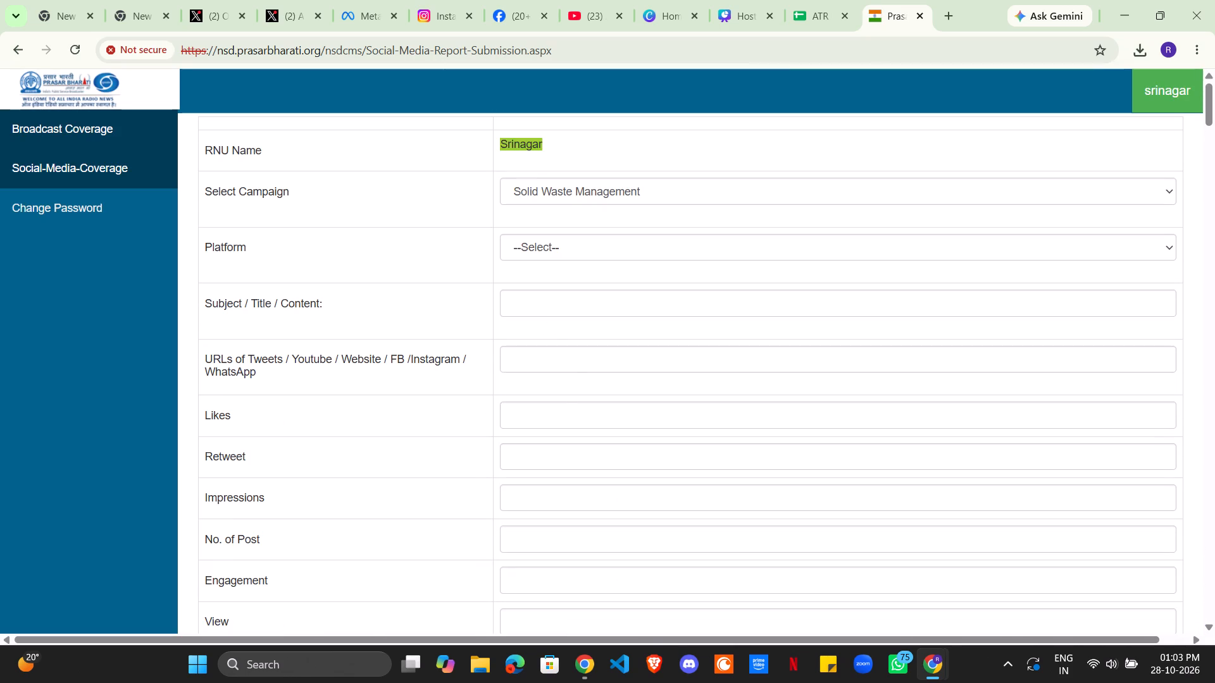
Fill the 09-09-26 entry with subject "Solid Waste Managment" and platform Twitter.
left_click(547, 307)
key("ctrl+v")
left_click(544, 243)
left_click(554, 299)
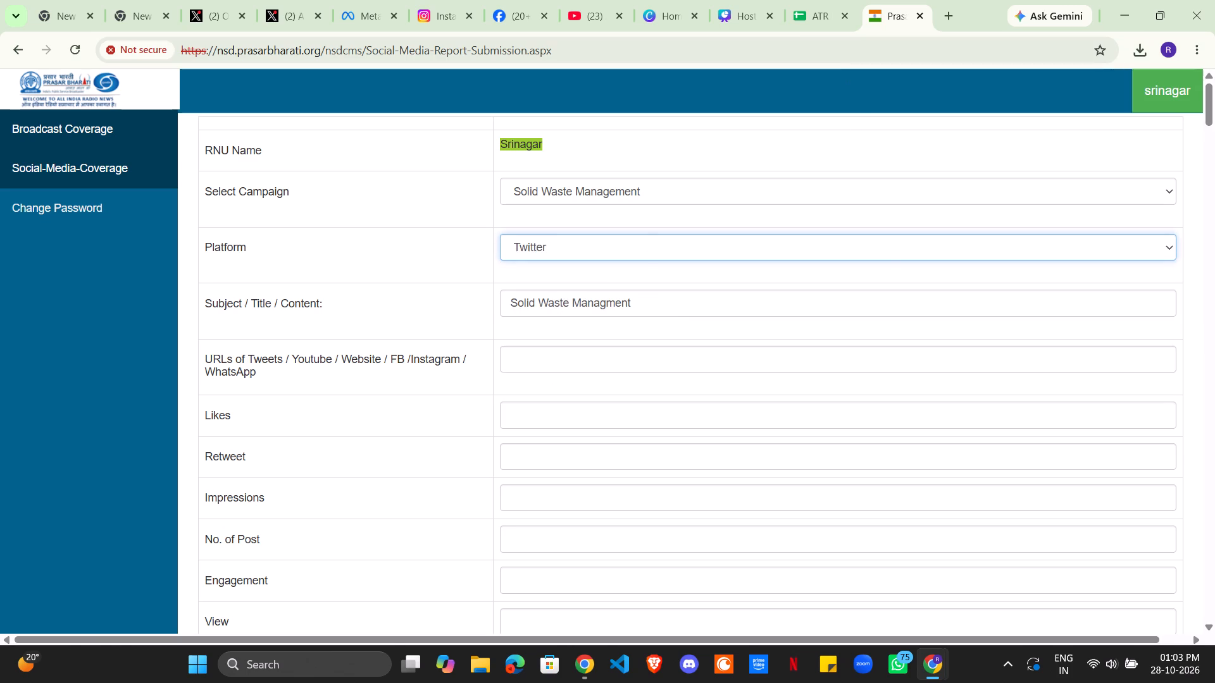
Copy the X links in A4:A6 of the 09-09-26 sheet (Sheet4) into the Twitter entry's URLs field.
left_click(809, 23)
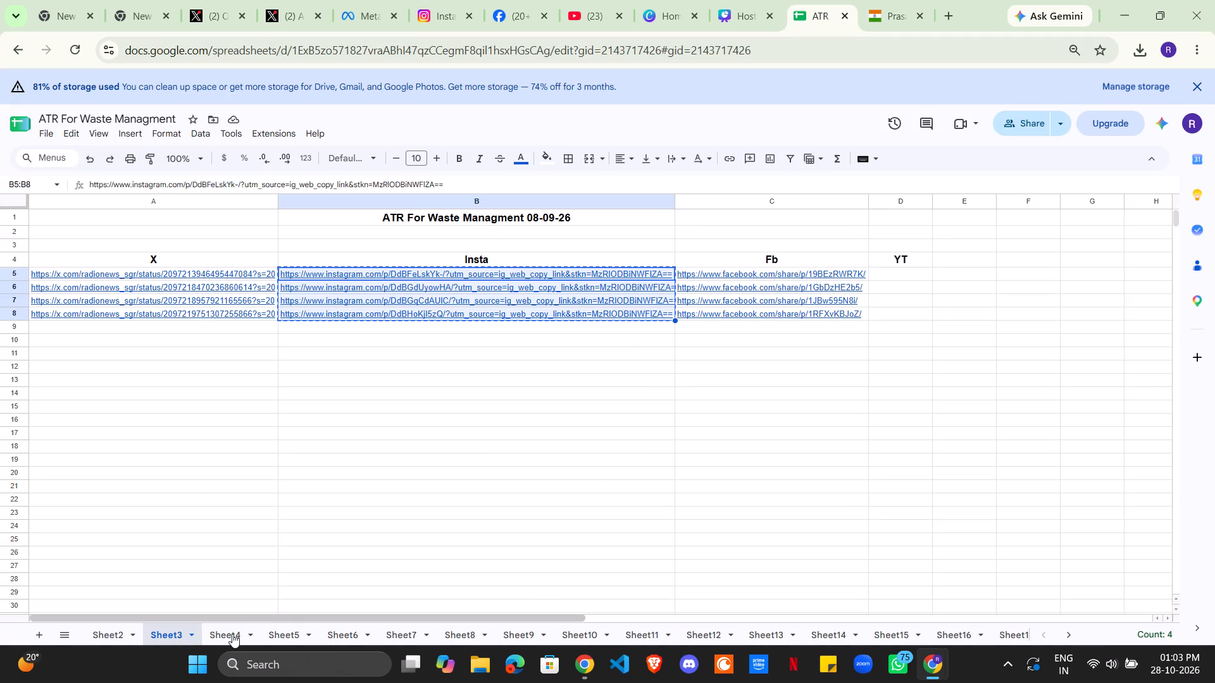
left_click(218, 634)
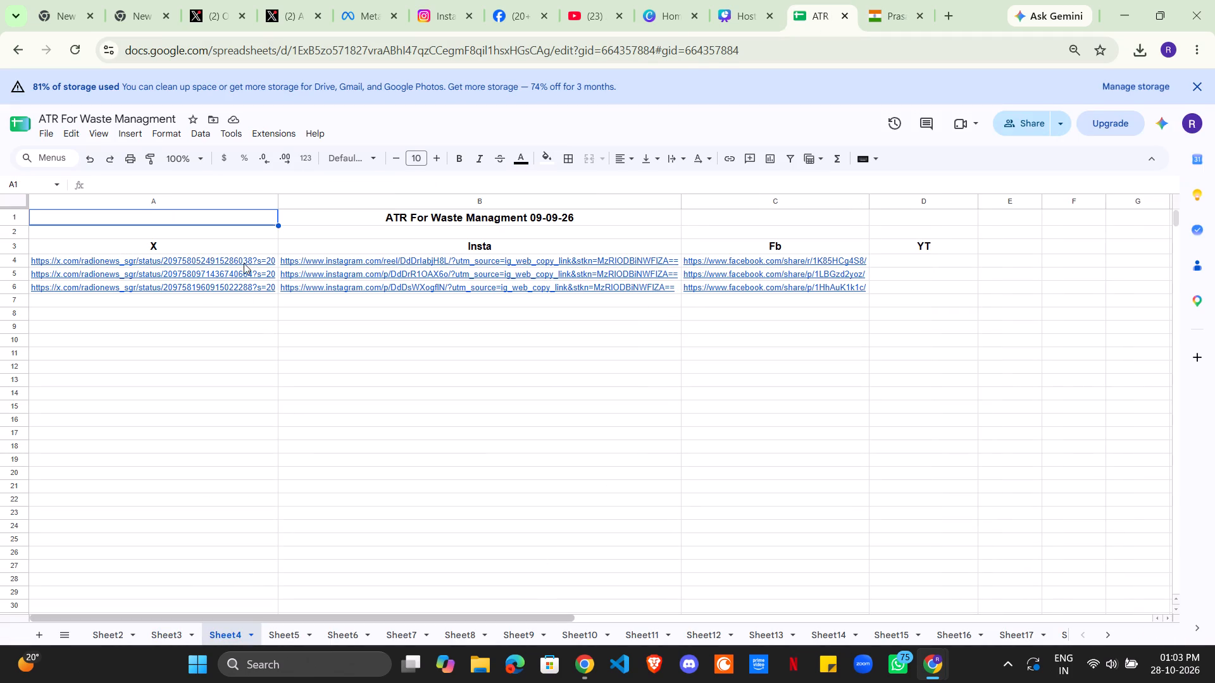
left_click_drag(246, 262, 266, 283)
key("ctrl+c")
left_click(883, 27)
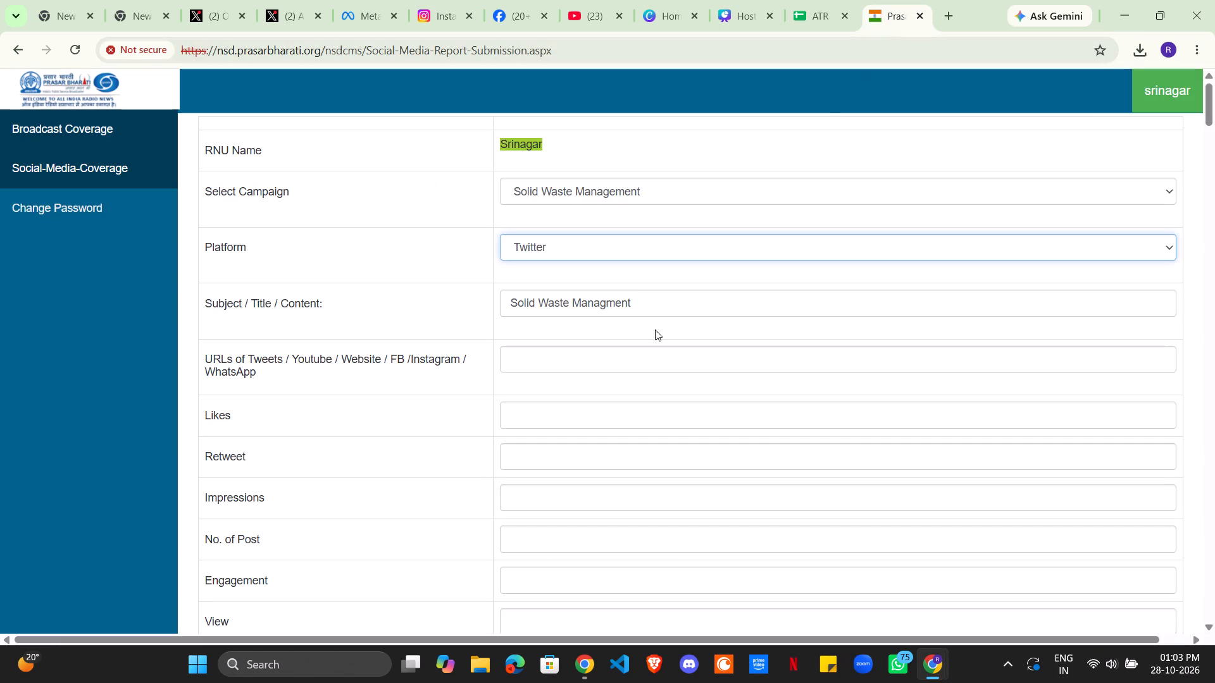
left_click(556, 360, "ctrl")
key("ctrl+v")
Copy the subject "Solid Waste Managment" for reuse and submit the 09-09-26 Twitter entry.
scroll(595, 422, "down", 2)
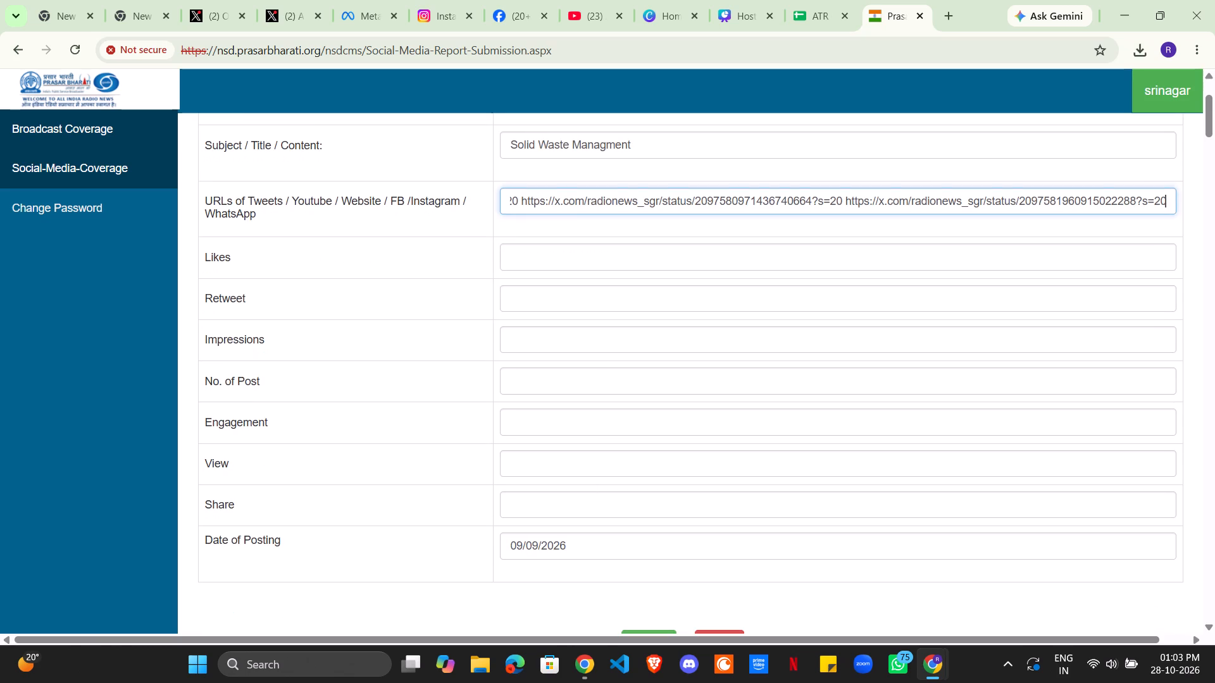
scroll(592, 502, "down", 1)
scroll(644, 514, "up", 3)
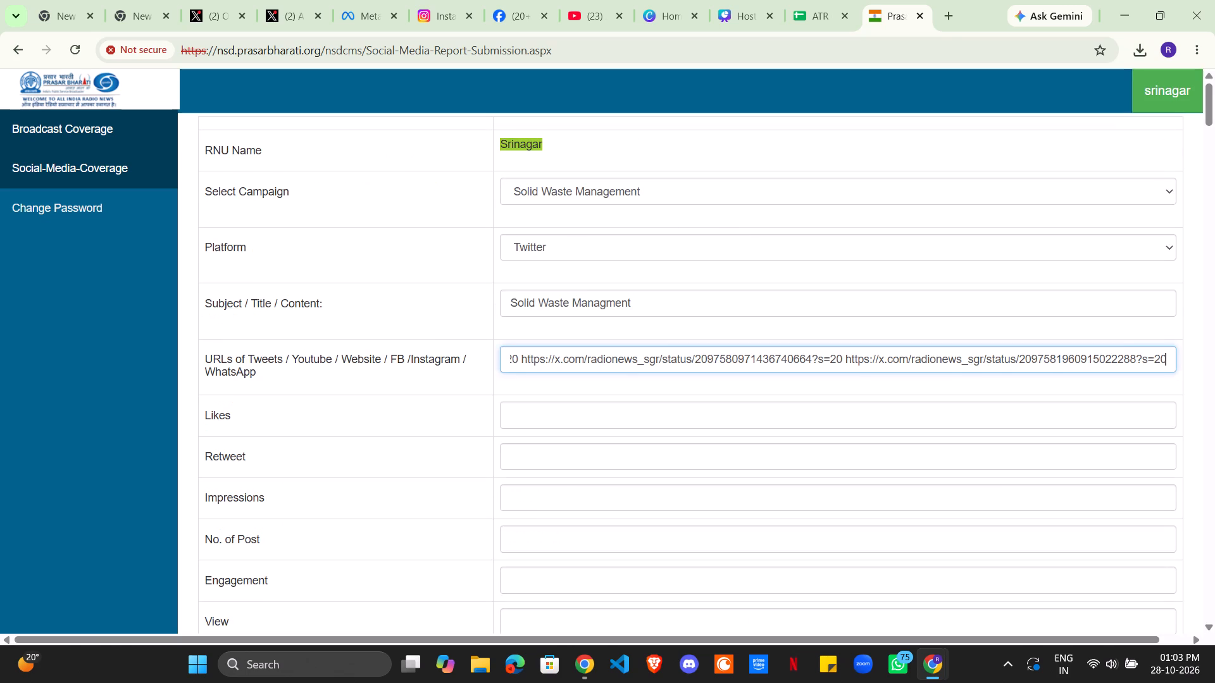
left_click_drag(668, 298, 458, 307)
key("ctrl+c")
scroll(577, 435, "down", 3)
left_click(651, 562)
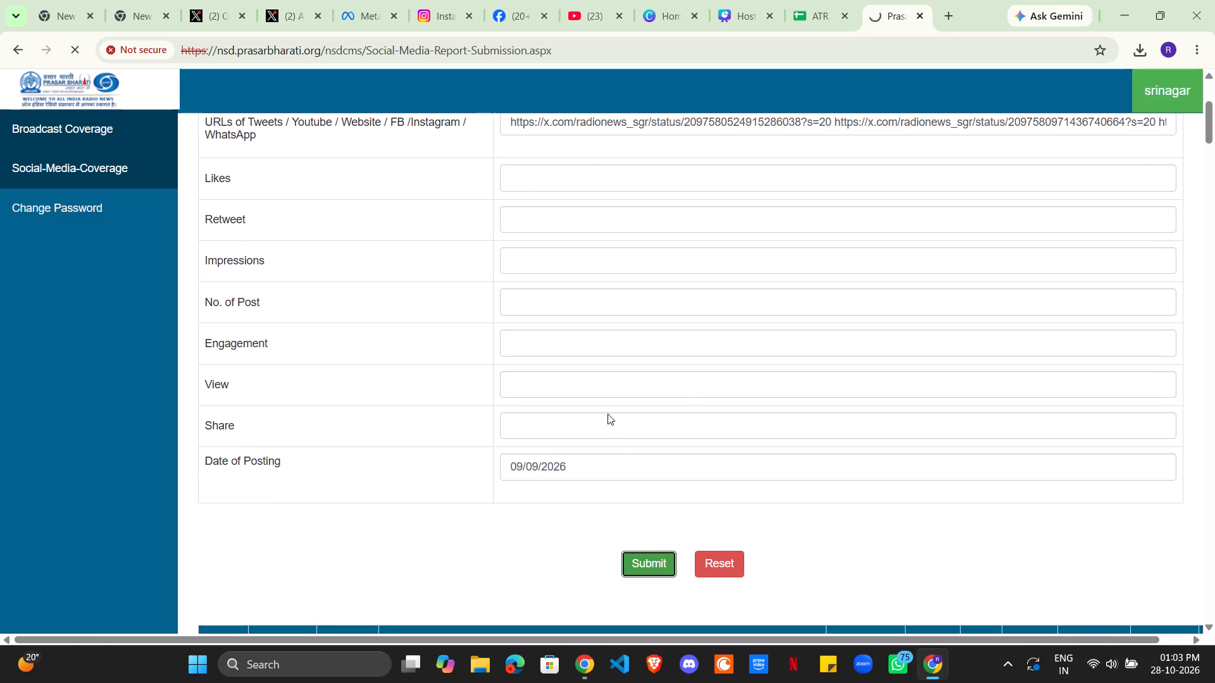
left_click(734, 155)
Start the 09-09-26 Facebook entry with subject "Solid Waste Managment" and platform Facebook.
left_click(547, 316)
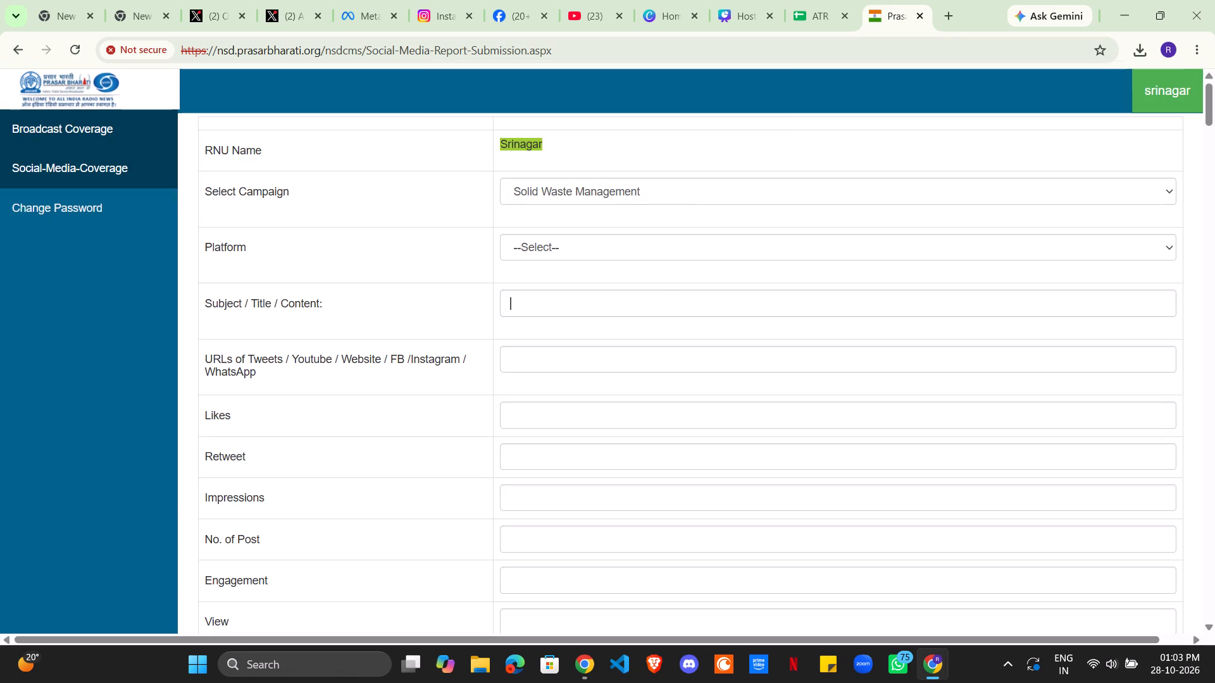
key("ctrl+v")
left_click(571, 253)
left_click(562, 311)
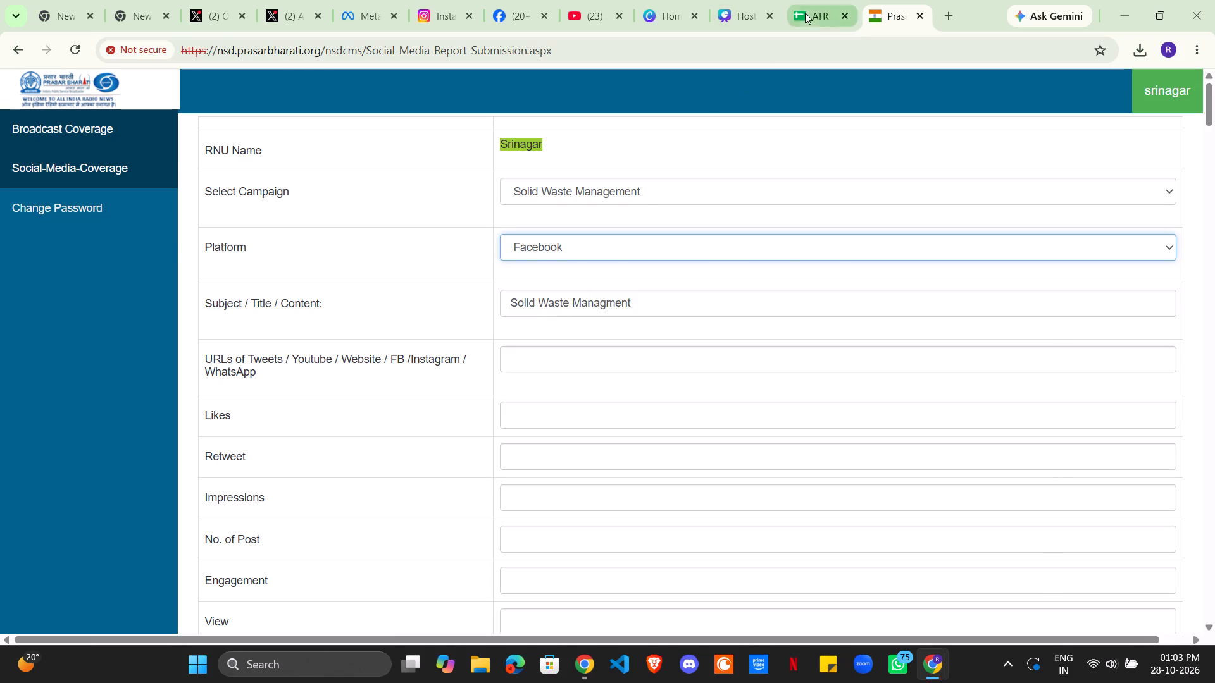
Copy the Fb links in C4:C6 of the 09-09-26 sheet into the Facebook entry's URLs field.
left_click(805, 13)
left_click_drag(744, 261, 690, 290)
key("ctrl+c")
left_click(901, 18)
left_click(552, 362)
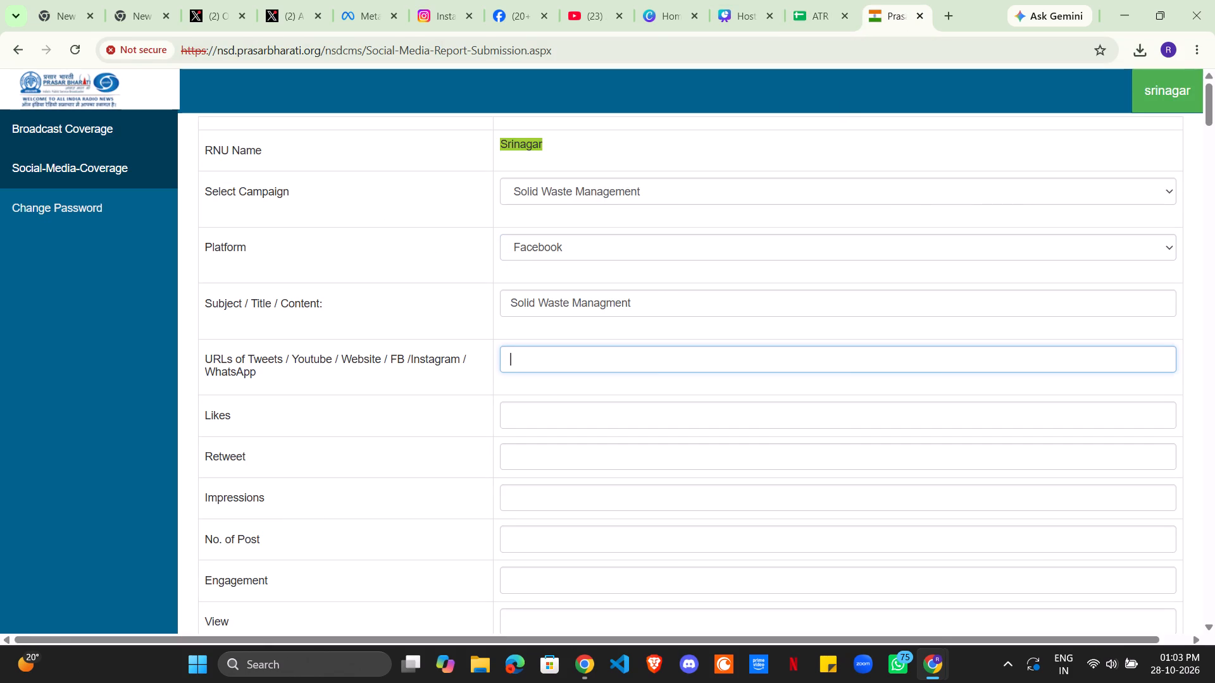
key("ctrl+v")
Submit the 09-09-26 Facebook entry for Solid Waste Management.
scroll(595, 433, "down", 4)
left_click(640, 480)
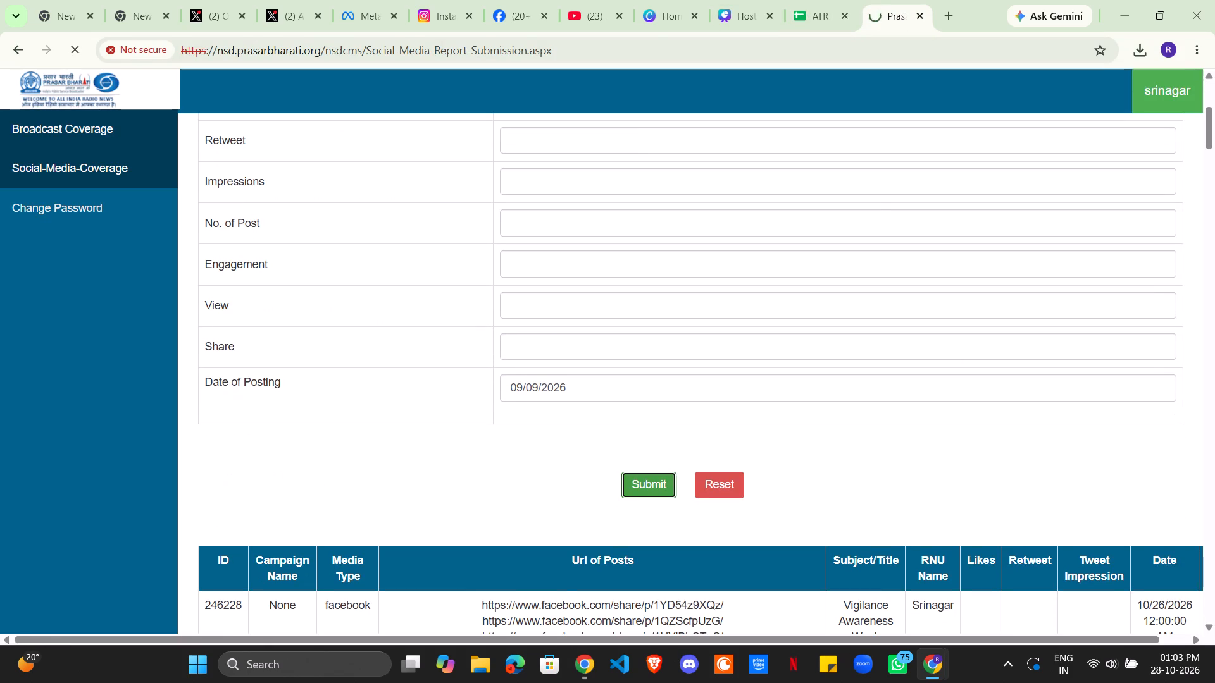
scroll(733, 292, "up", 4)
left_click_drag(656, 309, 517, 307)
left_click_drag(647, 300, 502, 302)
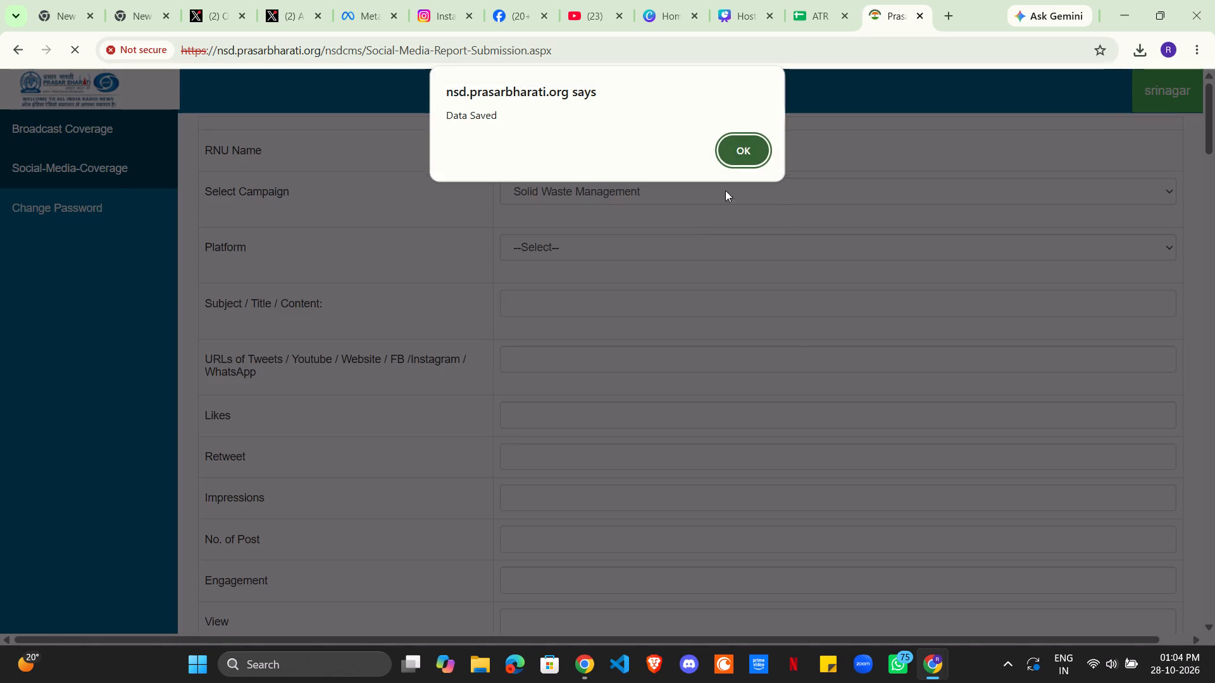
left_click(749, 142)
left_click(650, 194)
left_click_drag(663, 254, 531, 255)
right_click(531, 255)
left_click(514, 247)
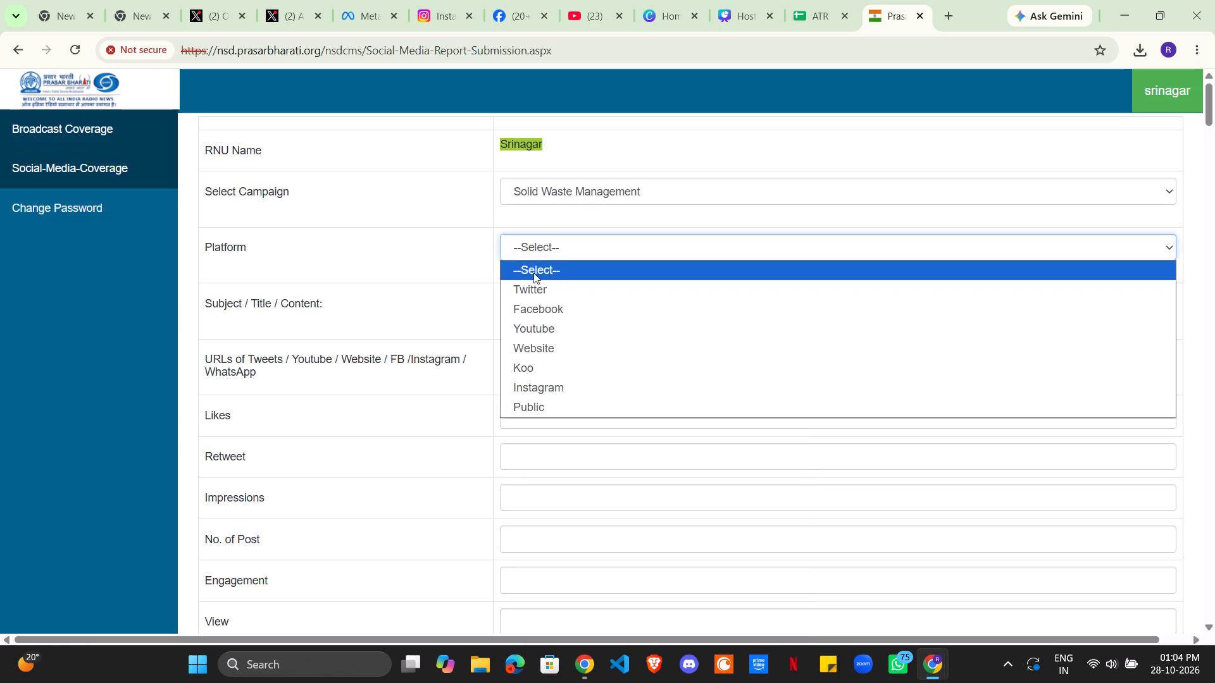
Copy the Insta links in B4:B6 of the 09-09-26 sheet and set the new entry's platform to Instagram.
left_click(805, 6)
left_click_drag(580, 258, 537, 281)
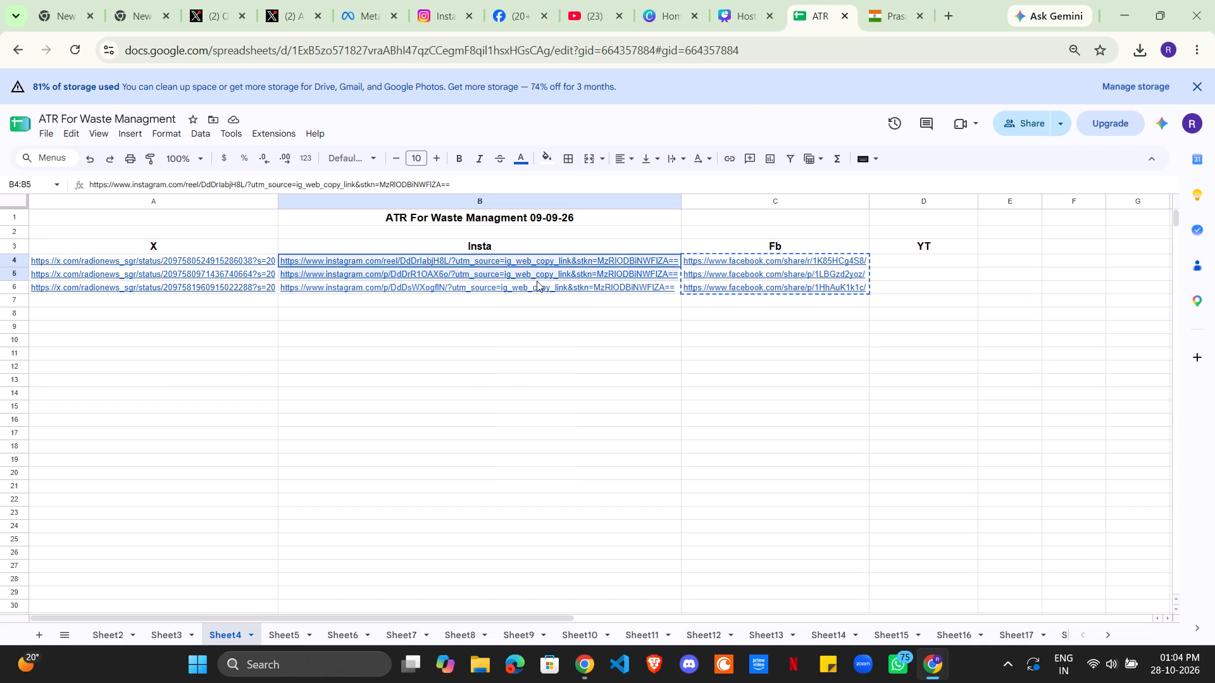
left_click_drag(537, 281, 526, 286)
key("ctrl+c")
left_click(890, 22)
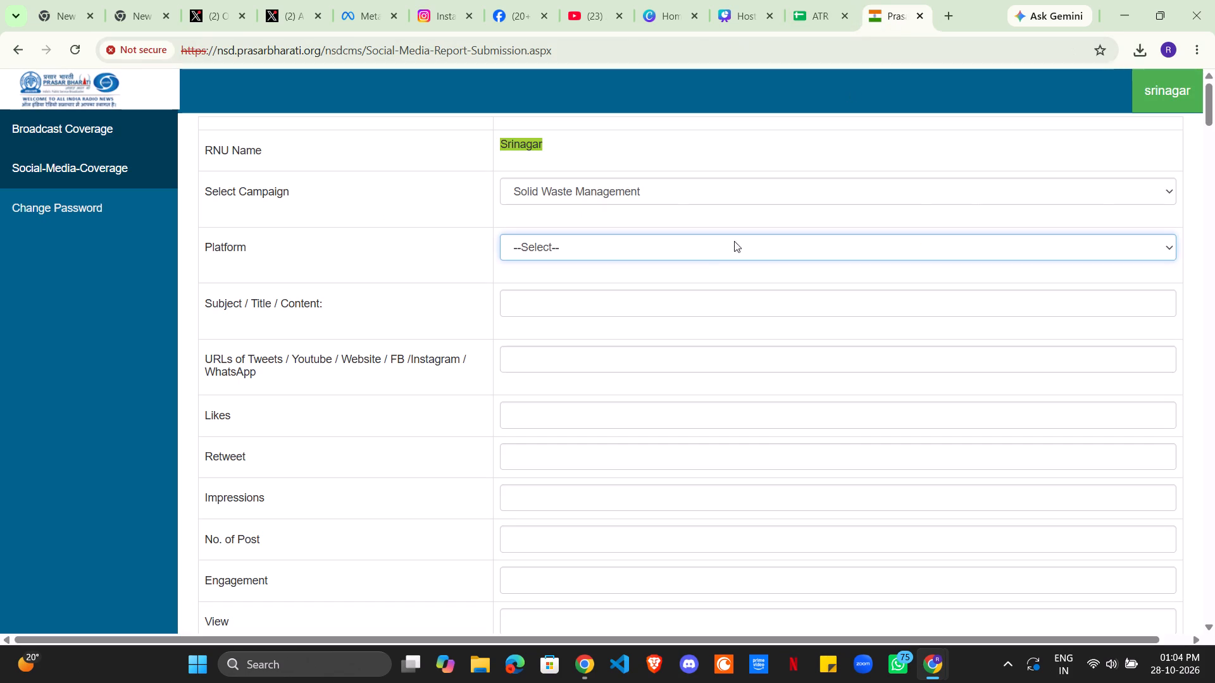
left_click(566, 255)
left_click(563, 382)
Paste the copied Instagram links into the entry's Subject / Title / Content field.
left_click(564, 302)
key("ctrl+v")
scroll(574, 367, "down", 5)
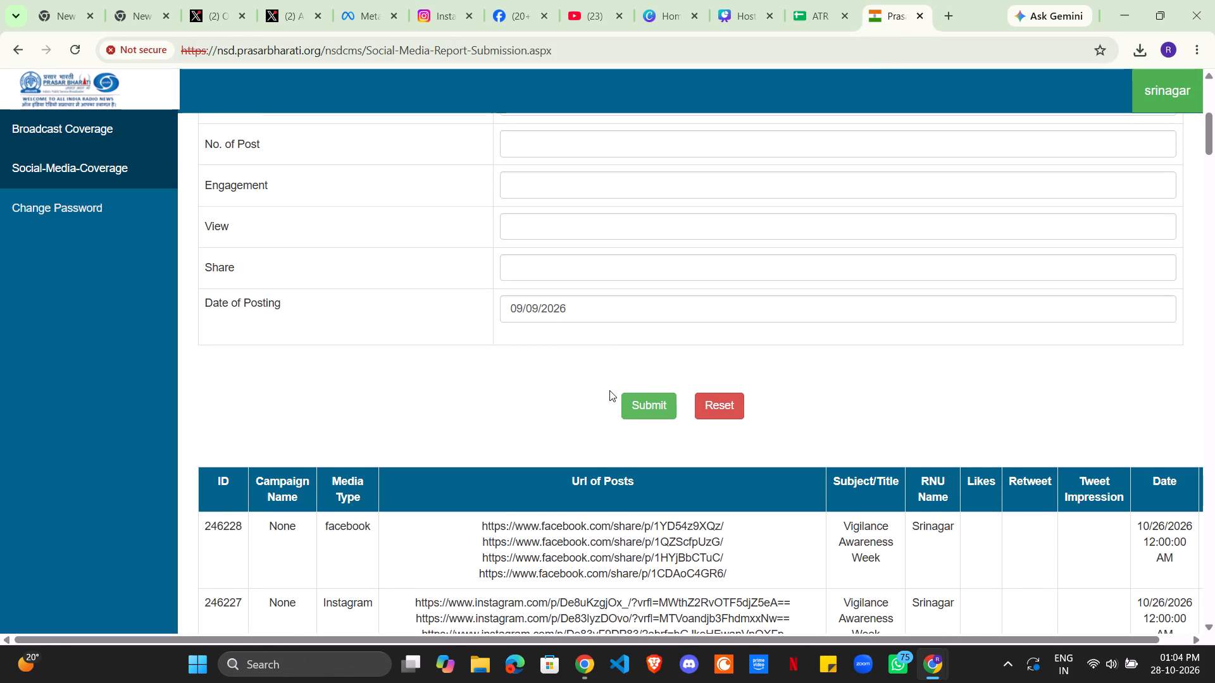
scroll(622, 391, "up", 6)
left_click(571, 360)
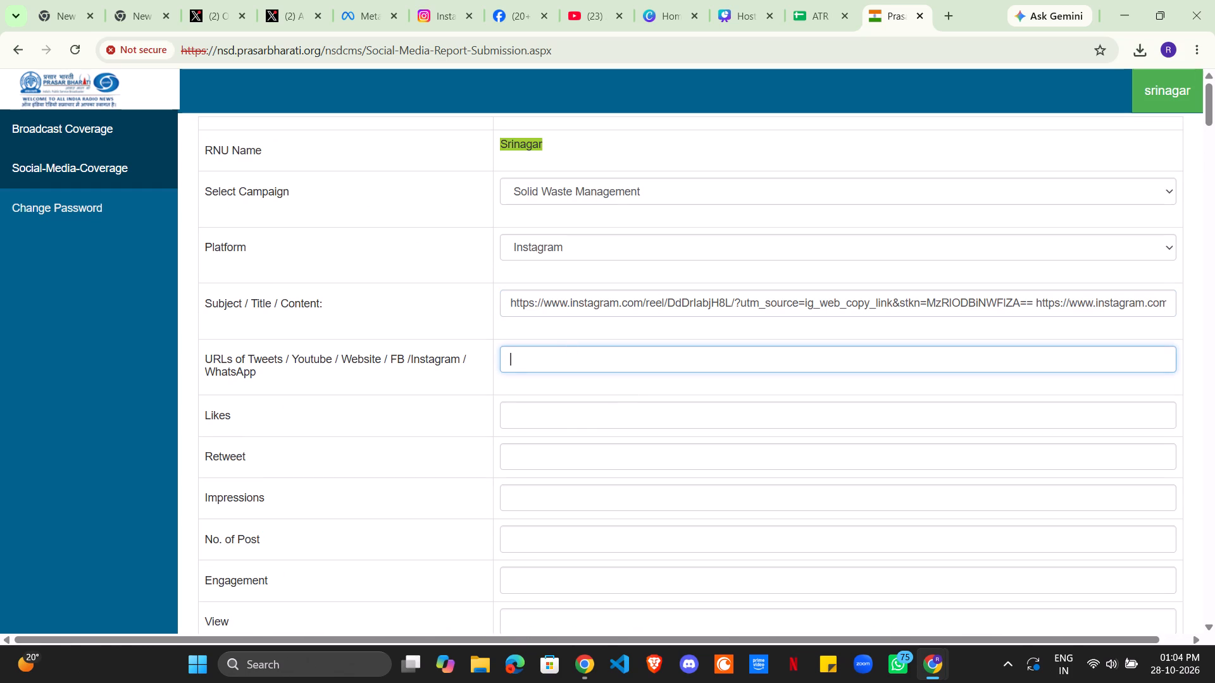
Move the Instagram links from the Subject / Title / Content field to the URLs field.
left_click(587, 304)
key("ctrl+a")
key("ctrl+x")
left_click(577, 357)
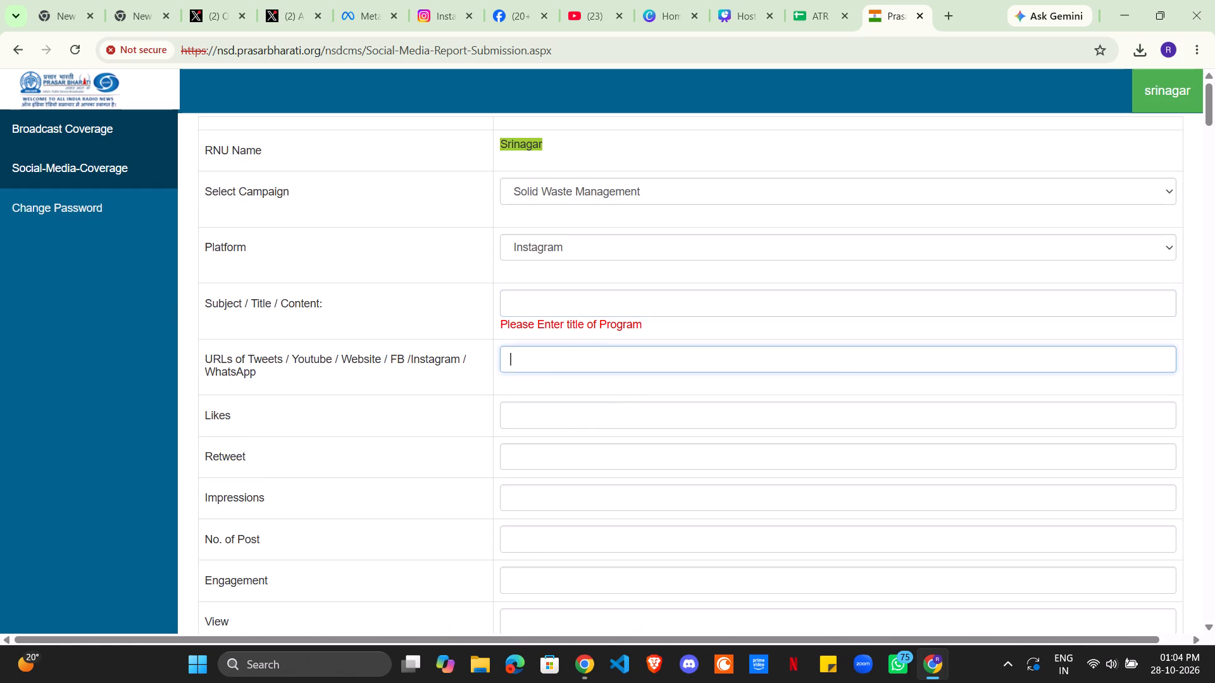
key("ctrl+v")
Enter "Solid Waste Management" as the Instagram entry's Subject / Title / Content and copy that title.
left_click(579, 306)
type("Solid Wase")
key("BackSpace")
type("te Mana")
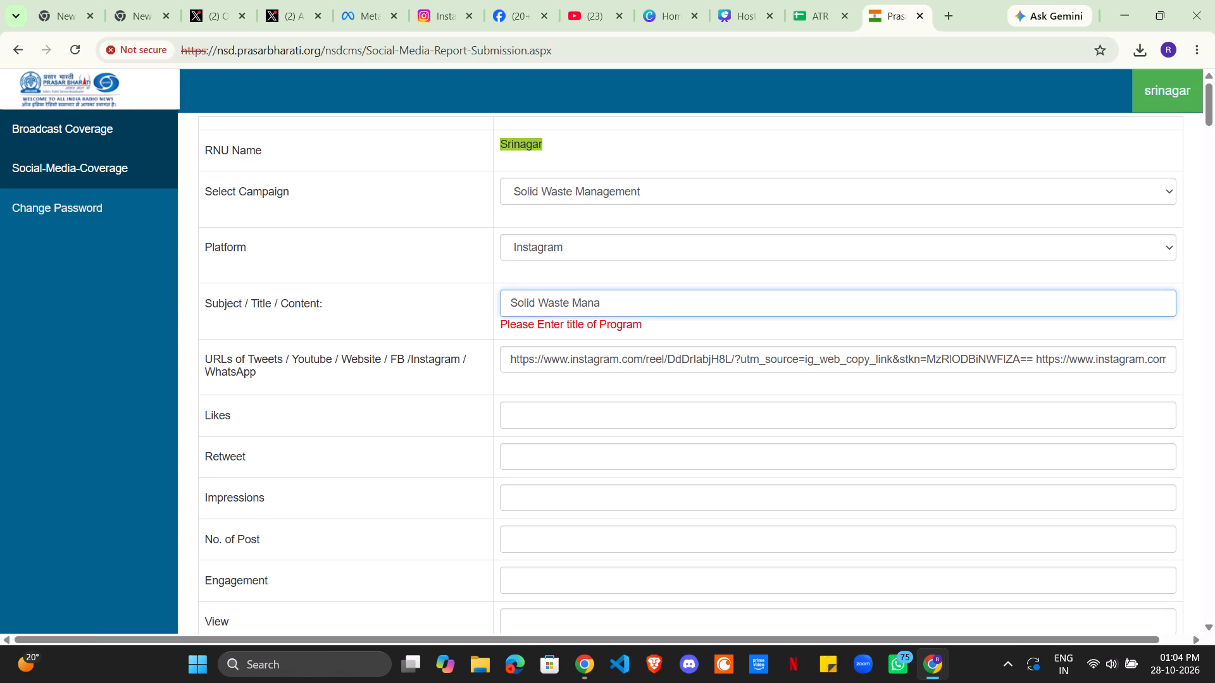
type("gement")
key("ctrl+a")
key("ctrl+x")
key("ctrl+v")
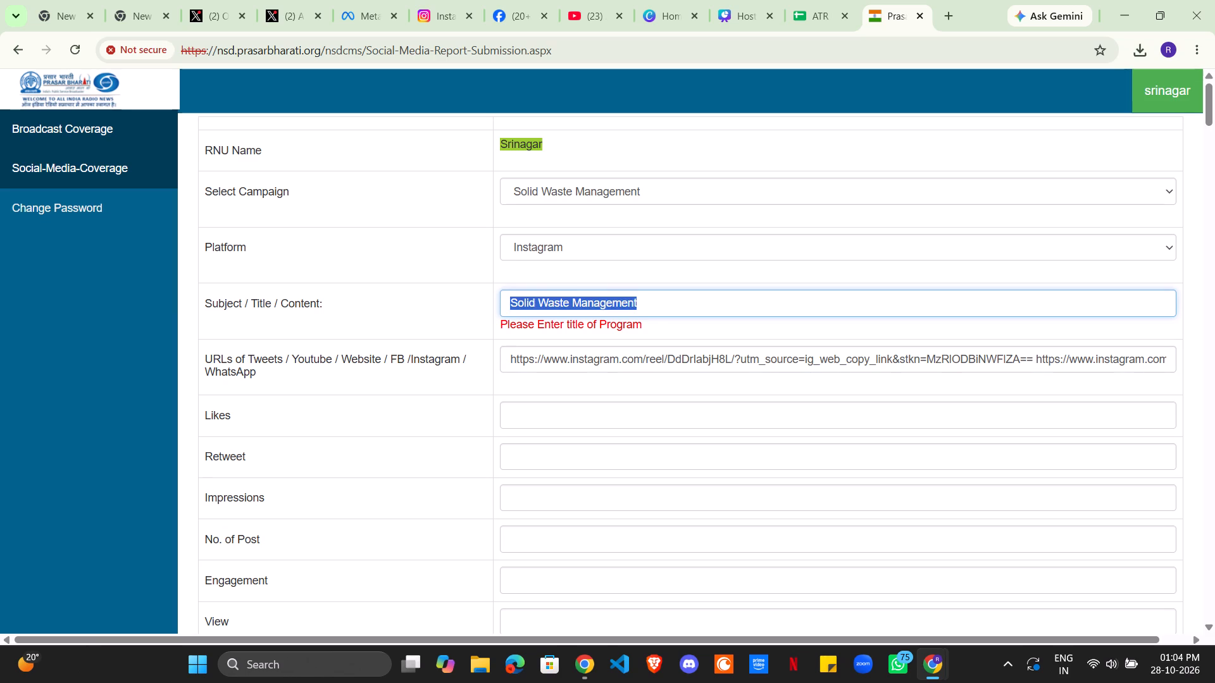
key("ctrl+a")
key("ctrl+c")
left_click(657, 321)
Submit the 09-09-26 Instagram entry for Solid Waste Management.
scroll(653, 372, "down", 3)
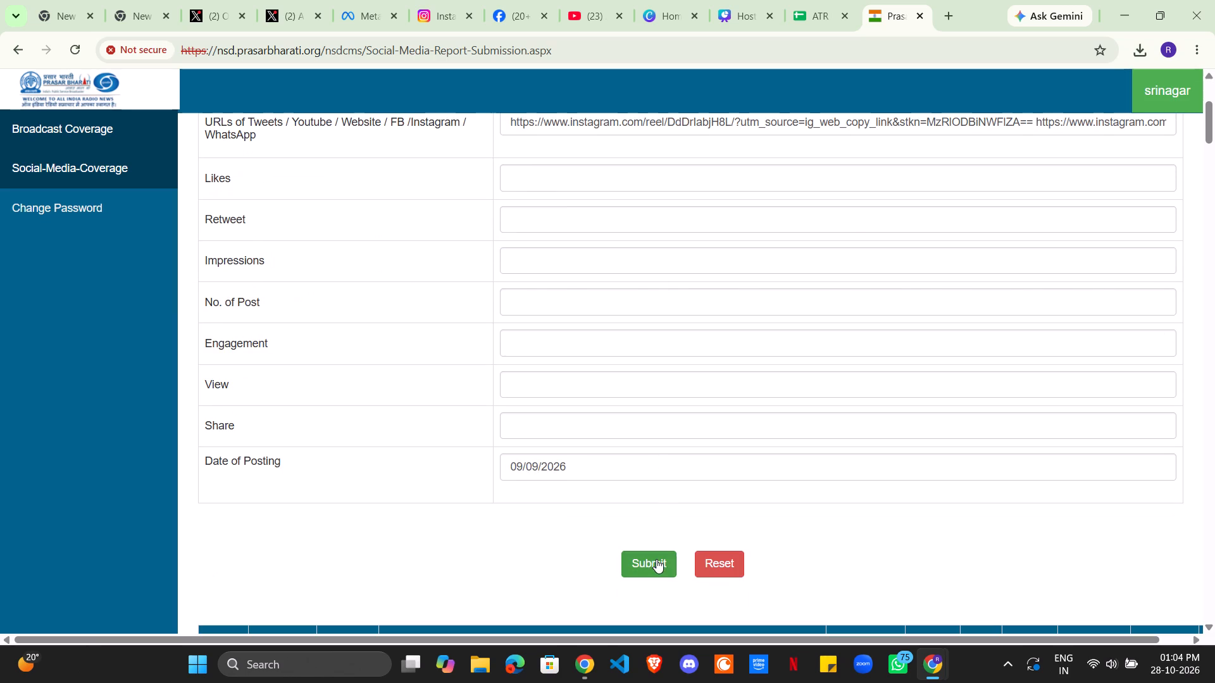
left_click(655, 565)
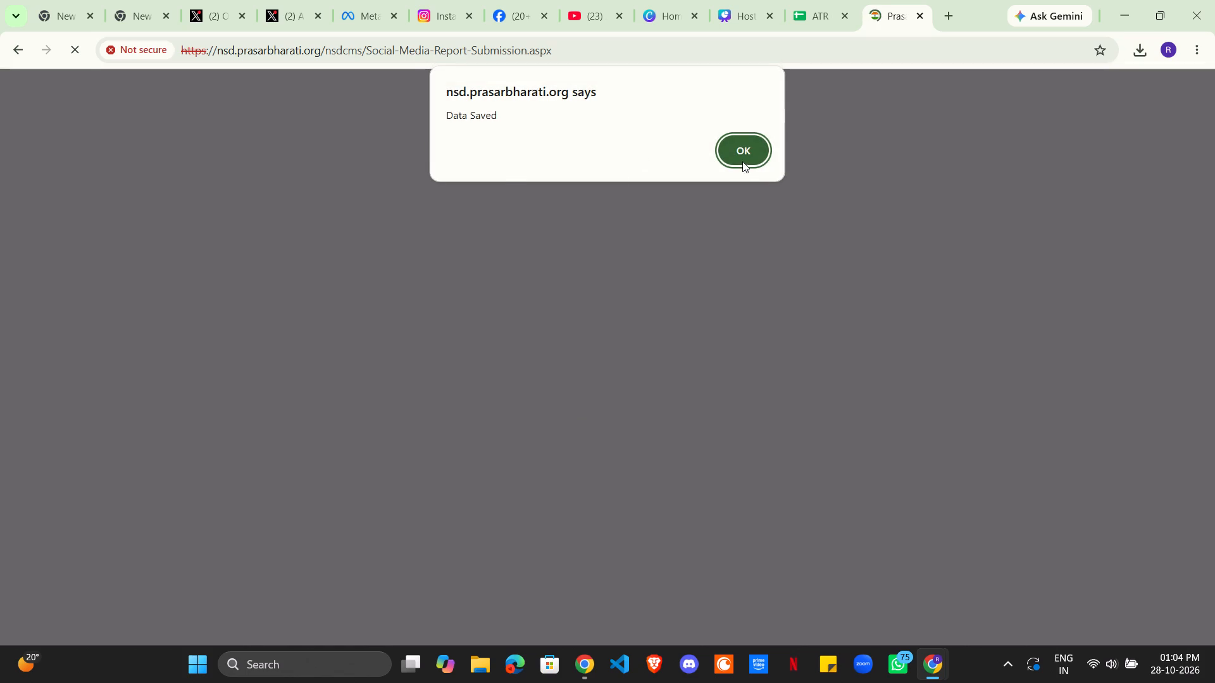
left_click(744, 155)
Set the new entry's platform to Twitter, title to Solid Waste Management and date of posting to 09/10/2026.
left_click(609, 240)
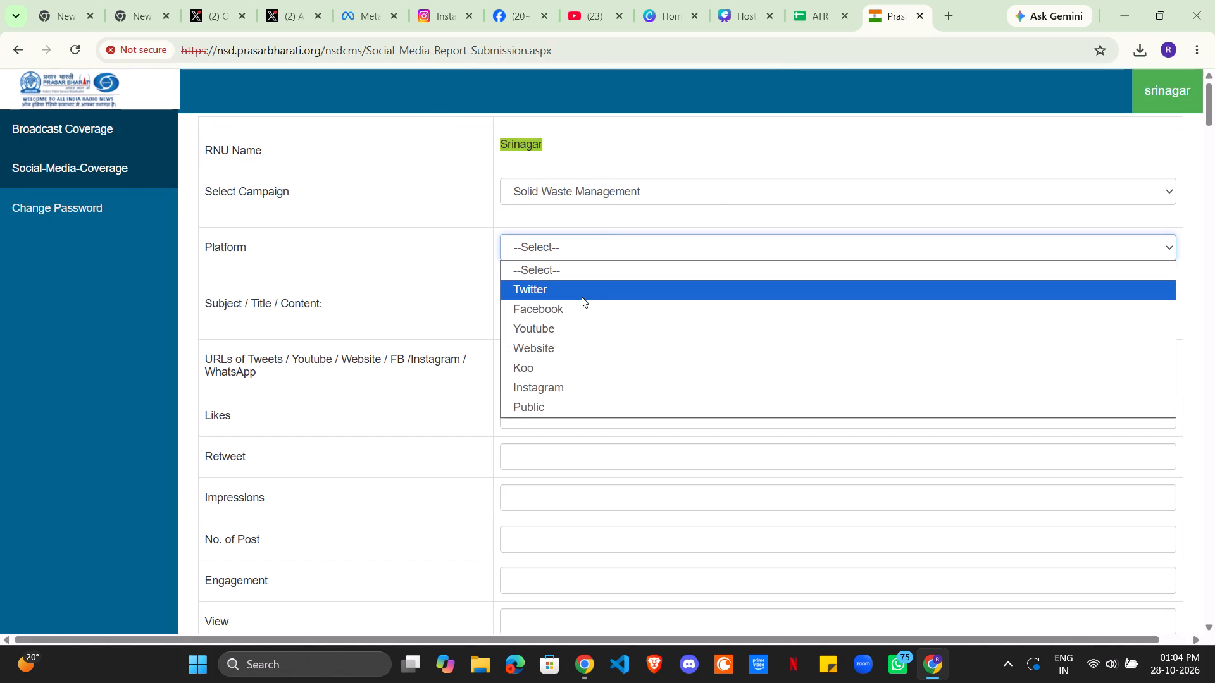
left_click(581, 293)
left_click(552, 311)
key("ctrl+v")
scroll(581, 395, "down", 2)
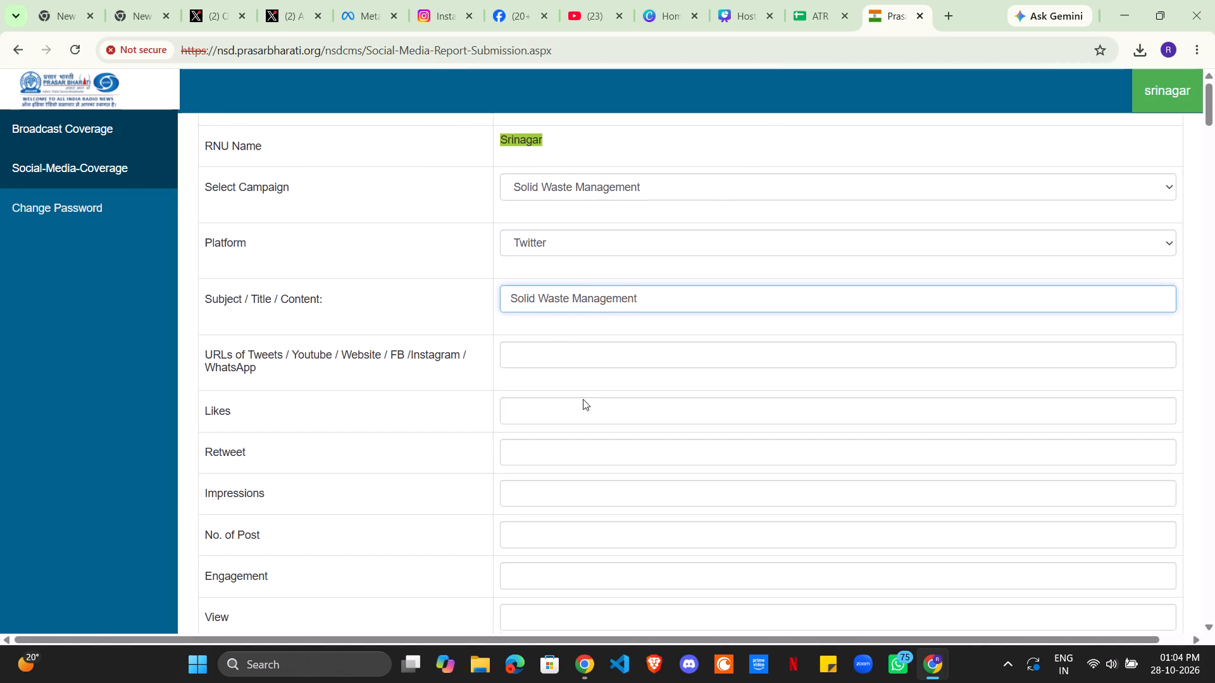
scroll(583, 399, "down", 4)
left_click(573, 235)
left_click(589, 297)
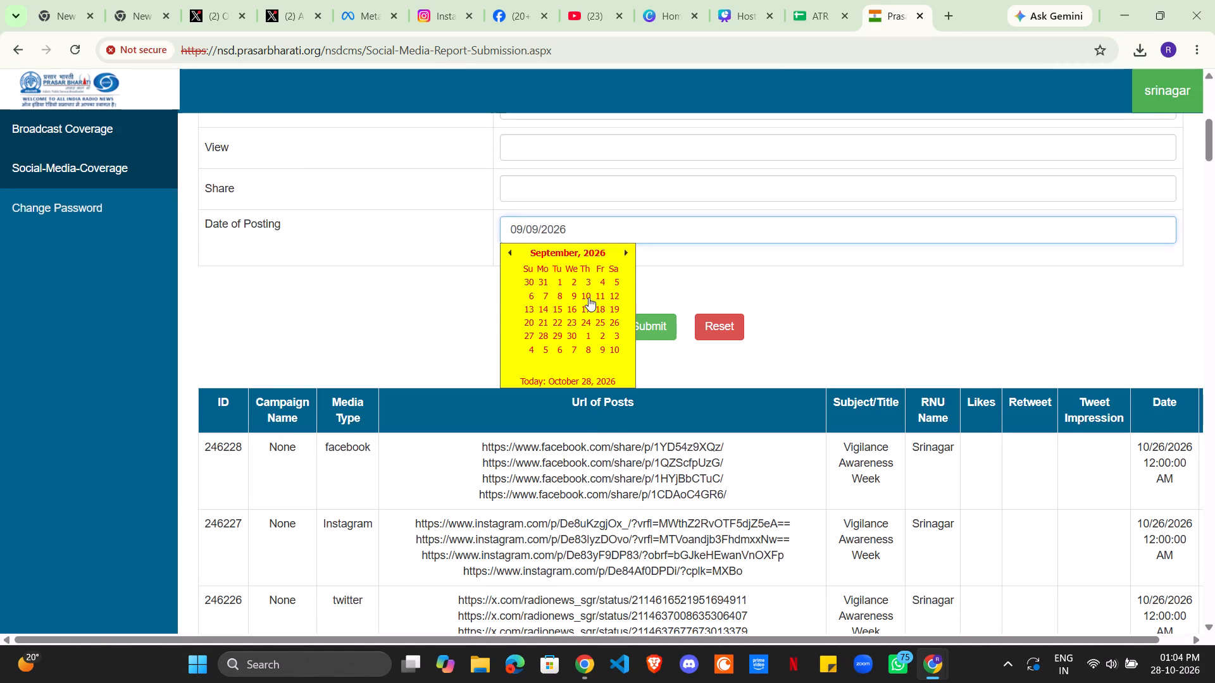
scroll(573, 302, "up", 6)
Copy the X links in A4:A6 of the 10-09-26 sheet into the Twitter entry's URLs field.
left_click(552, 359)
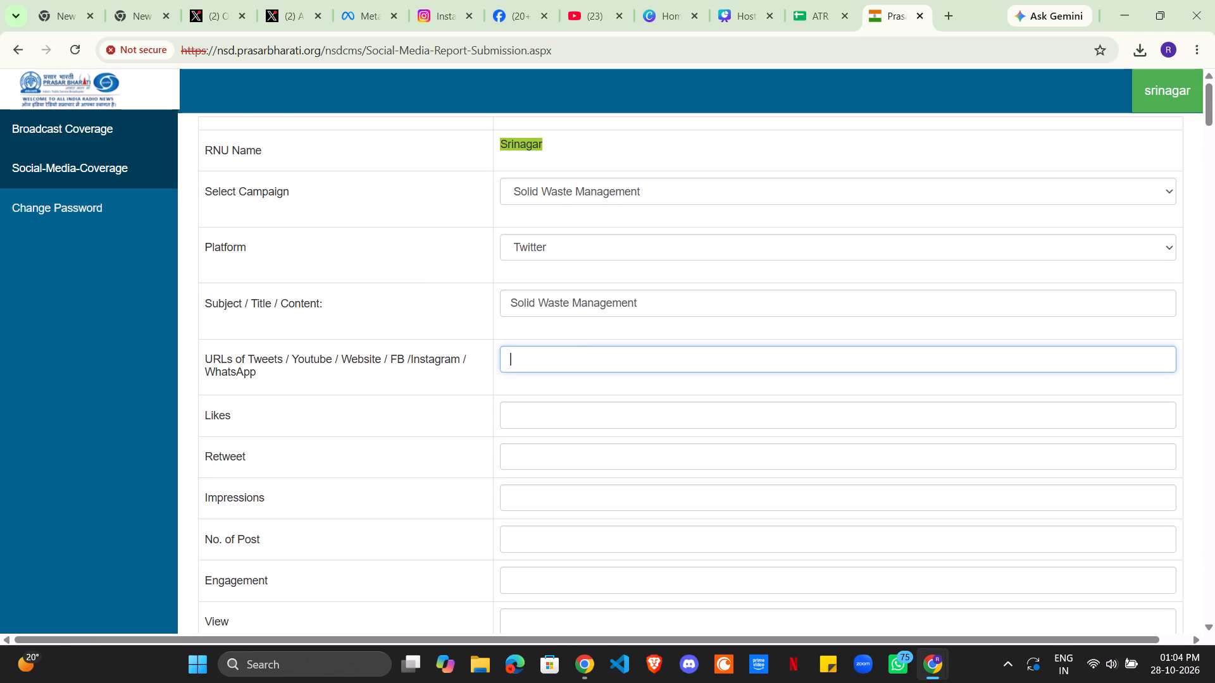
left_click(815, 3)
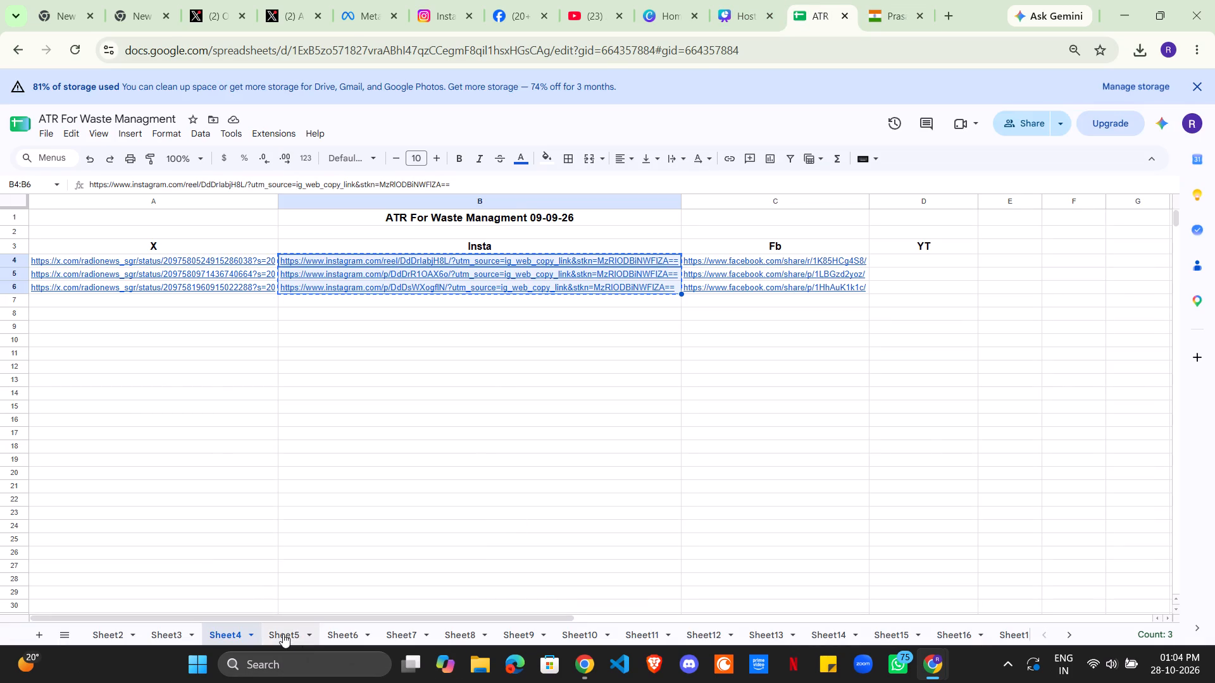
left_click(283, 634)
left_click_drag(236, 259, 266, 290)
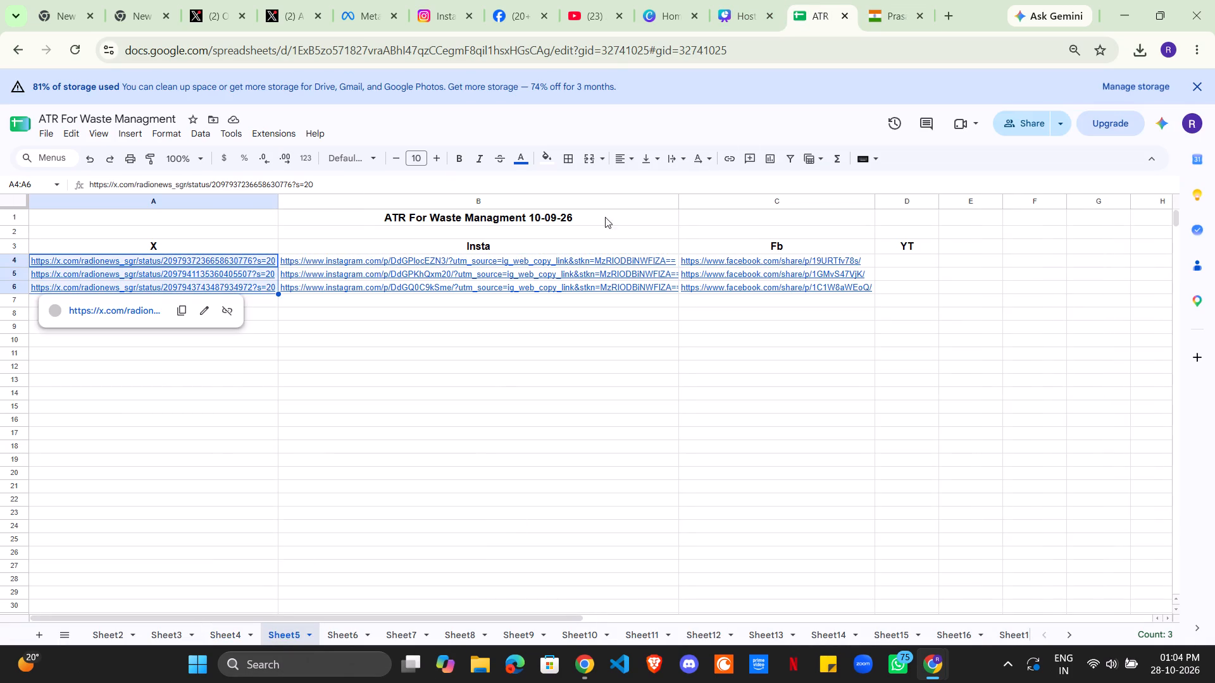
key("ctrl+c")
left_click(884, 16)
key("ctrl+v")
Submit the 10-09-26 Twitter entry for Solid Waste Management.
scroll(586, 426, "down", 2)
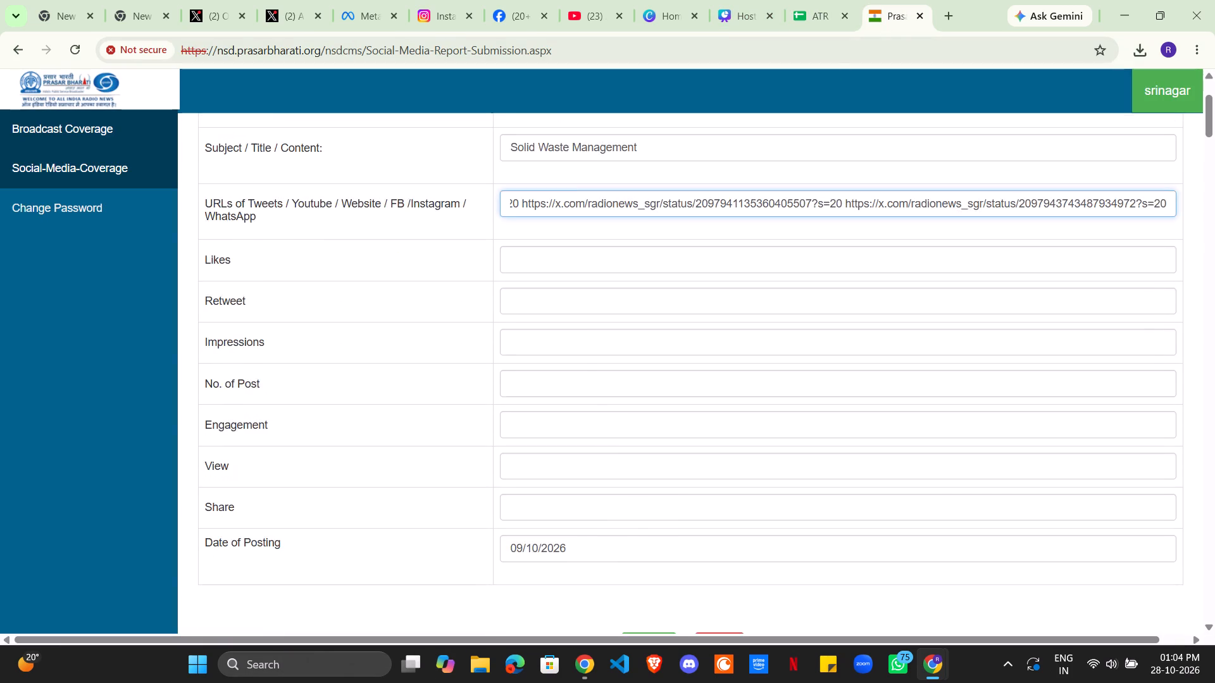
scroll(623, 548, "down", 1)
left_click(652, 563)
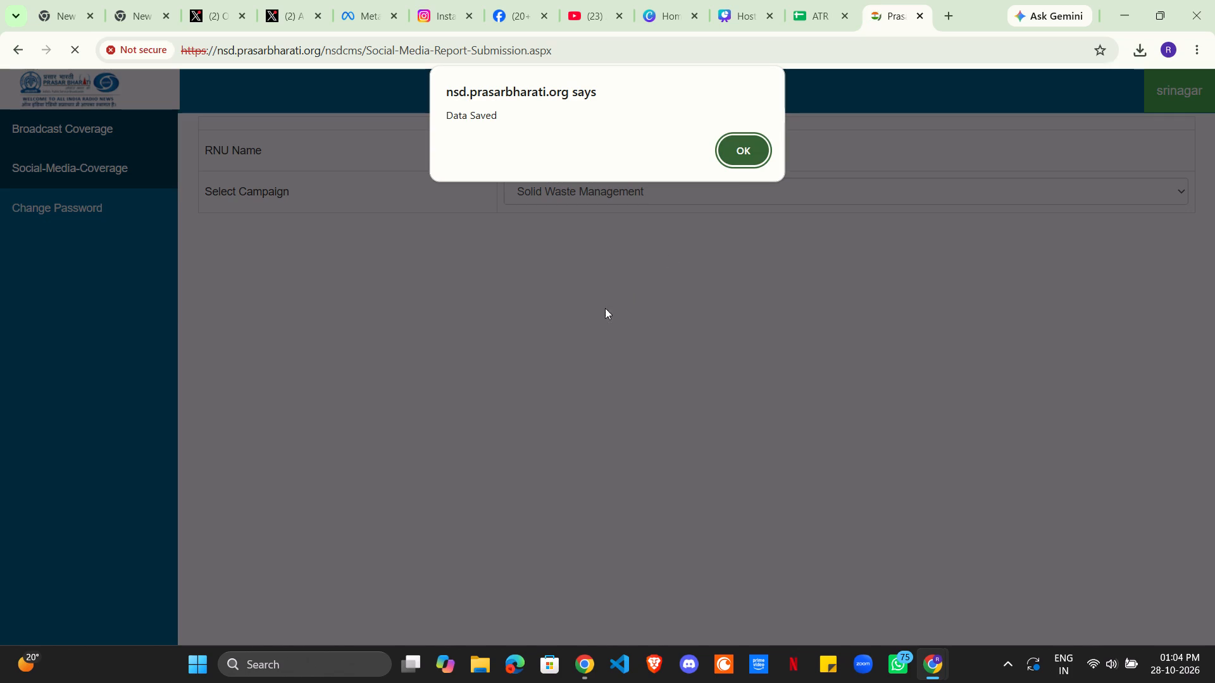
left_click(752, 149)
Set the new entry's platform to Facebook and its title to "Solid Waste Management".
left_click(571, 250)
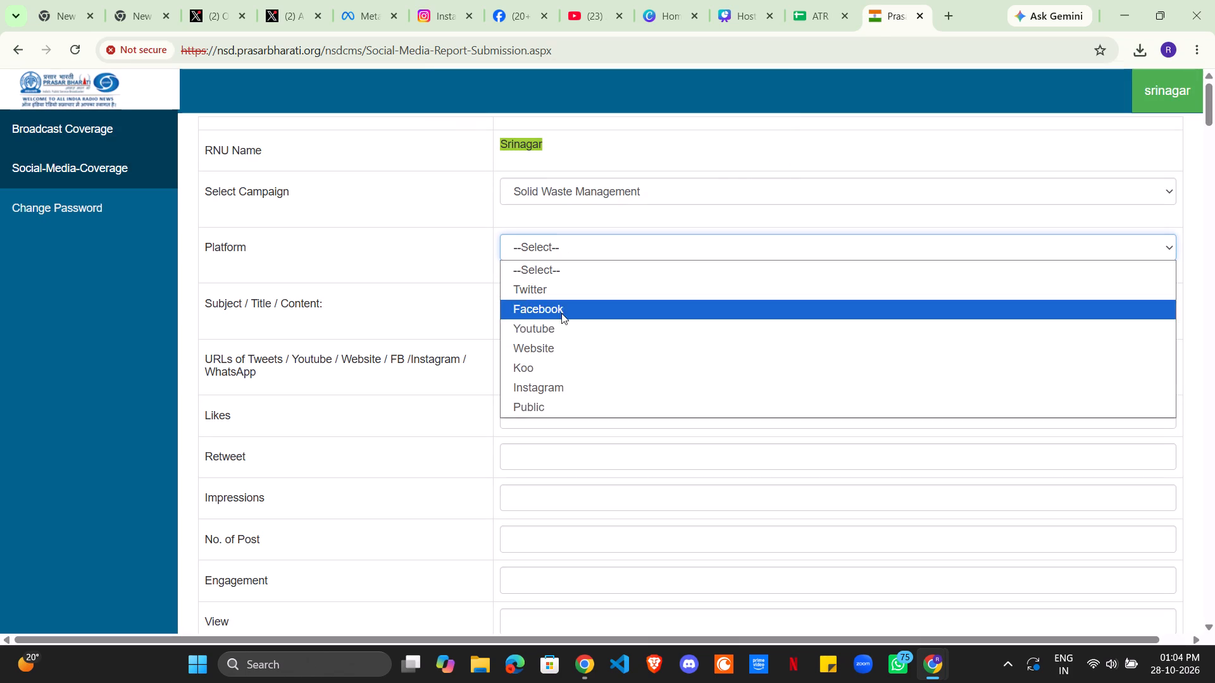
left_click(570, 307)
left_click(558, 309)
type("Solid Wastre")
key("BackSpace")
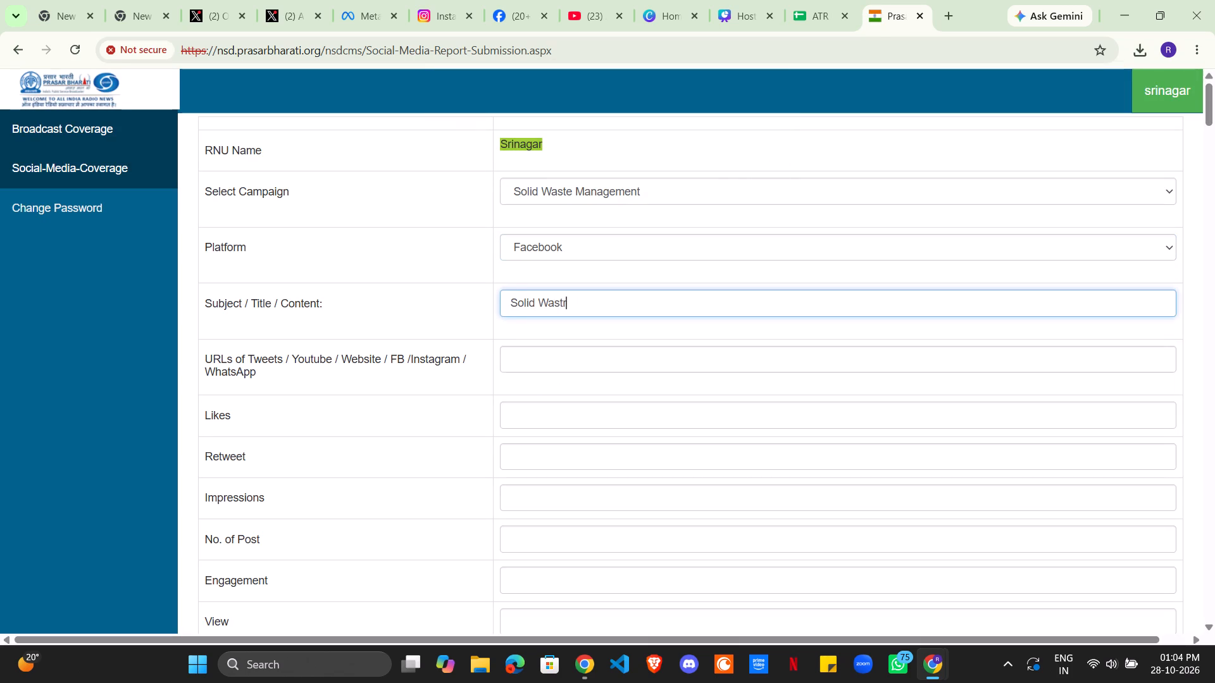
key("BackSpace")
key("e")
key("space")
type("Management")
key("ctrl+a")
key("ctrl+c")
Copy the Fb links in C4:C6 of the 10-09-26 sheet into the Facebook entry's URLs field.
left_click(647, 367)
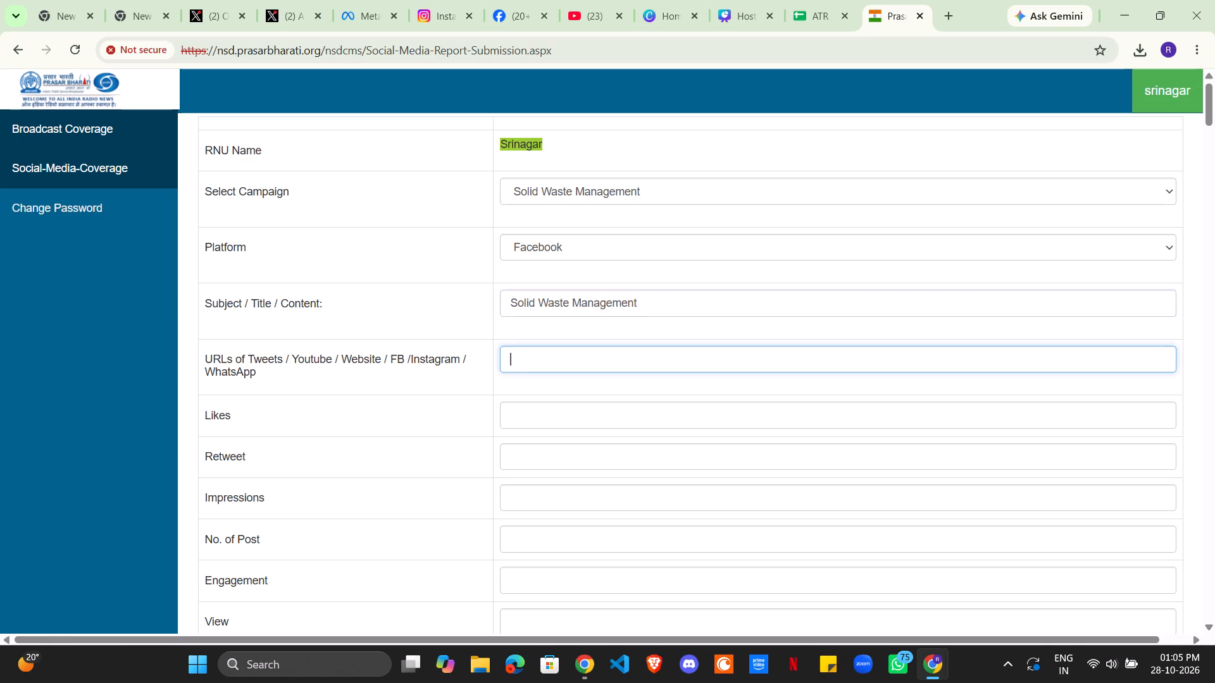
left_click(802, 15)
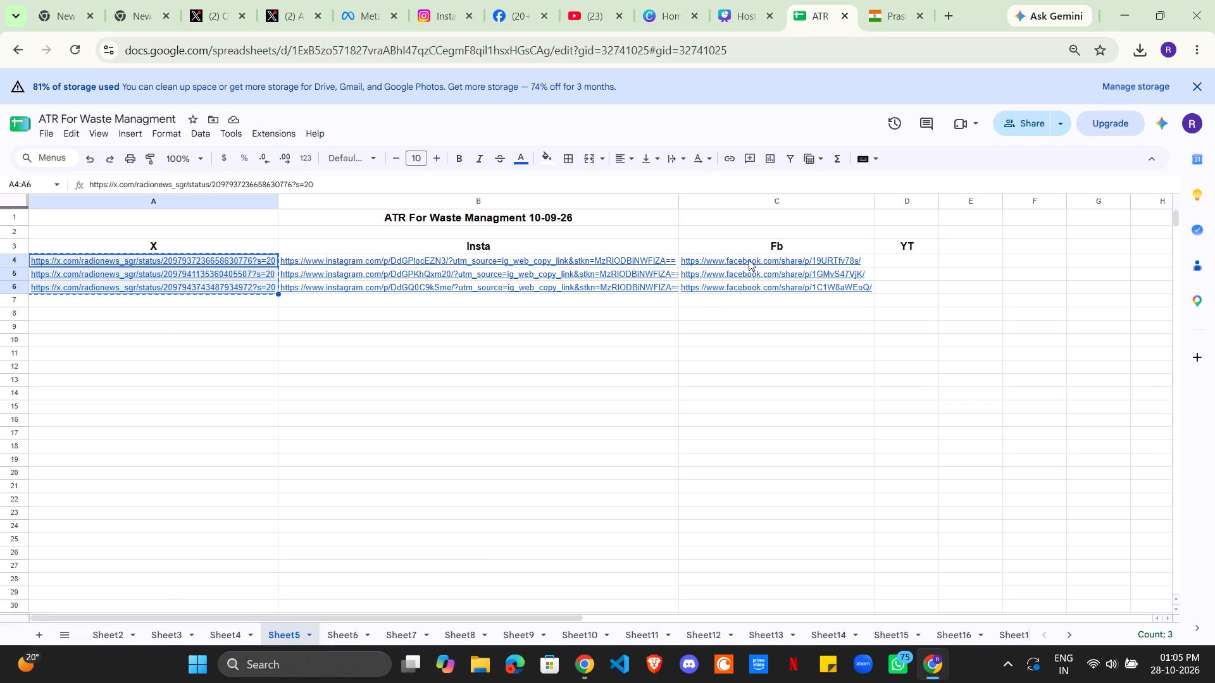
left_click_drag(749, 260, 682, 288)
key("ctrl+c")
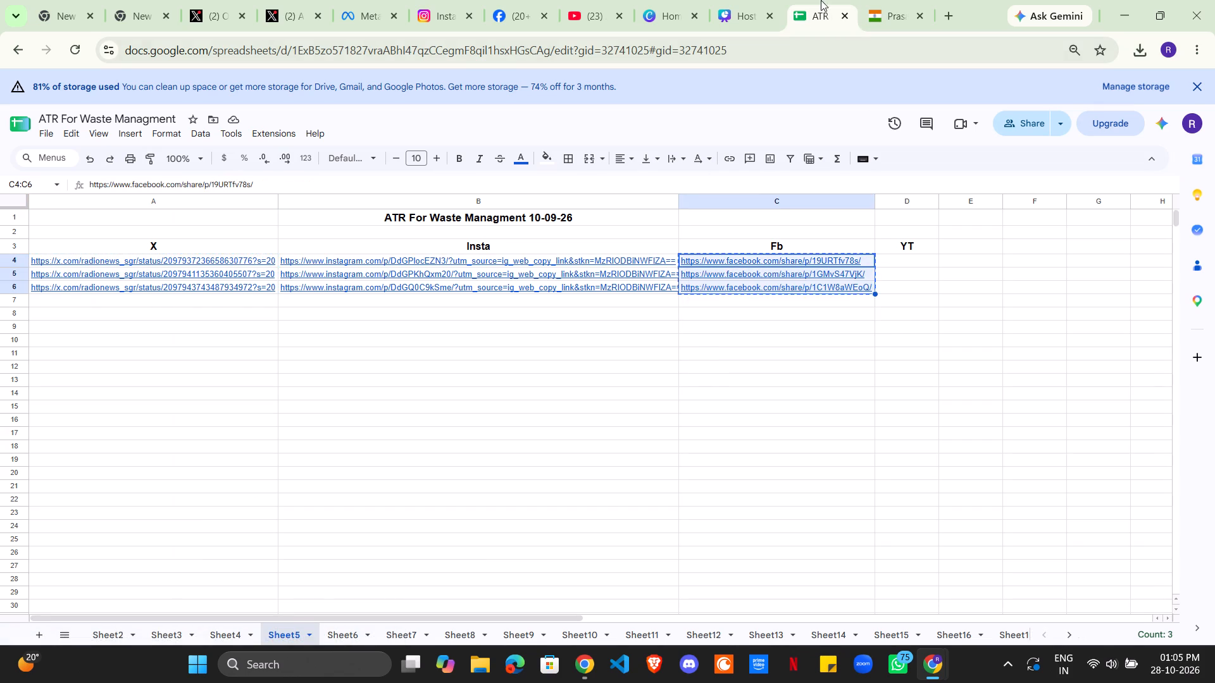
left_click(894, 0)
key("ctrl+v")
Copy the title text for reuse and submit the 10-09-26 Facebook entry.
left_click(620, 308)
key("ctrl+a")
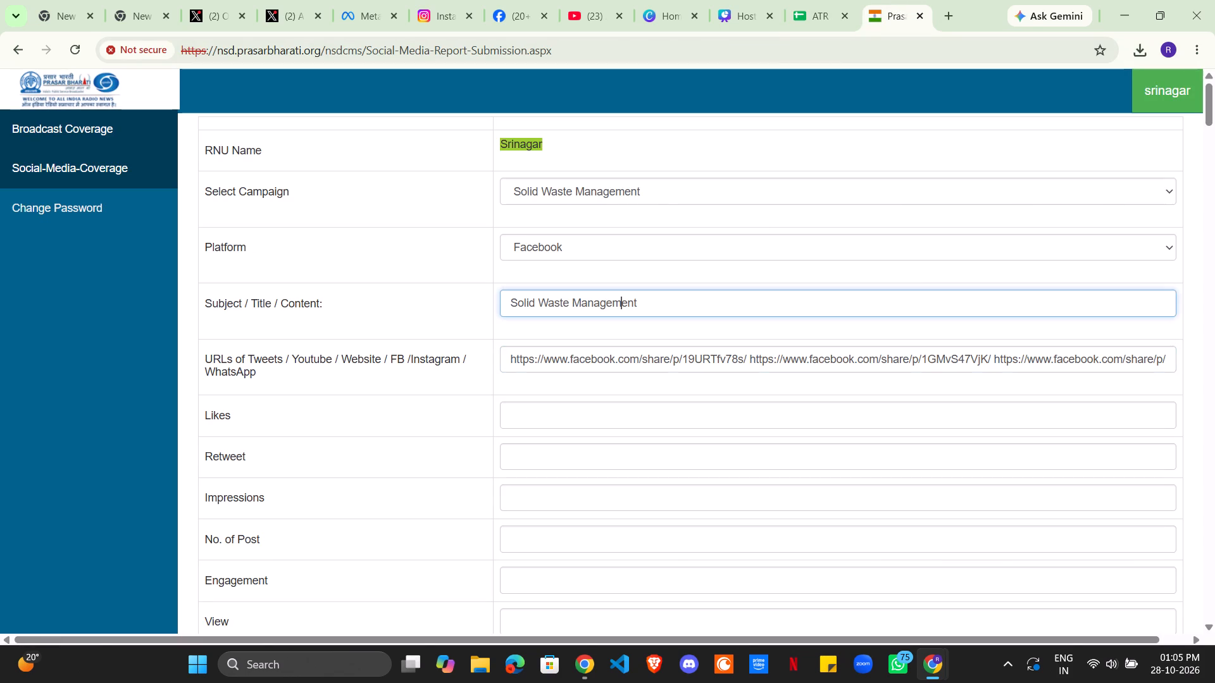
key("ctrl+c")
scroll(615, 331, "down", 4)
left_click(637, 490)
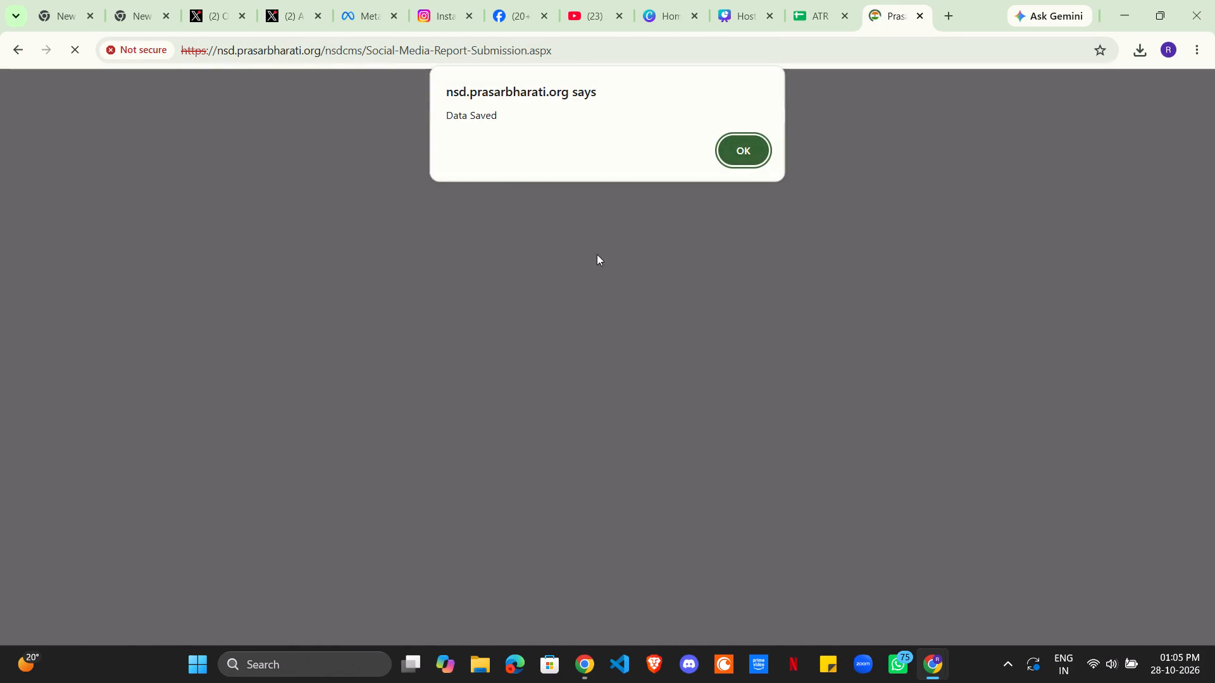
left_click(749, 149)
Fill the new entry's title with Solid Waste Management and set its platform to Instagram.
left_click(583, 300)
key("ctrl+v")
left_click(556, 249)
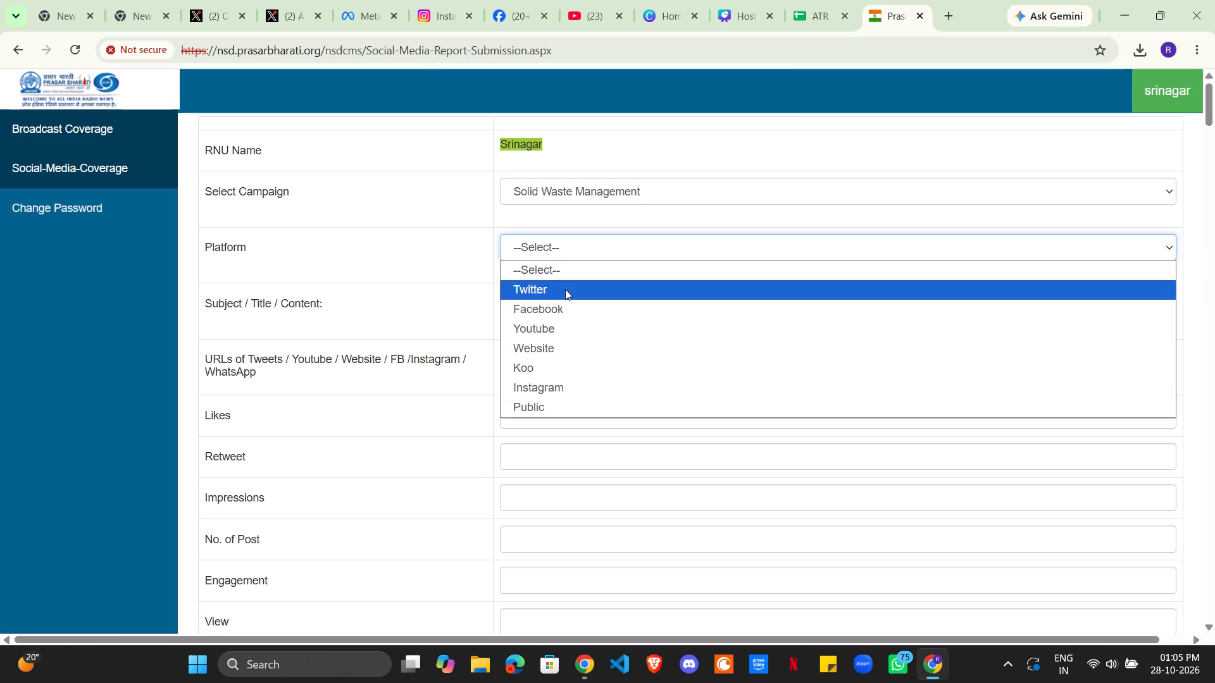
left_click(568, 385)
Copy the Insta links in B4:B6 of the 10-09-26 sheet into the Instagram entry's URLs field.
left_click(819, 18)
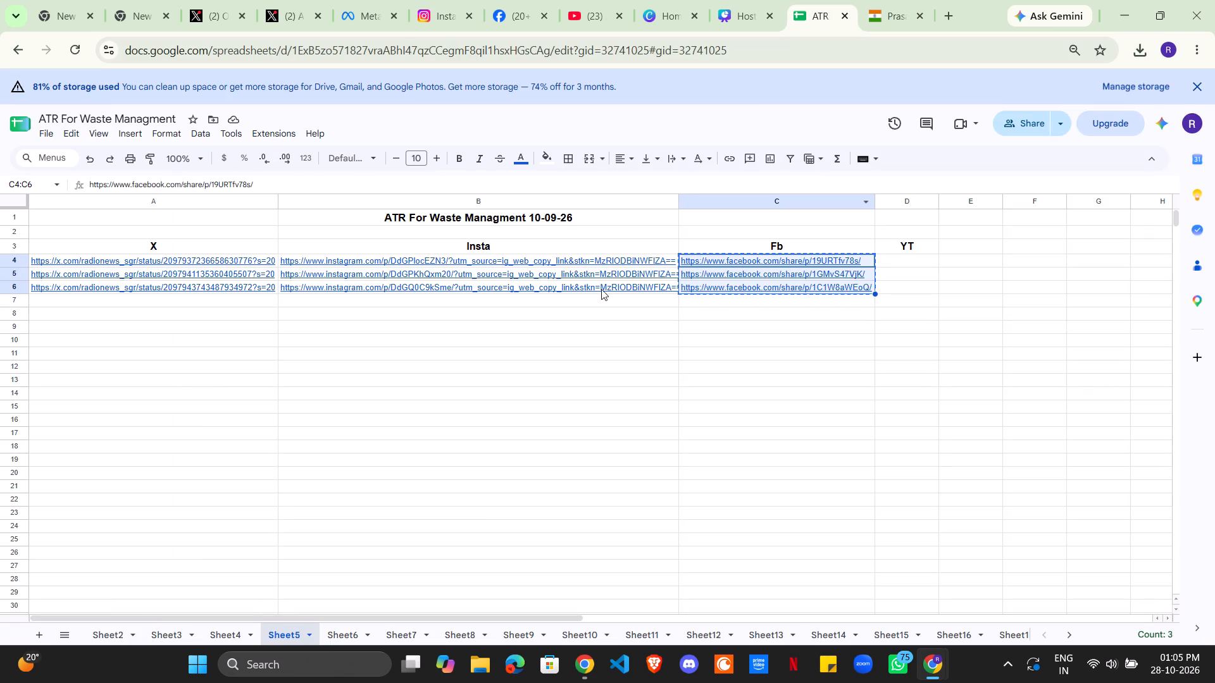
left_click_drag(628, 261, 645, 292)
key("ctrl+c")
left_click(890, 11)
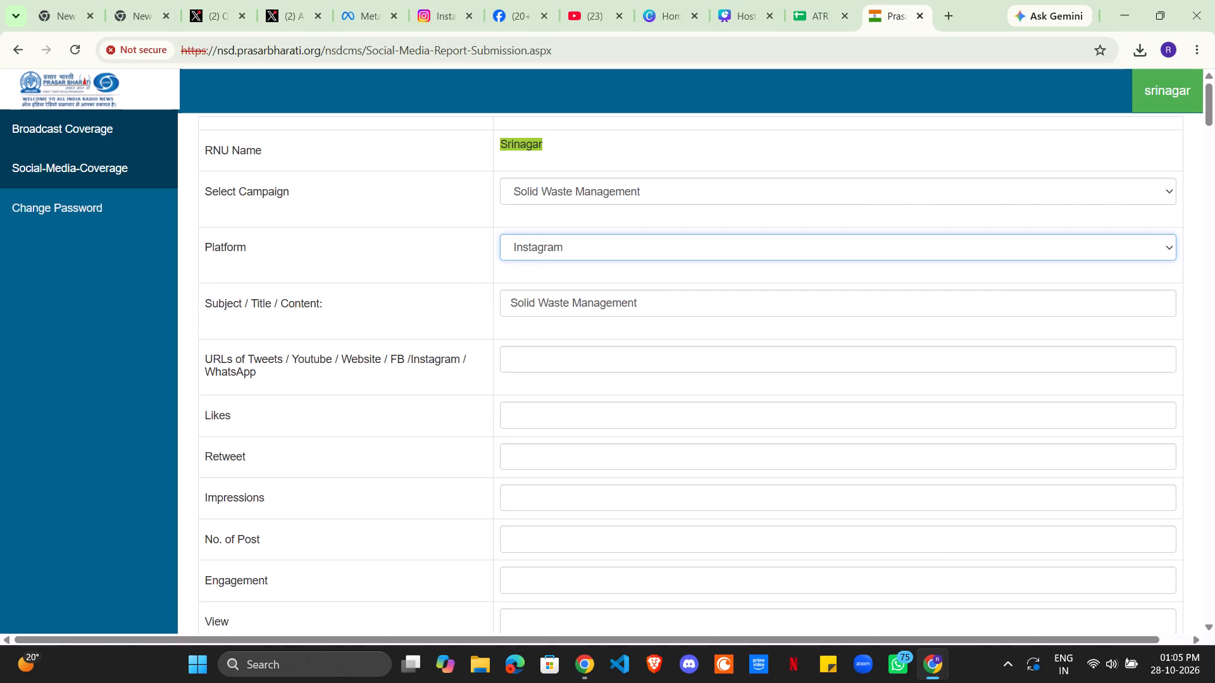
left_click(579, 357, "ctrl")
key("ctrl+v")
Copy the title text for reuse and submit the 10-09-26 Instagram entry.
left_click_drag(681, 307, 455, 303)
key("ctrl+c")
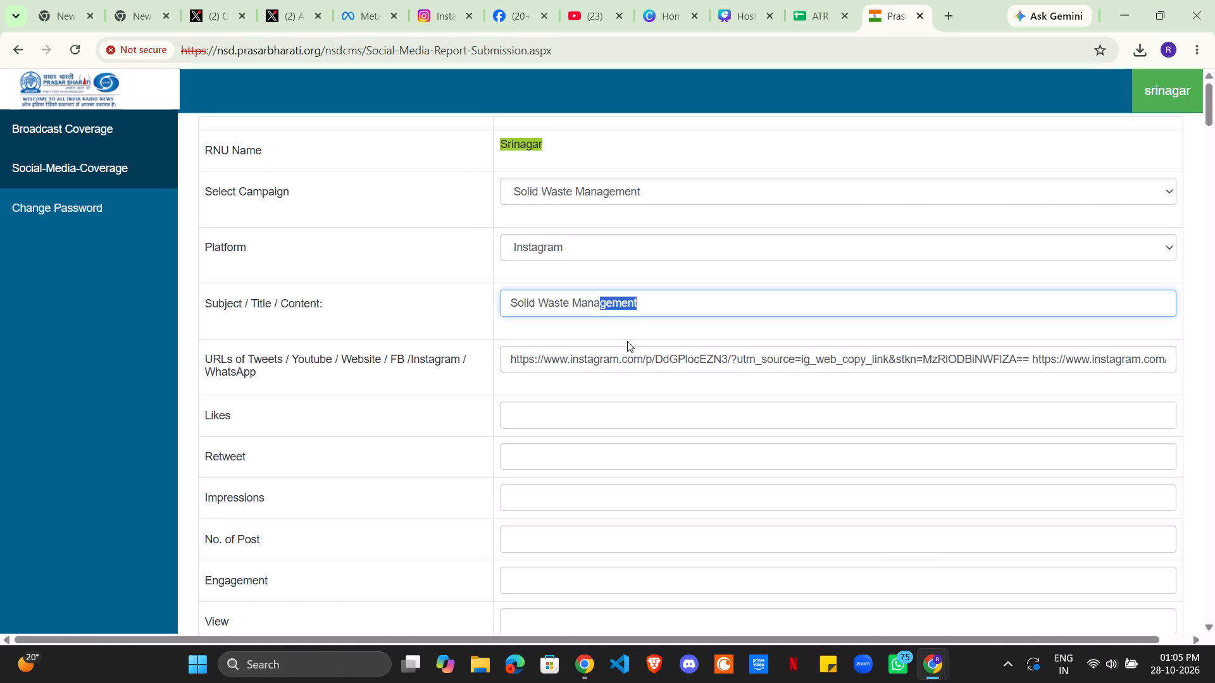
scroll(640, 349, "down", 5)
left_click(660, 407)
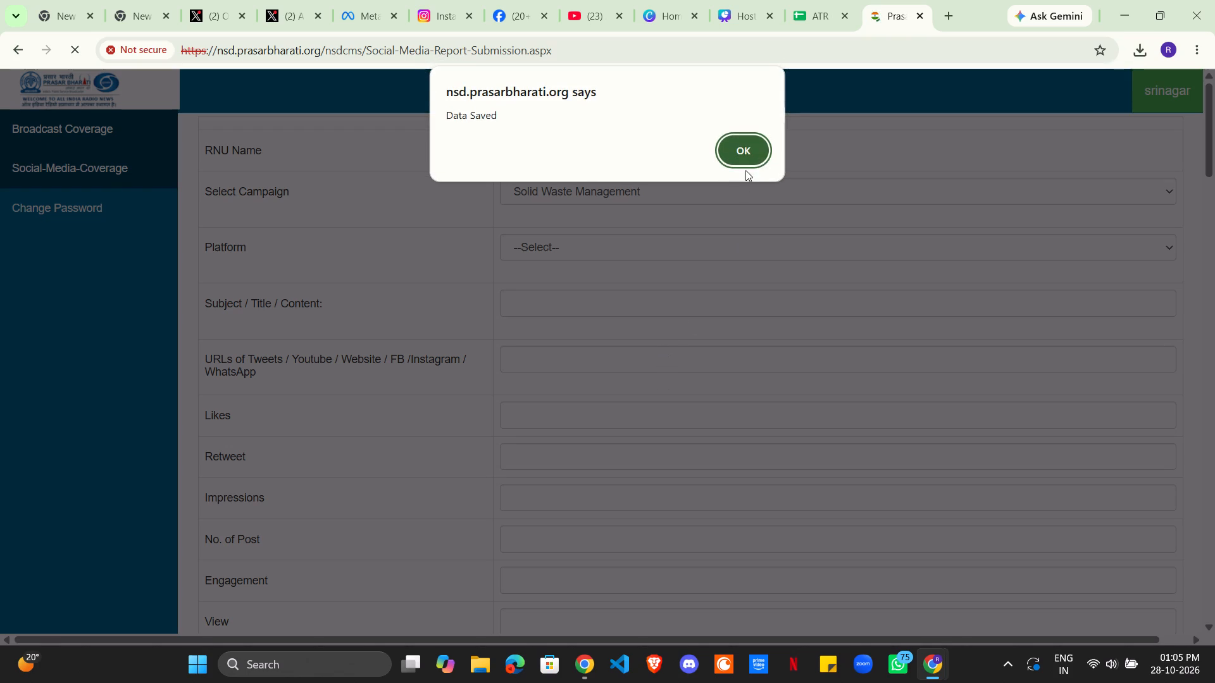
left_click(745, 159)
Set the new entry's date of posting to 09/11/2026, title to Solid Waste Management and platform to Twitter.
scroll(628, 332, "down", 3)
left_click(549, 467)
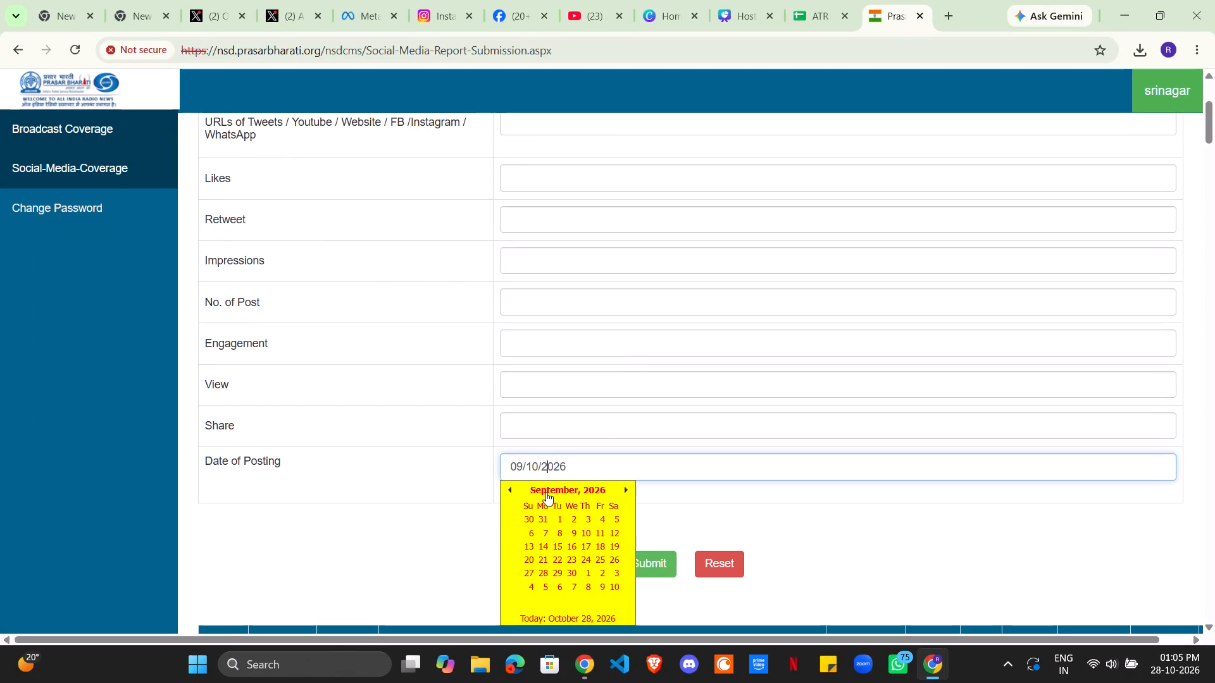
left_click(598, 534)
scroll(584, 433, "up", 4)
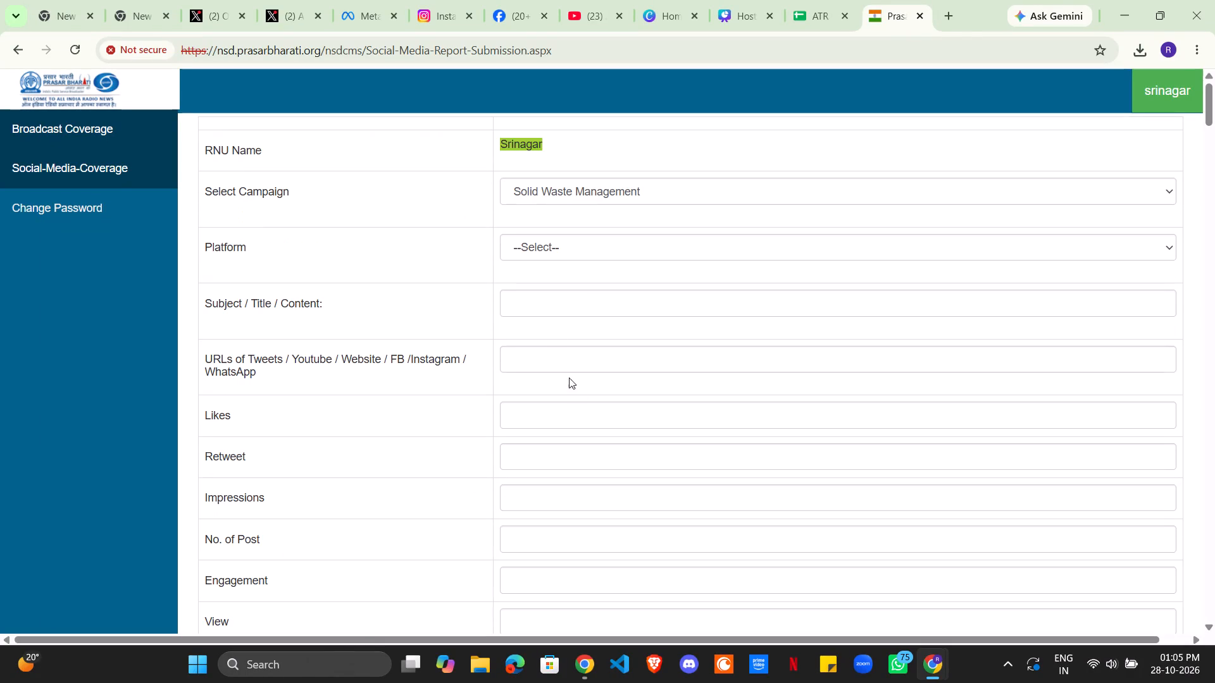
left_click(554, 304)
key("ctrl+v")
left_click(587, 255)
left_click(568, 285)
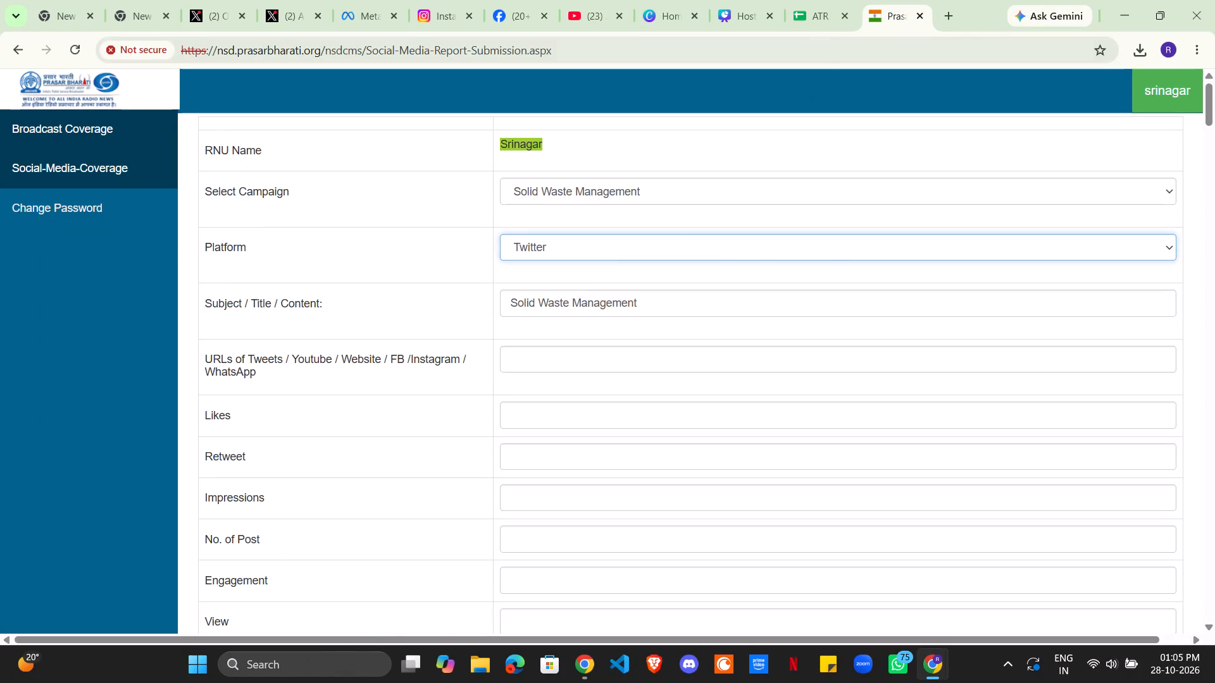
Copy the X links in A4:A7 of the 11-09-26 sheet into the Twitter entry's URLs field.
left_click(818, 16)
left_click(346, 634)
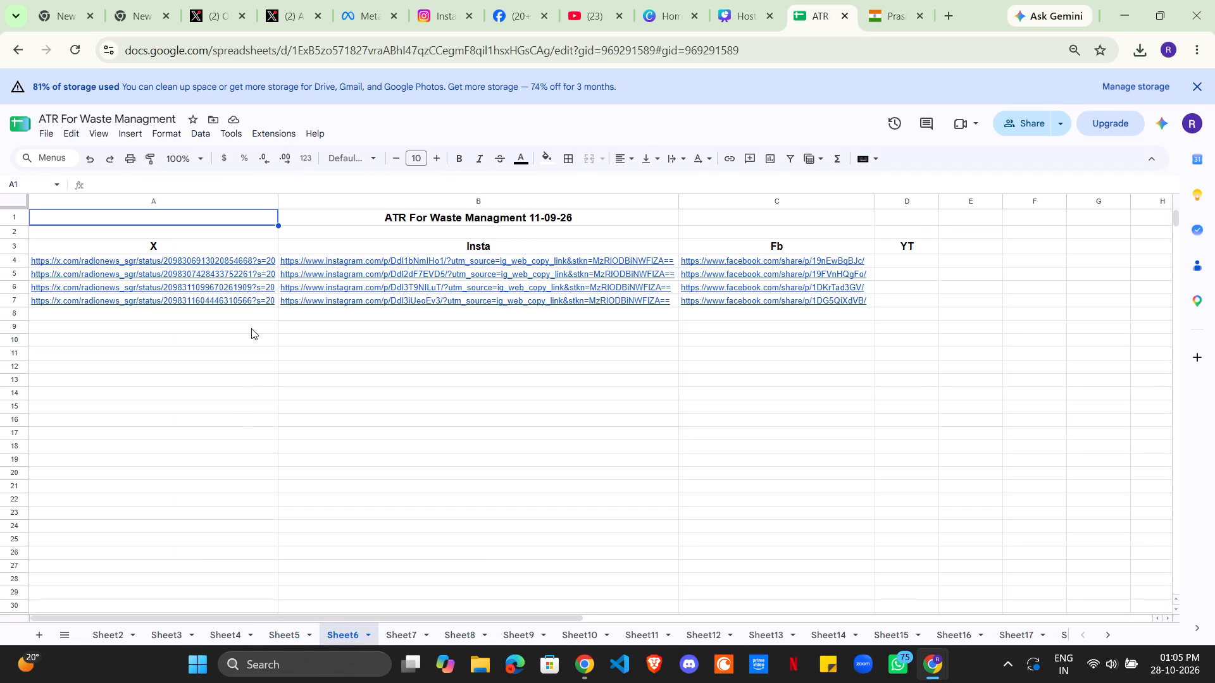
left_click_drag(264, 262, 267, 302)
key("ctrl+c")
left_click(897, 20)
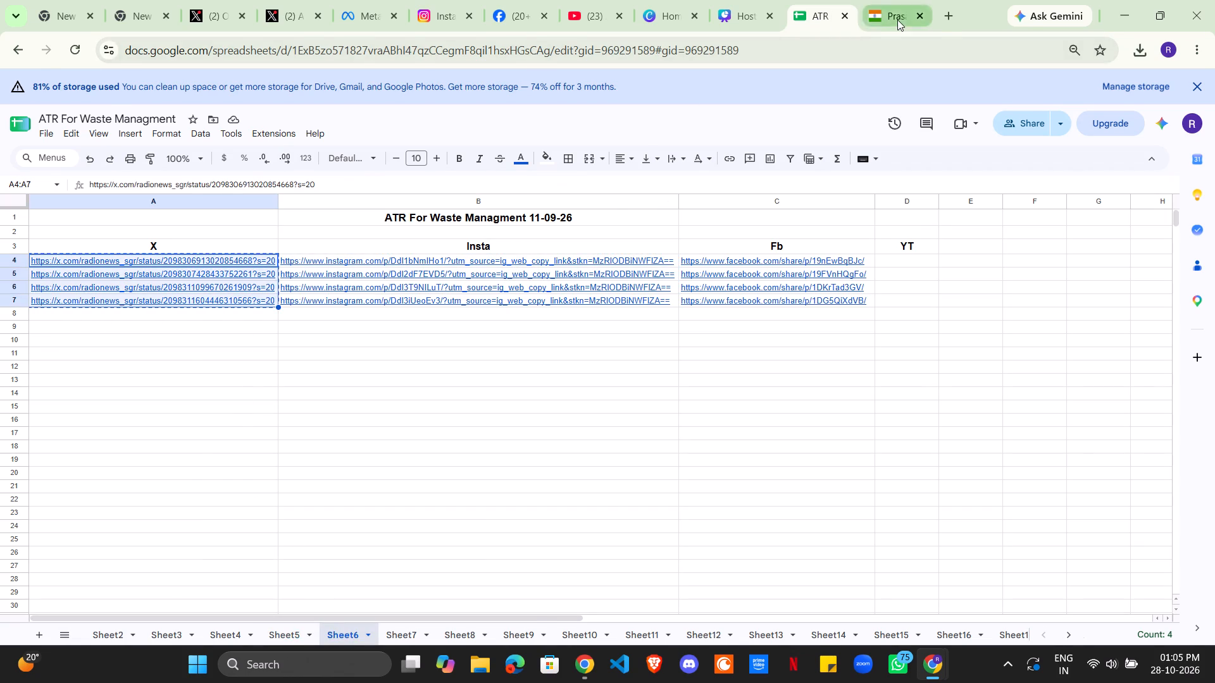
left_click(573, 353)
key("ctrl+v")
Copy the title text for reuse and submit the 11-09-26 Twitter entry.
scroll(590, 398, "down", 2)
scroll(600, 493, "down", 3)
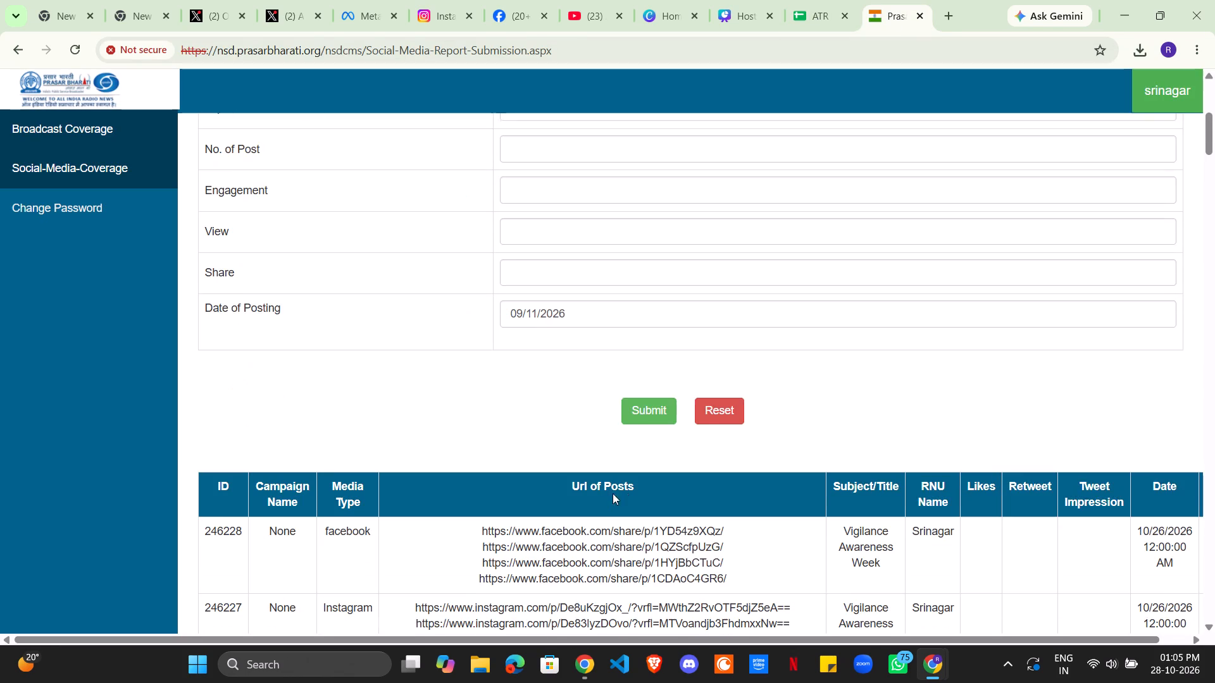
scroll(642, 409, "up", 5)
left_click_drag(679, 300, 422, 308)
key("ctrl+c")
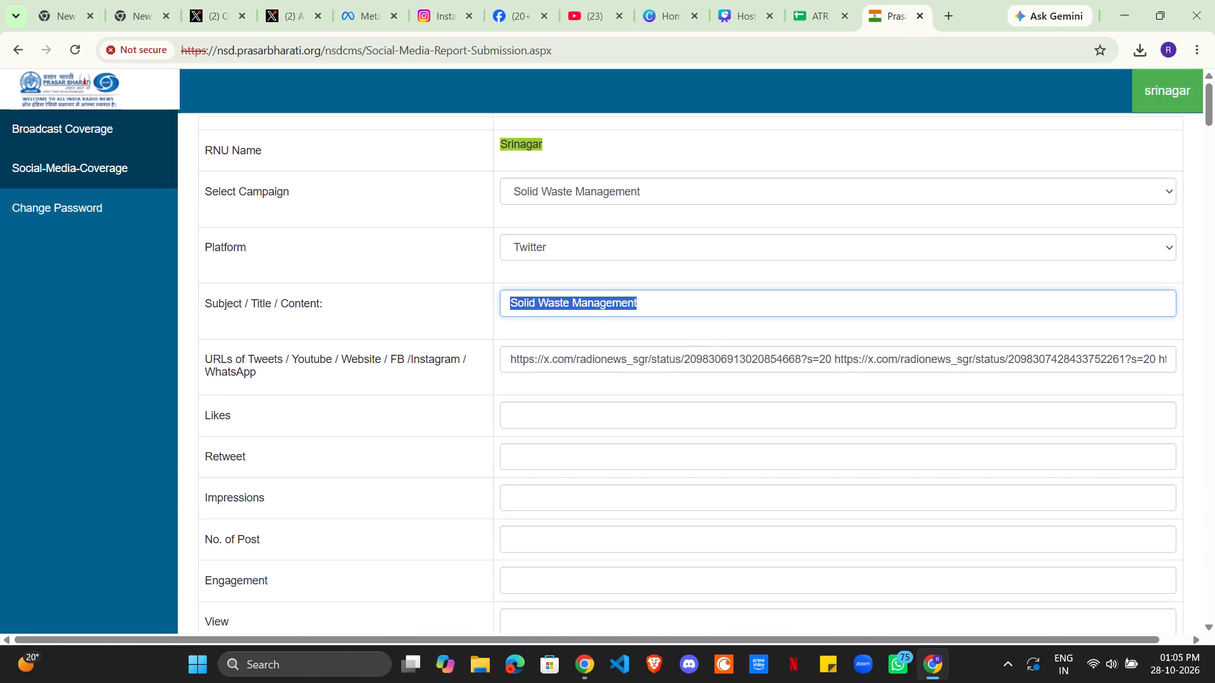
scroll(645, 391, "down", 4)
left_click(661, 488)
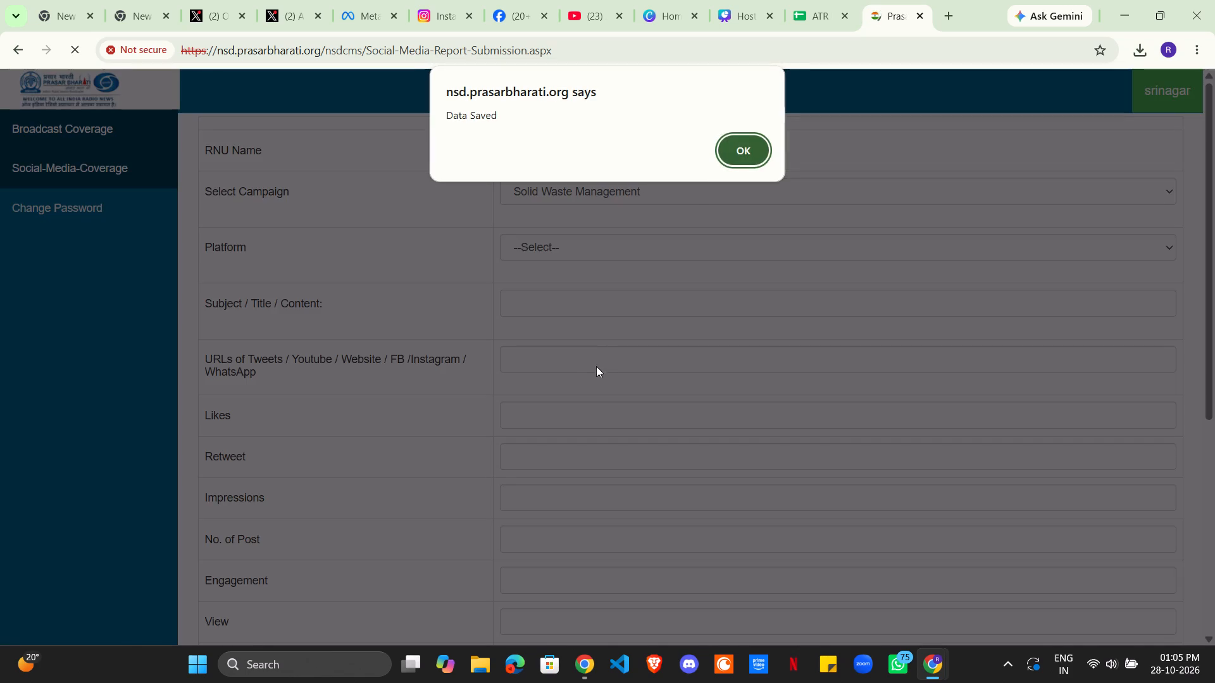
left_click(741, 144)
Fill the new entry's title with Solid Waste Management and set its platform to Facebook.
left_click(623, 299)
key("ctrl+v")
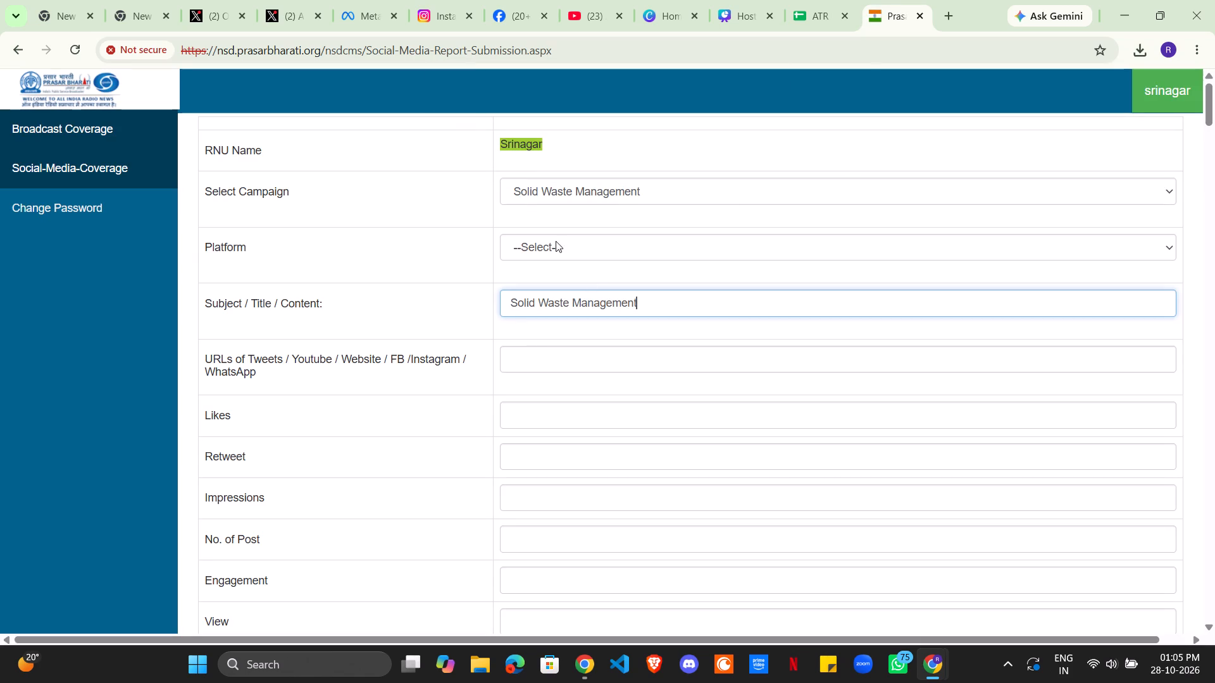
left_click(556, 241)
left_click(563, 309)
Copy the Fb links in C4:C7 of the 11-09-26 sheet into the Facebook entry's URLs field.
left_click(819, 19)
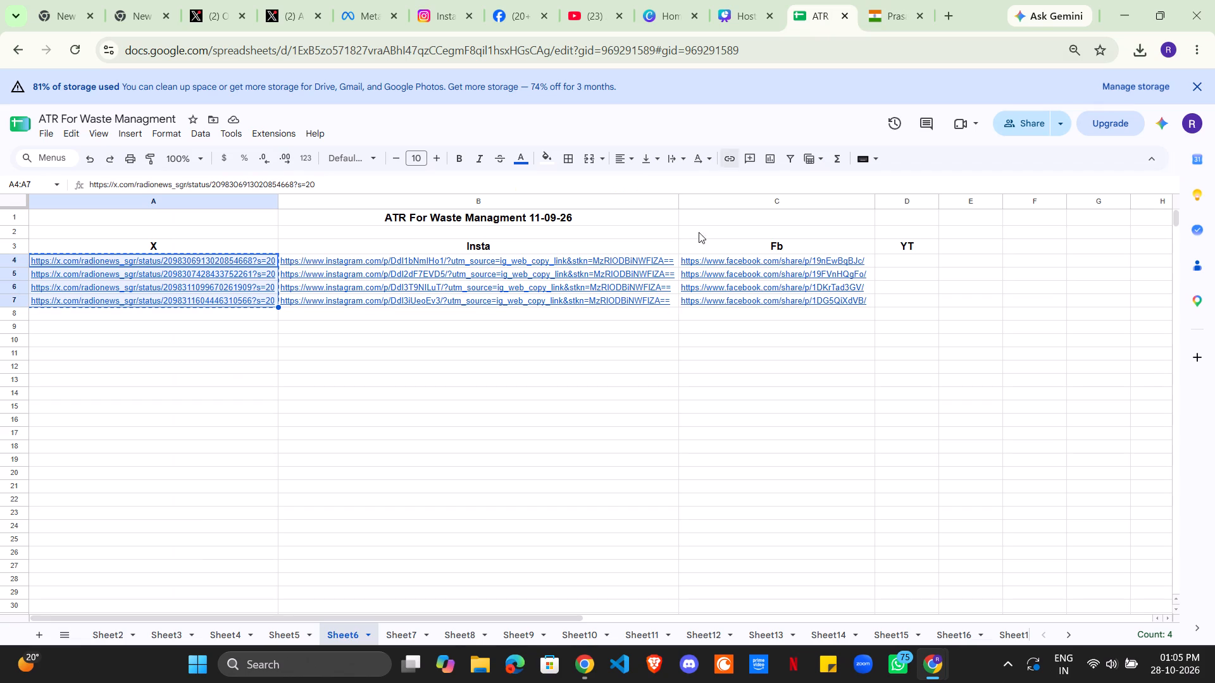
left_click_drag(751, 263, 714, 303)
key("ctrl+c")
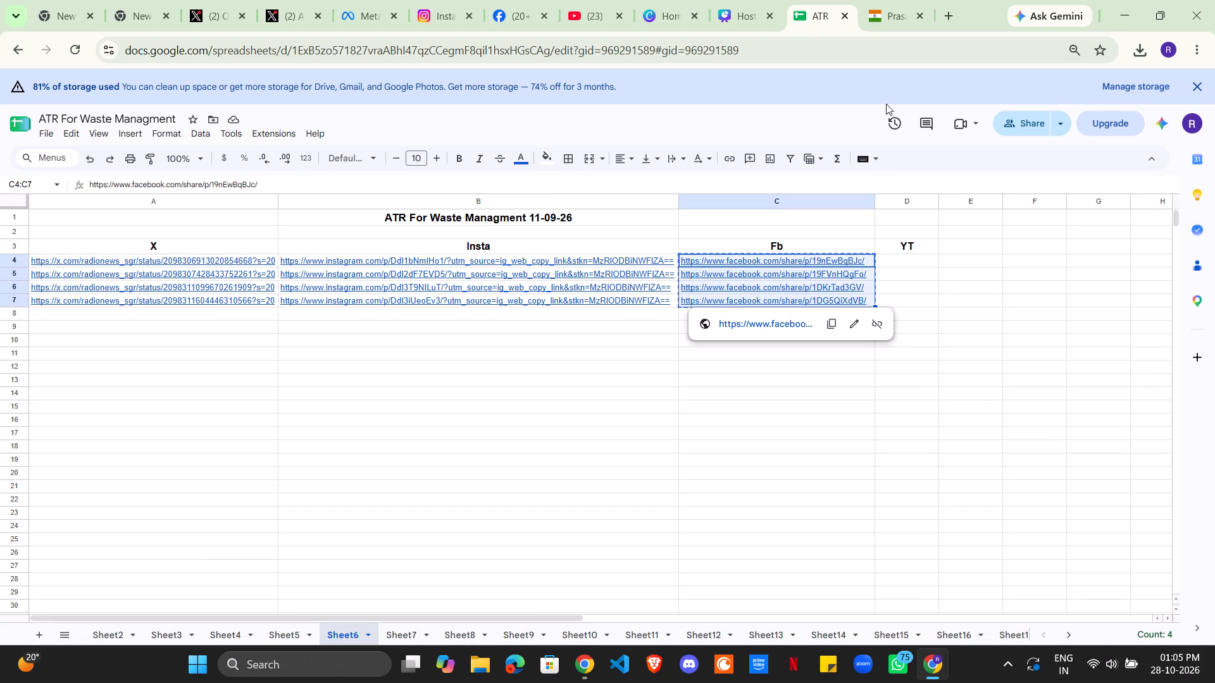
left_click(881, 19)
left_click(581, 369)
key("ctrl+v")
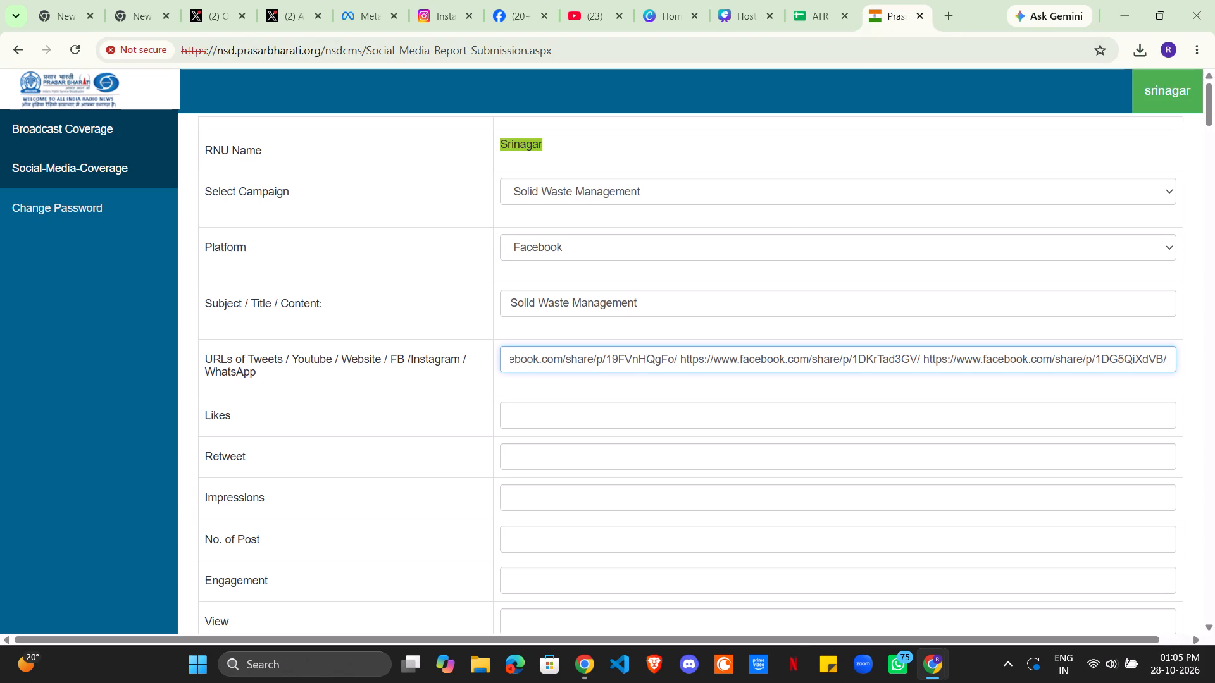
Copy the title text for reuse and submit the 11-09-26 Facebook entry.
scroll(592, 359, "down", 4)
scroll(617, 381, "up", 3)
left_click_drag(660, 225, 466, 223)
key("ctrl+c")
scroll(604, 367, "down", 2)
left_click(661, 562)
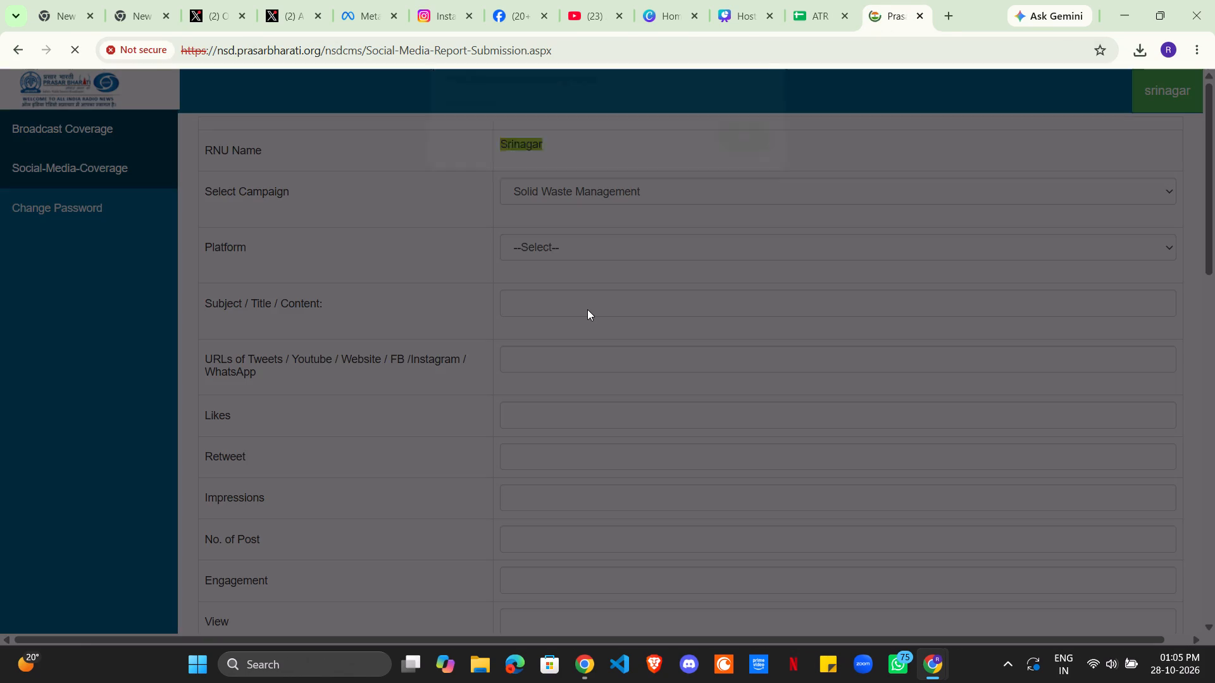
left_click(744, 155)
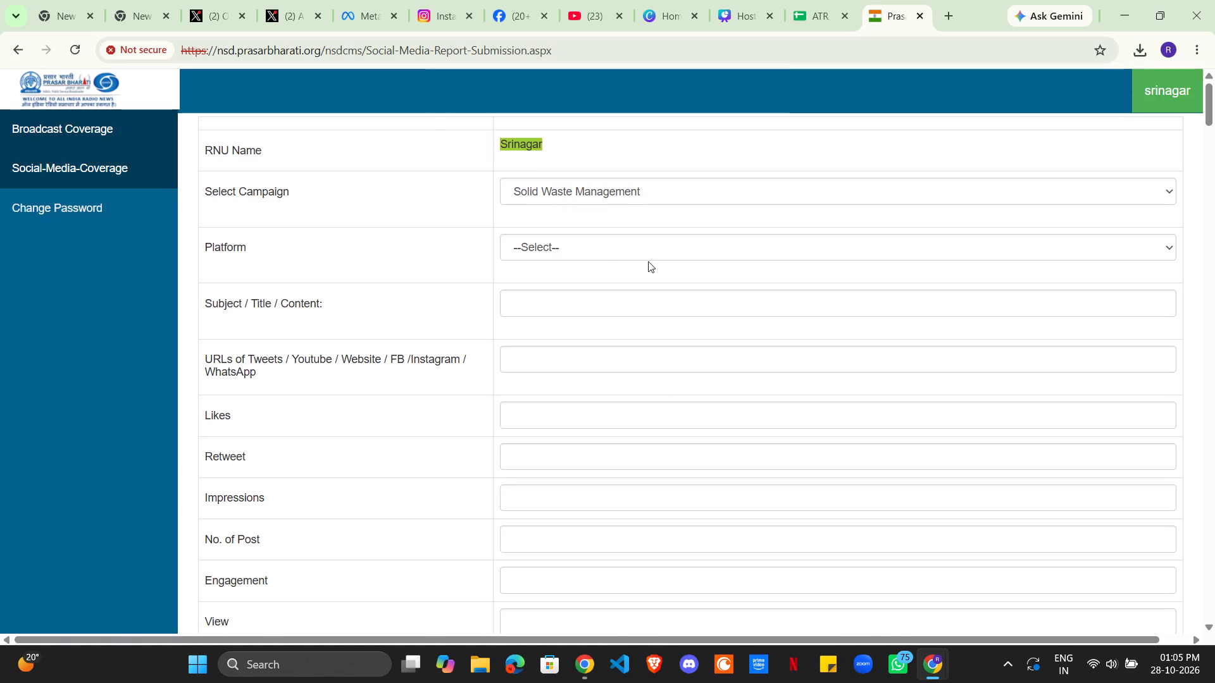
Set the new entry's platform to Instagram and fill its title with Solid Waste Management.
left_click(578, 250)
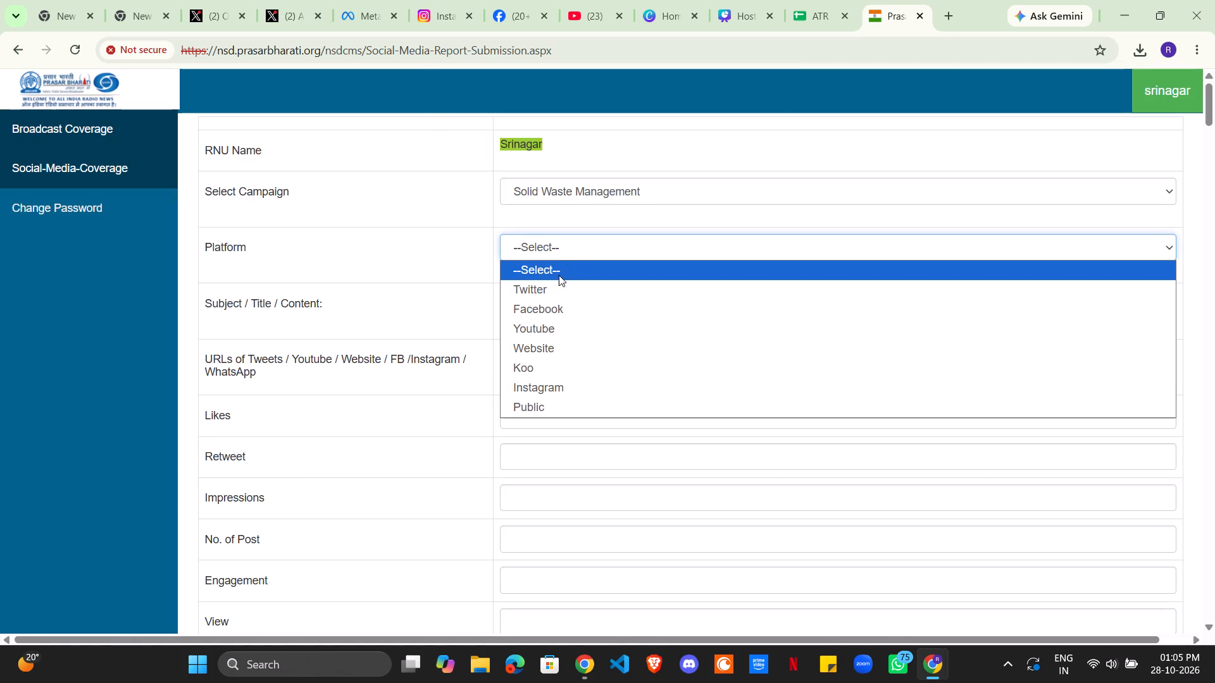
left_click(595, 379)
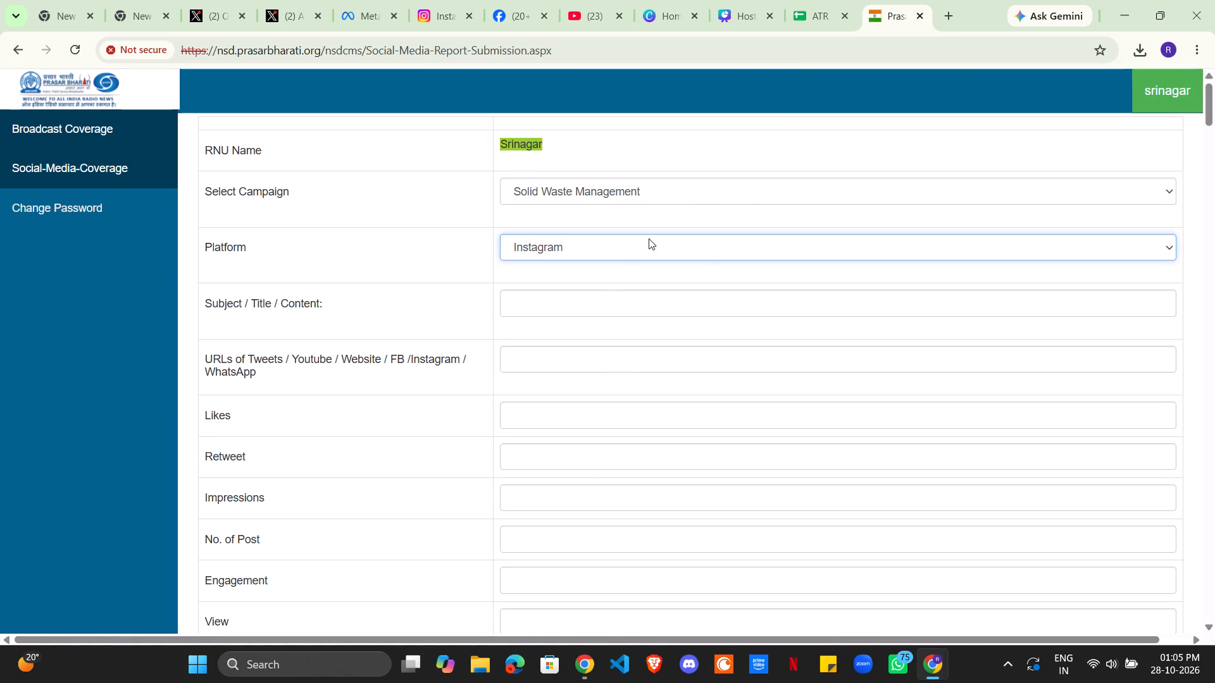
left_click(558, 298)
key("ctrl+v")
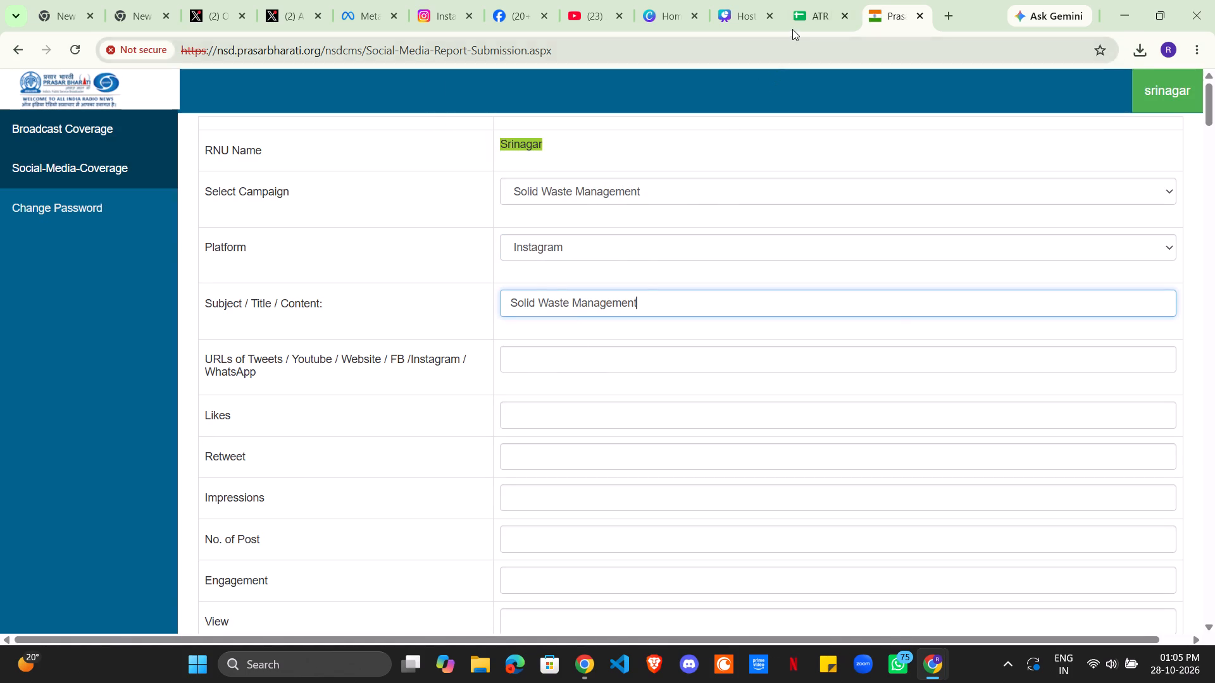
Copy the Insta links in B4:B7 of the 11-09-26 sheet into the Instagram entry's URLs field.
left_click(792, 29)
left_click_drag(592, 256, 617, 304)
key("ctrl+c")
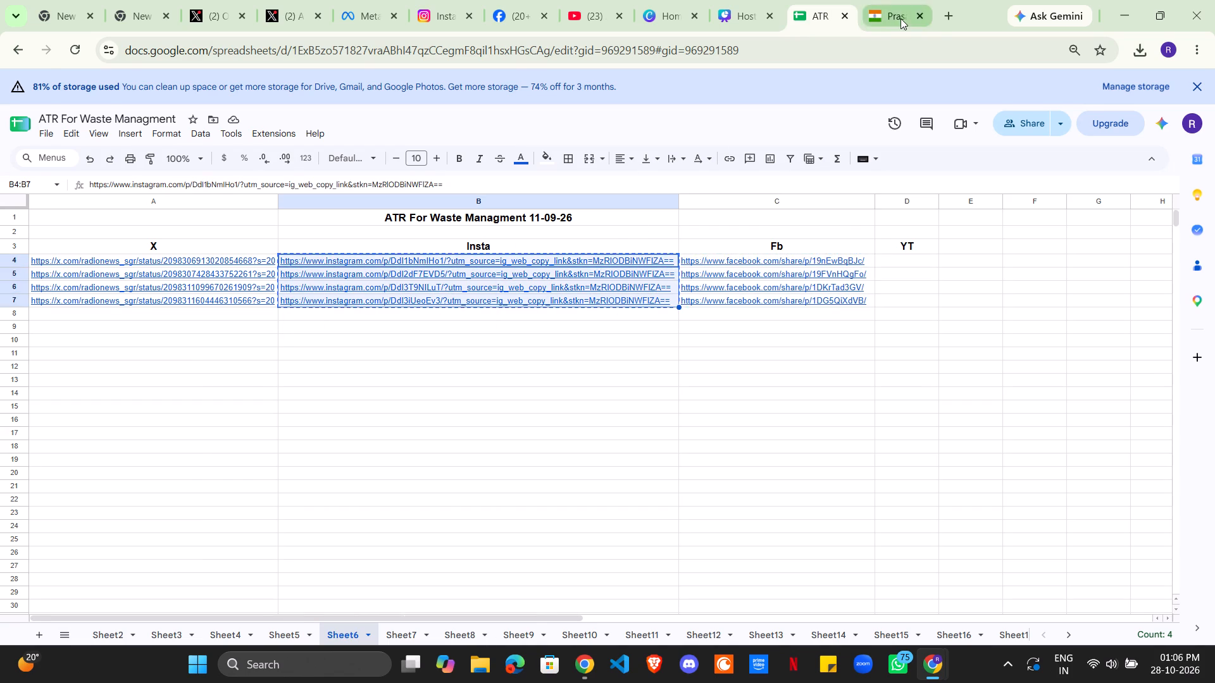
left_click(900, 18)
left_click(577, 356)
key("ctrl+v")
Copy the title text for reuse and submit the 11-09-26 Instagram entry.
left_click_drag(697, 297, 492, 305)
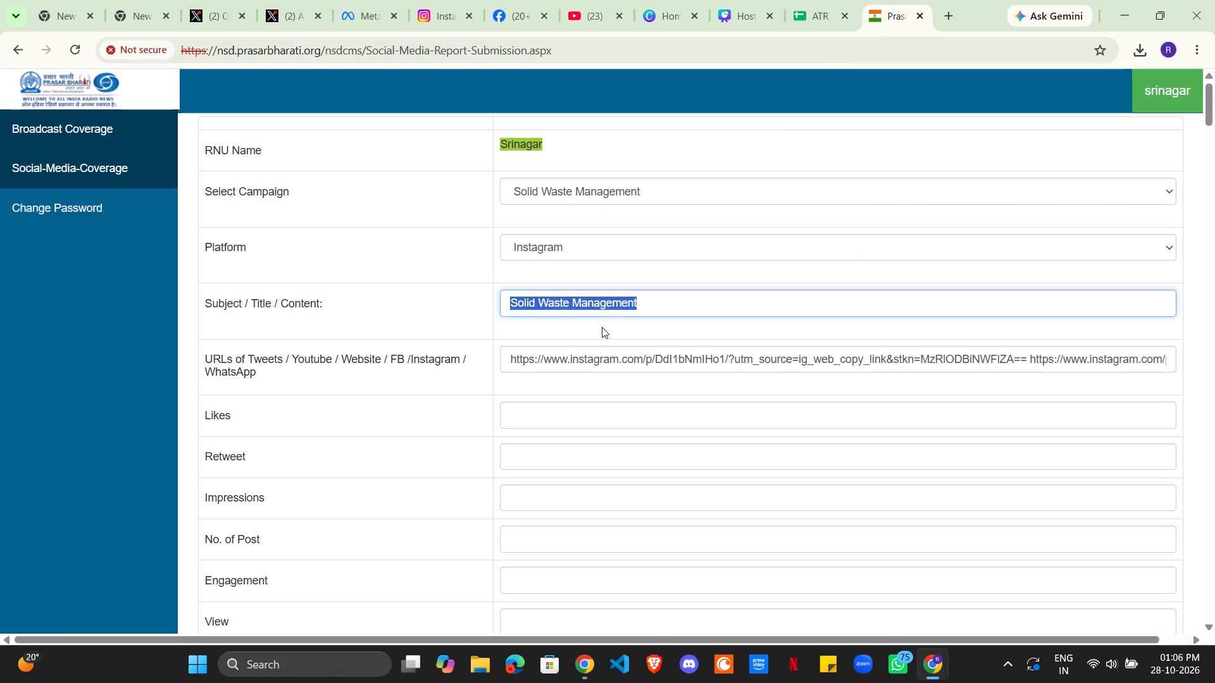
key("ctrl+c")
scroll(617, 318, "down", 4)
left_click(666, 493)
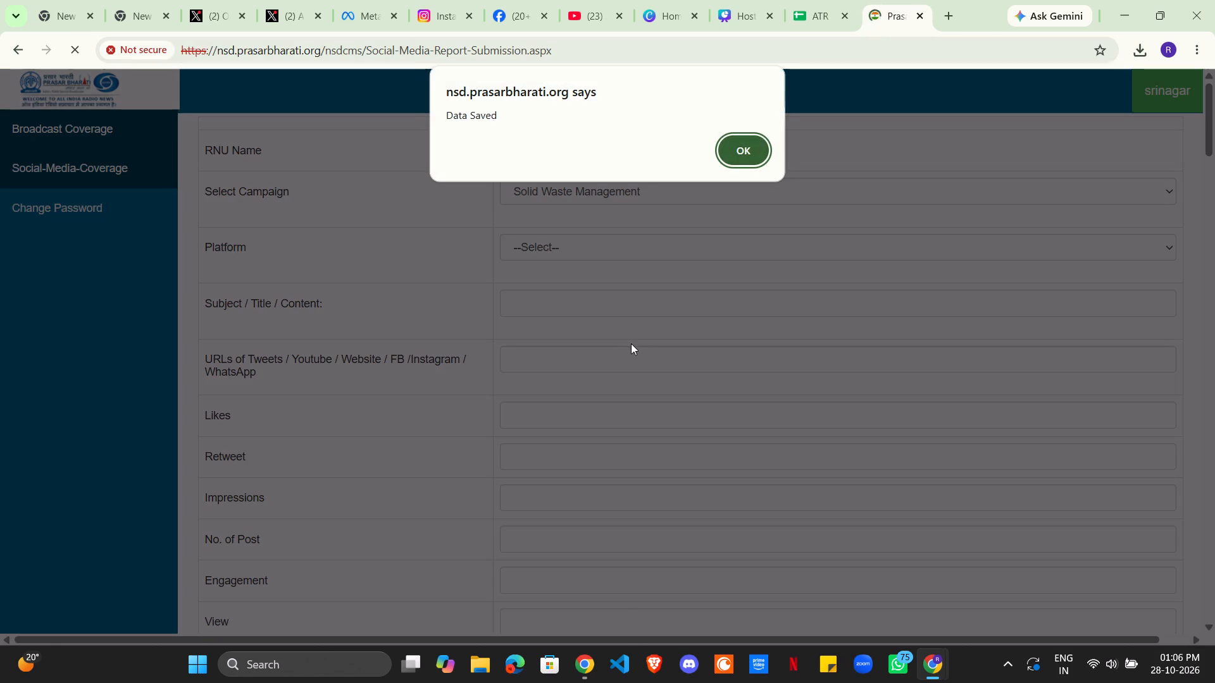
left_click(742, 164)
Set the new entry's date of posting to 09/12/2026, title to Solid Waste Management and platform to Twitter.
scroll(634, 315, "down", 3)
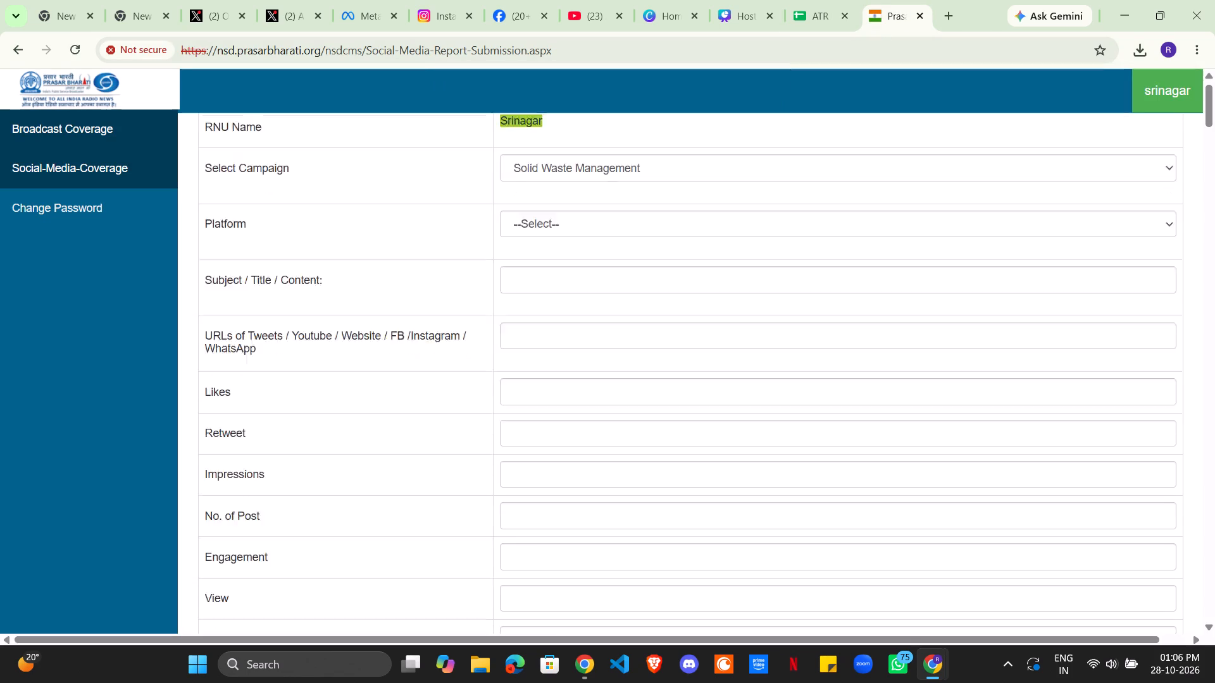
scroll(644, 344, "down", 1)
left_click(564, 383)
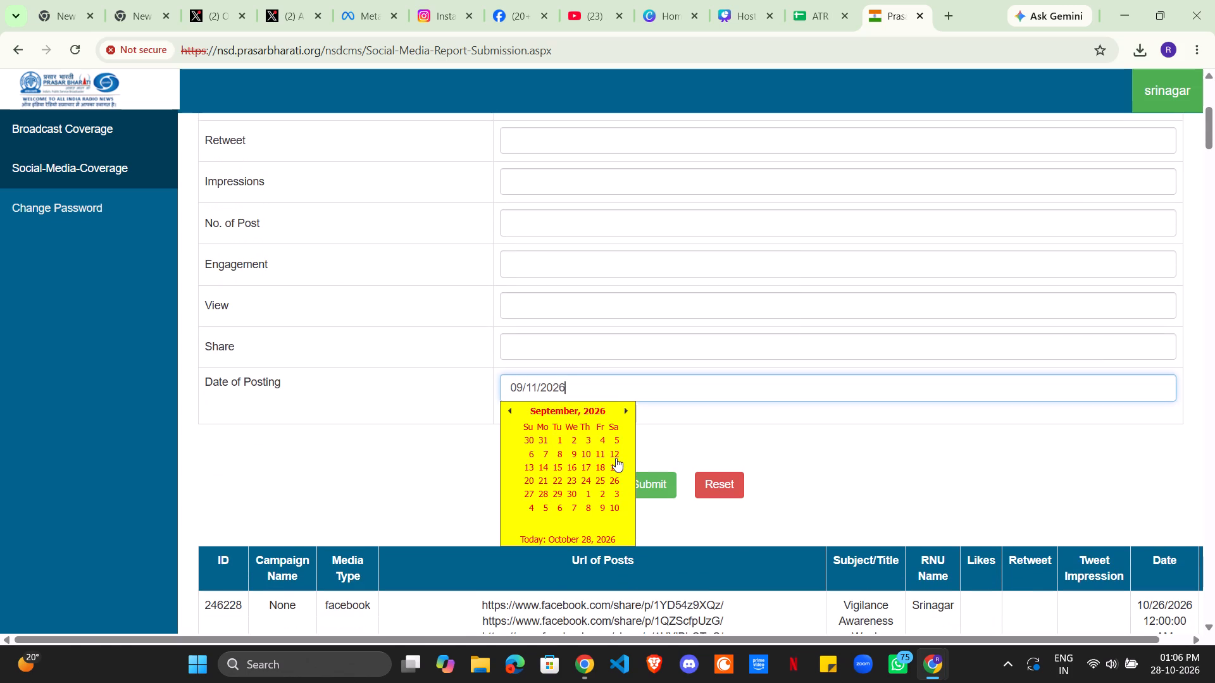
left_click(616, 458)
scroll(575, 409, "up", 5)
left_click(561, 312)
key("ctrl+v")
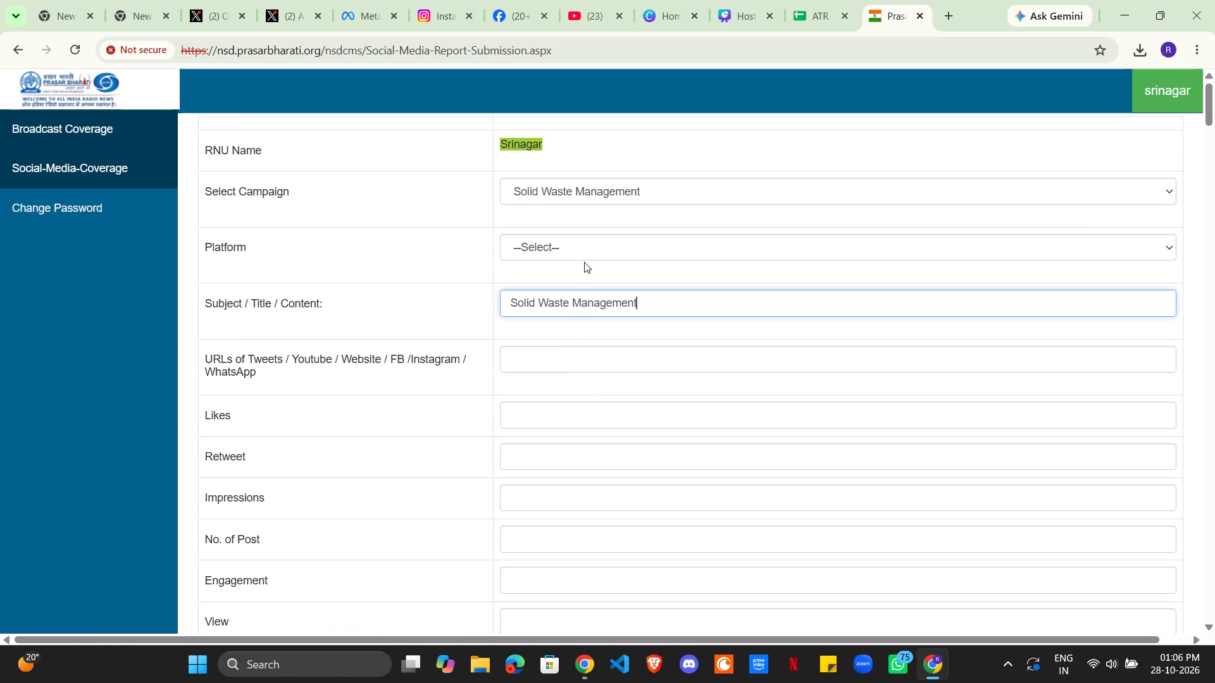
left_click(582, 255)
left_click(563, 293)
Copy the X links in A4:A6 of the 12-09-26 sheet into the Twitter entry's URLs field.
left_click(815, 3)
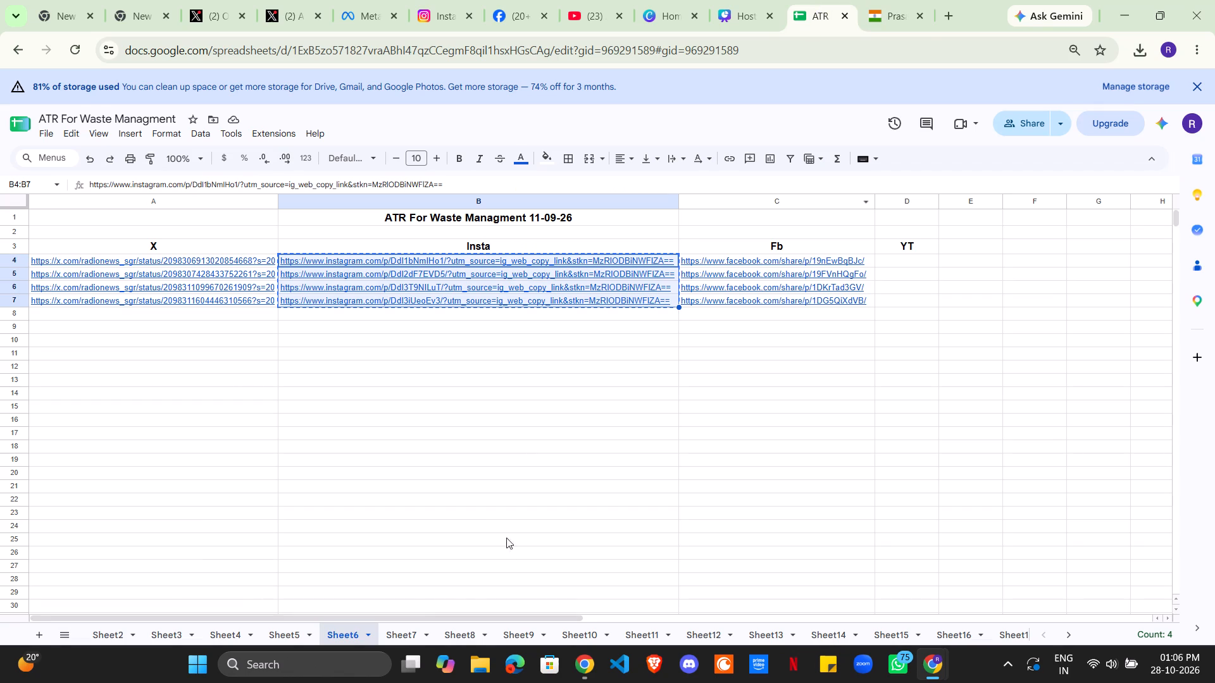
left_click(404, 631)
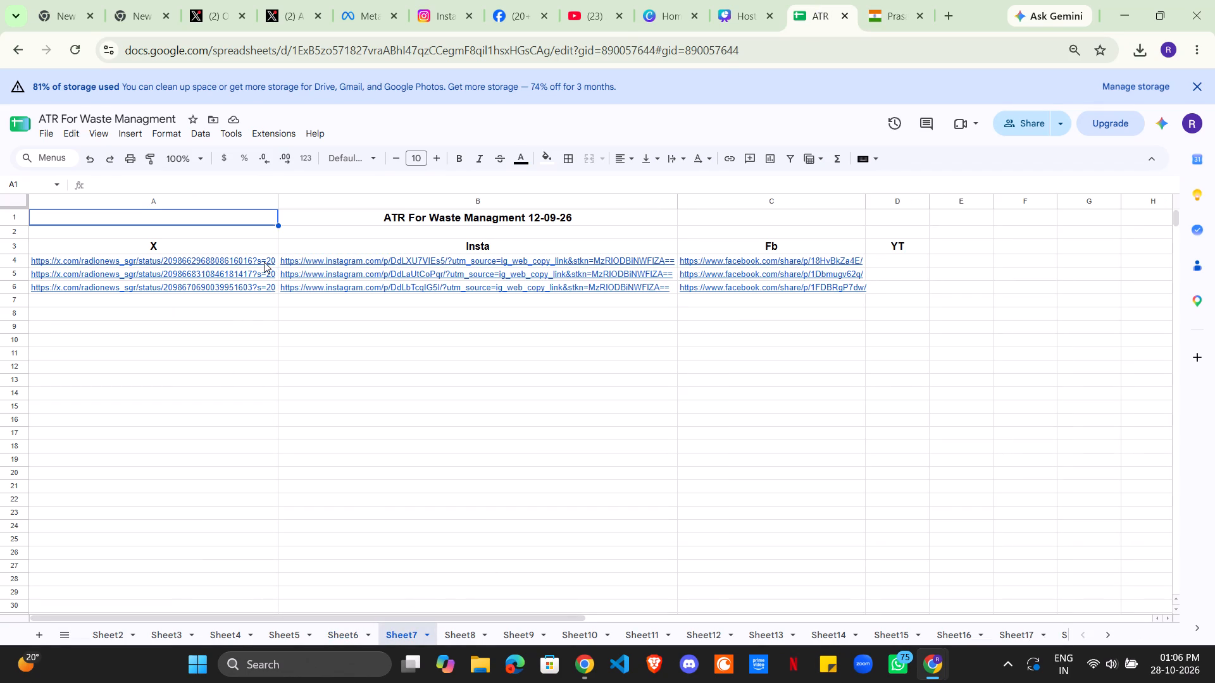
left_click_drag(264, 262, 266, 286)
key("ctrl+c")
left_click(896, 0)
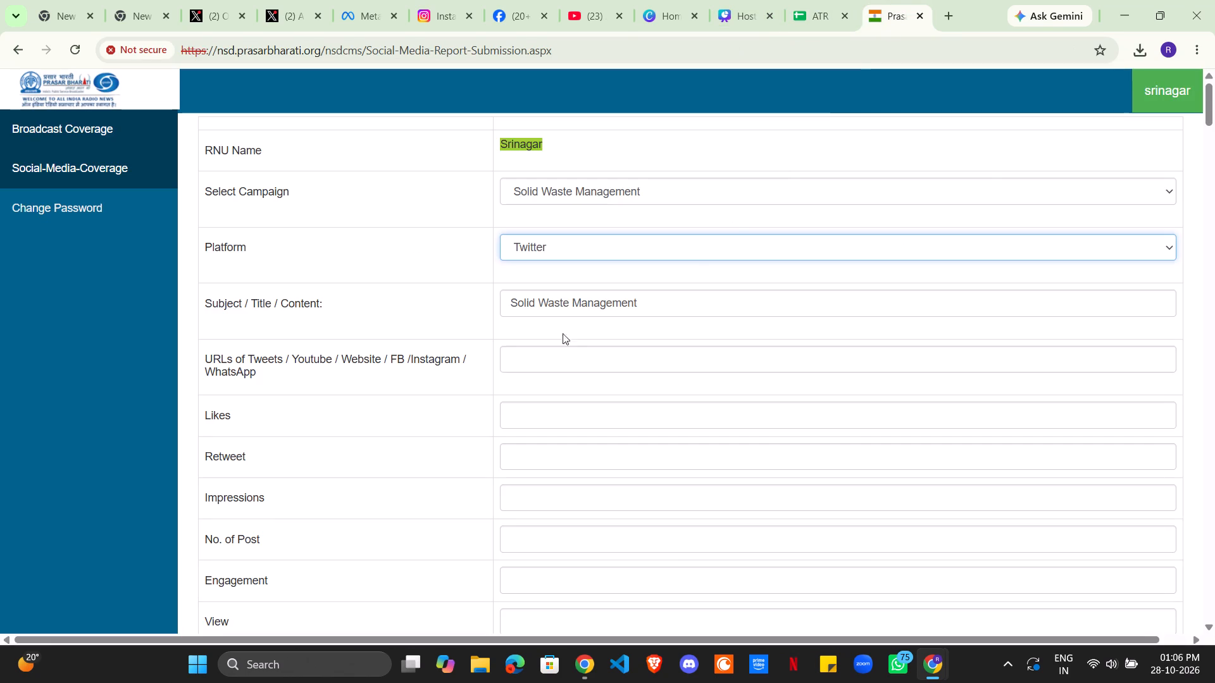
left_click(558, 369)
key("ctrl+v")
Copy the title text for reuse and submit the 12-09-26 Twitter entry.
left_click_drag(699, 293, 417, 296)
key("ctrl+c")
scroll(599, 349, "down", 4)
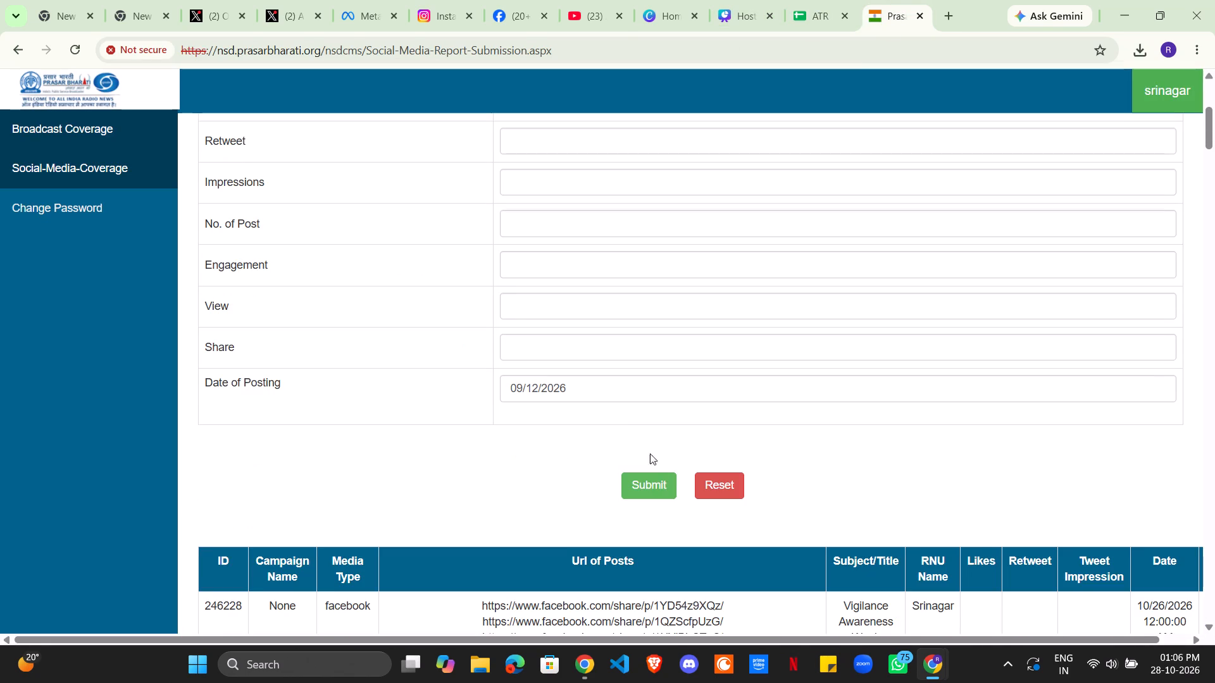
left_click(664, 479)
left_click(752, 155)
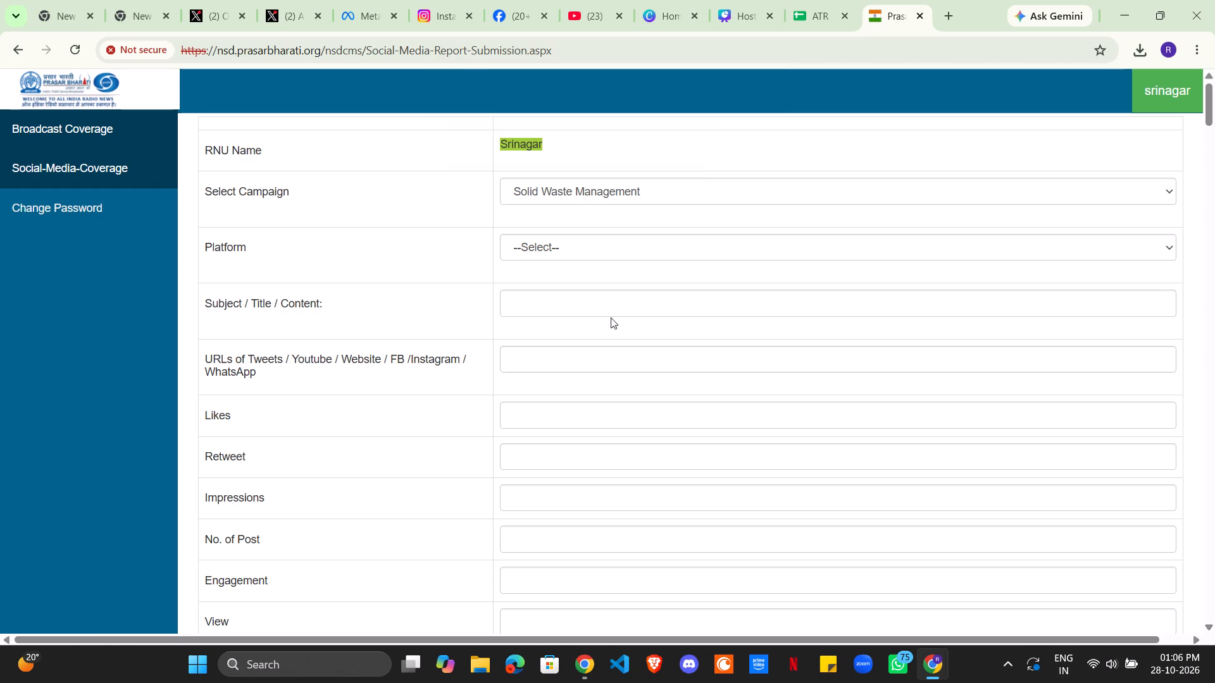
Fill the new entry's title with Solid Waste Management and set its platform to Facebook.
left_click(575, 318)
left_click(568, 296)
key("ctrl+v")
left_click(570, 243)
left_click(565, 316)
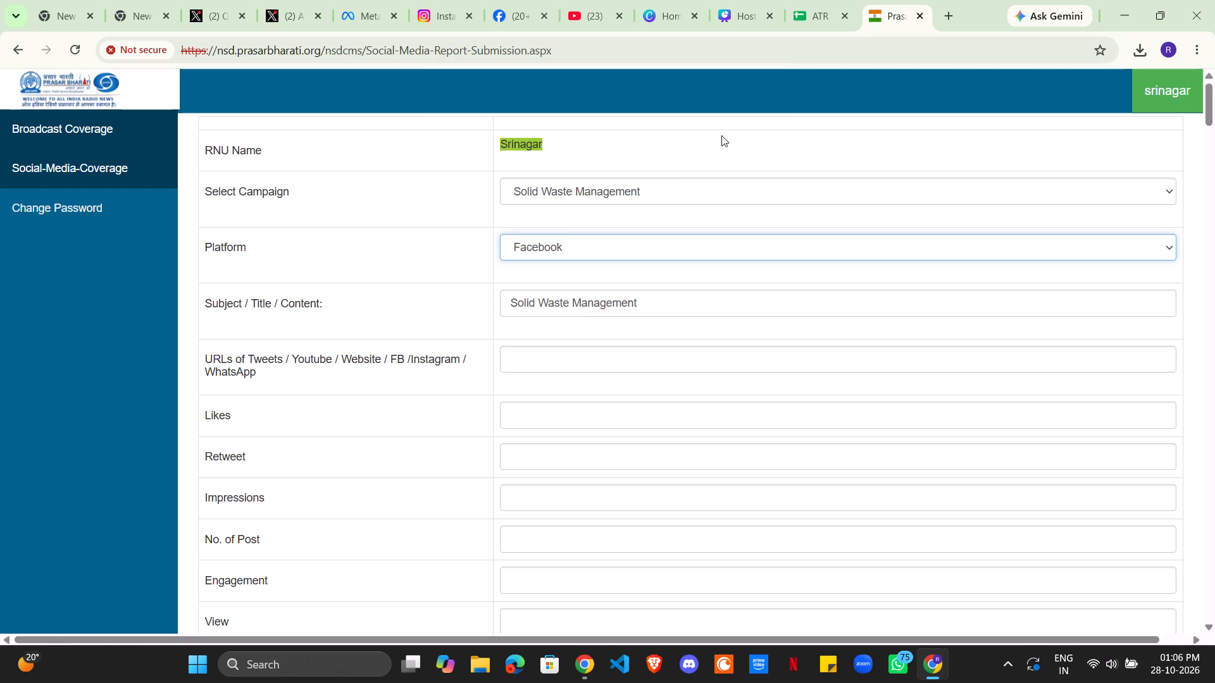
Copy the Fb links in C4:C6 of the 12-09-26 sheet into the Facebook entry's URLs field.
left_click(810, 25)
left_click_drag(732, 258, 695, 291)
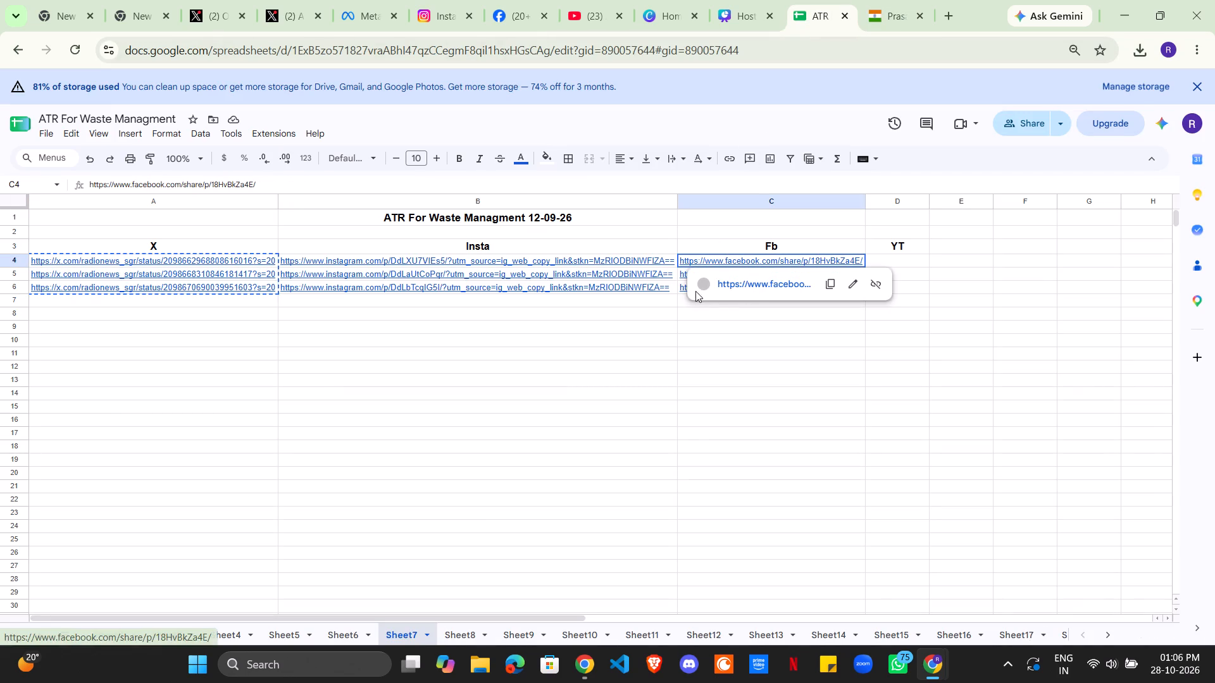
left_click_drag(695, 291, 685, 290)
key("ctrl+c")
left_click(883, 26)
left_click(585, 367, "ctrl")
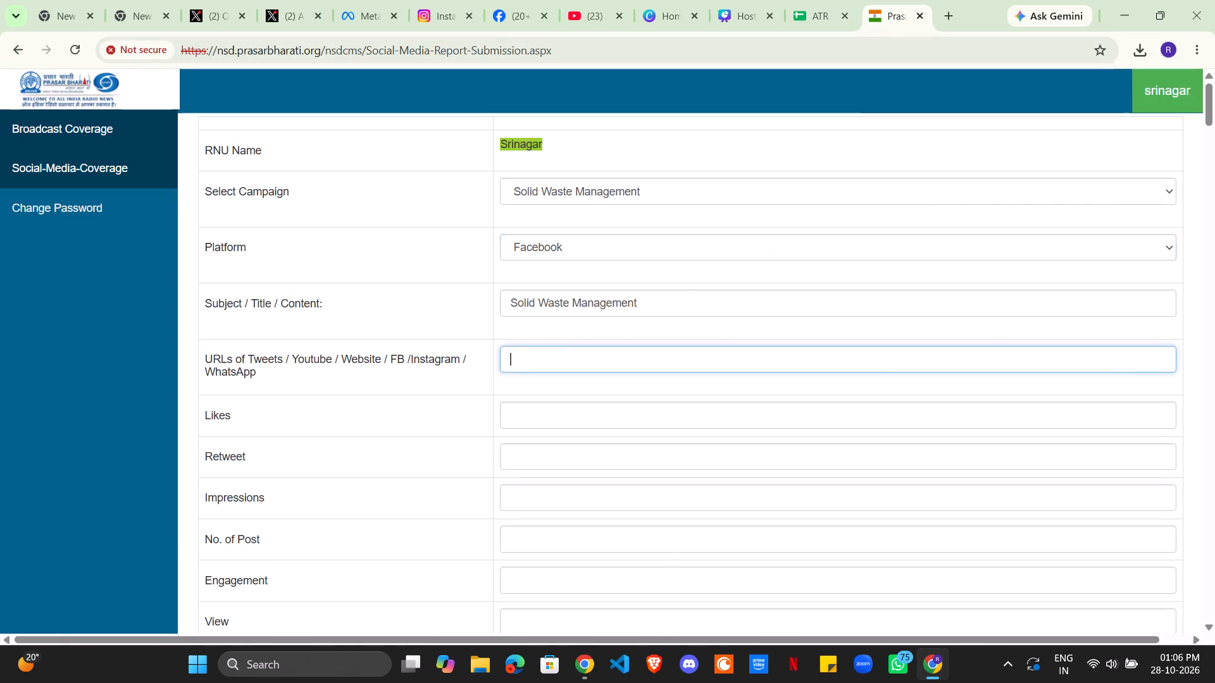
key("ctrl+v")
Copy the title text for reuse and submit the 12-09-26 Facebook entry.
left_click_drag(679, 305, 441, 303)
key("ctrl+c")
scroll(615, 378, "down", 3)
left_click(648, 551)
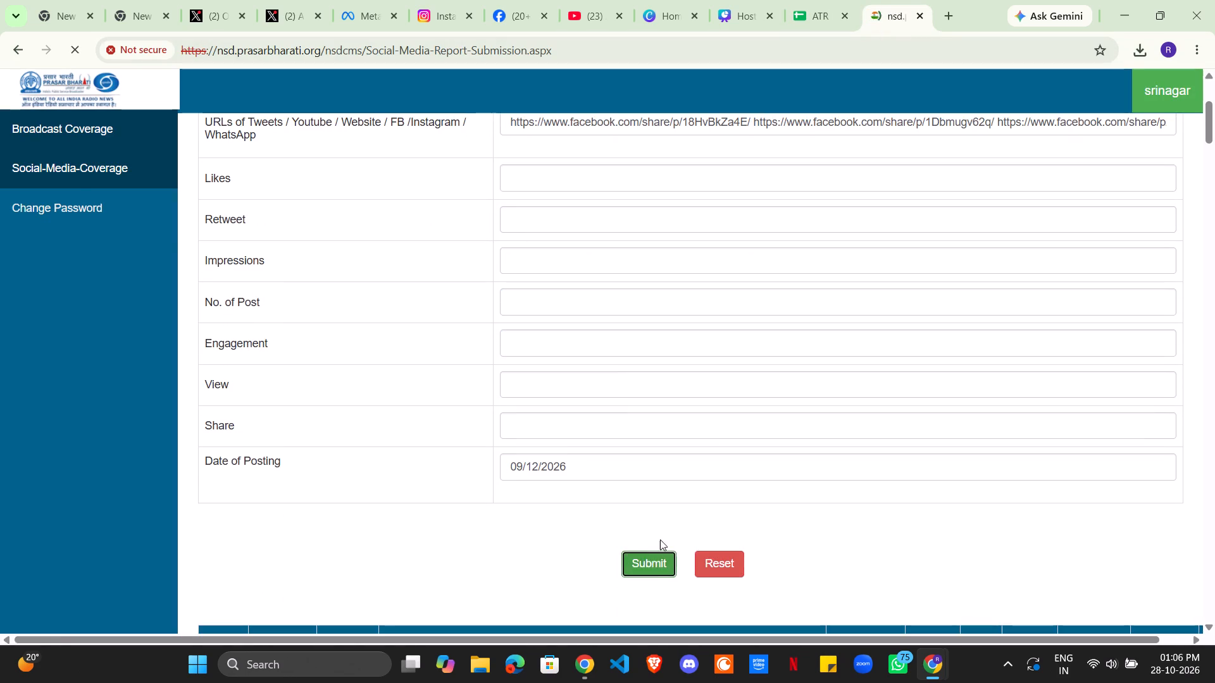
left_click(749, 148)
Copy the Insta links in B4:B6 of the 12-09-26 sheet into the new entry's URLs field.
left_click(826, 12)
left_click_drag(618, 262, 620, 264)
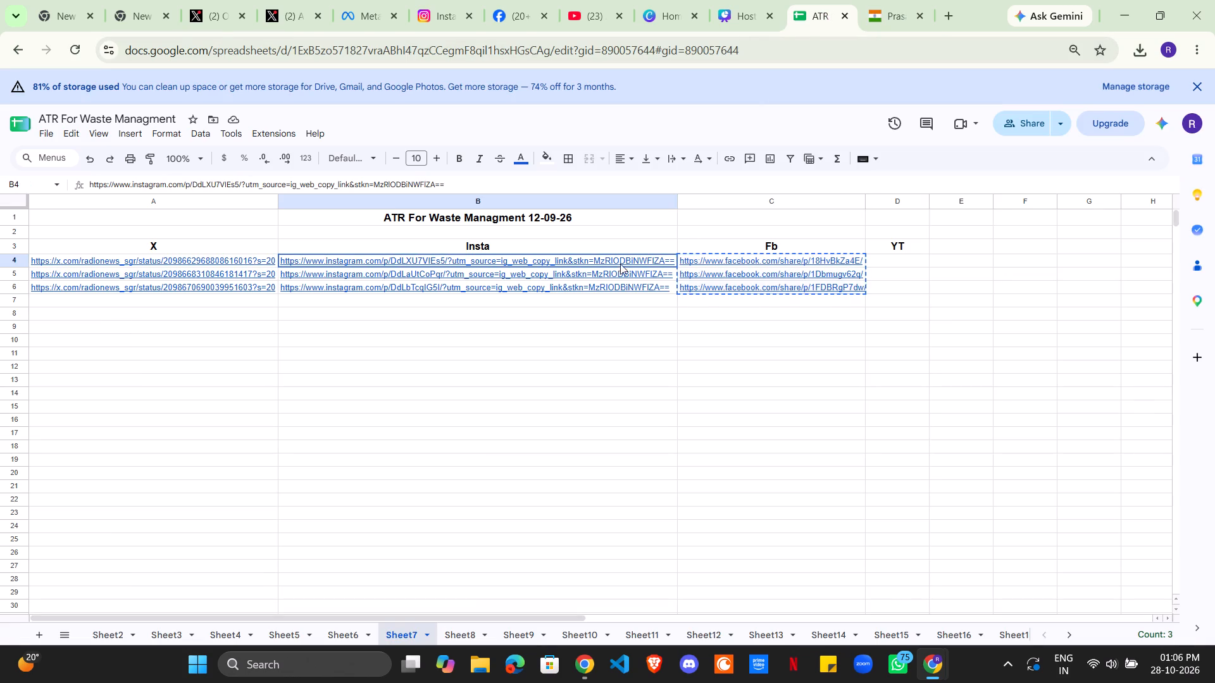
left_click_drag(620, 264, 633, 286)
key("ctrl+c")
left_click(888, 20)
left_click(583, 307)
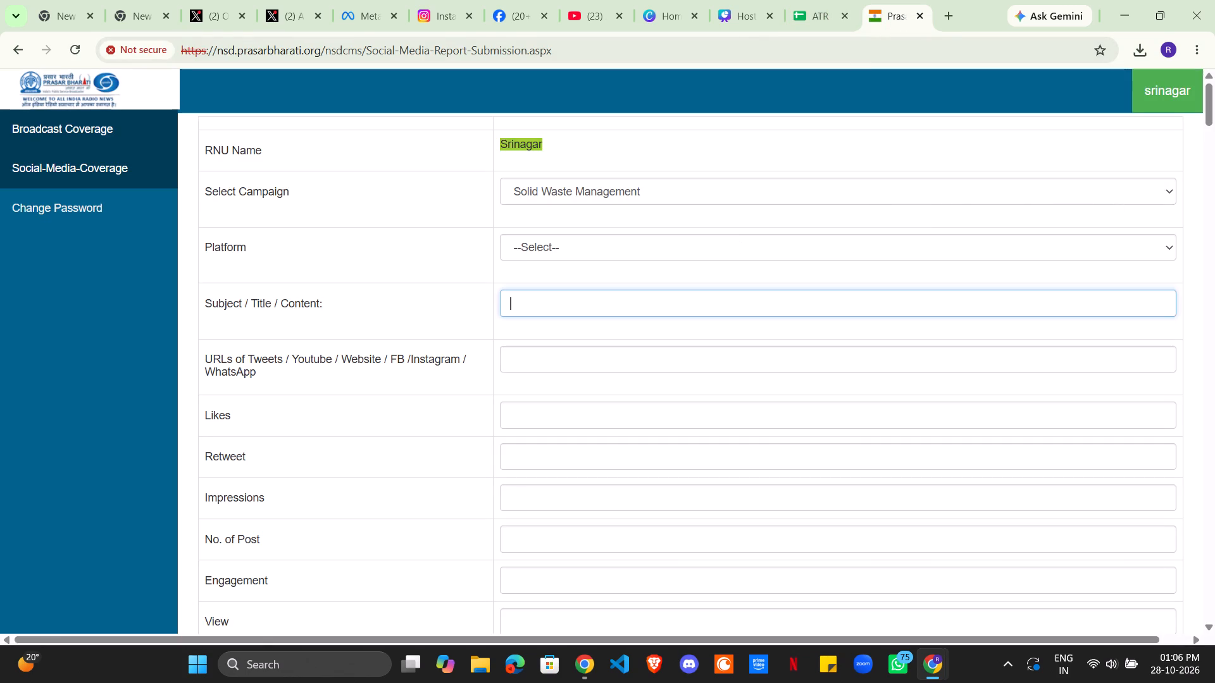
left_click(586, 355, "ctrl")
key("ctrl+v")
Set the entry's platform to Instagram and enter Solid Waste Management as its title.
left_click(581, 243)
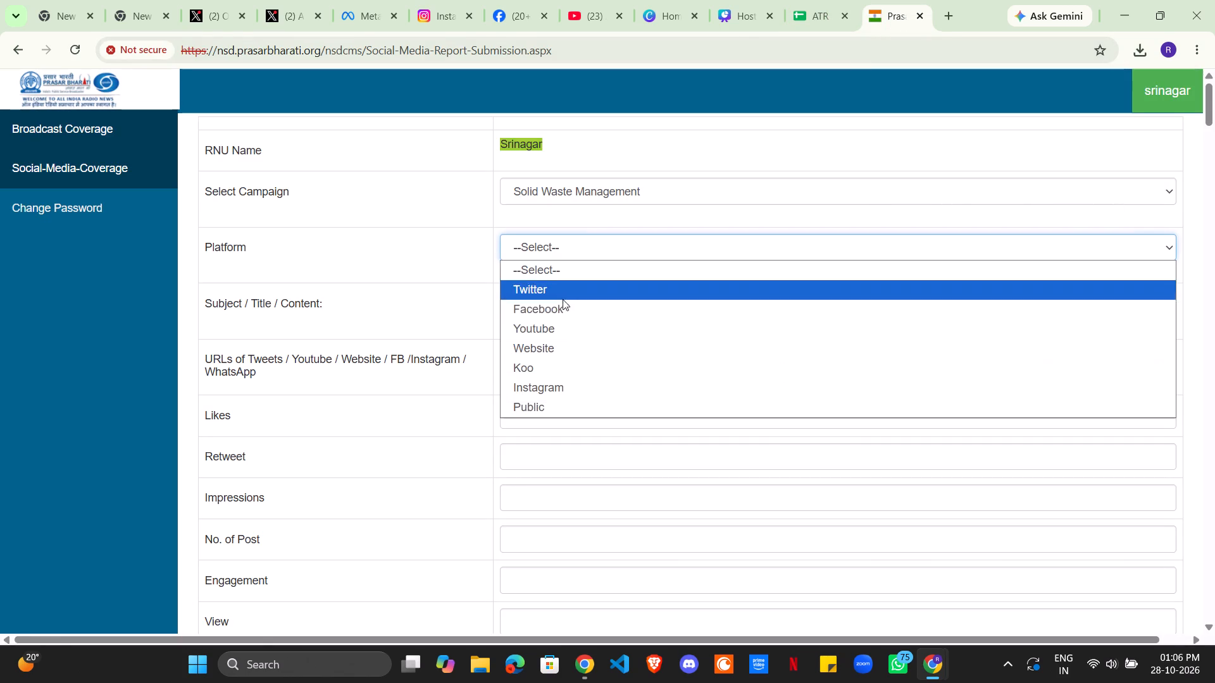
left_click(581, 382)
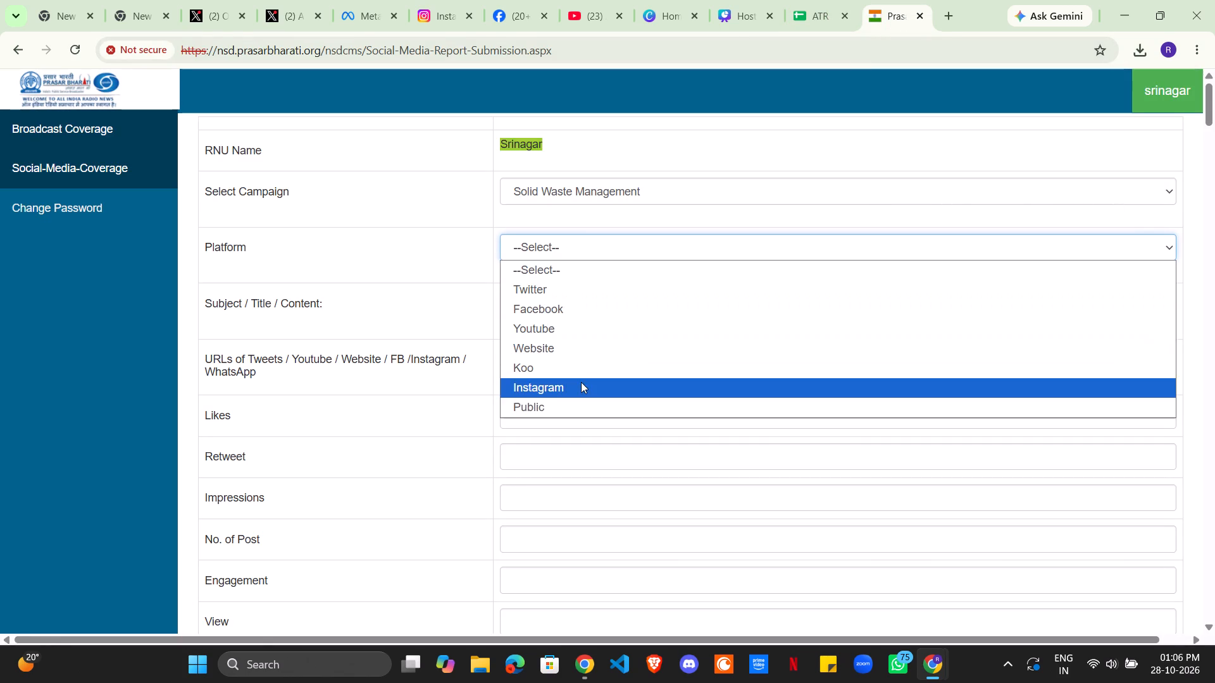
left_click(559, 295)
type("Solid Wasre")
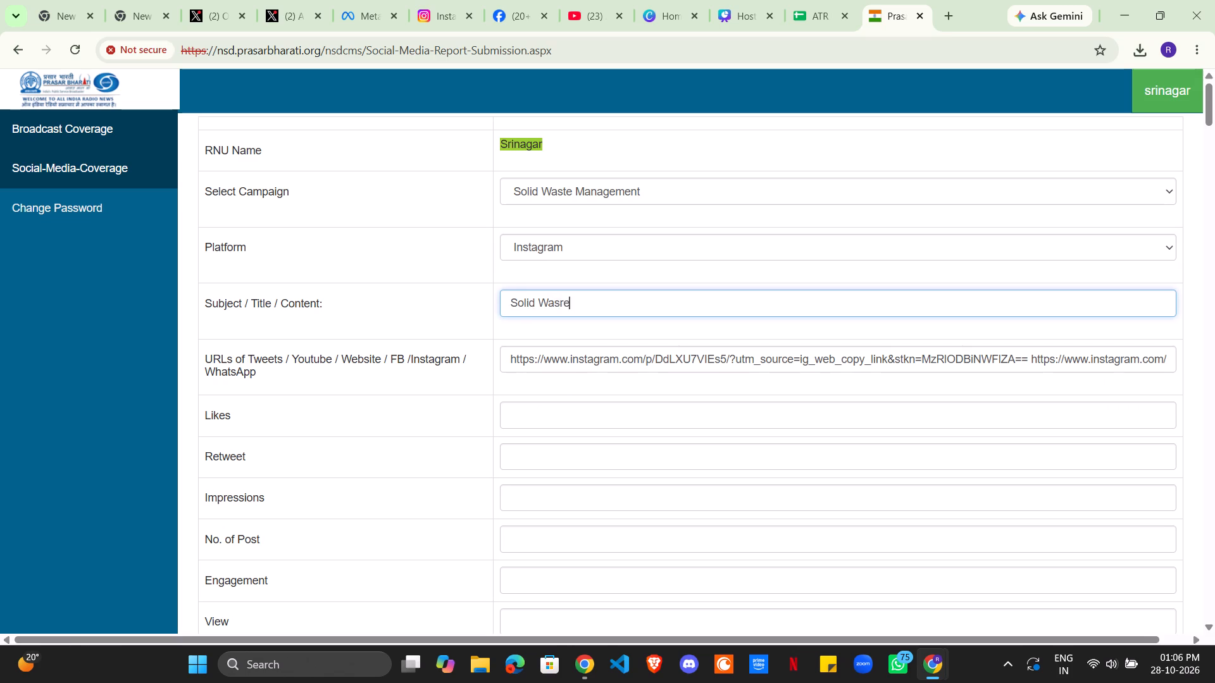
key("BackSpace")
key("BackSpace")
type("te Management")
Copy the title text for reuse and submit the 12-09-26 Instagram entry.
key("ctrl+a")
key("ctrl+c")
left_click(658, 297)
left_click(811, 20)
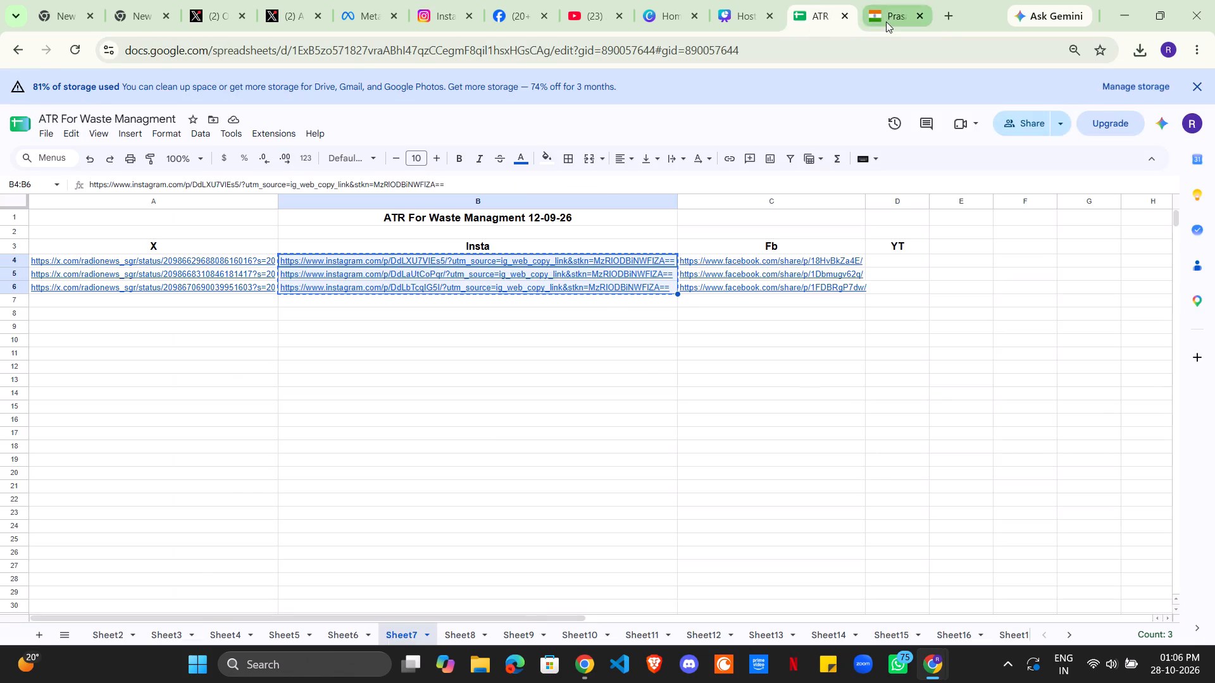
left_click(886, 22)
scroll(692, 314, "down", 4)
left_click(650, 482)
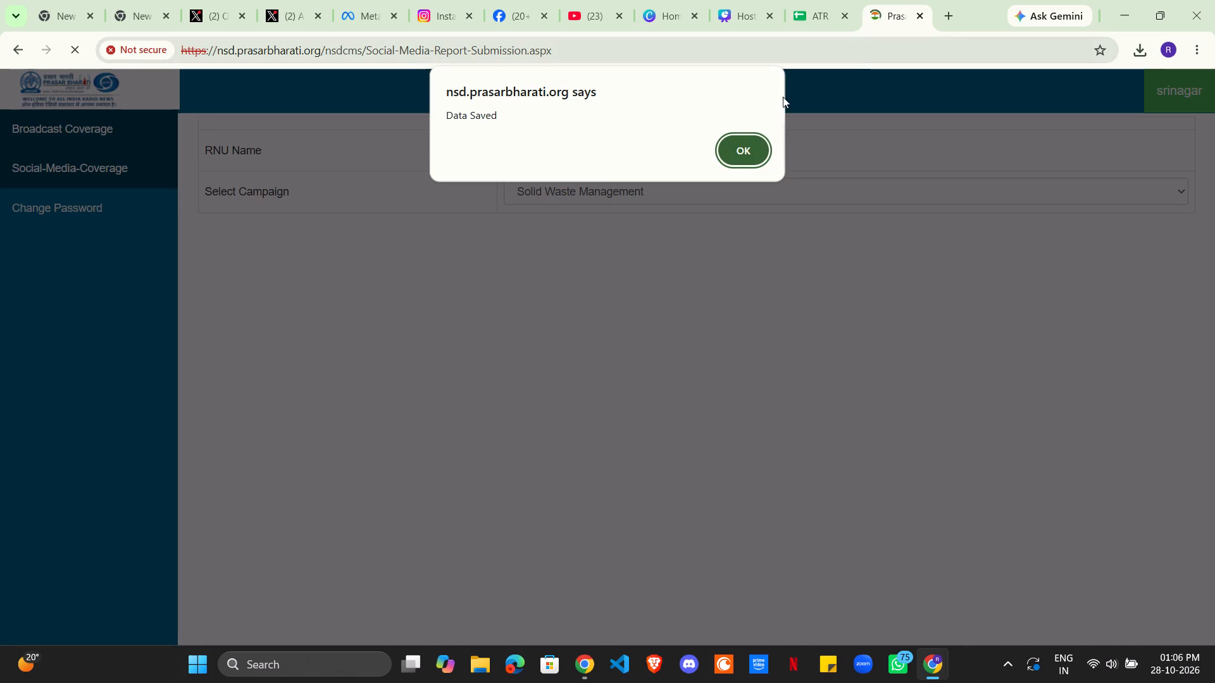
left_click(761, 132)
left_click(752, 150)
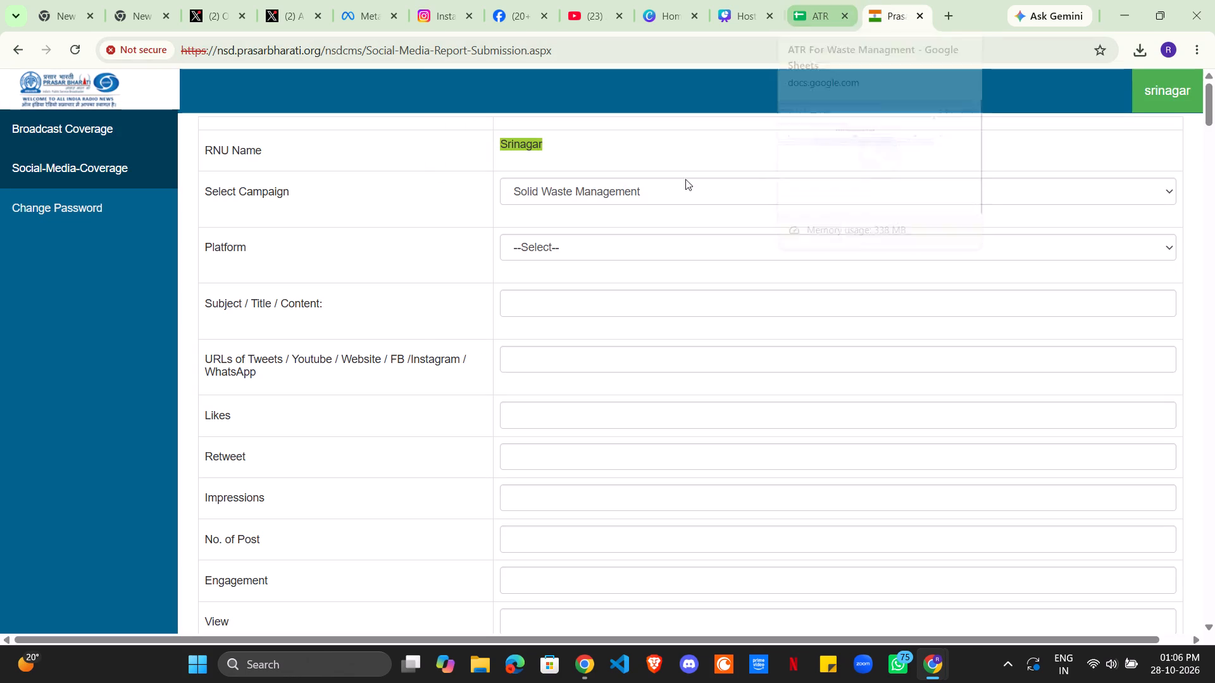
Set the new entry's title to Solid Waste Management, platform to Twitter and date of posting to 09/13/2026.
left_click(614, 312)
key("ctrl+v")
left_click(592, 246)
left_click(583, 282)
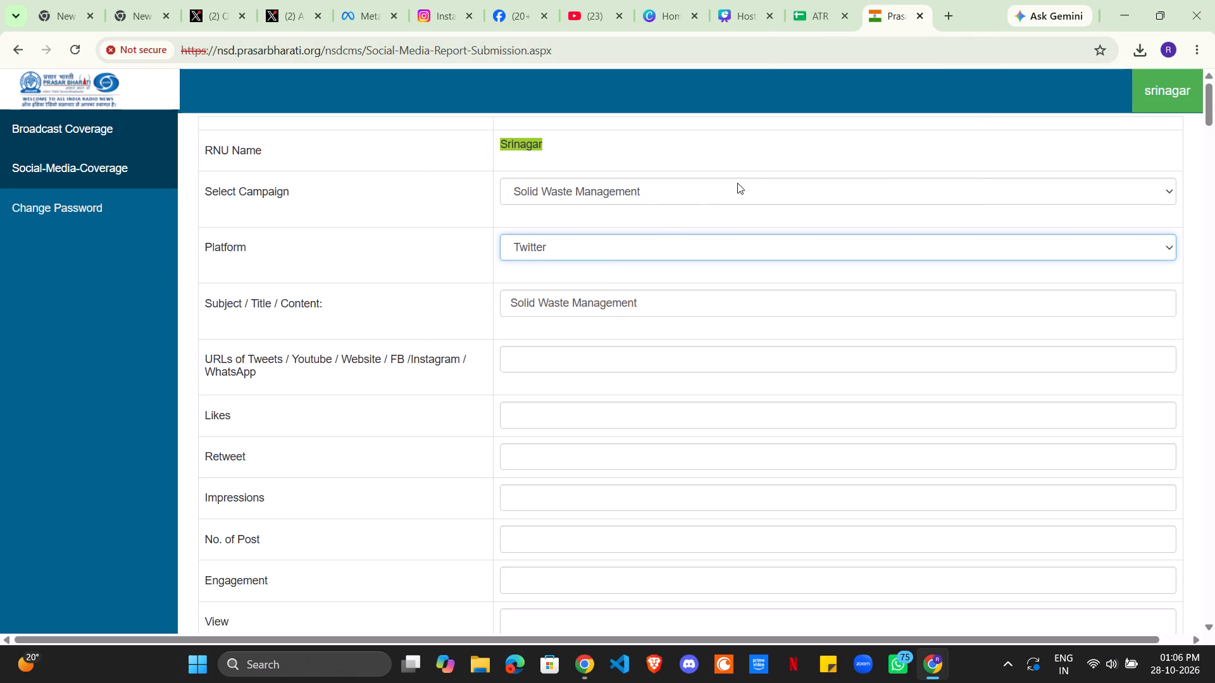
scroll(714, 264, "down", 4)
left_click(577, 393)
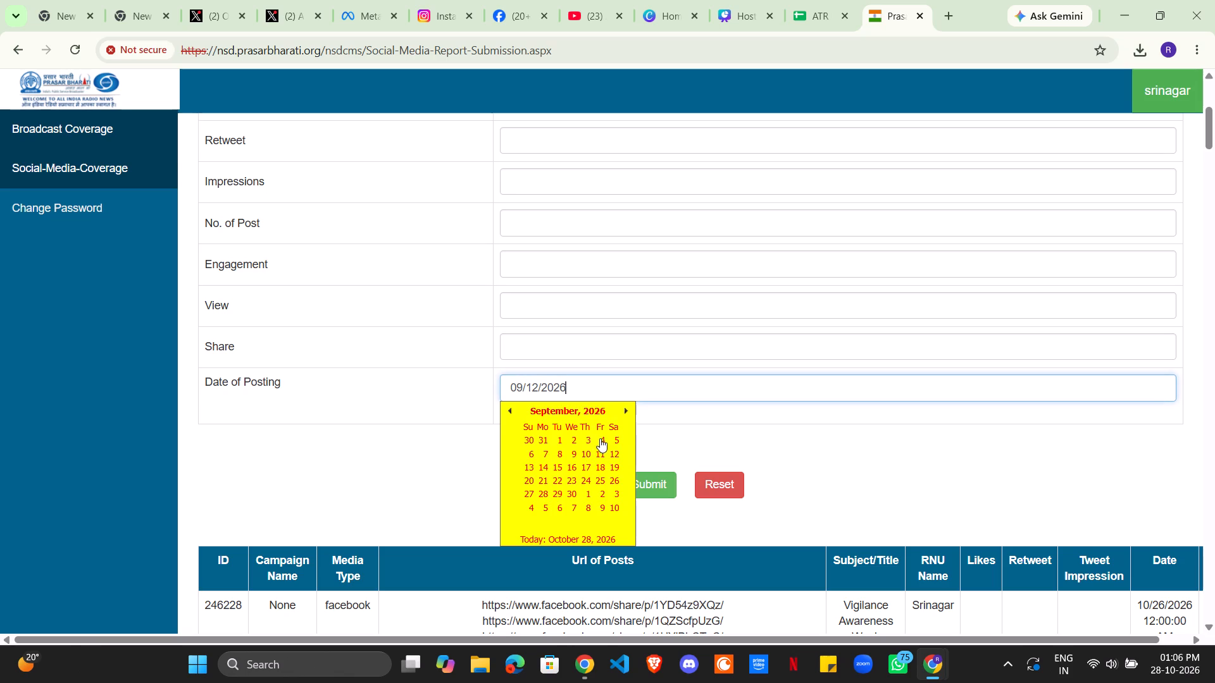
left_click(532, 465)
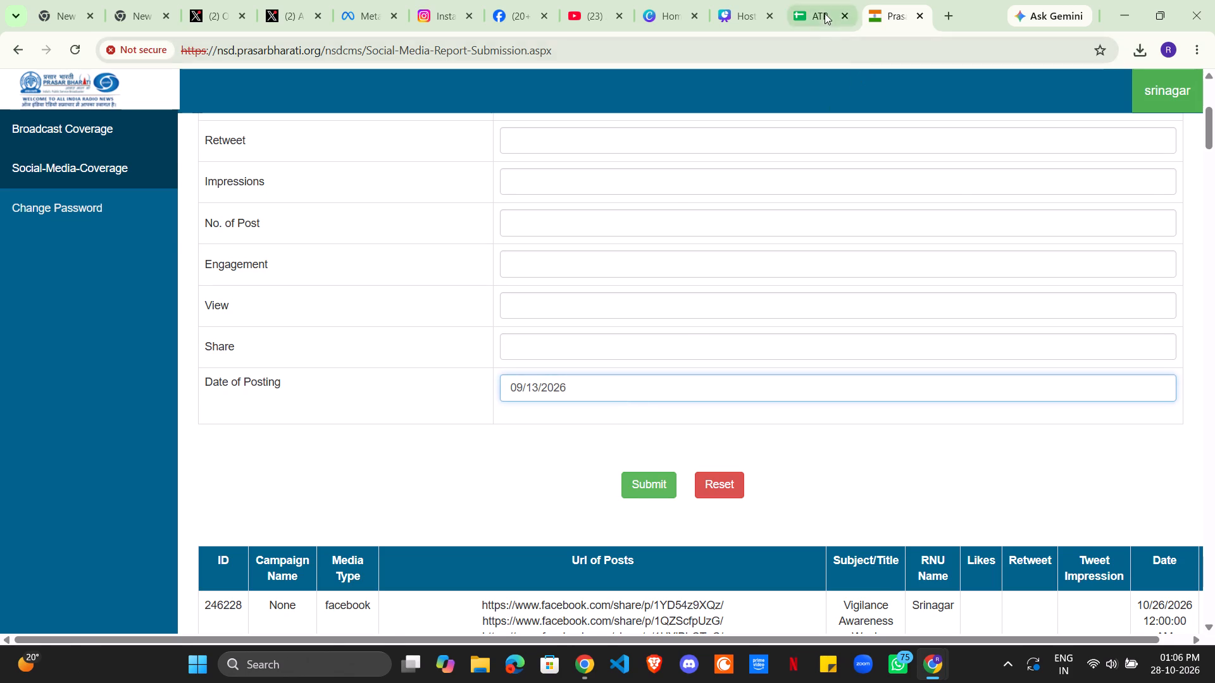
Open the 14-09-26 sheet in the spreadsheet and set the Twitter entry's date of posting to 09/14/2026.
left_click(825, 13)
left_click(466, 636)
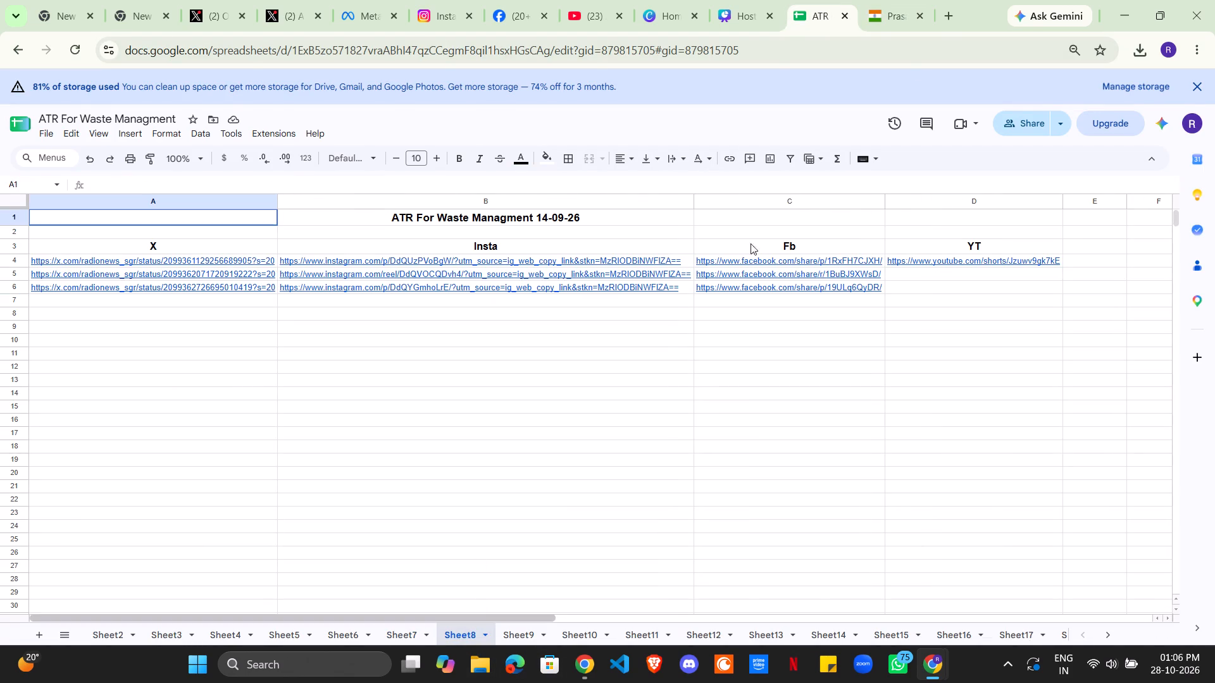
left_click(888, 16)
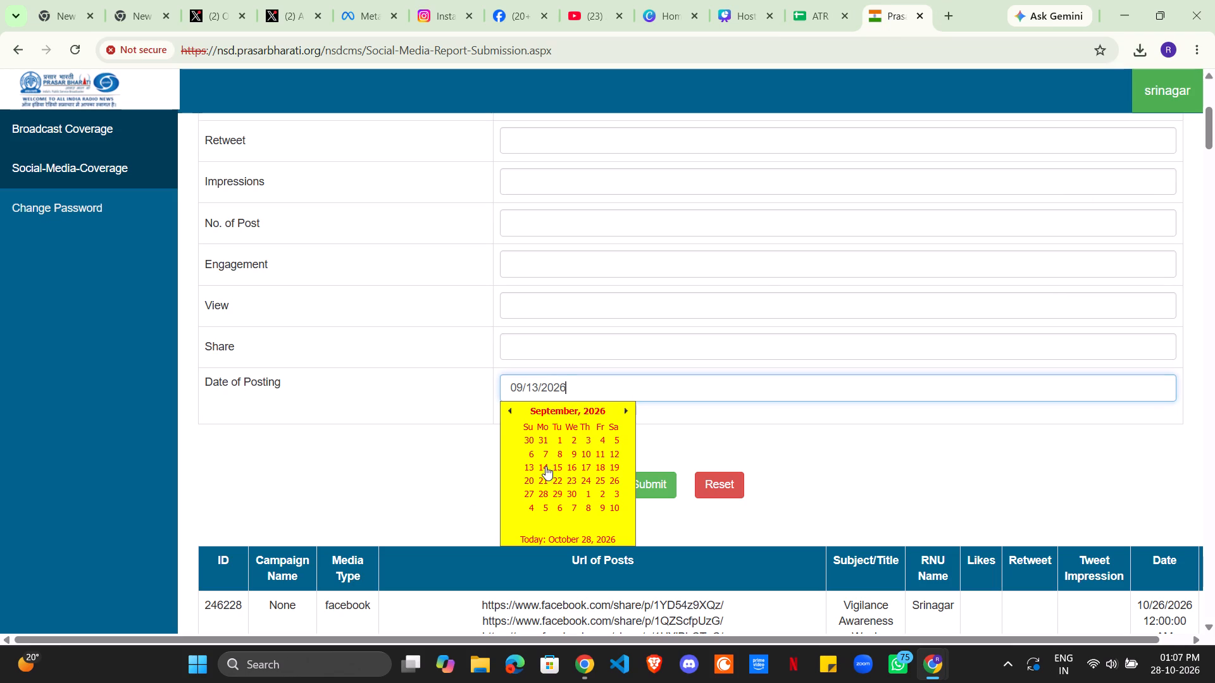
left_click(545, 466)
Copy the X links in A4:A6 of the 14-09-26 sheet into the Twitter entry's URLs field.
scroll(580, 341, "up", 3)
left_click(554, 281)
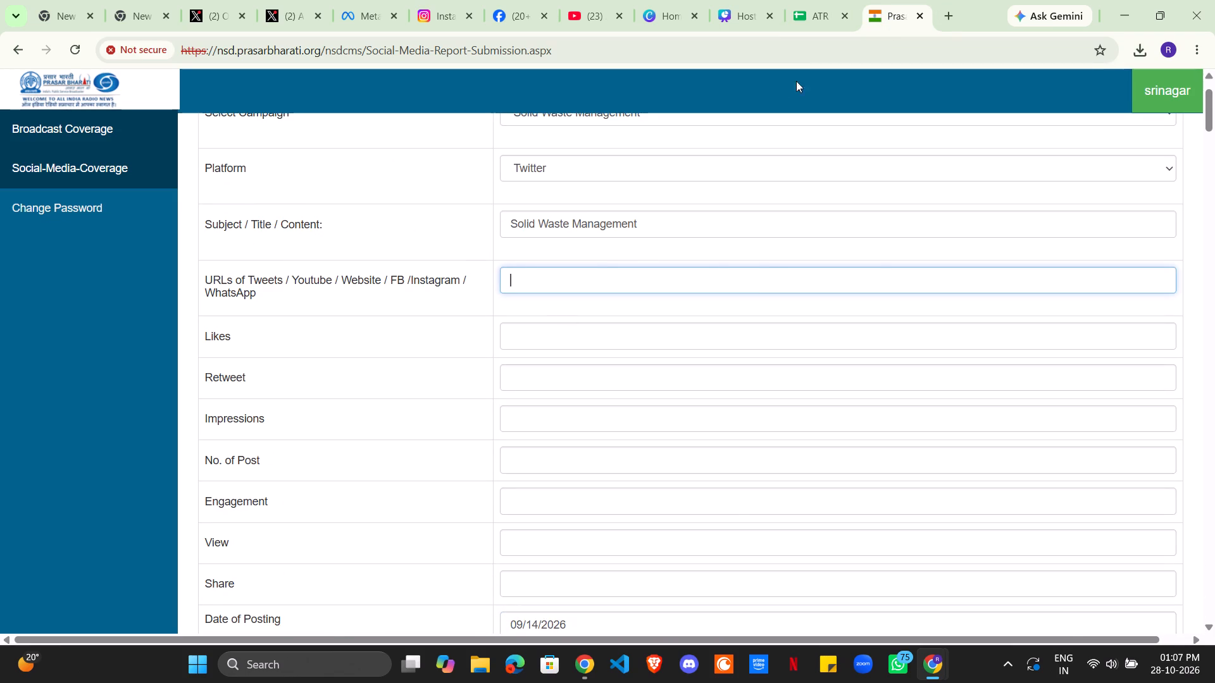
left_click(802, 22)
left_click_drag(229, 257, 247, 288)
key("ctrl+c")
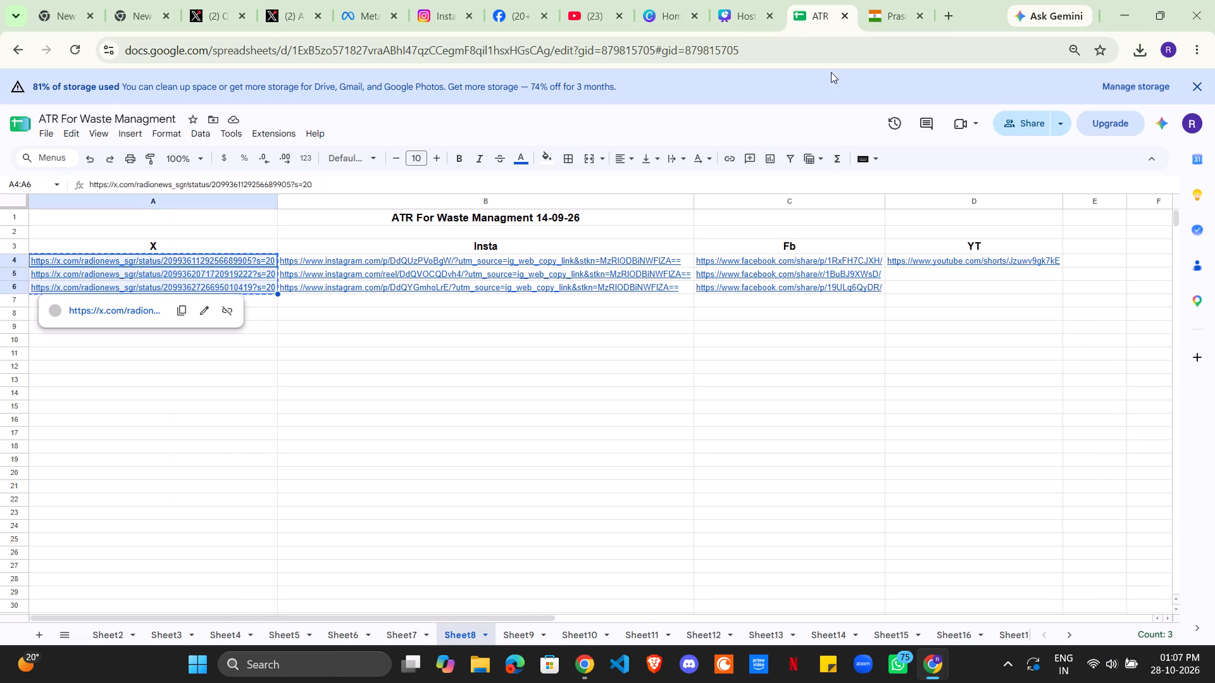
left_click(899, 18)
key("ctrl+v")
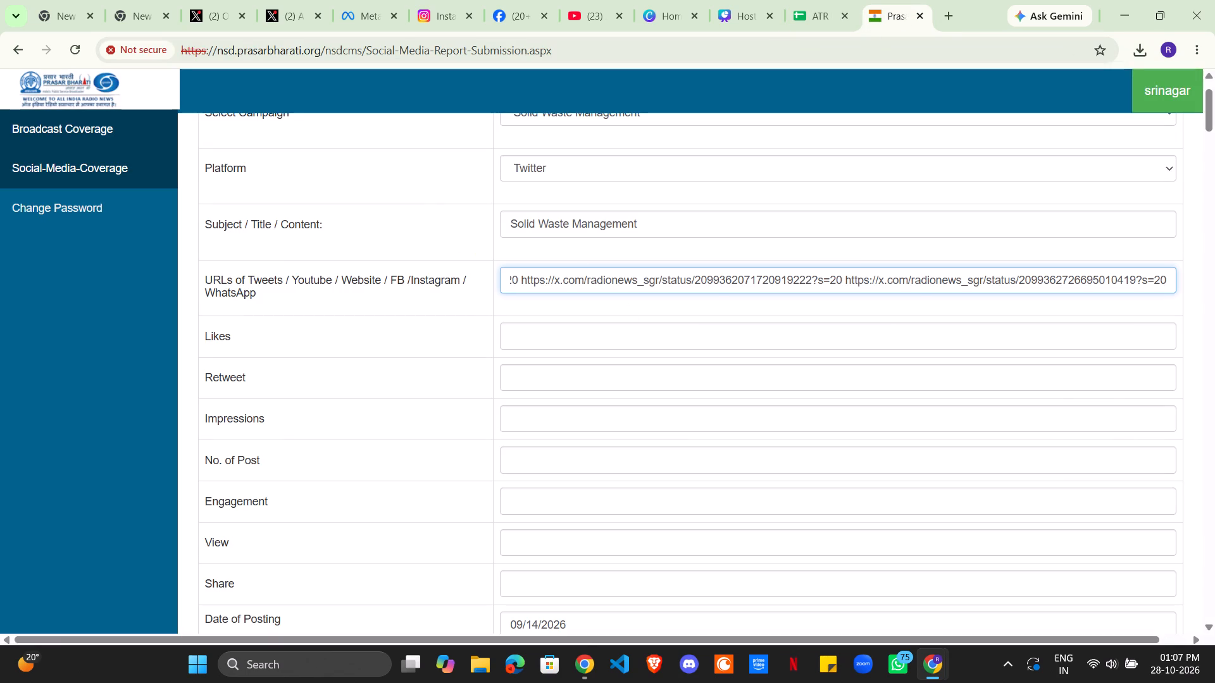
Copy the title text for reuse and submit the 14-09-26 Twitter entry.
left_click_drag(687, 223, 430, 219)
key("ctrl+c")
scroll(608, 280, "up", 2)
scroll(611, 305, "down", 3)
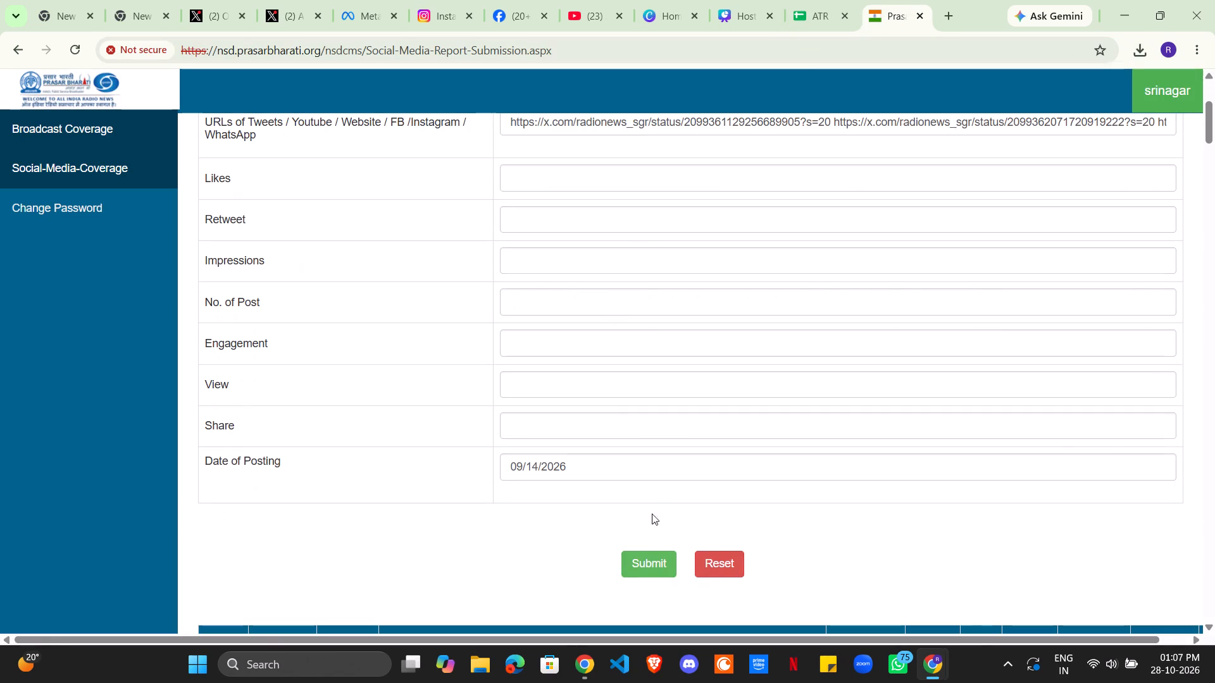
left_click(659, 557)
left_click(732, 151)
Enter Solid Waste Management as the new entry's title and set its platform to Facebook.
scroll(621, 302, "up", 1)
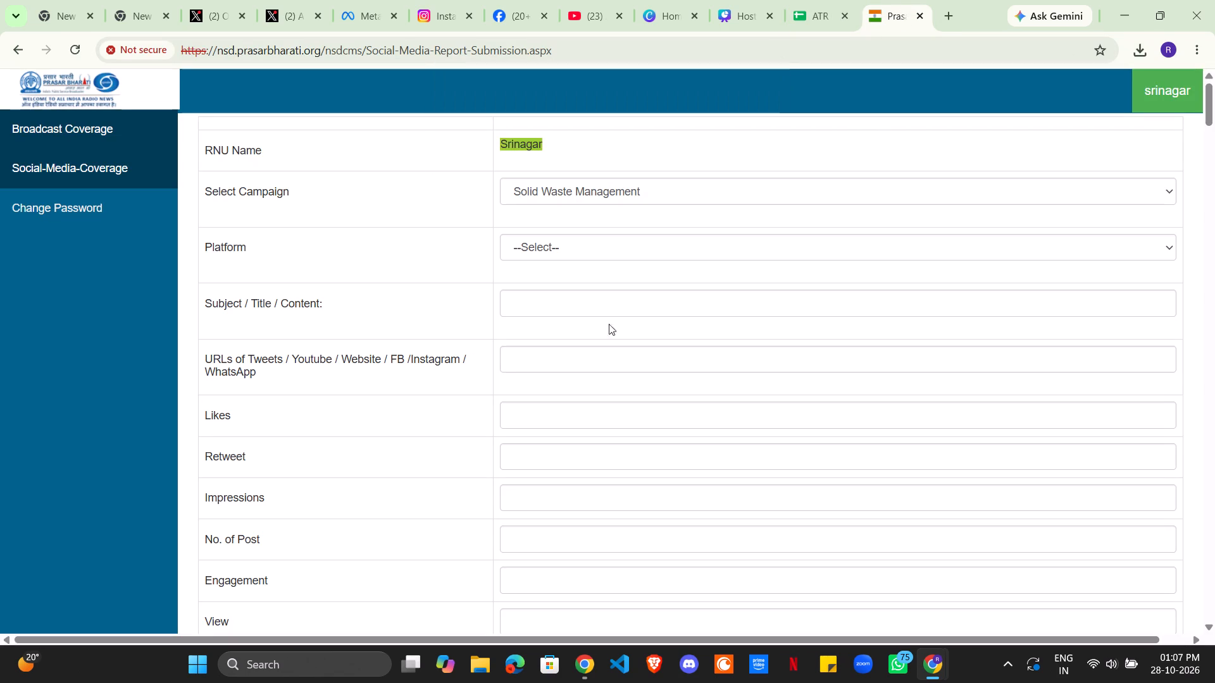
left_click(547, 307)
key("ctrl+v")
left_click(552, 262)
left_click(575, 249)
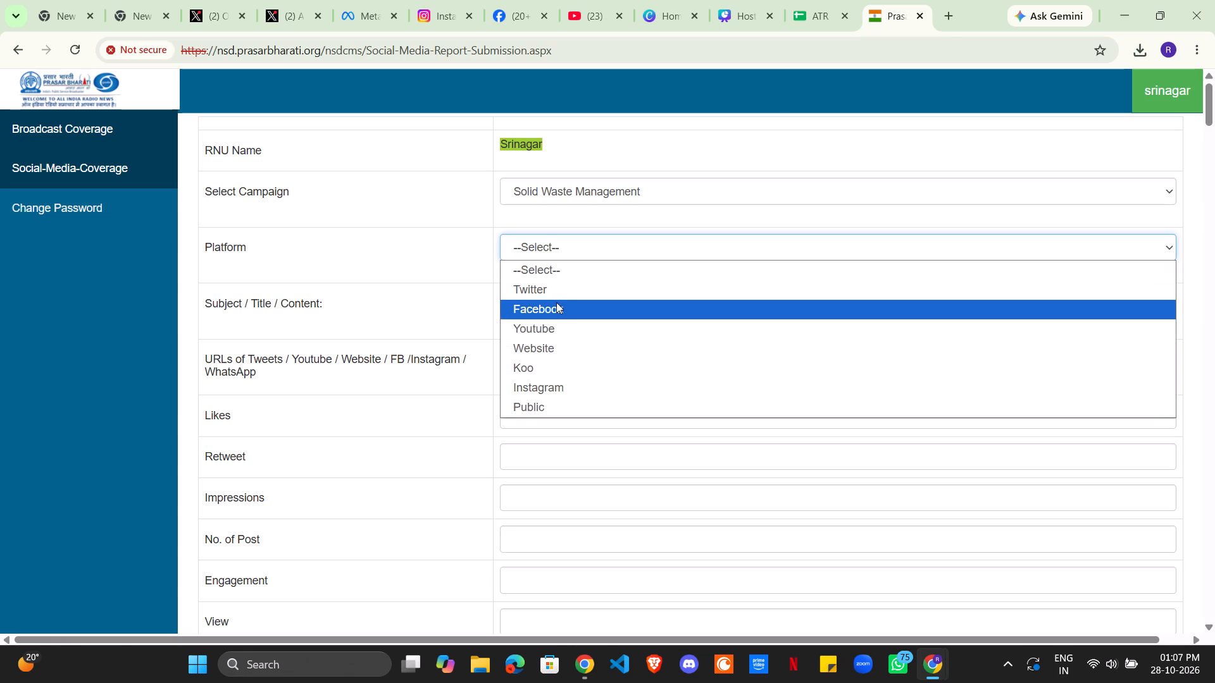
left_click(564, 315)
Copy the Fb links in C4:C6 of the 14-09-26 sheet into the Facebook entry's URLs field.
left_click(821, 22)
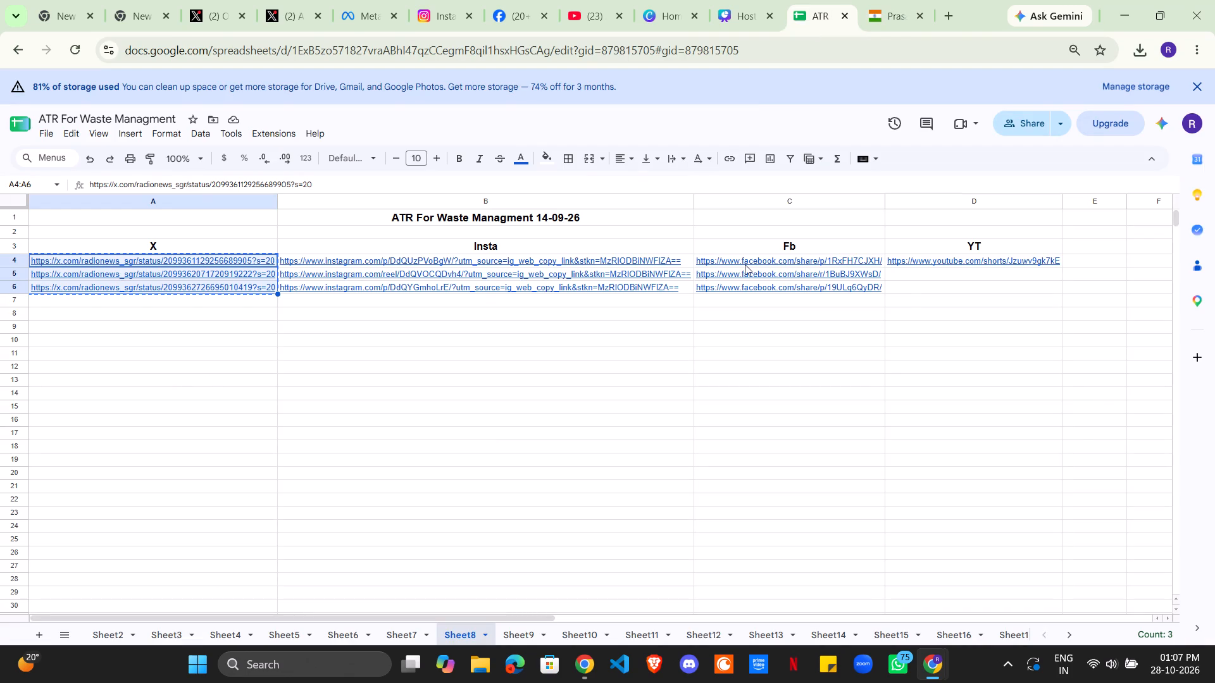
left_click_drag(750, 264, 701, 290)
key("ctrl+c")
left_click(887, 30)
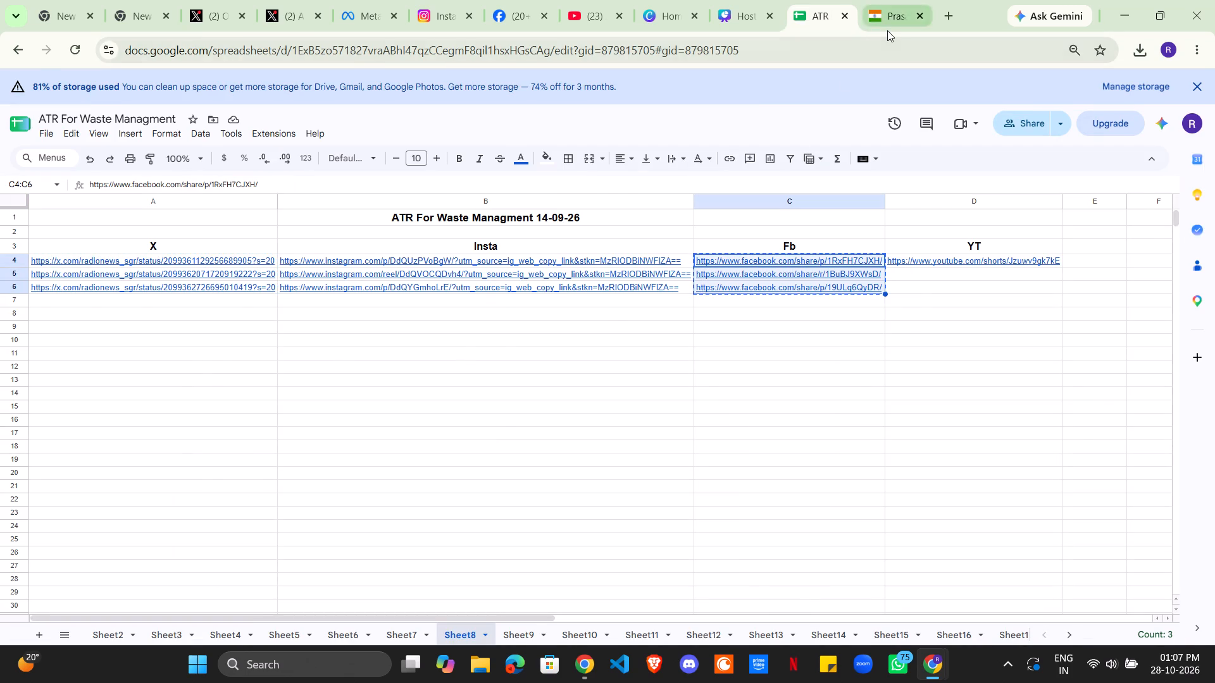
left_click(576, 367)
key("ctrl+v")
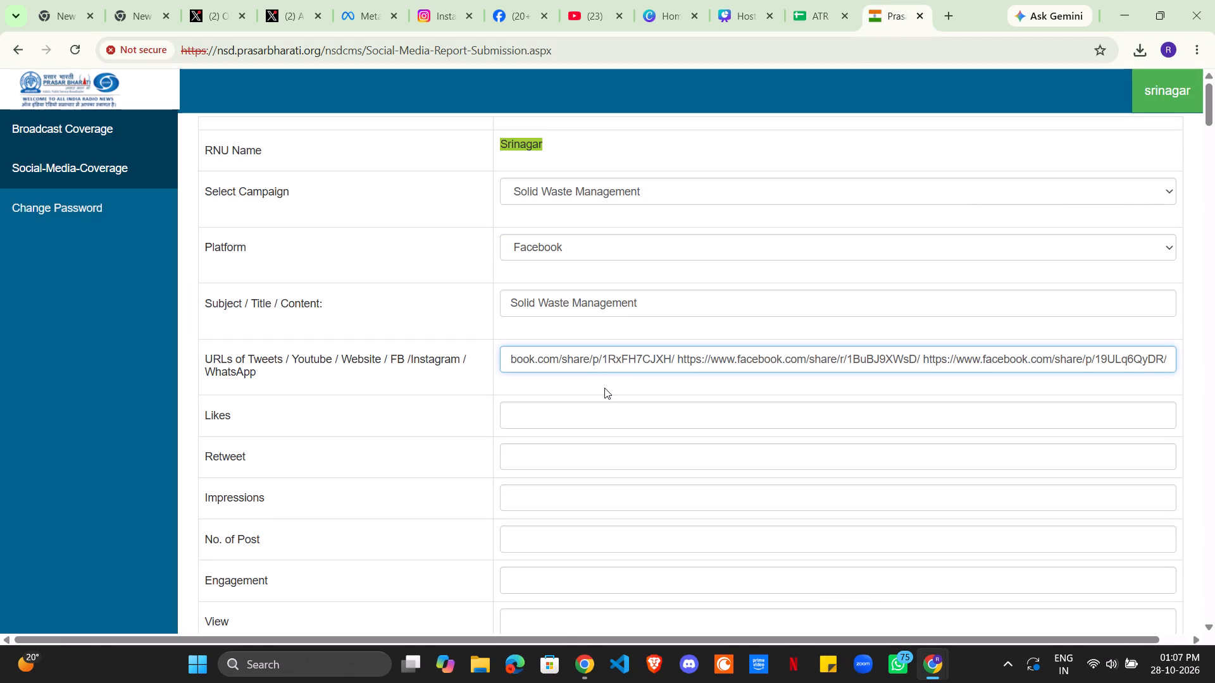
Copy the title text for reuse and submit the 14-09-26 Facebook entry.
left_click_drag(657, 298, 459, 298)
key("ctrl+c")
scroll(613, 432, "down", 3)
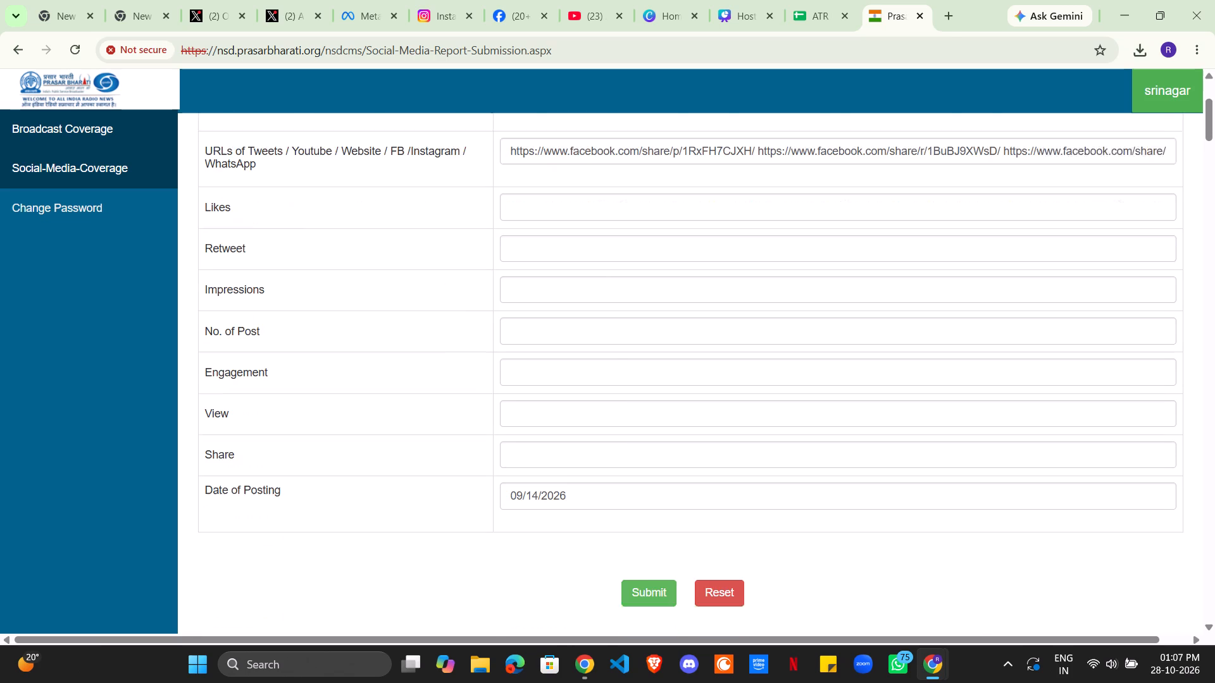
left_click(652, 563)
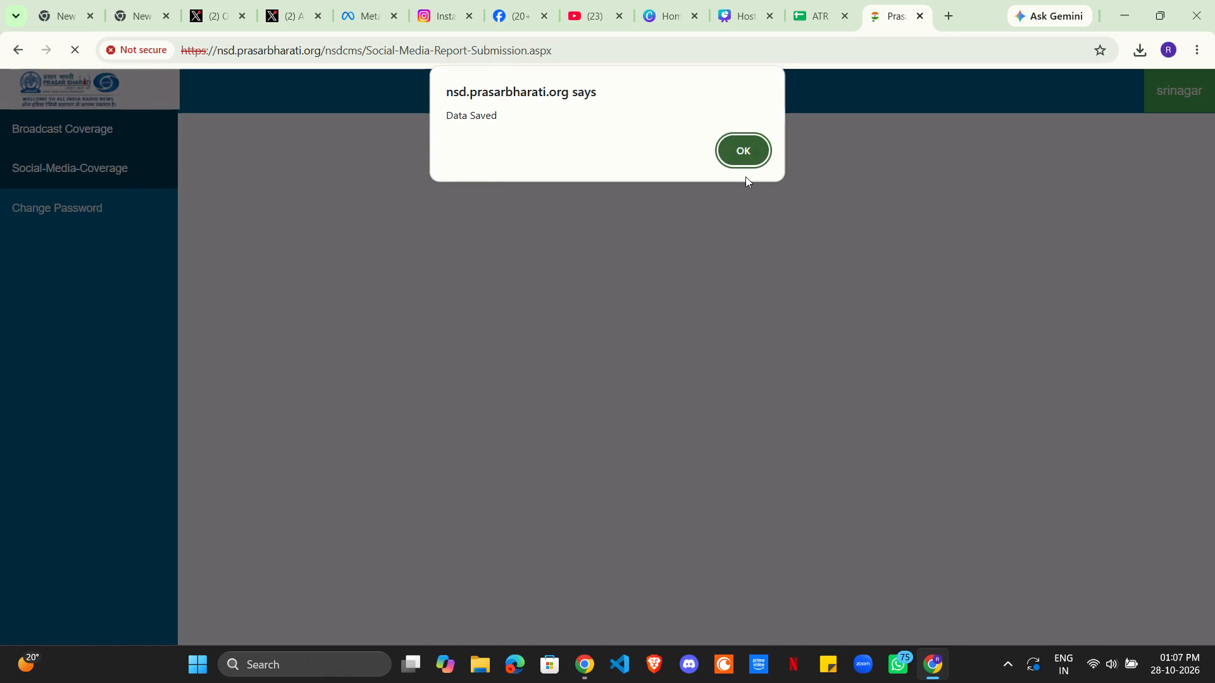
left_click(750, 154)
Enter Solid Waste Management as the new entry's title and set its platform to Youtube.
left_click(546, 297)
key("ctrl+v")
left_click(563, 243)
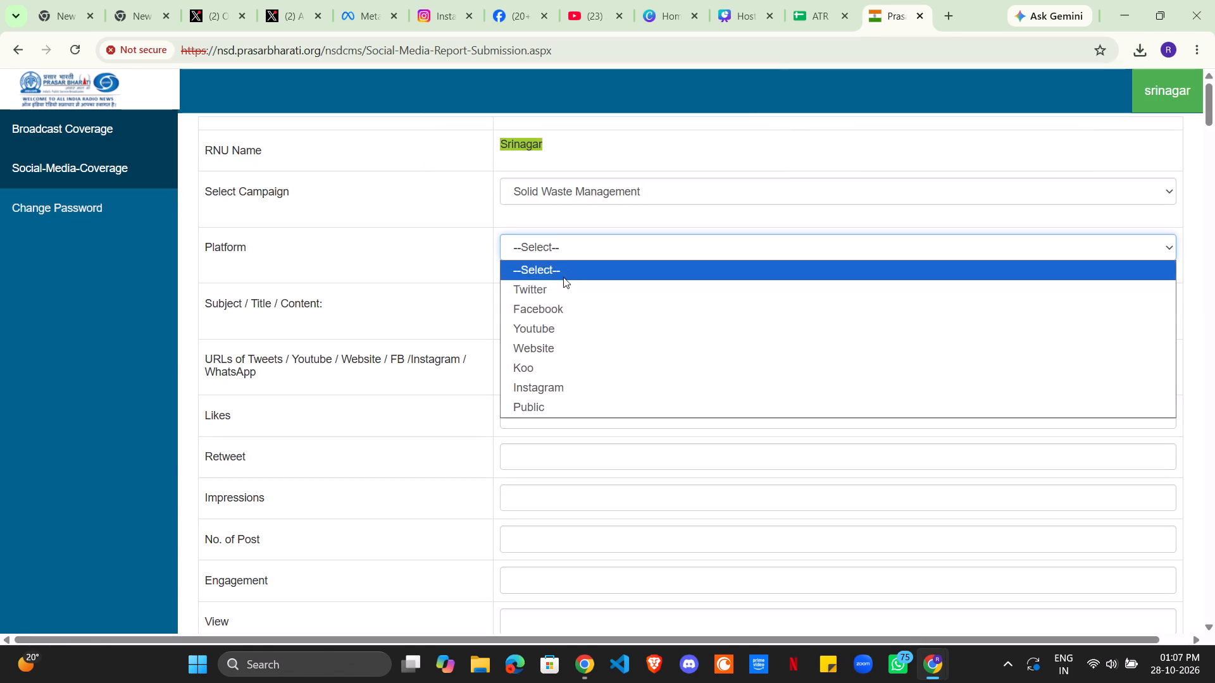
left_click(571, 327)
Copy the YT link in D4 of the 14-09-26 sheet into the Youtube entry's URLs field.
left_click(818, 18)
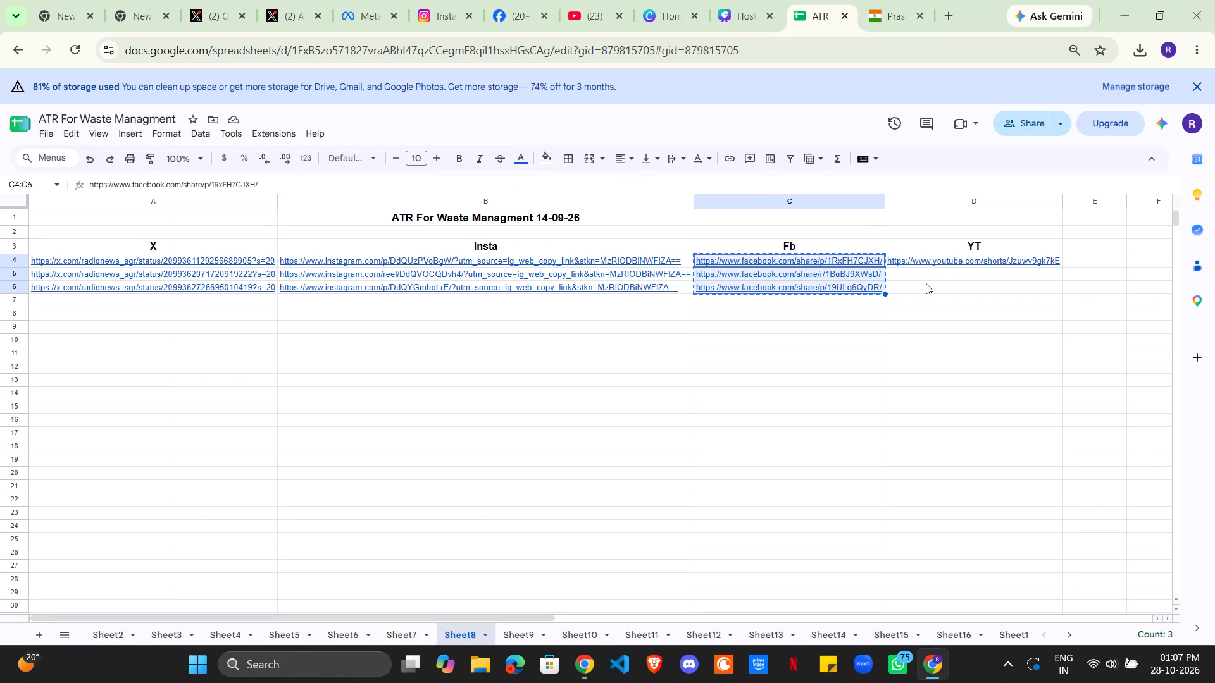
left_click(938, 261)
key("ctrl+c")
left_click(890, 21)
left_click(623, 360)
key("ctrl+v")
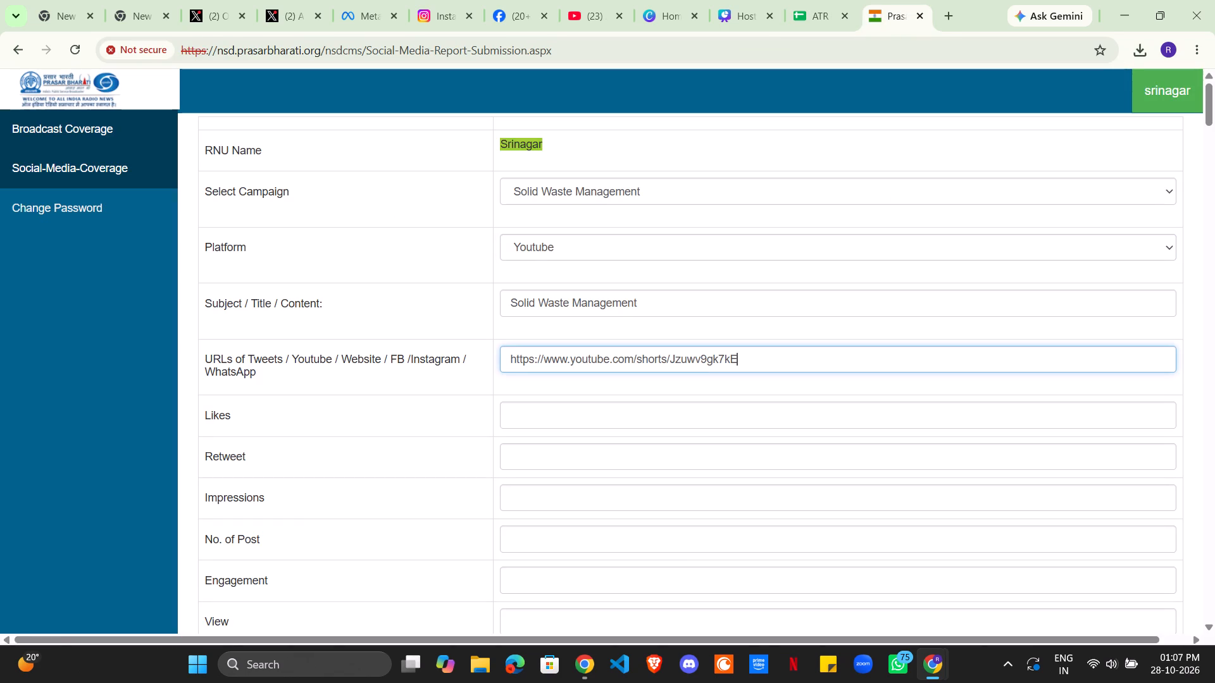
Copy the title text for reuse and submit the 14-09-26 Youtube entry.
left_click_drag(675, 305, 362, 304)
key("ctrl+c")
scroll(542, 347, "down", 3)
left_click(658, 572)
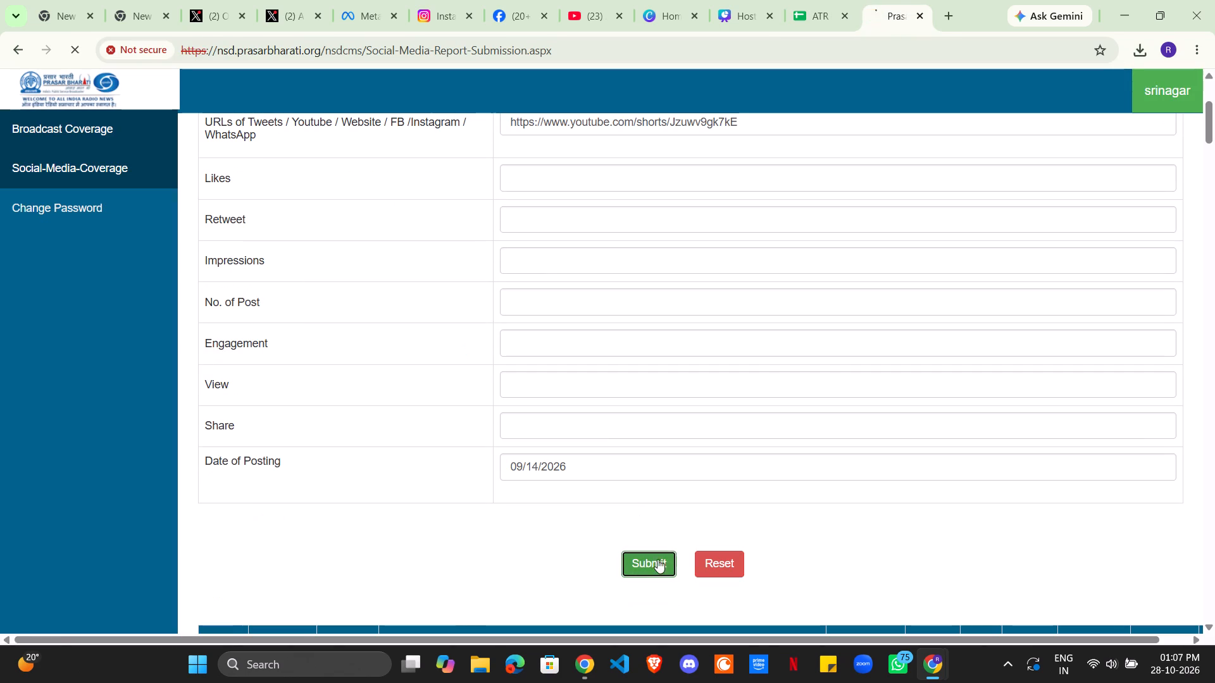
left_click(720, 154)
Enter Solid Waste Management as the new entry's title and set its platform to Instagram.
left_click(598, 304)
key("ctrl+v")
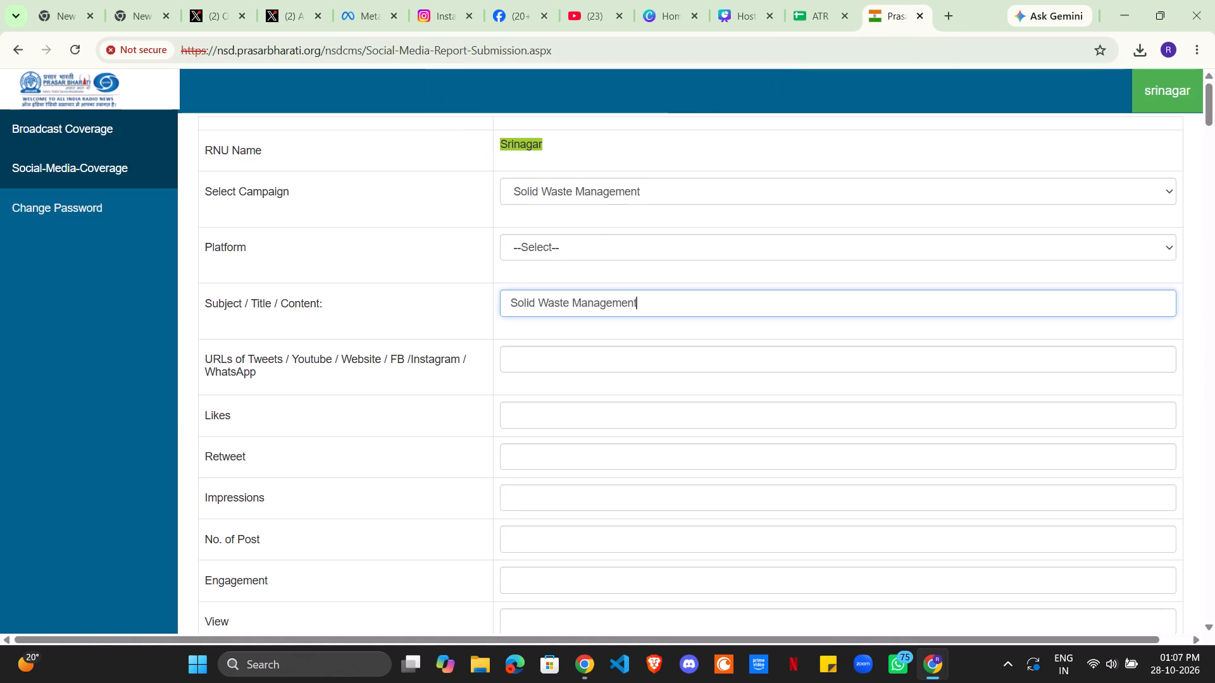
left_click(595, 242)
left_click(576, 383)
Copy the Insta links in B4:B6 of the 14-09-26 sheet into the Instagram entry's URLs field.
left_click(813, 21)
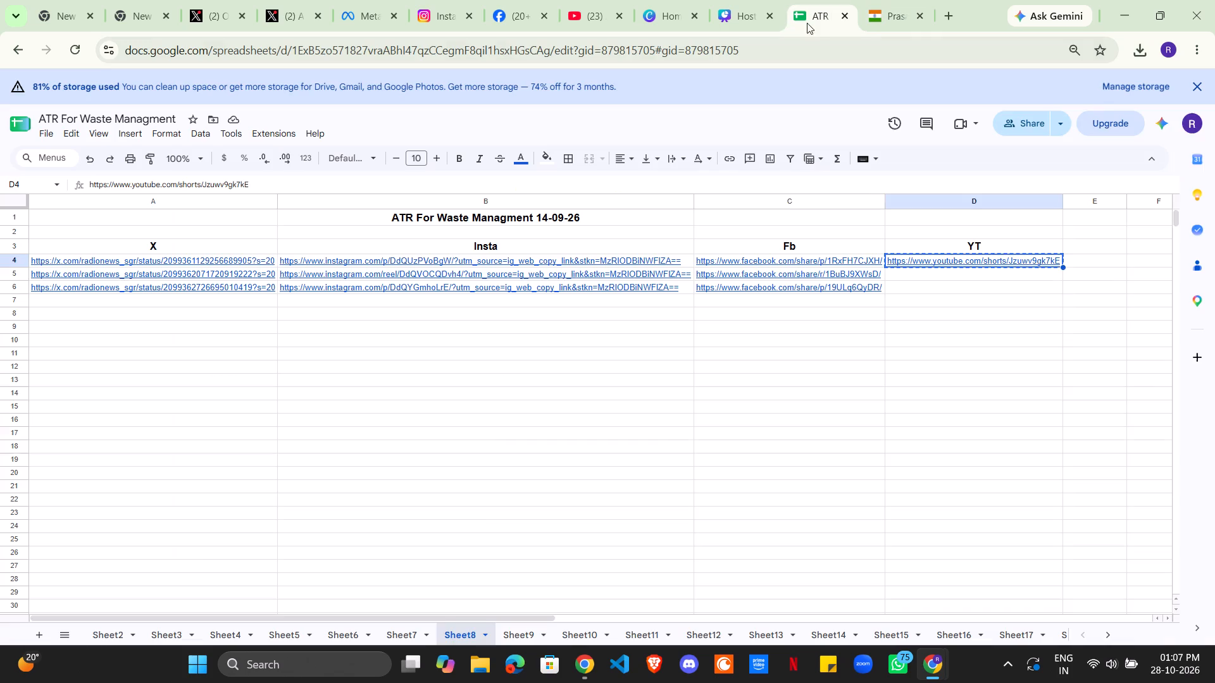
left_click_drag(594, 255, 622, 283)
key("ctrl+c")
left_click(904, 18)
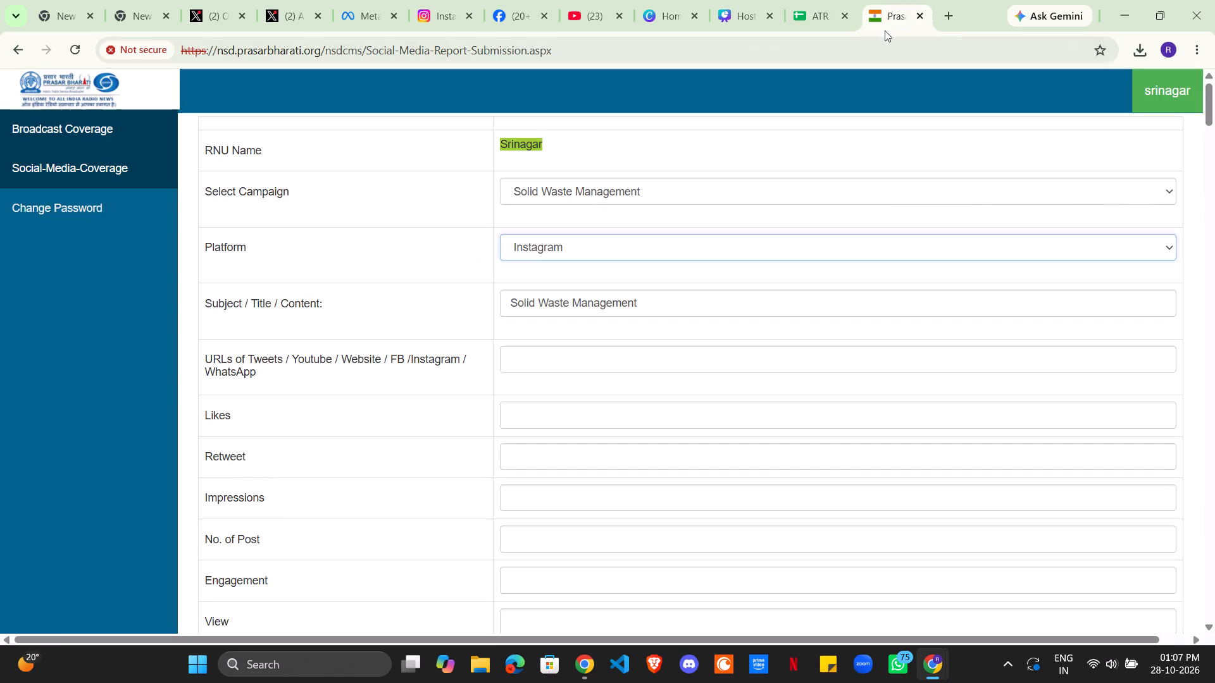
left_click(564, 374)
key("ctrl+v")
left_click(591, 359, "ctrl")
key("ctrl+v")
Copy the title text for reuse and submit the 14-09-26 Instagram entry.
scroll(582, 379, "down", 1)
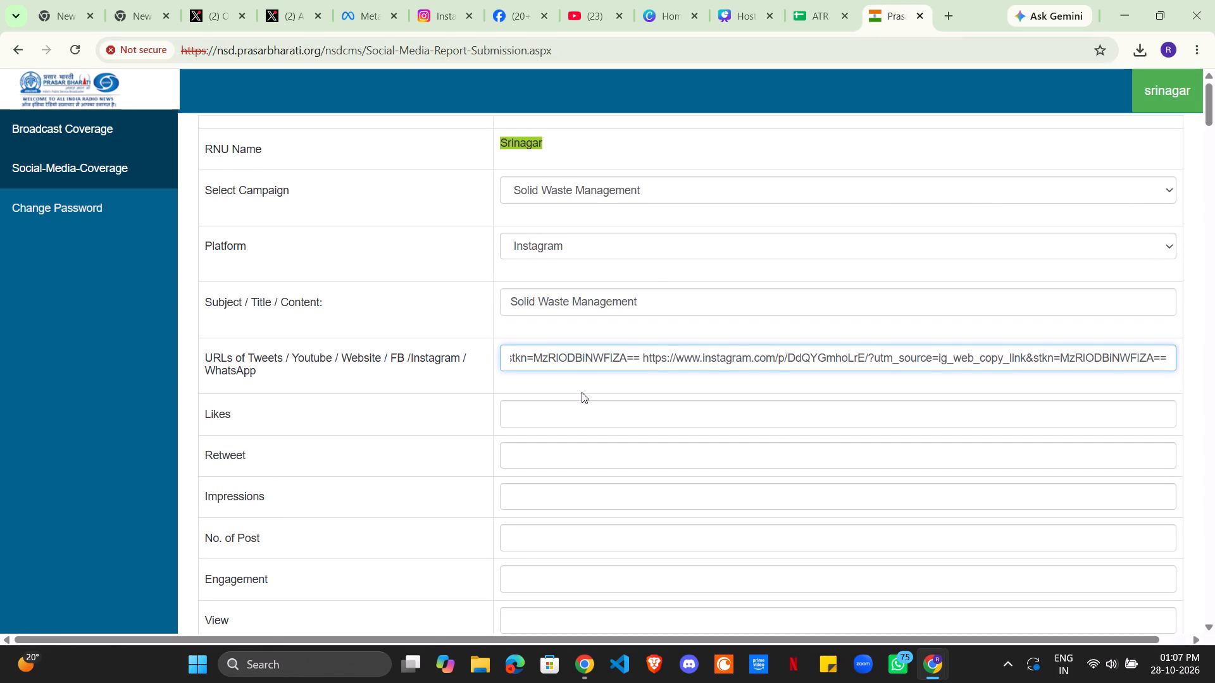
scroll(582, 392, "down", 3)
scroll(590, 402, "up", 2)
left_click(670, 138)
left_click_drag(659, 145, 443, 151)
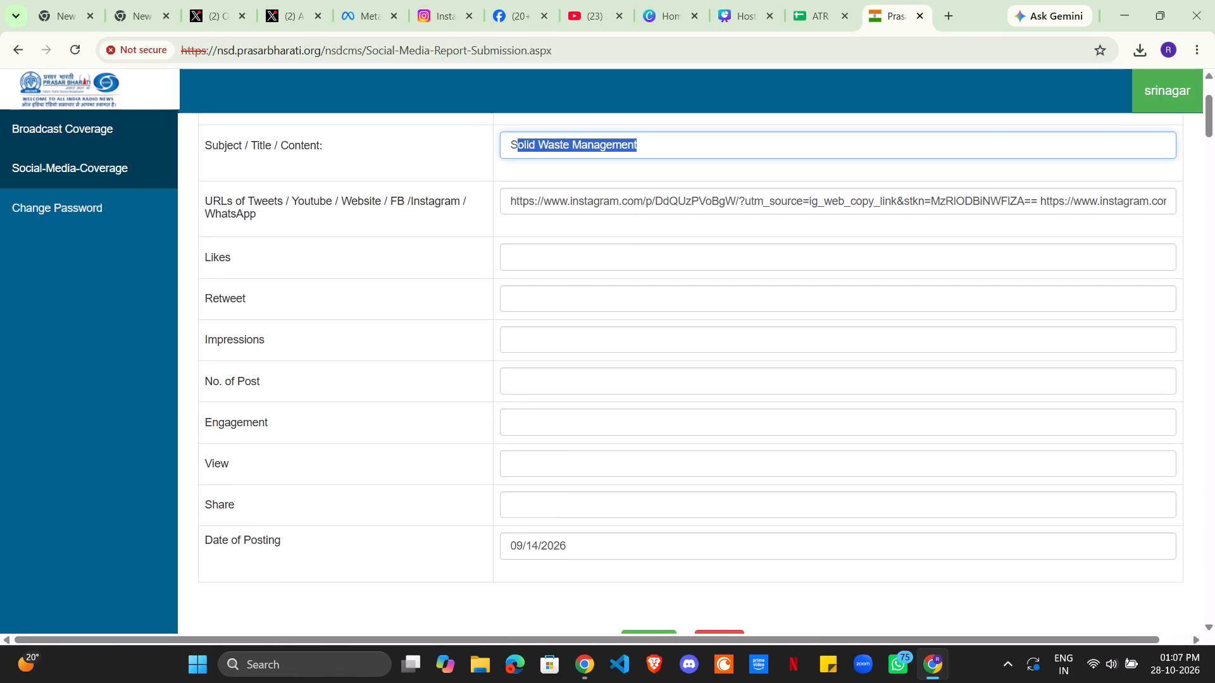
key("ctrl+c")
scroll(646, 370, "down", 1)
left_click(666, 557)
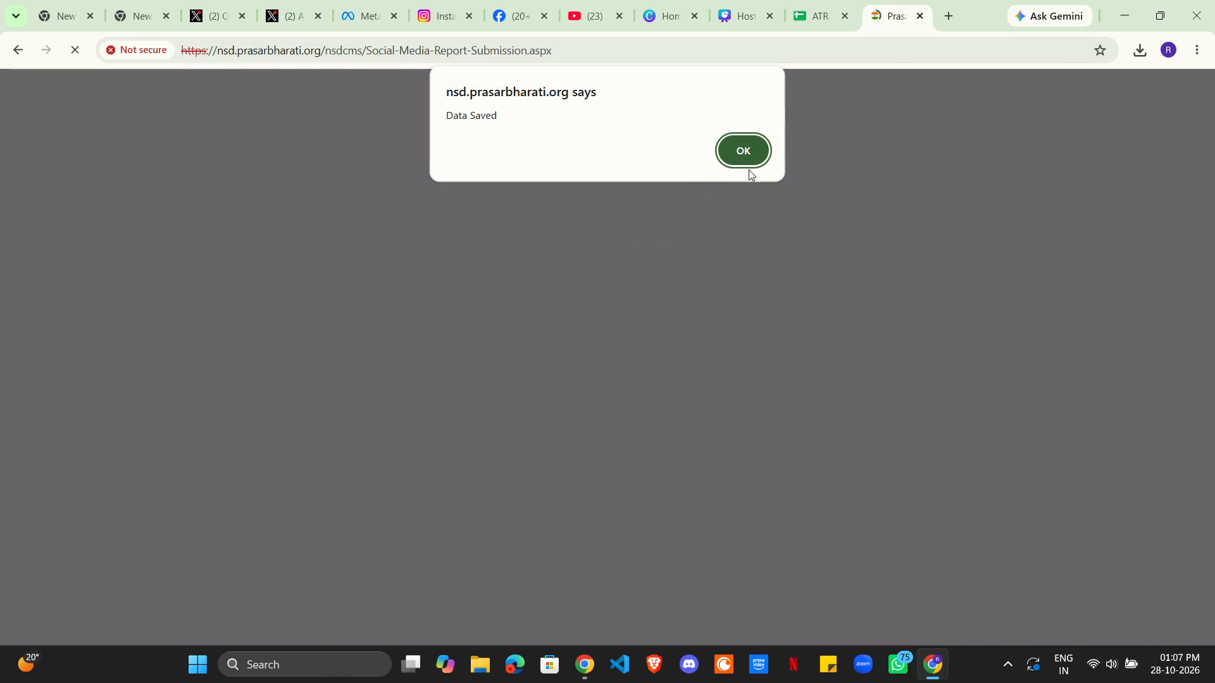
left_click(747, 151)
Set the new entry's title to Solid Waste Management, date of posting to 09/15/2026 and platform to Twitter.
left_click(543, 298)
key("ctrl+v")
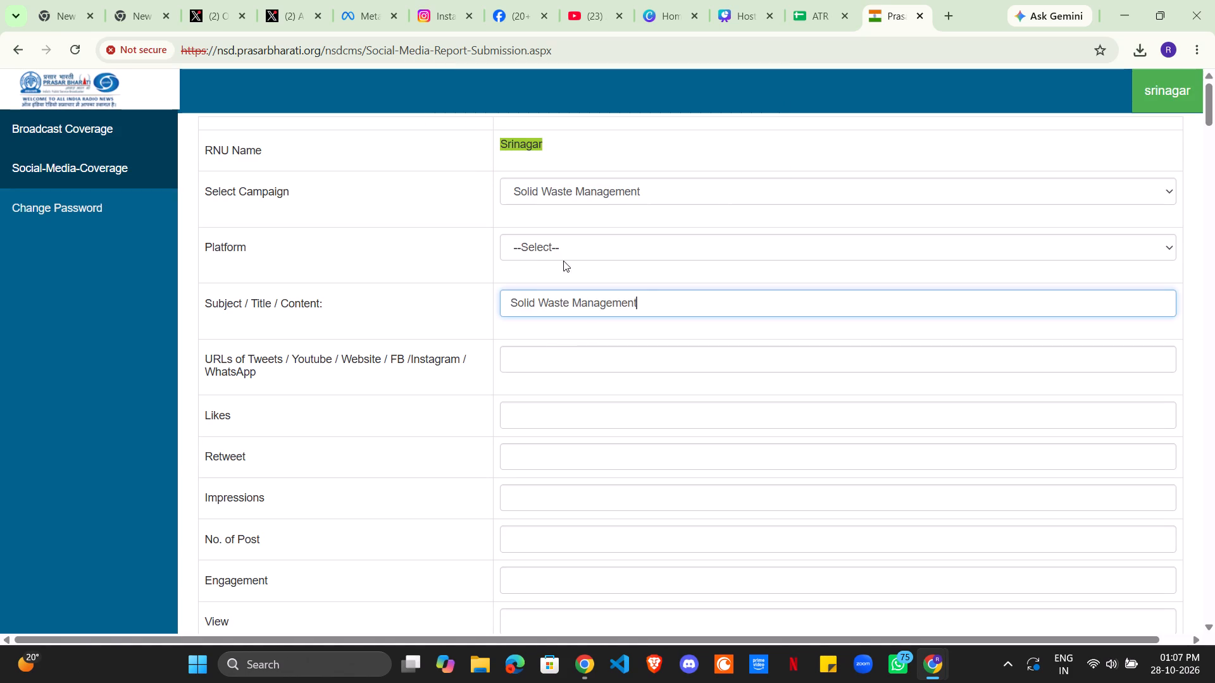
left_click(564, 252)
left_click(815, 20)
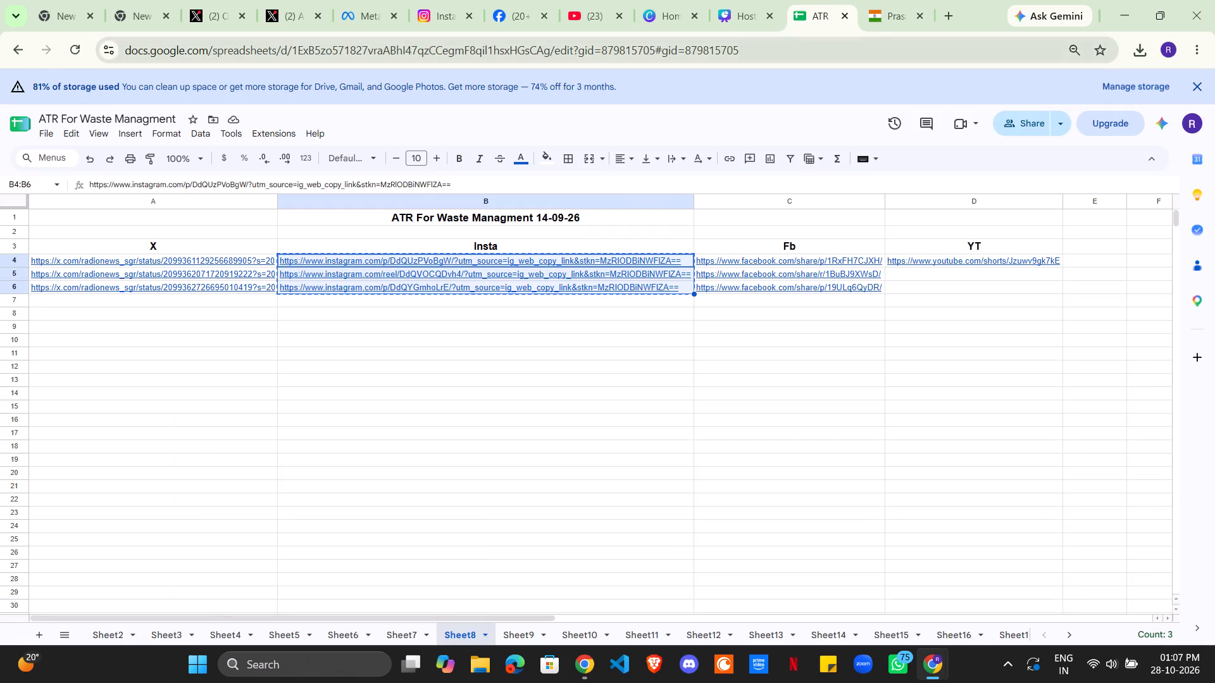
left_click(878, 22)
scroll(673, 359, "down", 3)
left_click(563, 471)
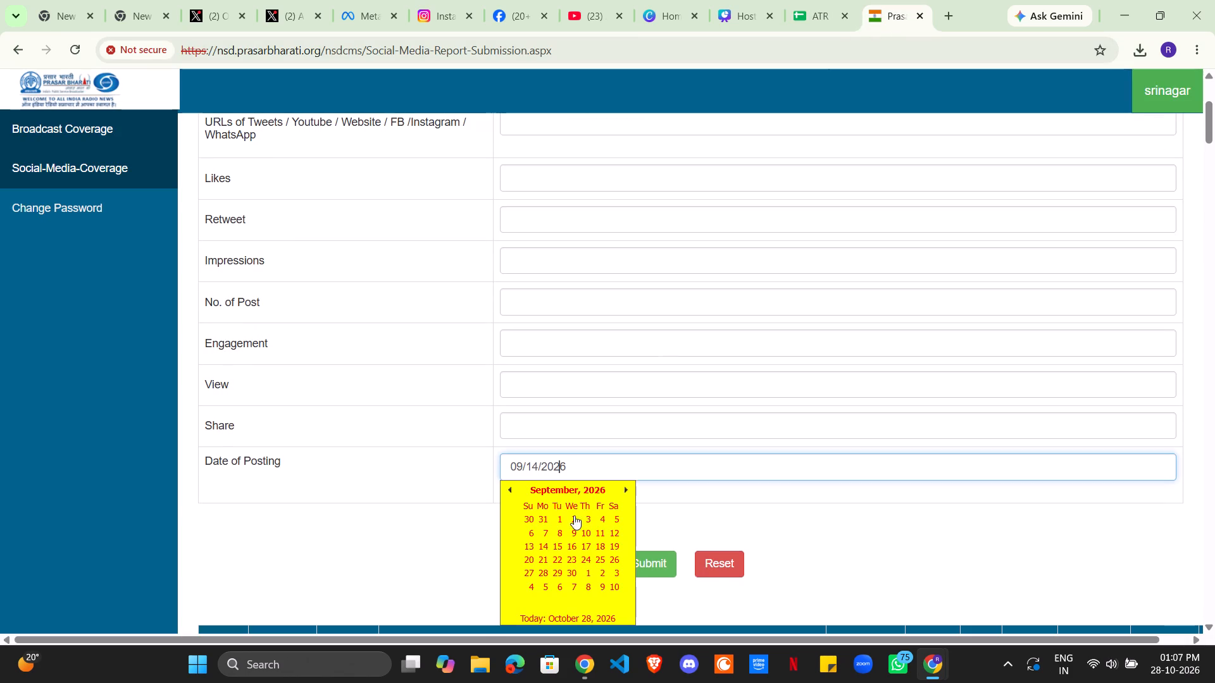
left_click(558, 548)
scroll(579, 426, "up", 4)
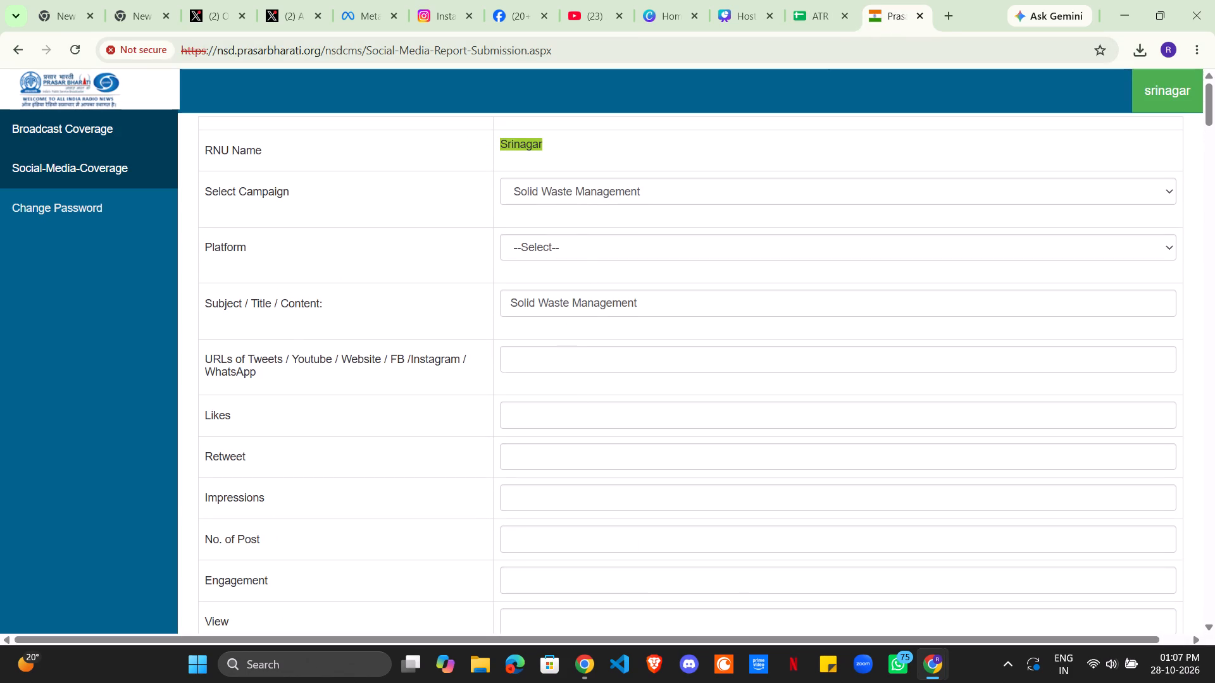
left_click(579, 250)
double_click(576, 301)
left_click(578, 240)
left_click(566, 290)
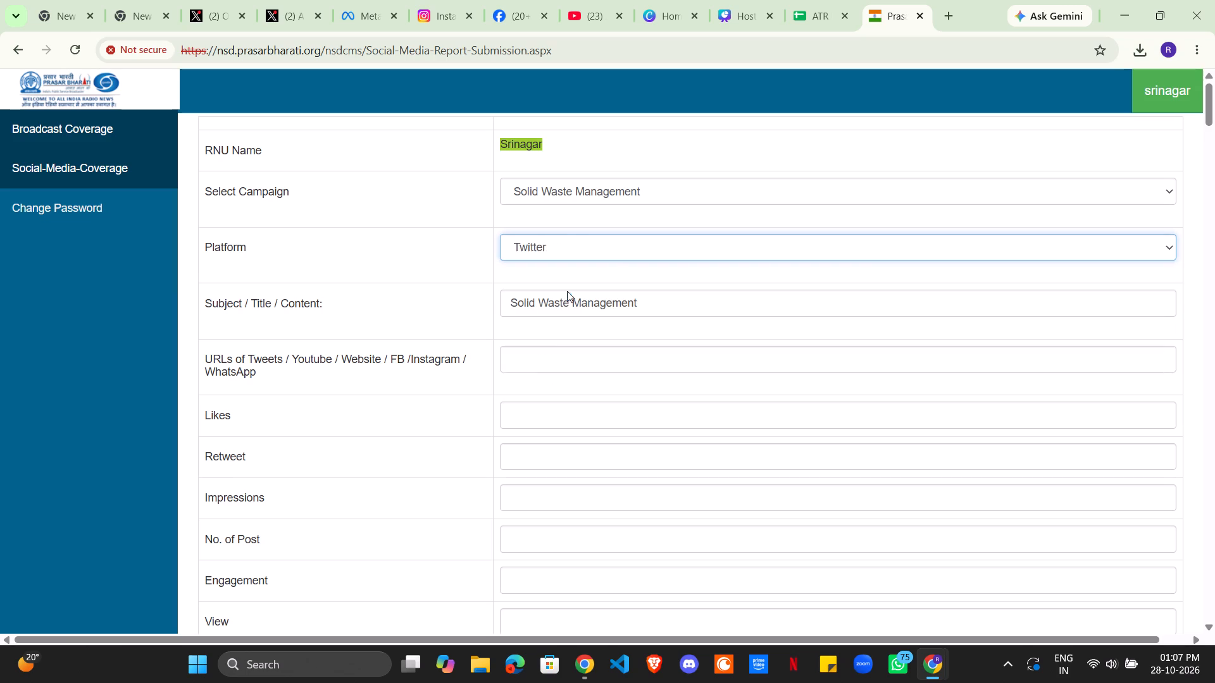
Copy the X links in A4:A10 of the 15-09-26 sheet into the Twitter entry's URLs field.
left_click(821, 20)
left_click(520, 636)
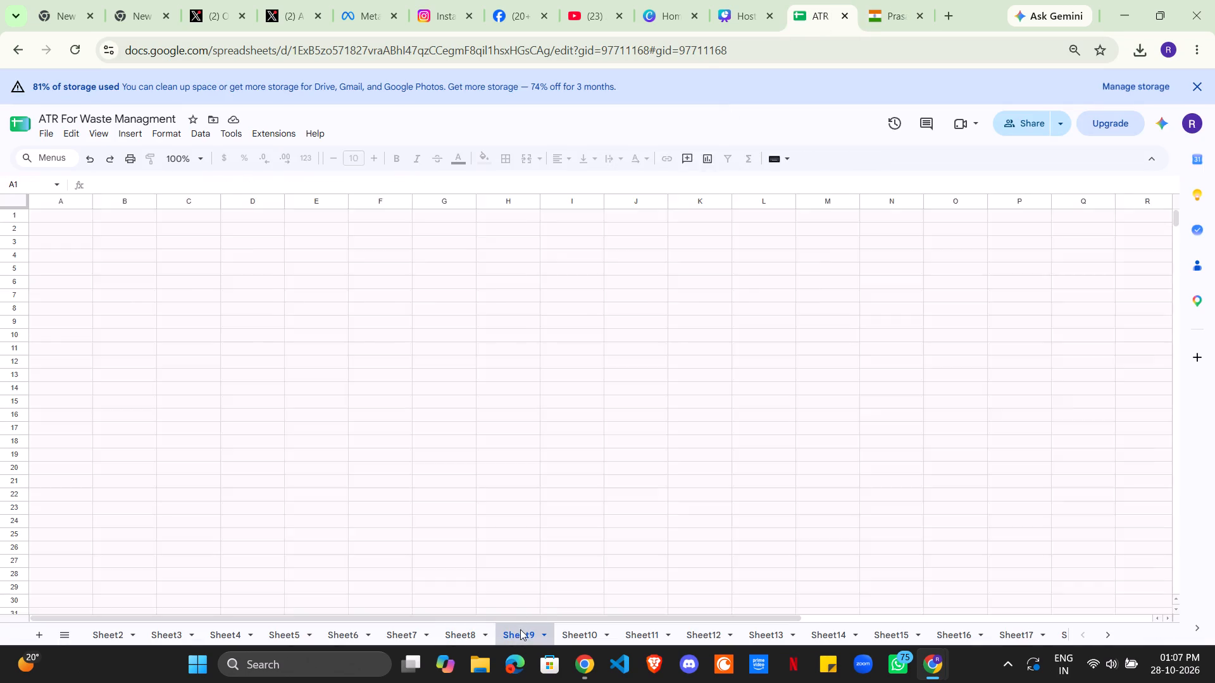
left_click_drag(225, 258, 263, 335)
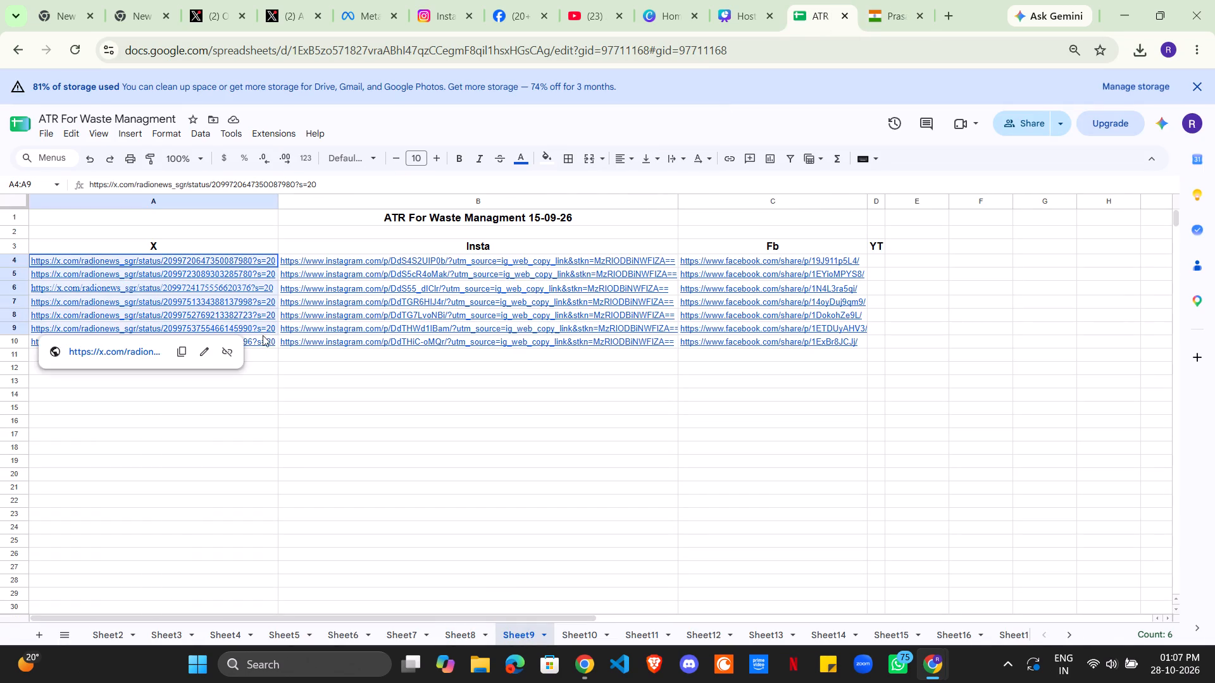
left_click_drag(263, 335, 263, 337)
key("ctrl+c")
left_click(888, 26)
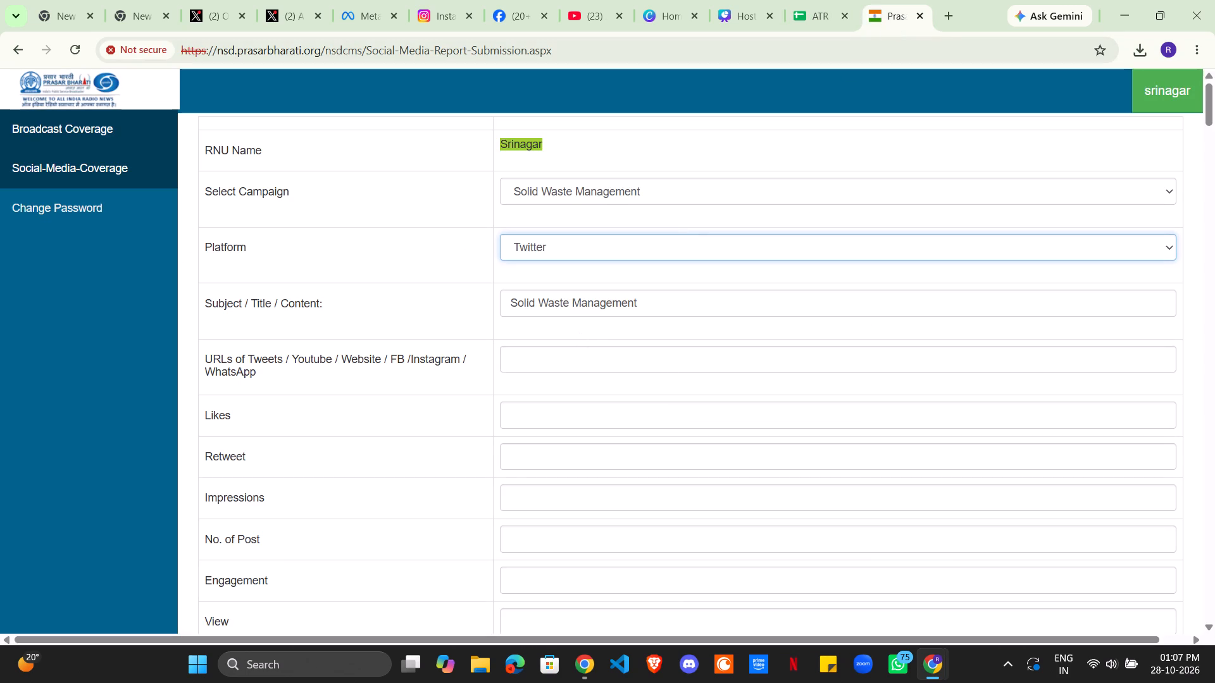
left_click(579, 352)
key("ctrl+v")
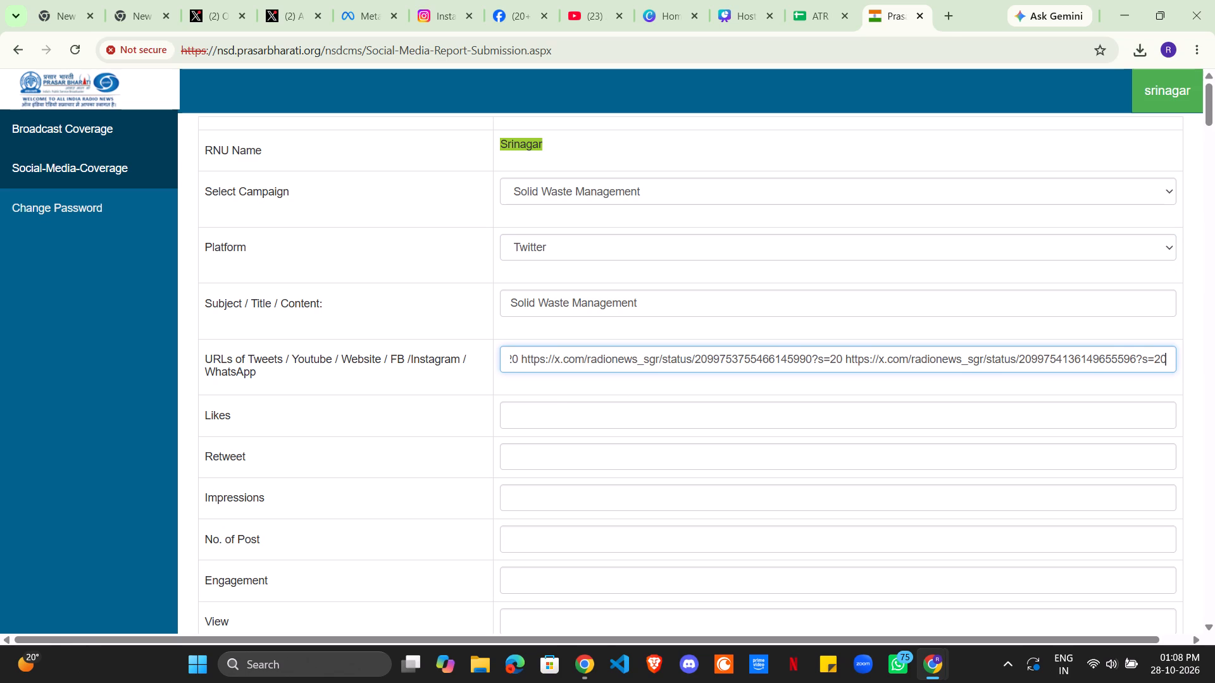
Copy the title text for reuse and submit the 15-09-26 Twitter entry.
left_click_drag(682, 305, 449, 304)
key("ctrl+c")
scroll(589, 379, "down", 2)
scroll(614, 562, "down", 1)
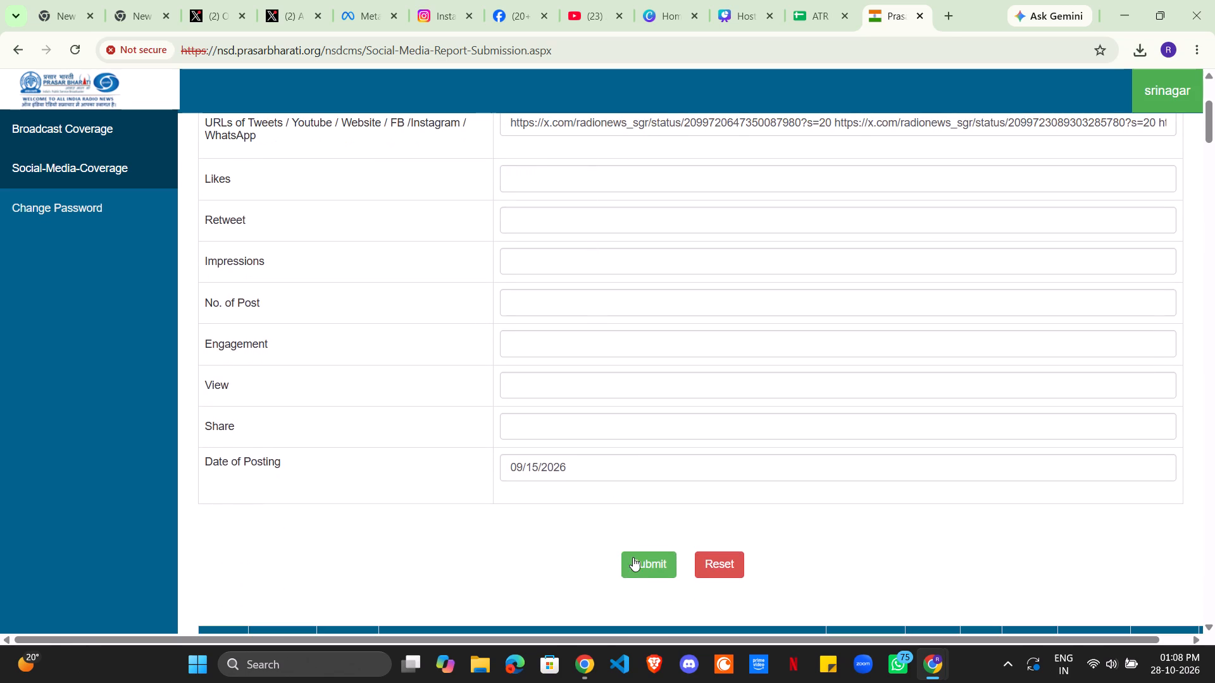
left_click(633, 557)
left_click(745, 144)
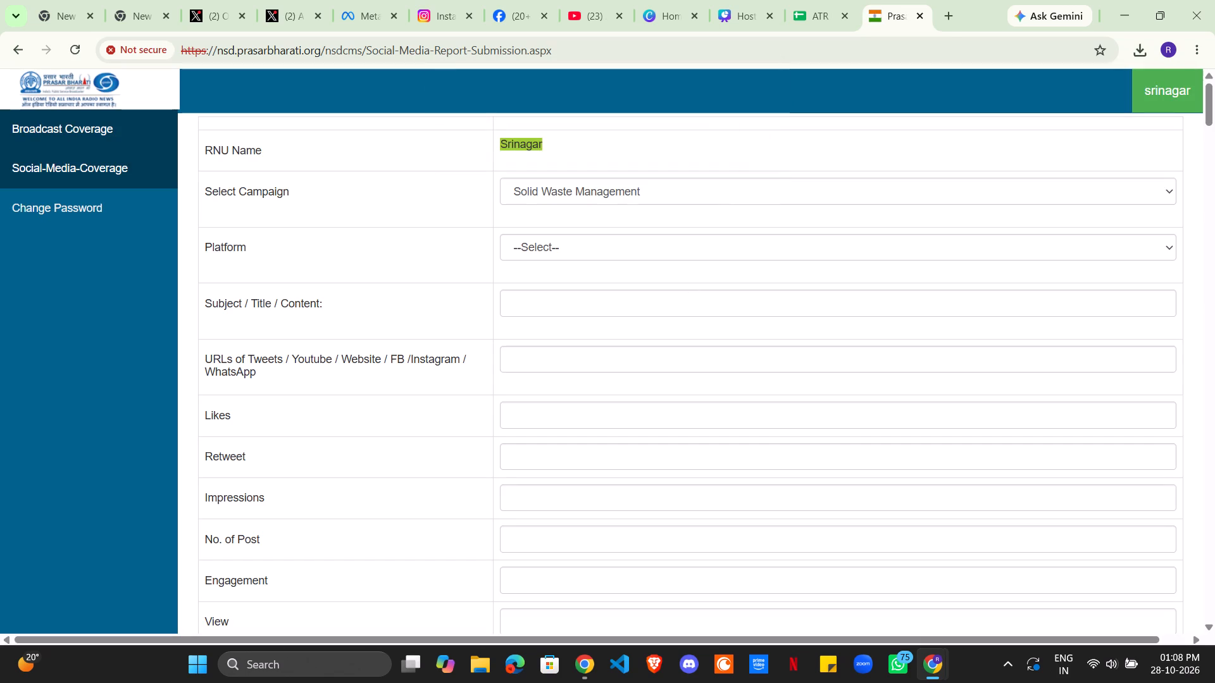
Enter Solid Waste Management as the new entry's title and set its platform to Facebook.
left_click(563, 307)
key("ctrl+v")
left_click(581, 247)
left_click(578, 314)
Copy the Facebook links from the Fb column of the 15-09-26 sheet into the Facebook entry's URLs field.
left_click(808, 16)
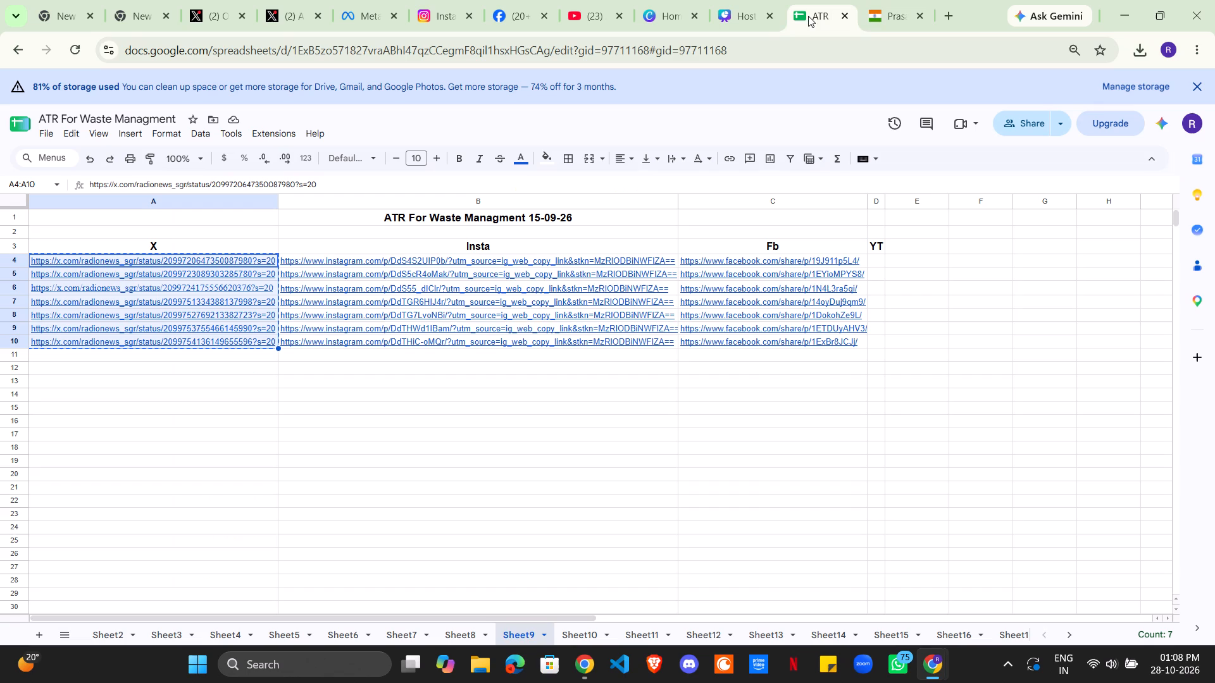
left_click_drag(790, 261, 694, 343)
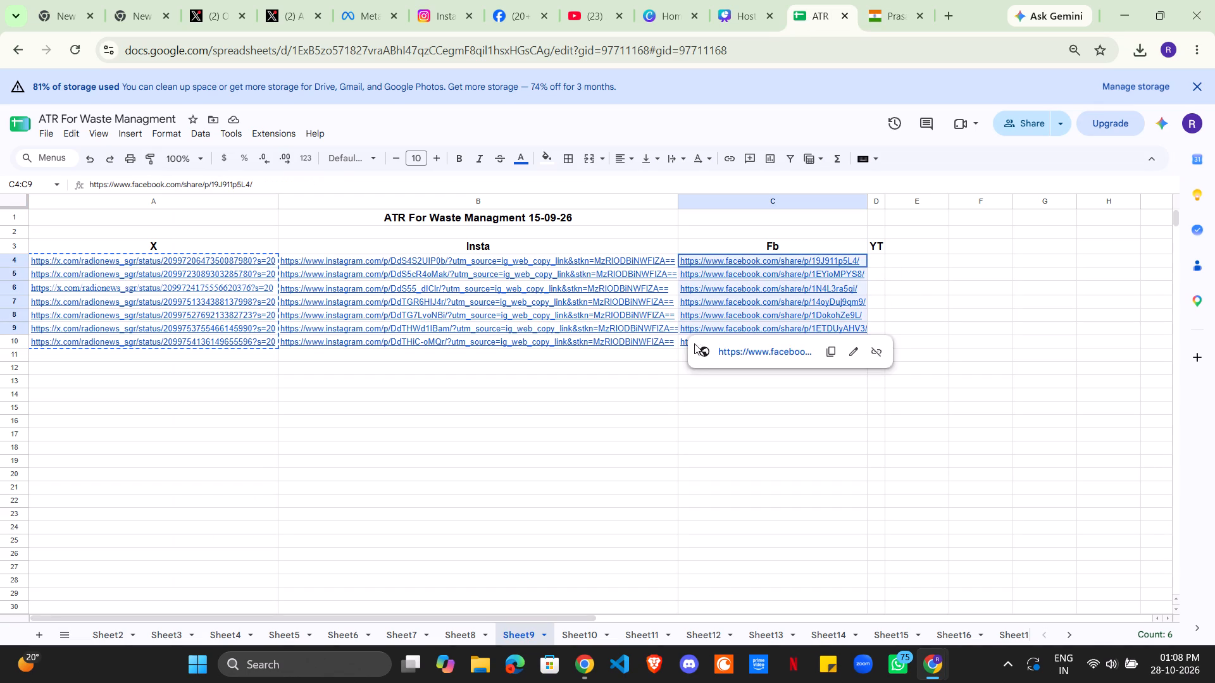
left_click_drag(694, 343, 683, 343)
key("ctrl+c")
left_click(896, 17)
left_click(590, 362)
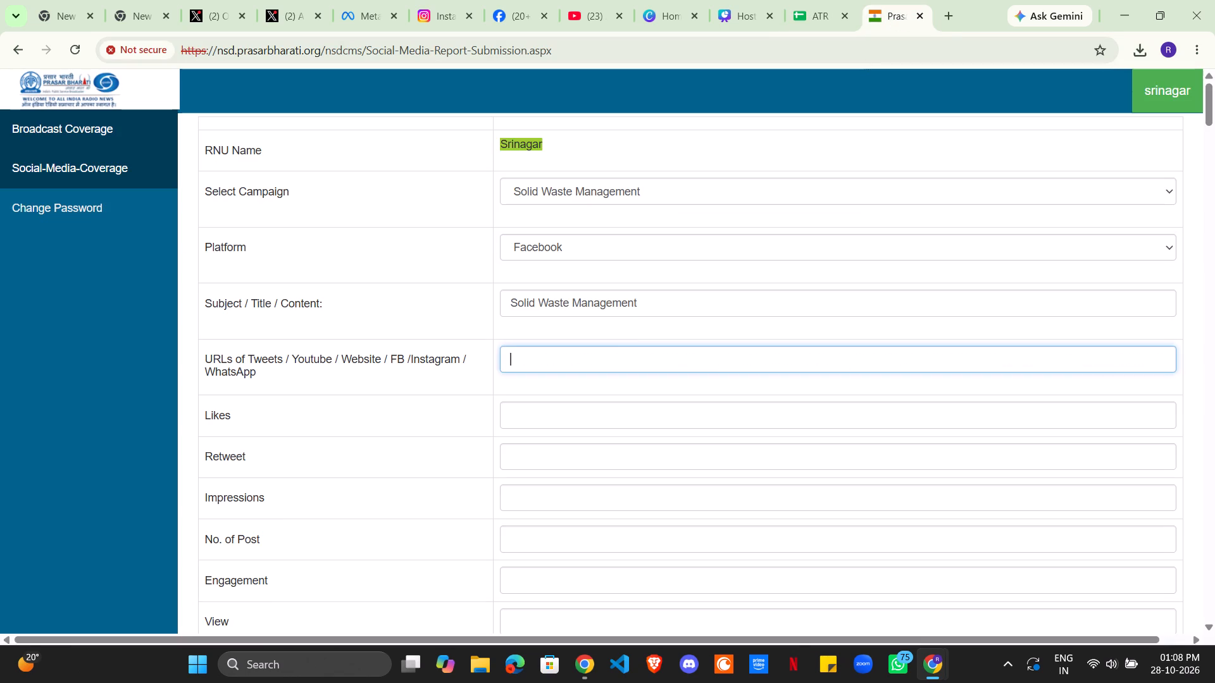
key("ctrl+v")
Copy the title text for reuse and submit the 15-09-26 Facebook entry.
left_click_drag(688, 308, 474, 305)
key("ctrl+c")
scroll(549, 357, "down", 3)
left_click(653, 558)
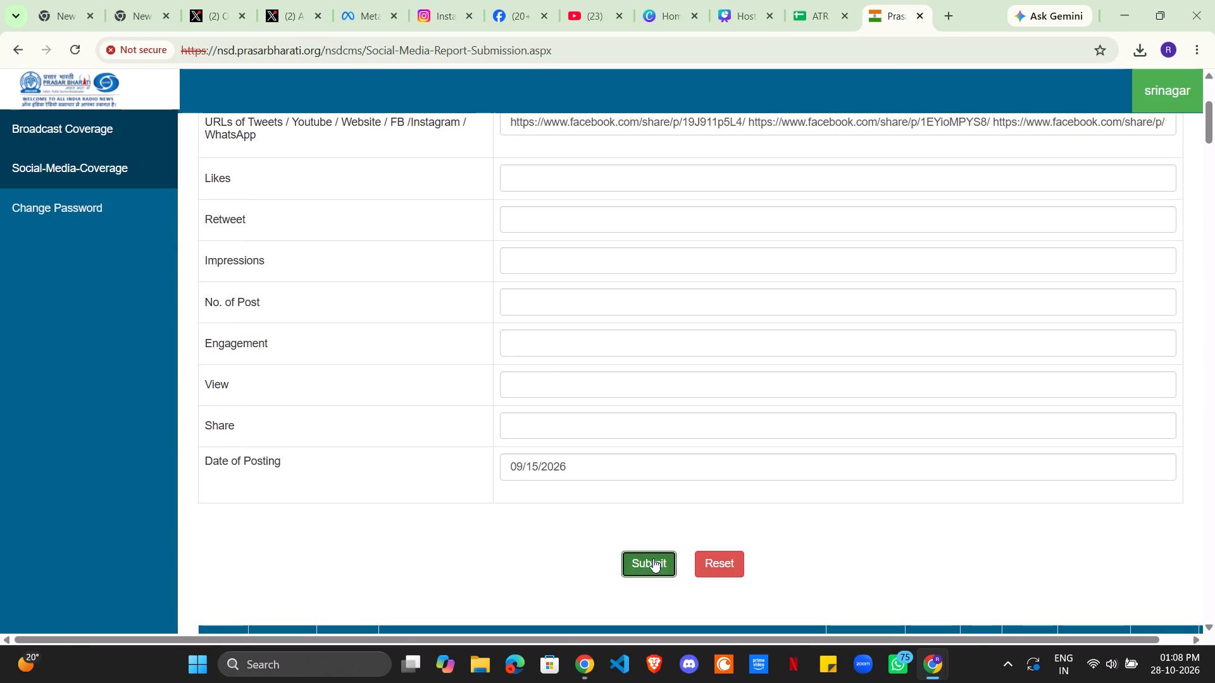
left_click(745, 152)
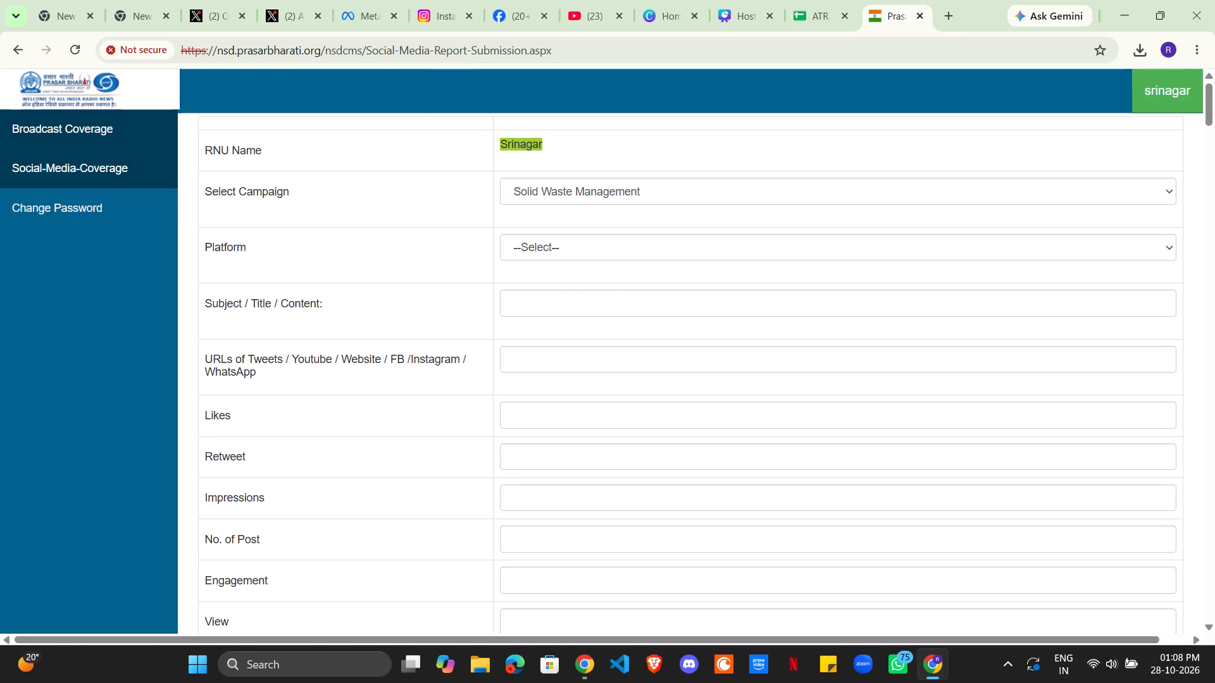
Enter Solid Waste Management as the new entry's title and set its platform to Instagram.
left_click(565, 305)
key("ctrl+v")
left_click(582, 242)
left_click(595, 385)
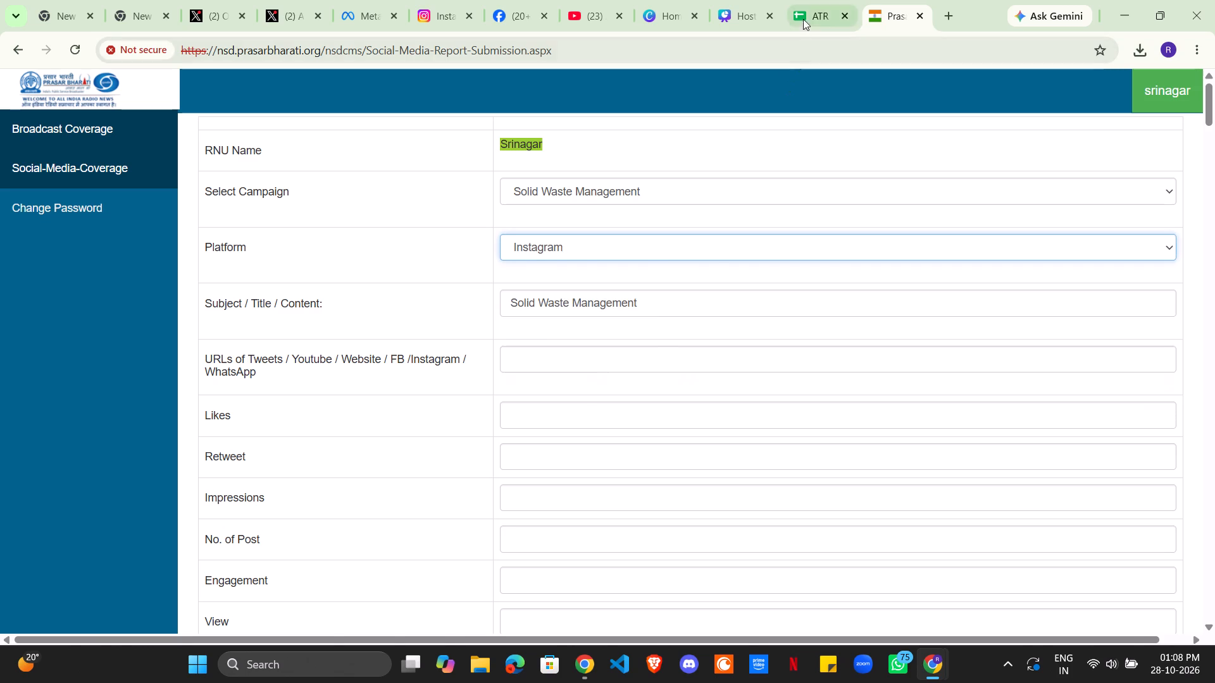
Copy the Instagram links in B4:B10 of the 15-09-26 sheet into the Instagram entry's URLs field.
left_click(802, 16)
left_click_drag(563, 263, 607, 342)
key("ctrl+c")
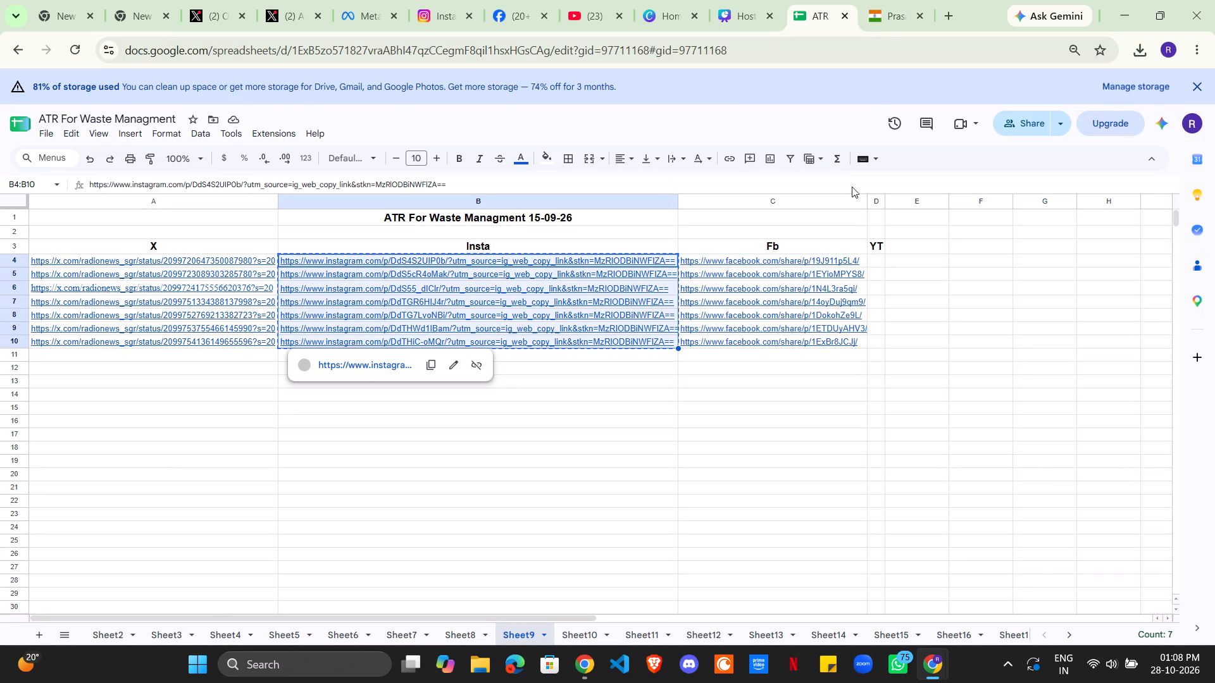
left_click(883, 27)
left_click(583, 374)
left_click(584, 359, "ctrl")
key("ctrl+v")
Copy the title text for reuse and submit the 15-09-26 Instagram entry.
left_click_drag(697, 311, 602, 319)
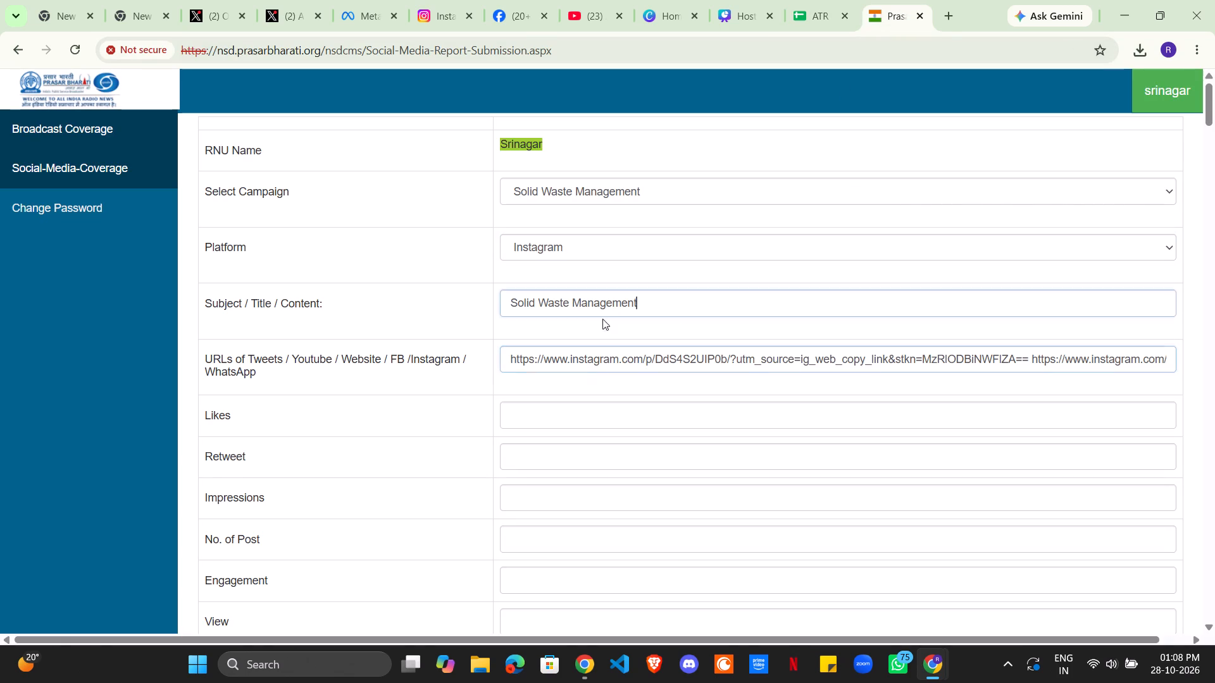
left_click_drag(602, 319, 444, 319)
key("ctrl+c")
scroll(596, 372, "down", 2)
scroll(666, 566, "down", 1)
left_click(655, 560)
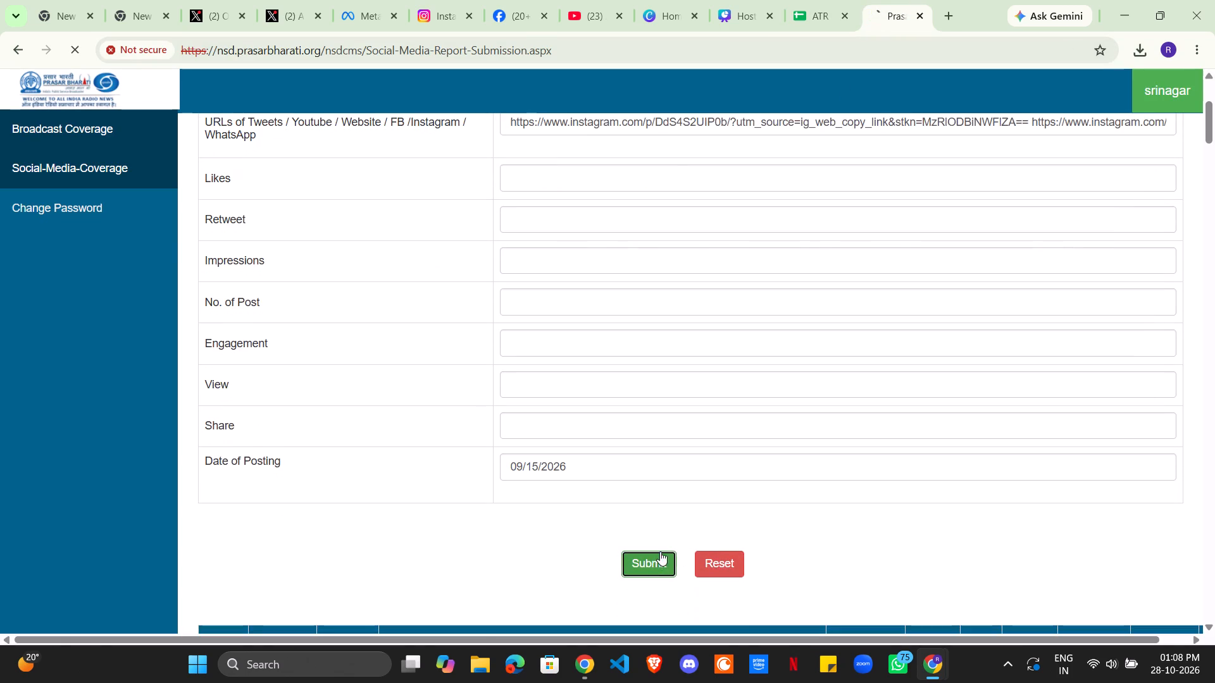
left_click(735, 146)
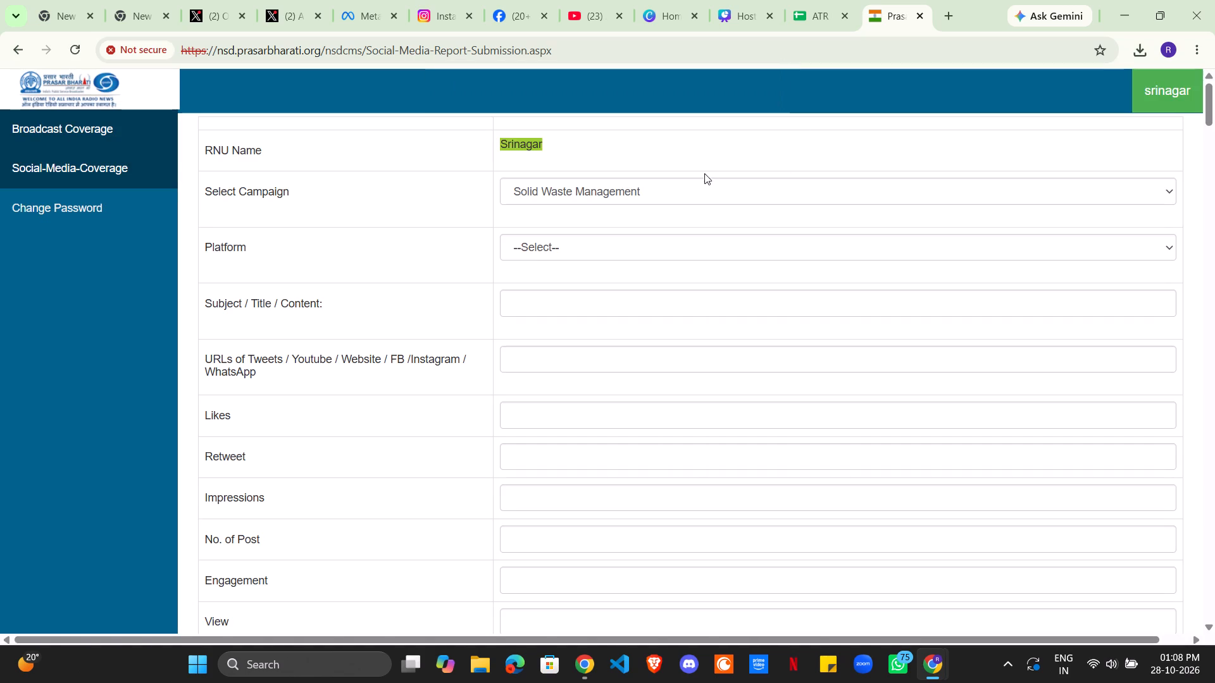
Set the new entry's platform to Twitter and enter Solid Waste Management as its title.
left_click(578, 240)
left_click(556, 293)
left_click(551, 309)
key("ctrl+v")
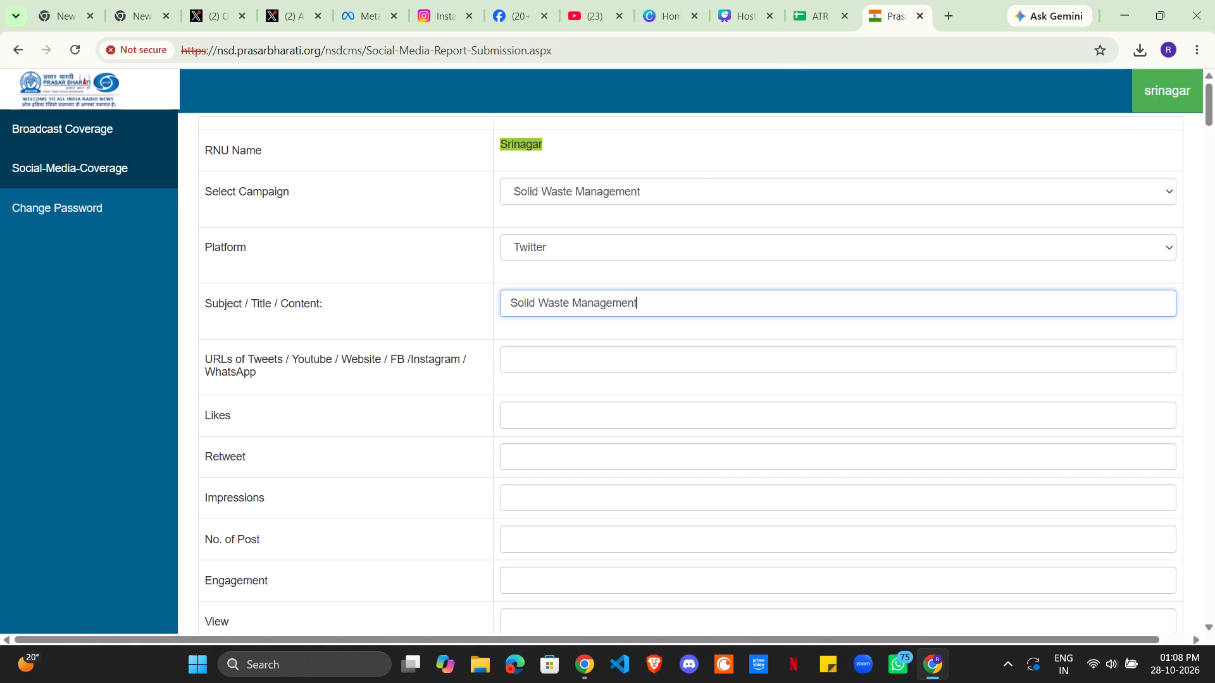
Copy the X links in A4:A6 of the 16-09-26 sheet (Sheet10) into the Twitter entry's URLs field.
left_click(813, 25)
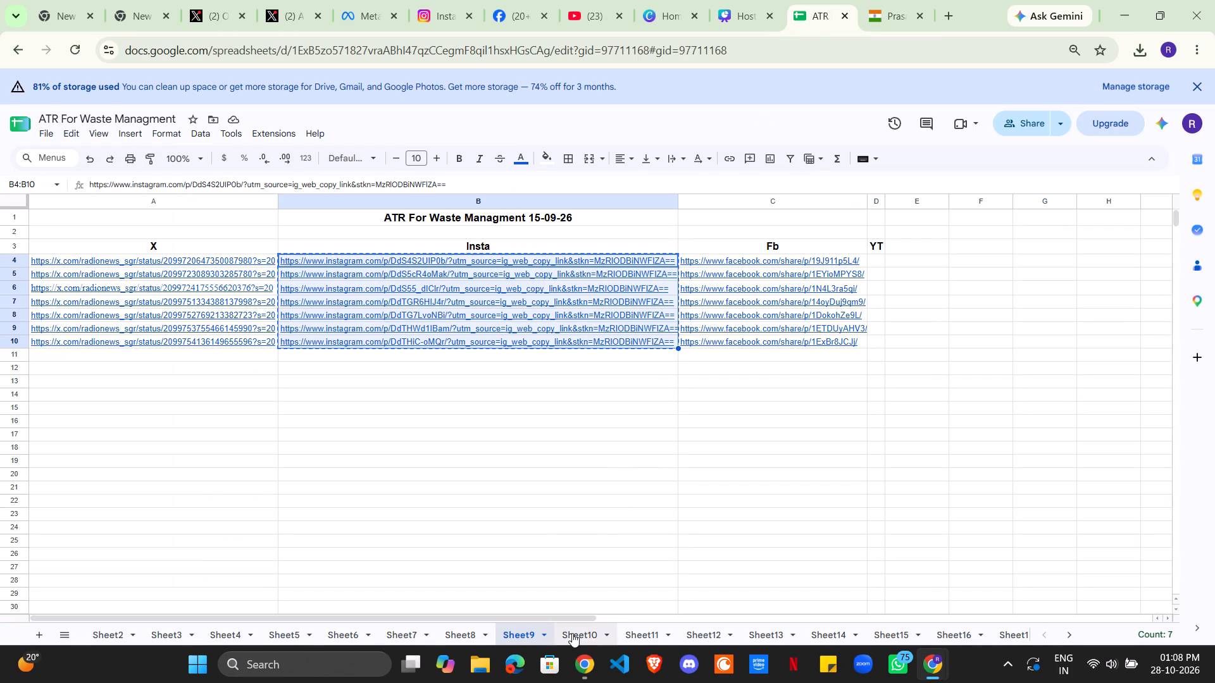
left_click(572, 633)
left_click_drag(225, 260, 251, 286)
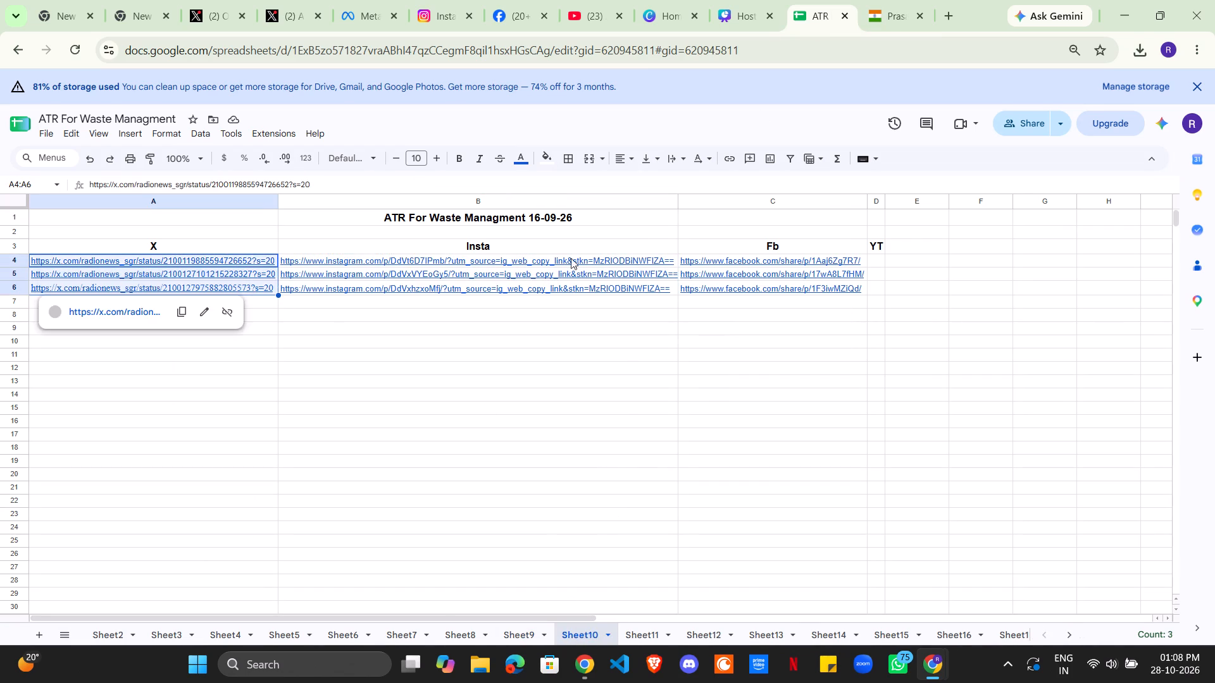
key("ctrl+c")
left_click(887, 10)
left_click(589, 357)
key("ctrl+v")
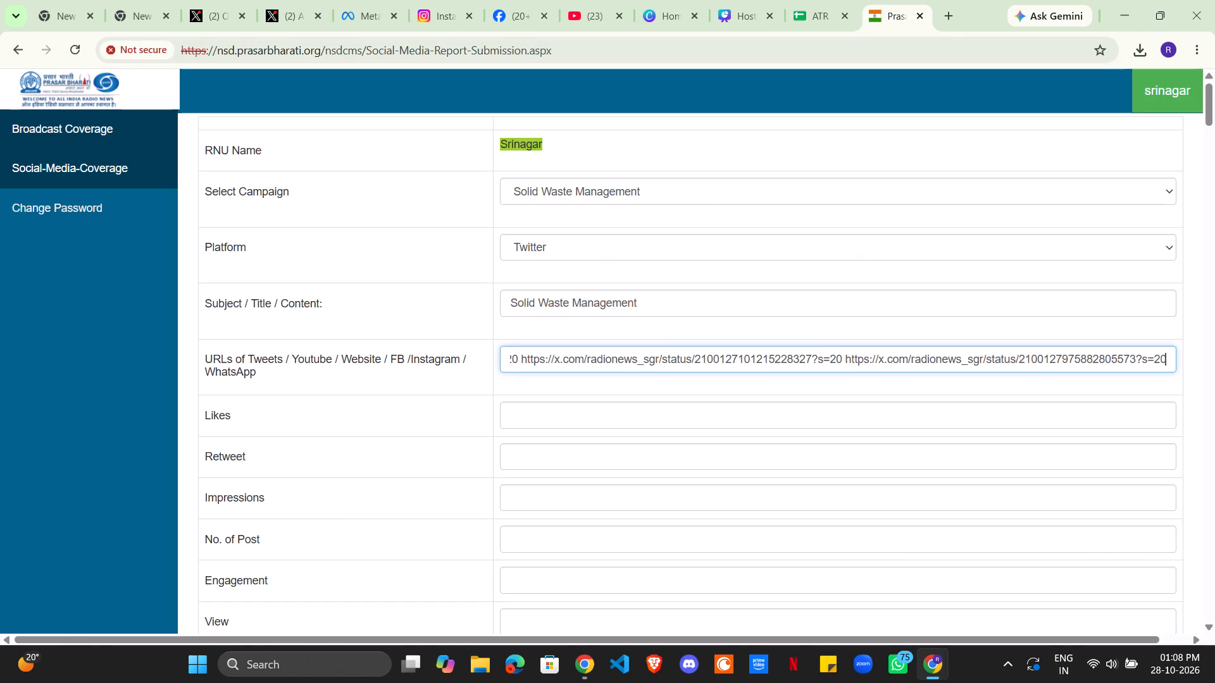
Copy the title text for reuse and set the Twitter entry's date of posting to 09/16/2026.
left_click_drag(683, 305, 390, 291)
key("ctrl+c")
scroll(687, 338, "down", 4)
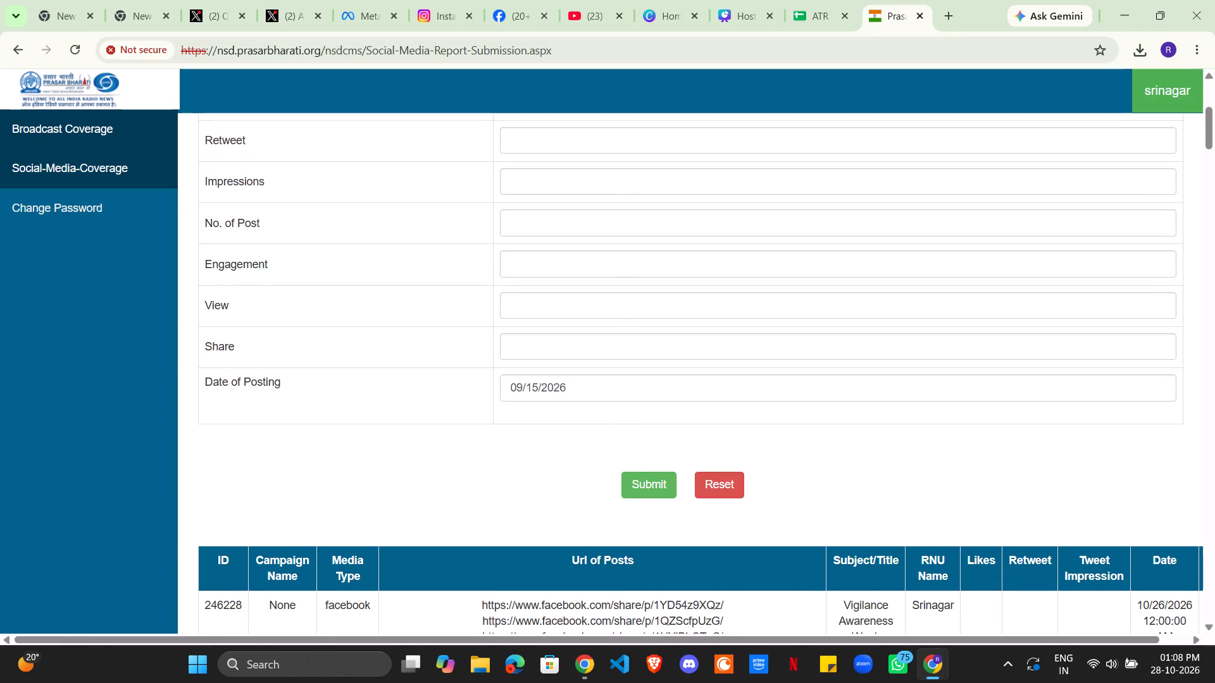
left_click(588, 396)
left_click(572, 469)
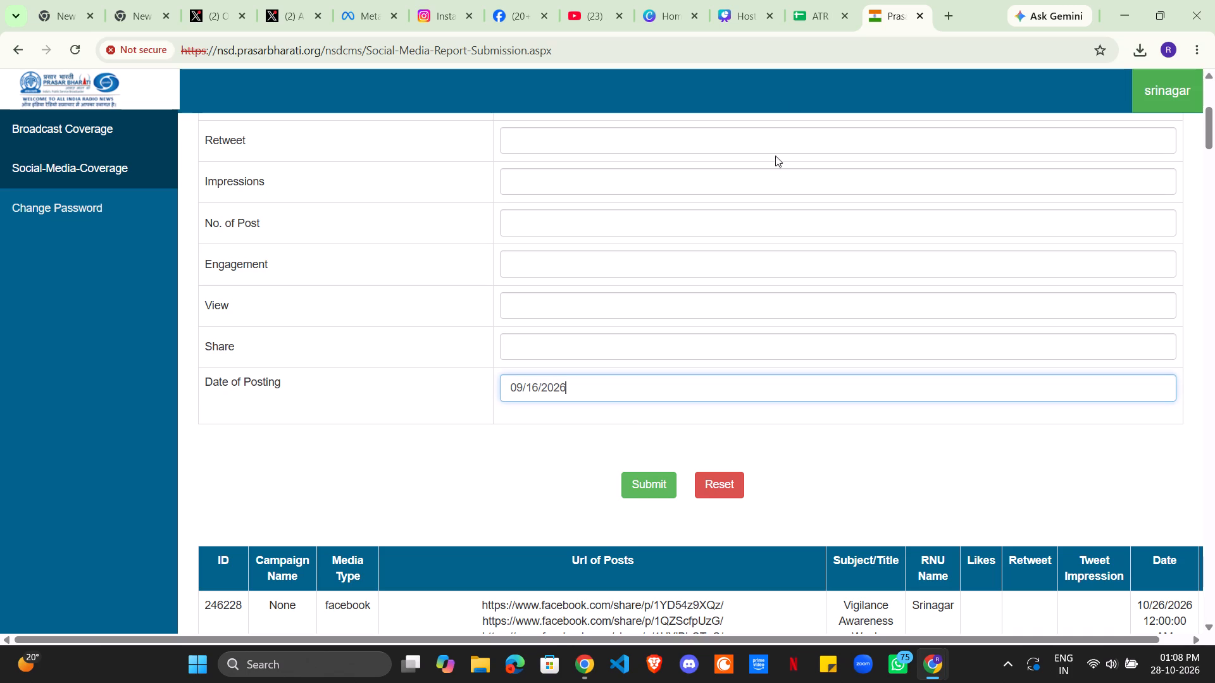
left_click(809, 25)
left_click(878, 8)
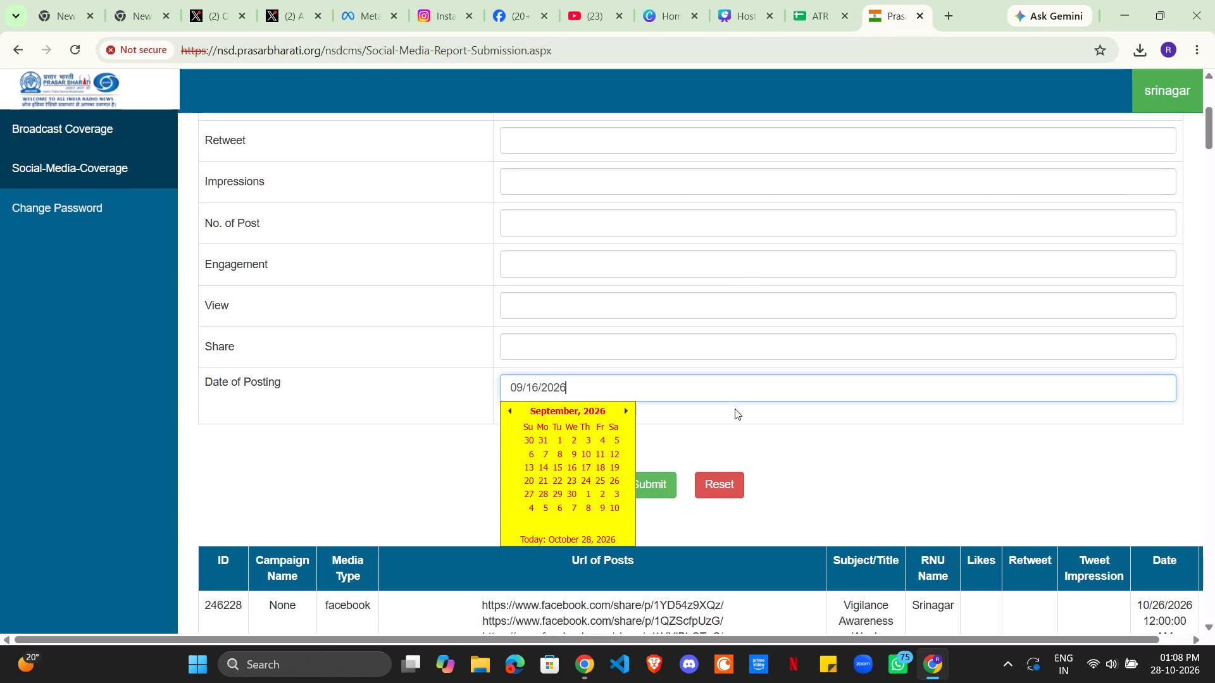
left_click(665, 435)
Submit the 16-09-26 Twitter entry.
left_click(644, 484)
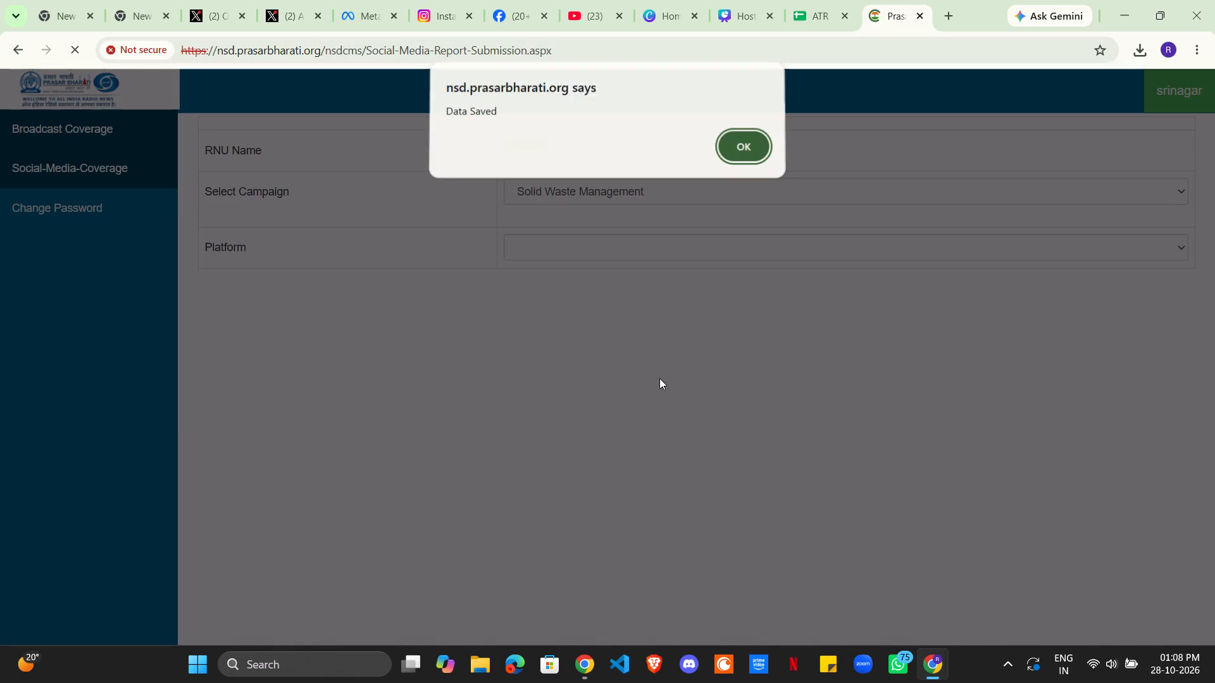
left_click(741, 147)
Enter Solid Waste Management as the new entry's title and set its platform to Facebook.
left_click(579, 310)
key("ctrl+v")
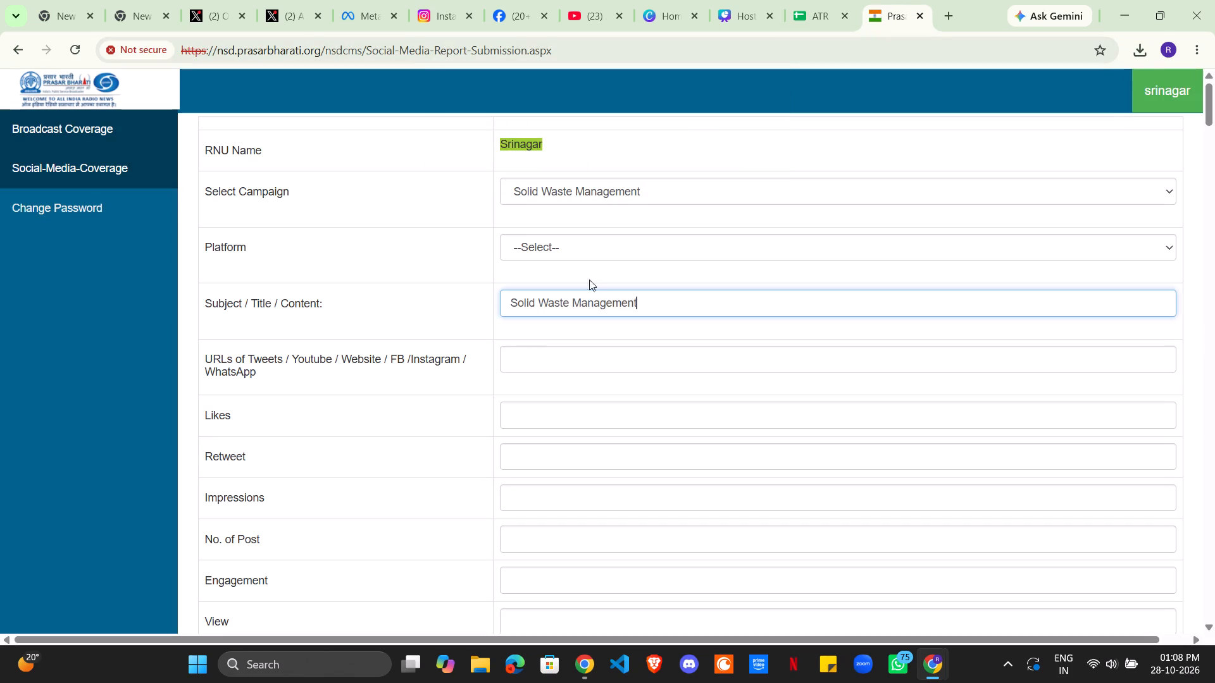
left_click(595, 249)
left_click(587, 314)
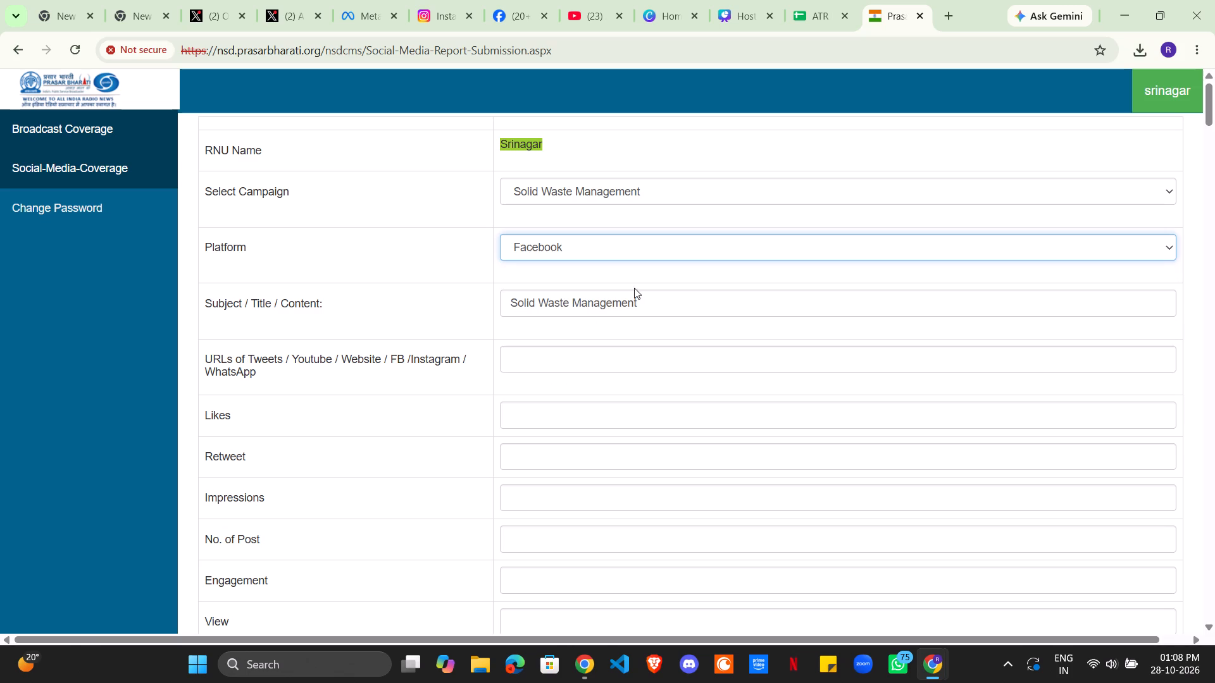
Copy the Facebook links in C4:C6 of the 16-09-26 sheet into the Facebook entry's URLs field.
left_click(821, 21)
left_click_drag(754, 264, 688, 294)
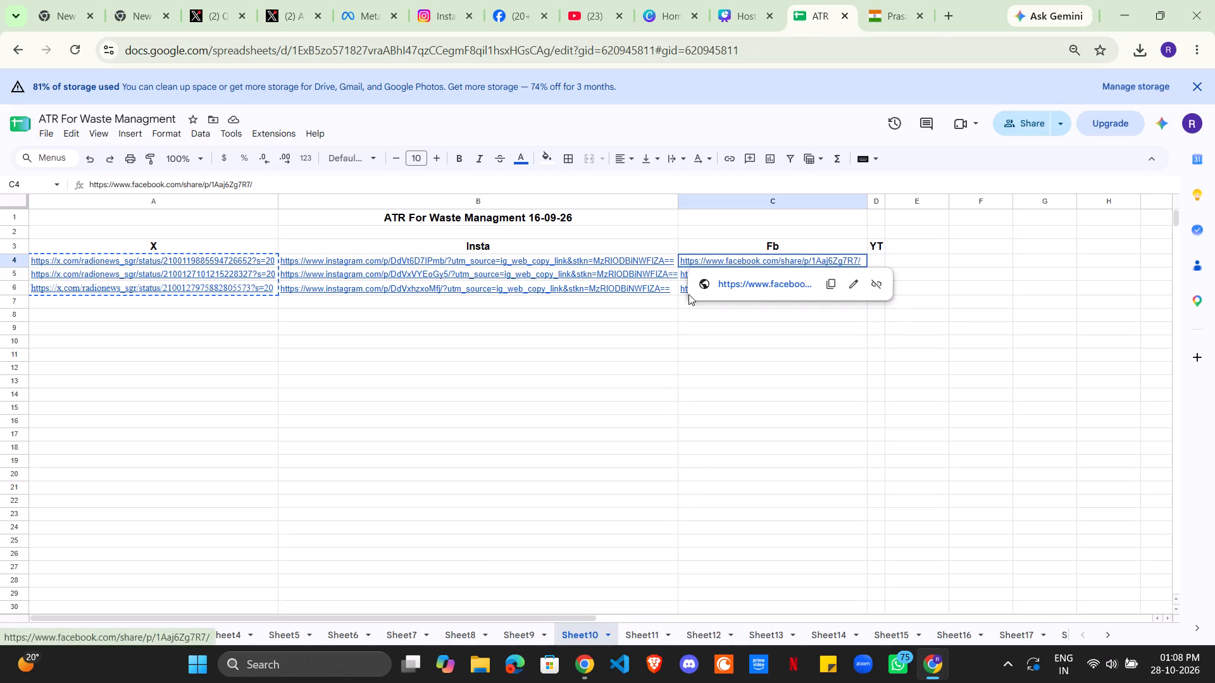
left_click_drag(688, 294, 680, 292)
key("ctrl+c")
left_click(897, 13)
scroll(613, 367, "down", 1)
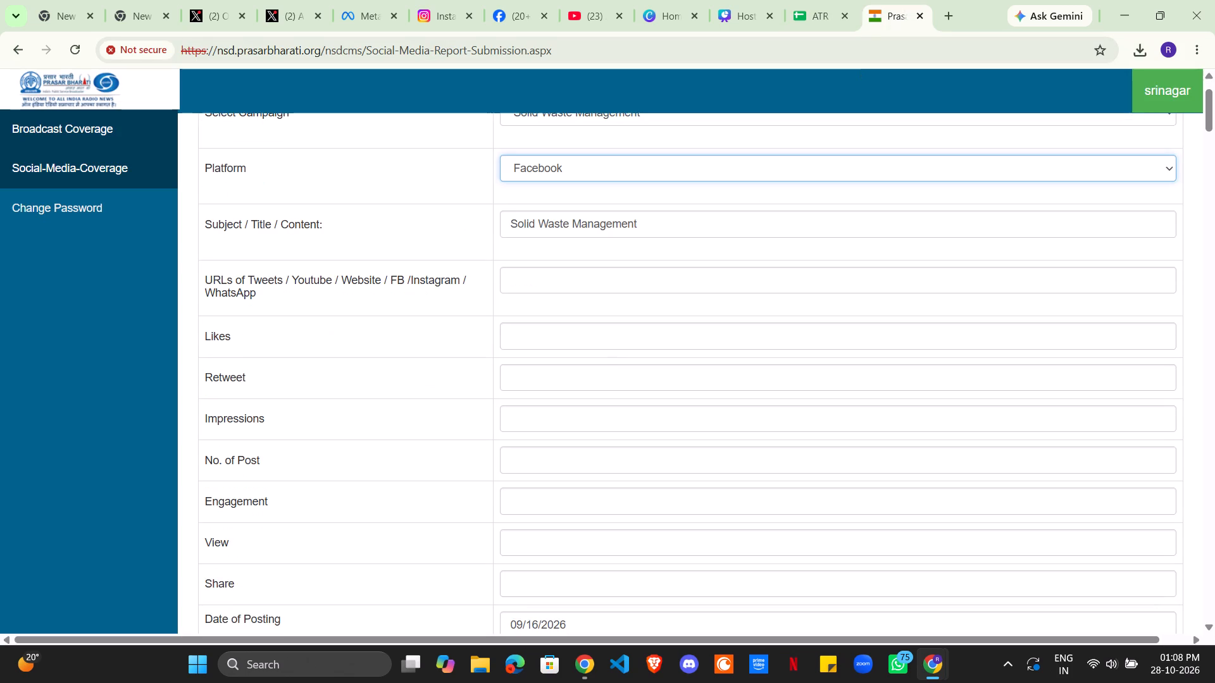
left_click(575, 282)
key("ctrl+v")
Copy the title text for reuse and submit the 16-09-26 Facebook entry.
scroll(576, 284, "down", 2)
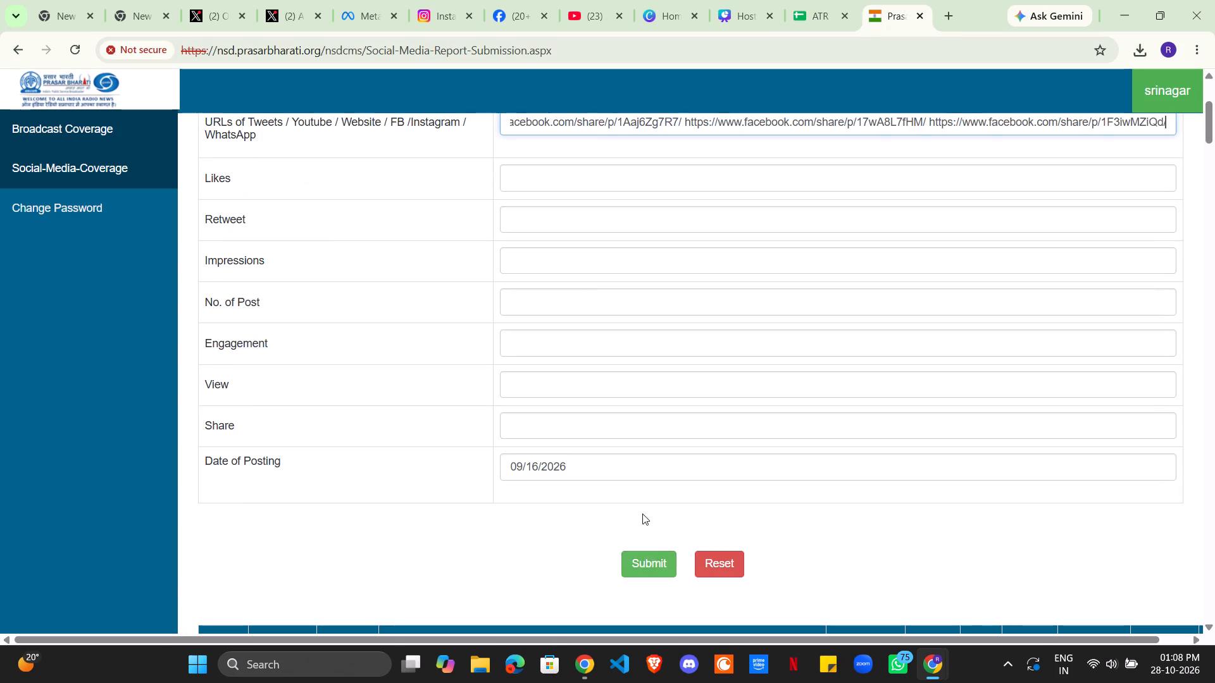
scroll(642, 512, "up", 2)
left_click_drag(683, 223, 396, 217)
key("ctrl+c")
scroll(614, 419, "down", 2)
left_click(657, 551)
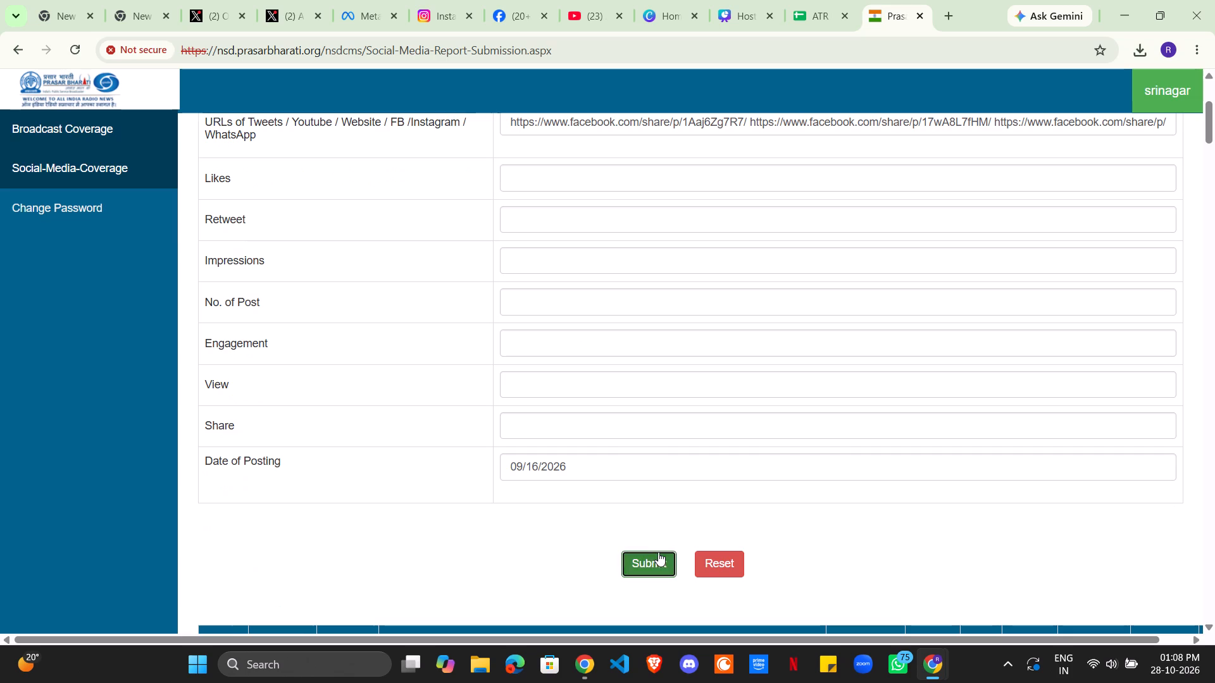
left_click_drag(720, 142, 735, 142)
left_click(751, 142)
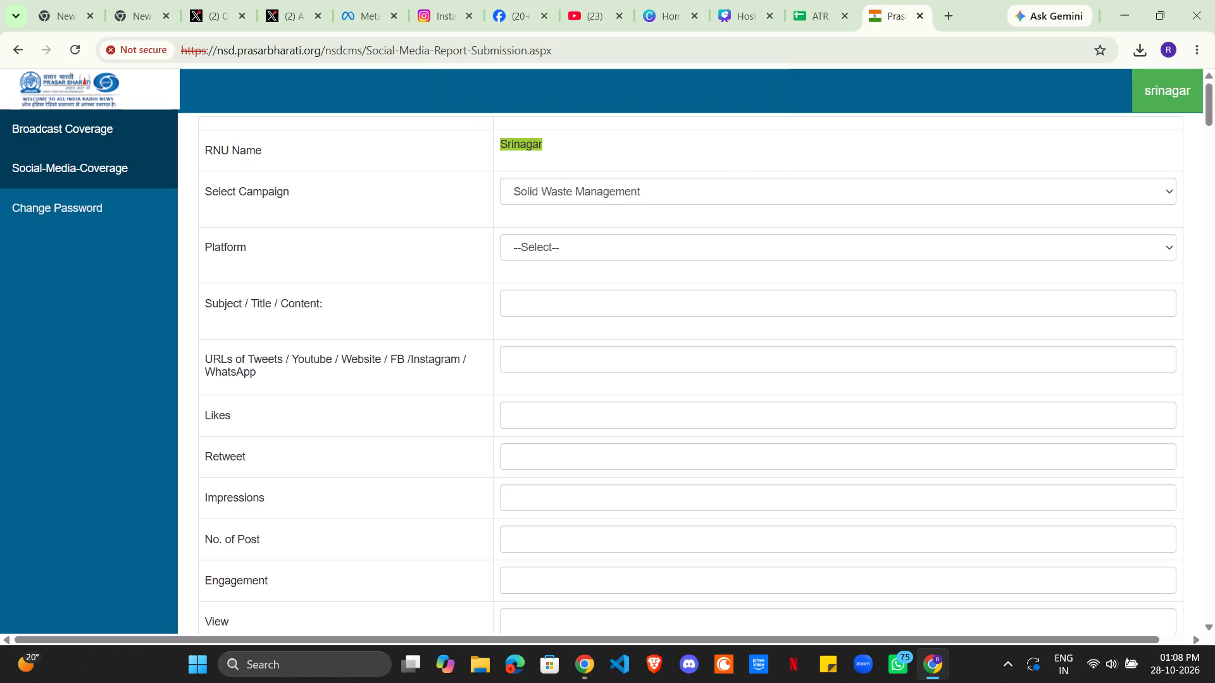
Enter Solid Waste Management as the new entry's title and set its platform to Instagram.
left_click(556, 303)
key("ctrl+v")
left_click(576, 257)
left_click(575, 383)
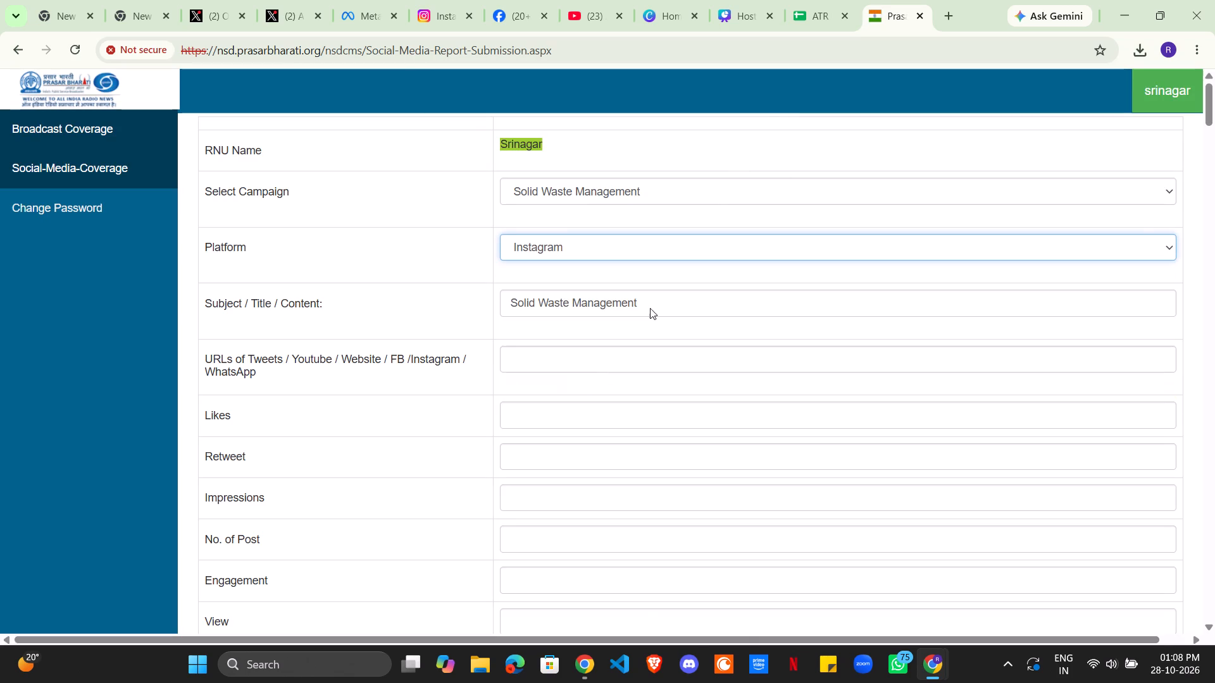
Copy the Instagram links in B4:B6 of the 16-09-26 sheet into the Instagram entry's URLs field.
left_click(812, 16)
left_click_drag(631, 265, 628, 288)
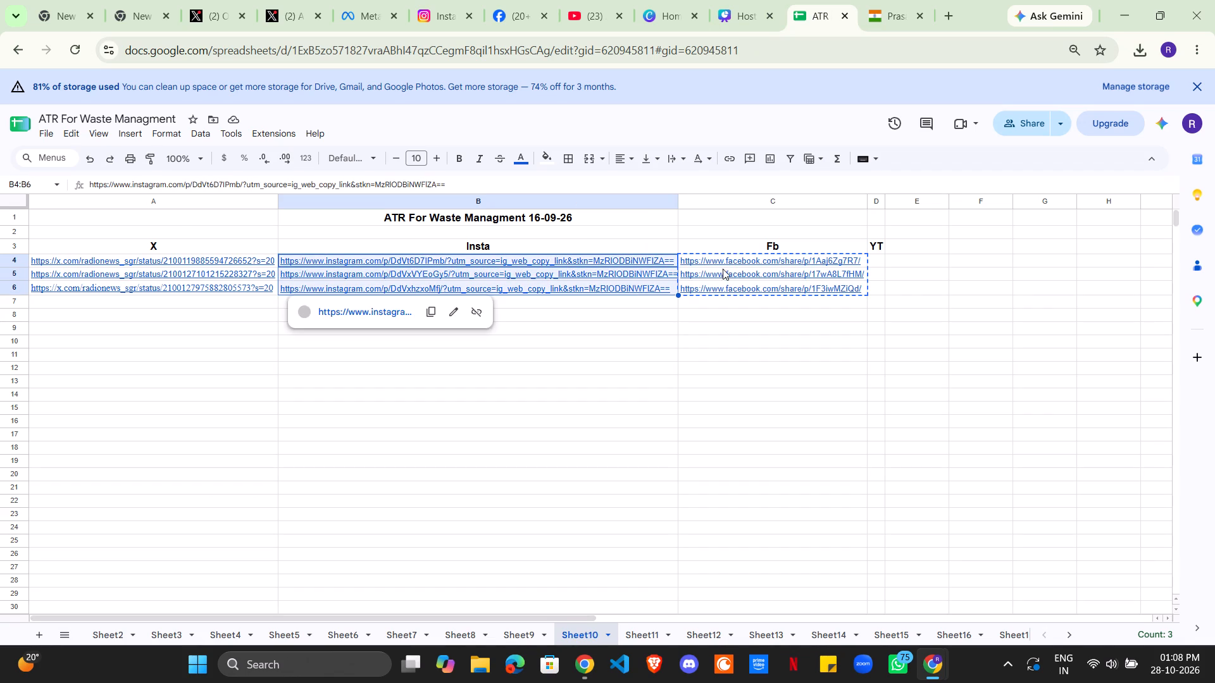
key("ctrl+c")
left_click(897, 27)
scroll(686, 350, "down", 2)
left_click(579, 199)
key("ctrl+v")
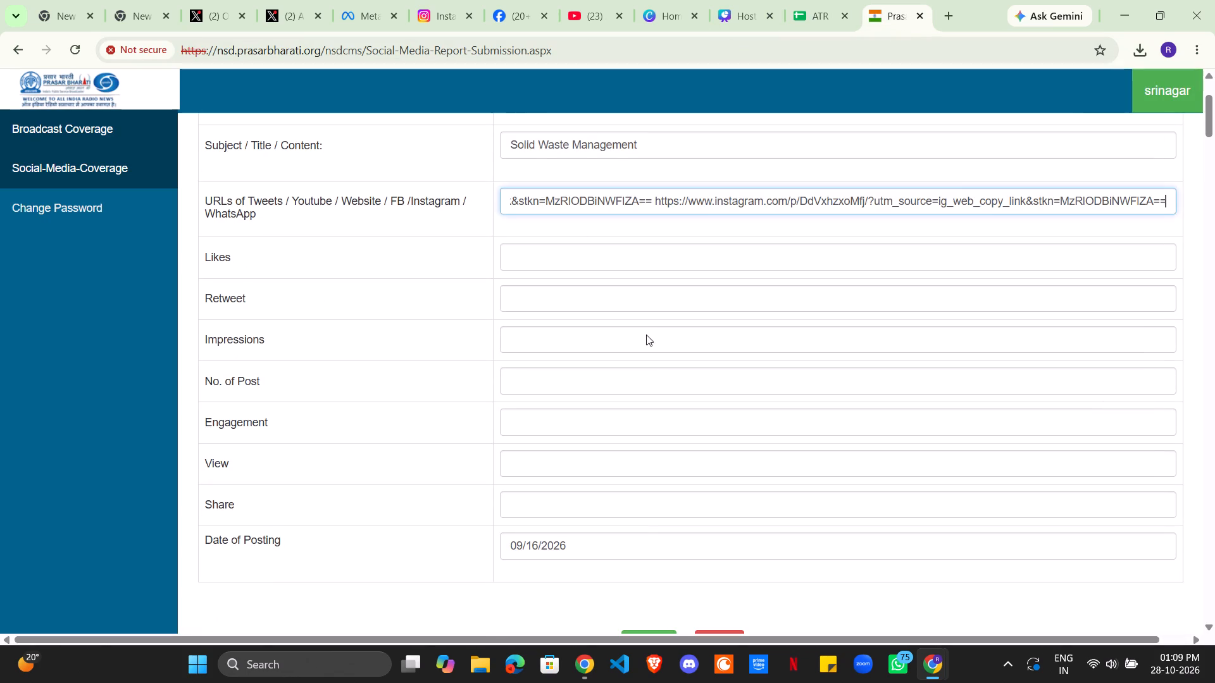
Submit the 16-09-26 Instagram entry.
scroll(669, 443, "down", 1)
left_click(652, 579)
left_click(652, 571)
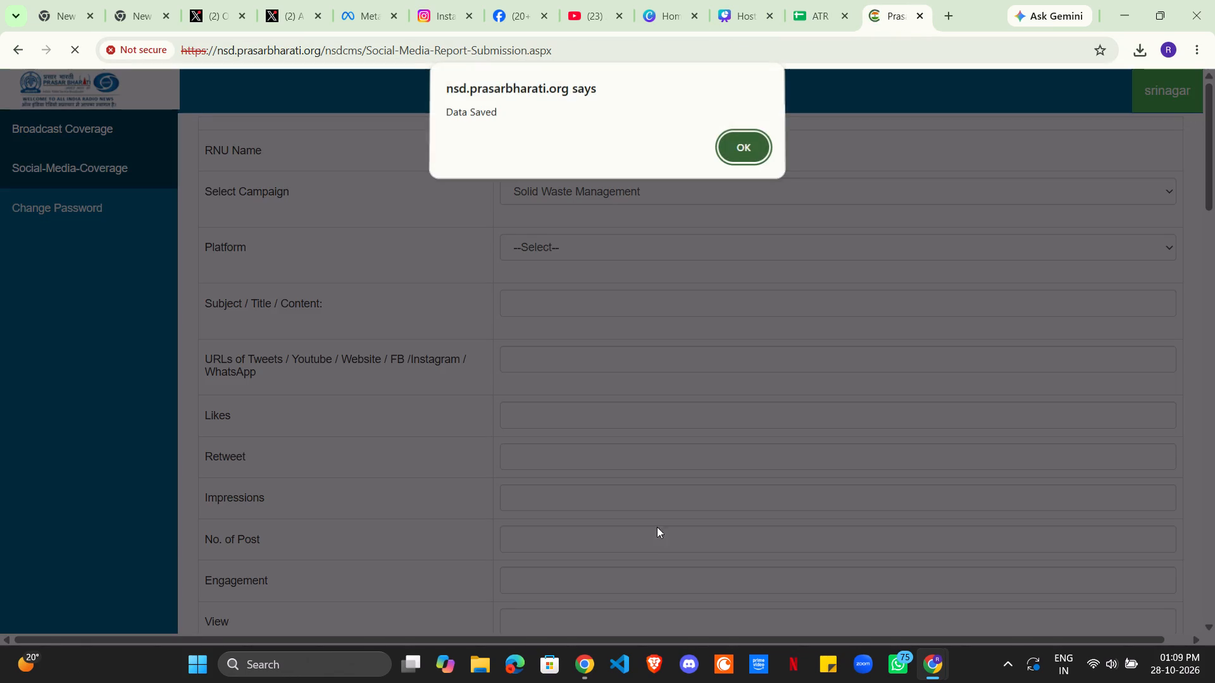
left_click(736, 147)
Set the new entry's platform to Twitter and its date of posting to 09/17/2026.
left_click(598, 244)
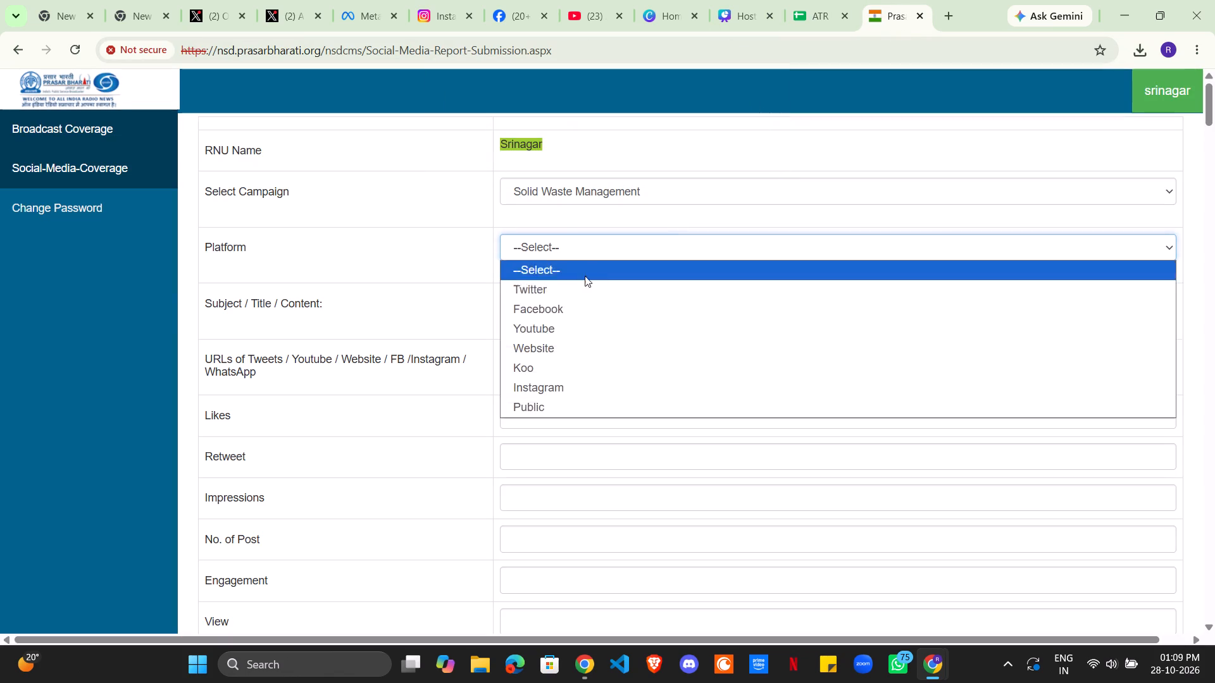
left_click(578, 285)
scroll(685, 286, "down", 2)
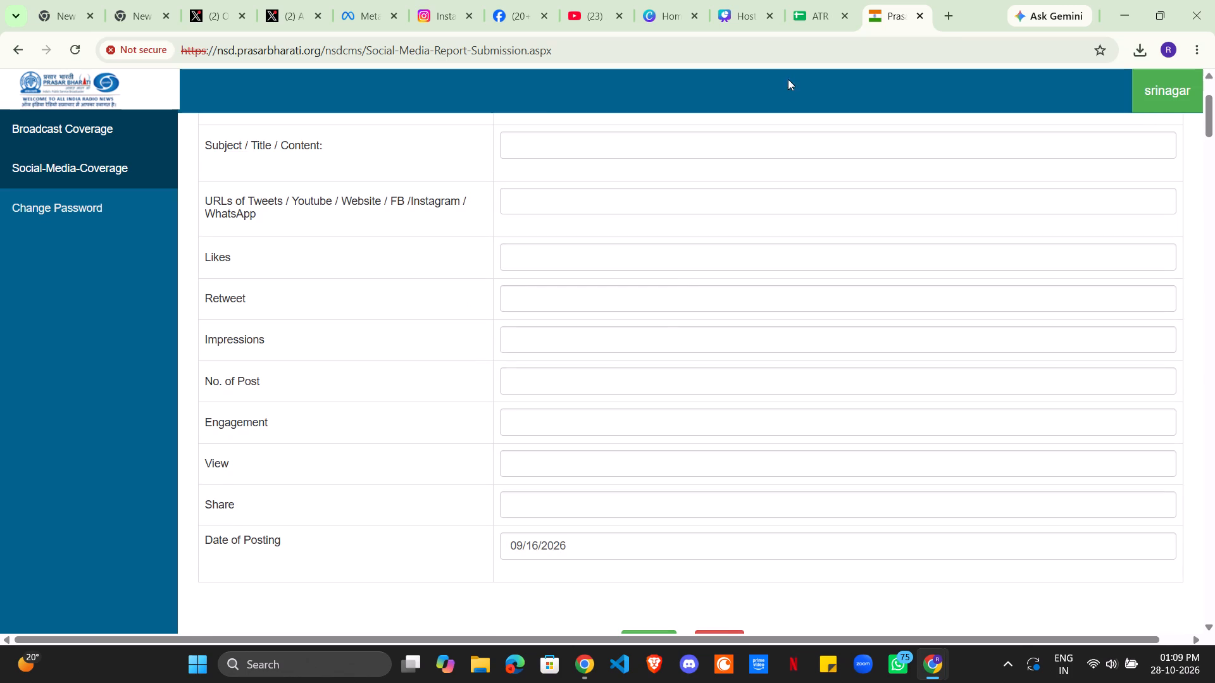
left_click(804, 21)
left_click(887, 19)
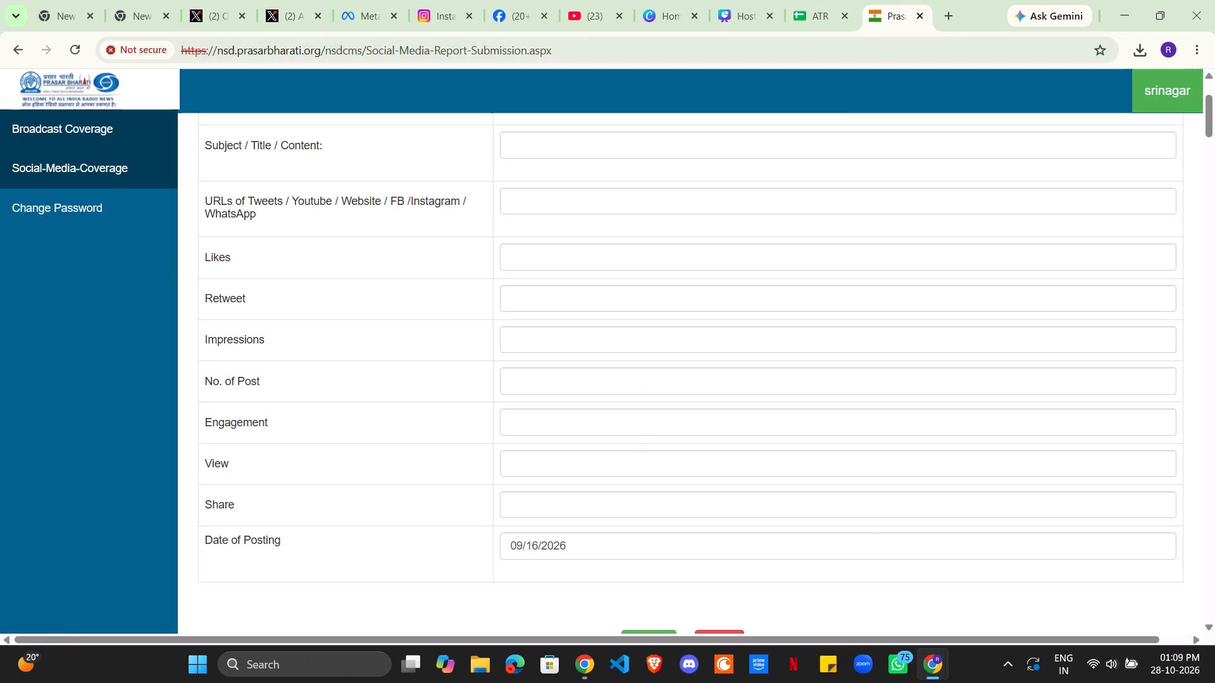
left_click(569, 546)
left_click(585, 455)
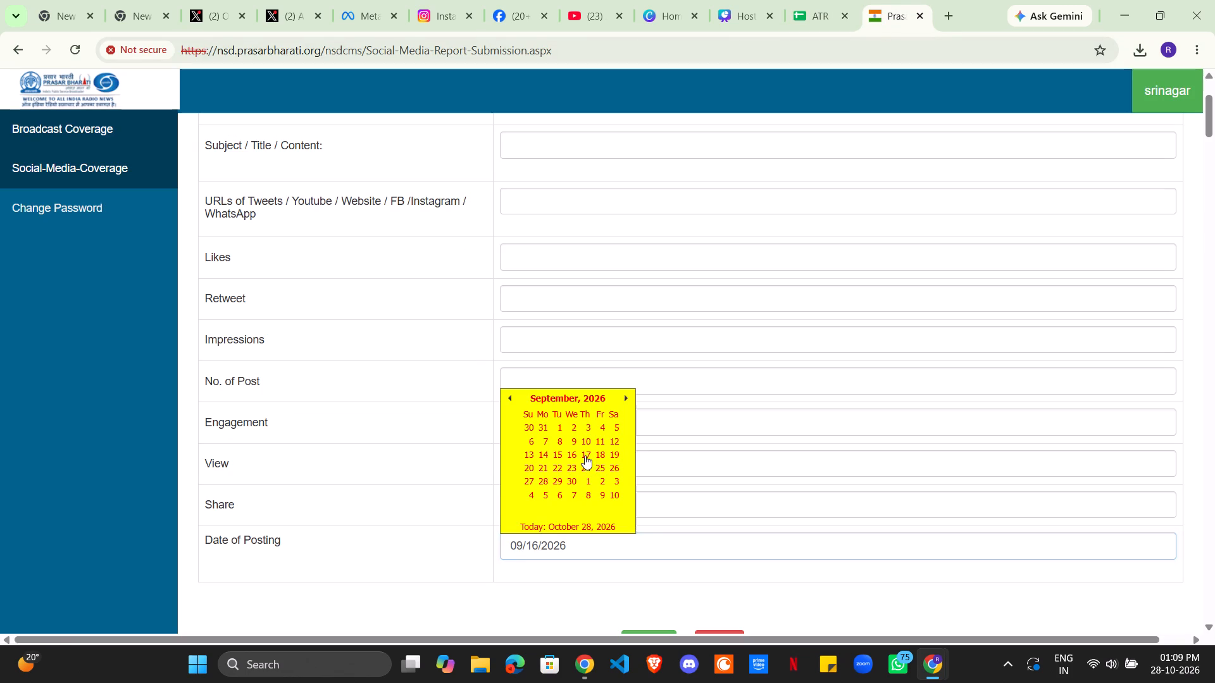
Copy the X links in A4:A5 of the 17-09-26 sheet into the Twitter entry's URLs field.
left_click(810, 13)
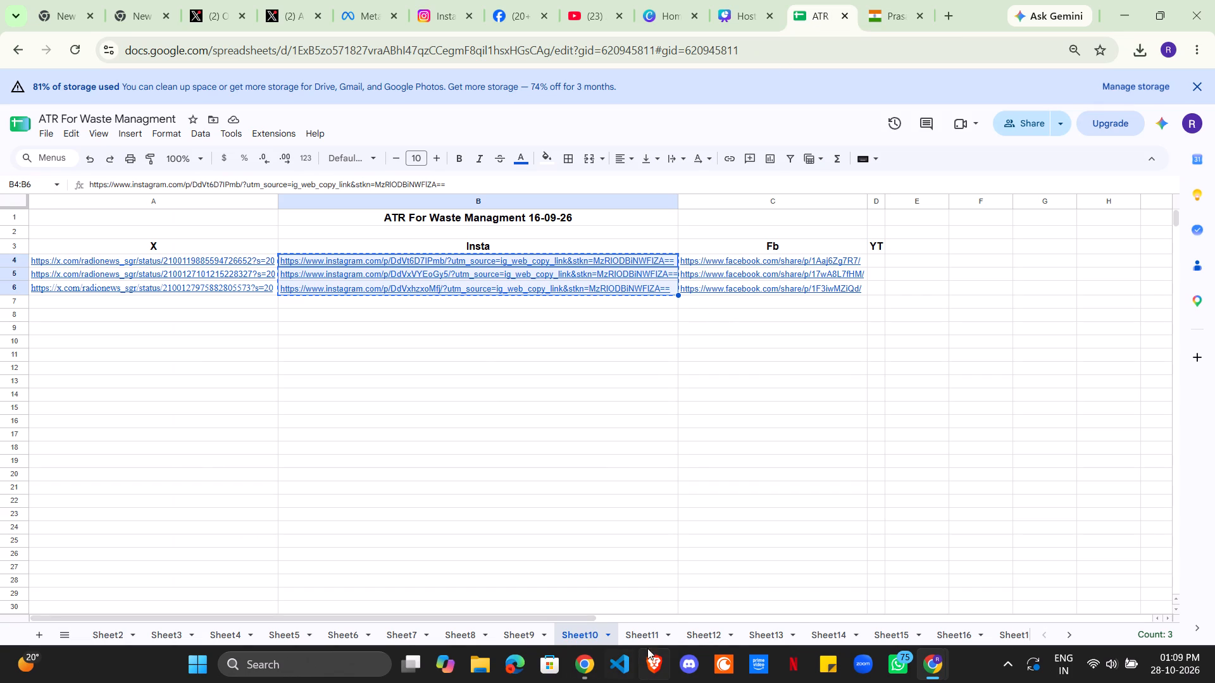
left_click(642, 637)
left_click_drag(258, 264, 258, 271)
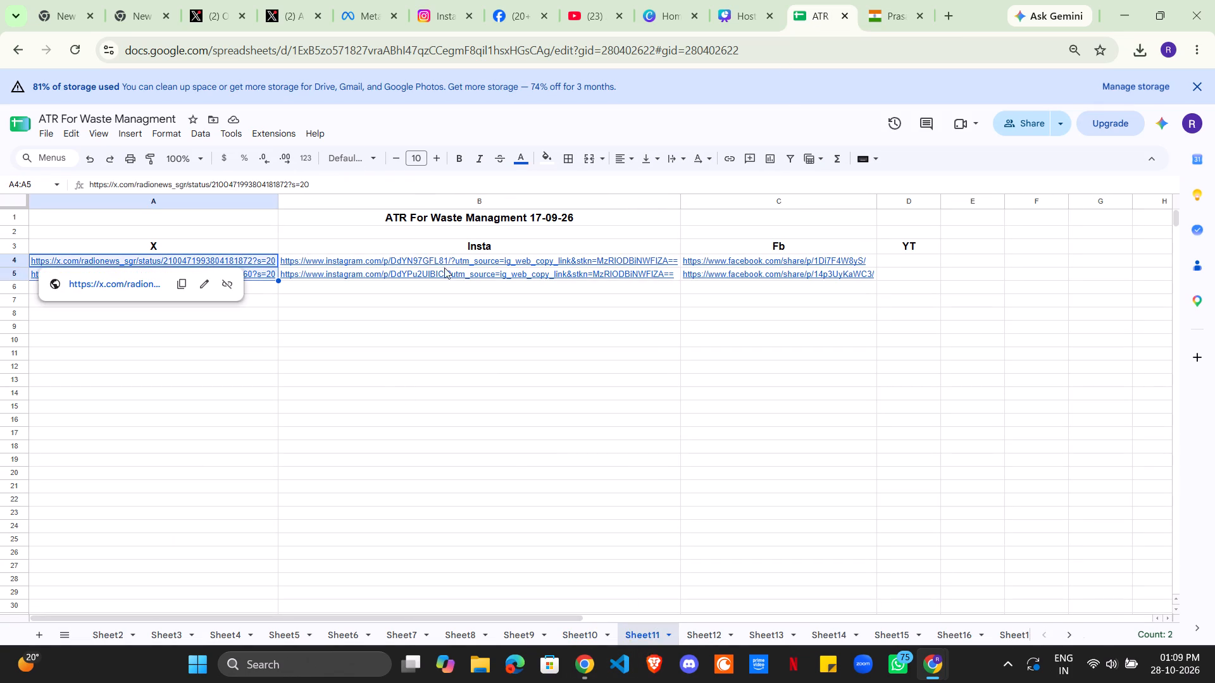
key("ctrl+c")
left_click(897, 15)
left_click(583, 248)
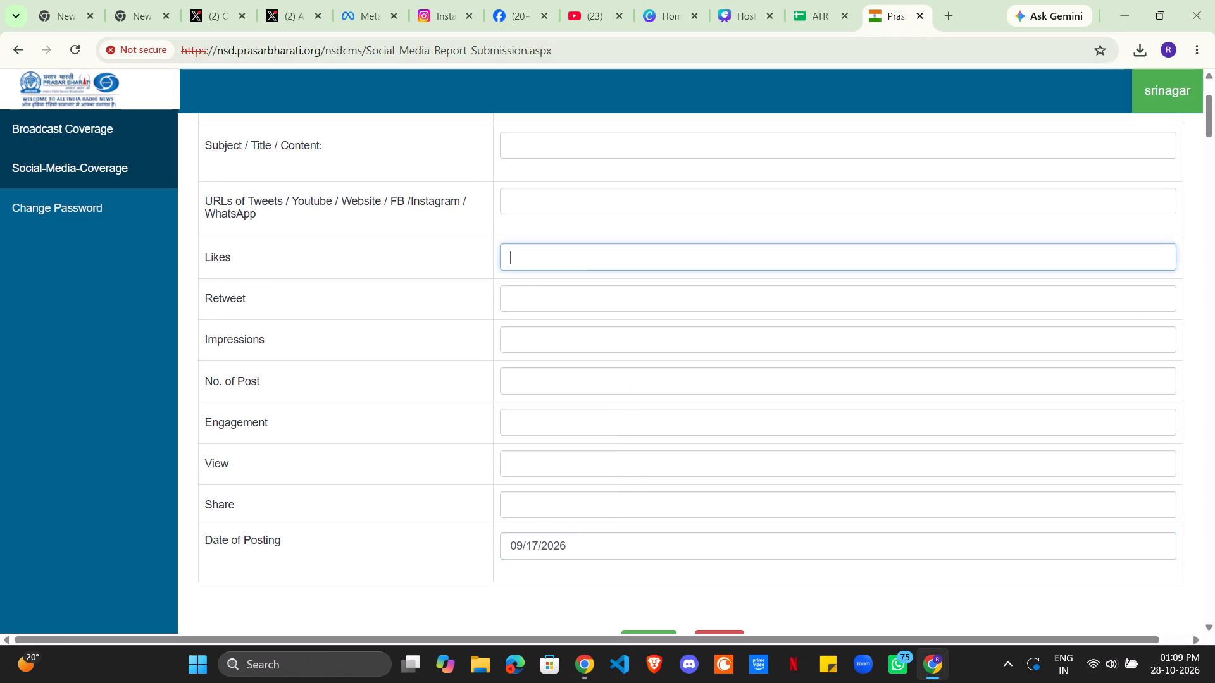
scroll(587, 259, "up", 3)
left_click(571, 306)
key("ctrl+v")
key("ctrl+z")
left_click(560, 364, "ctrl")
key("ctrl+v")
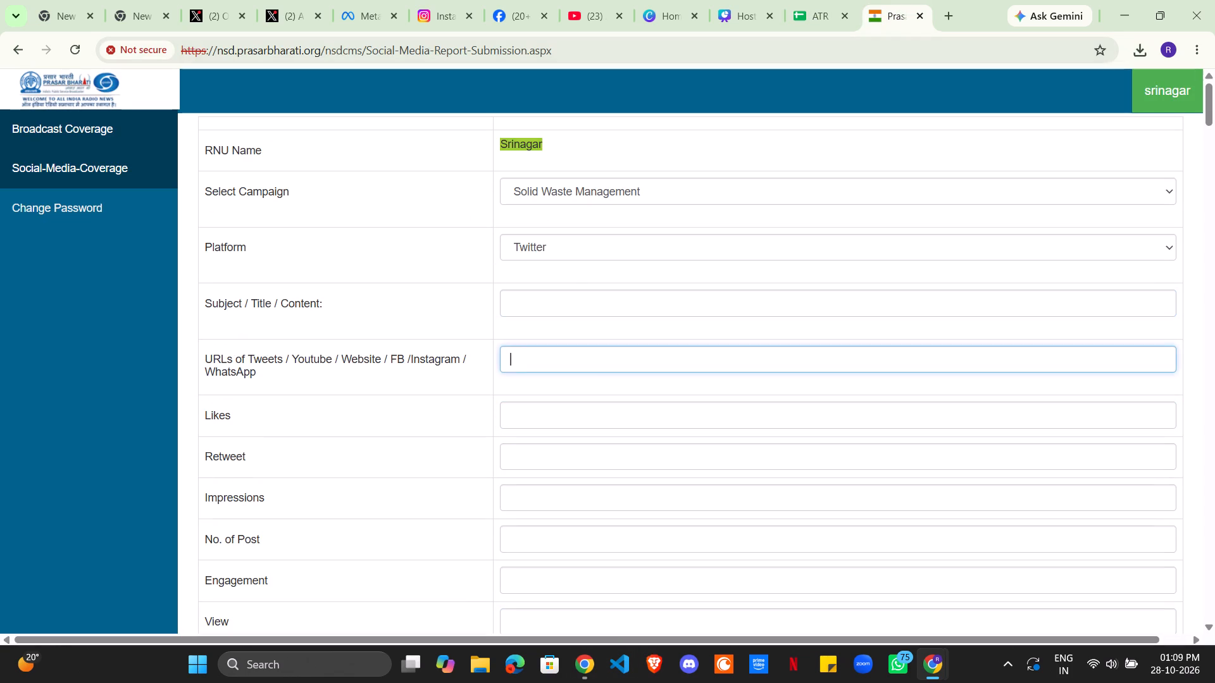
Enter Solid Waste Management as the Twitter entry's title and copy that title to the clipboard.
left_click(572, 299)
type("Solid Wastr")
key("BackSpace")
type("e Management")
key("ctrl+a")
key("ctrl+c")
left_click(630, 311)
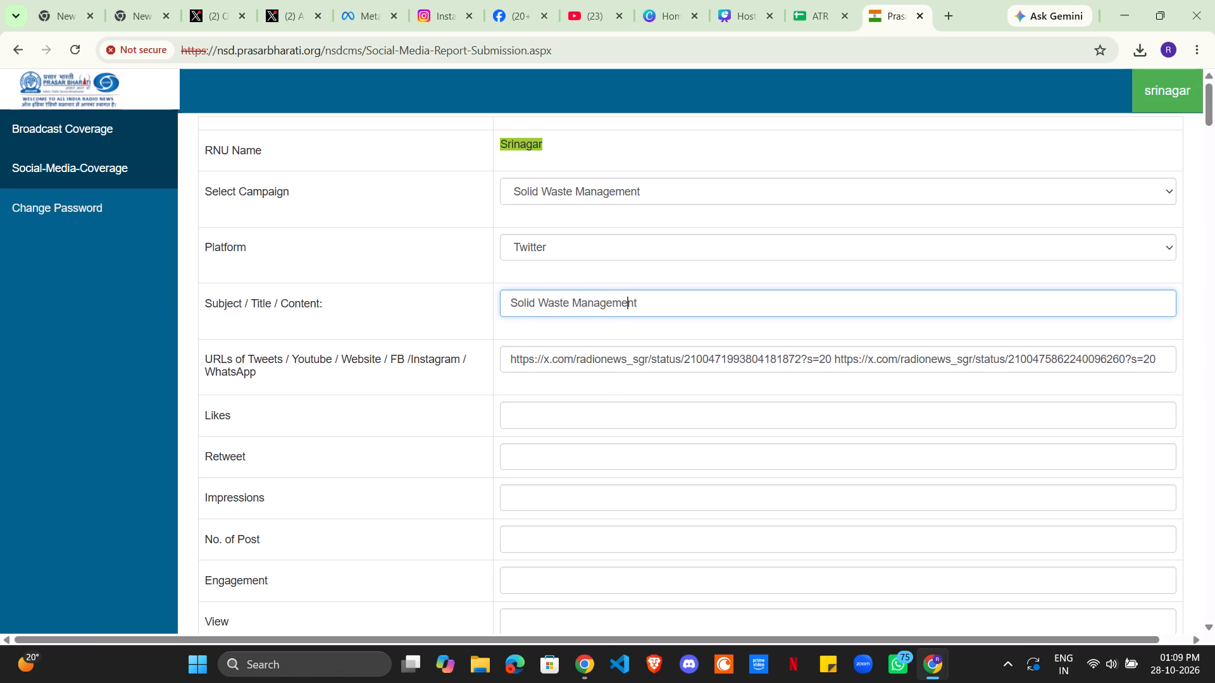
Submit the 17-09-26 Twitter entry.
scroll(628, 321, "down", 4)
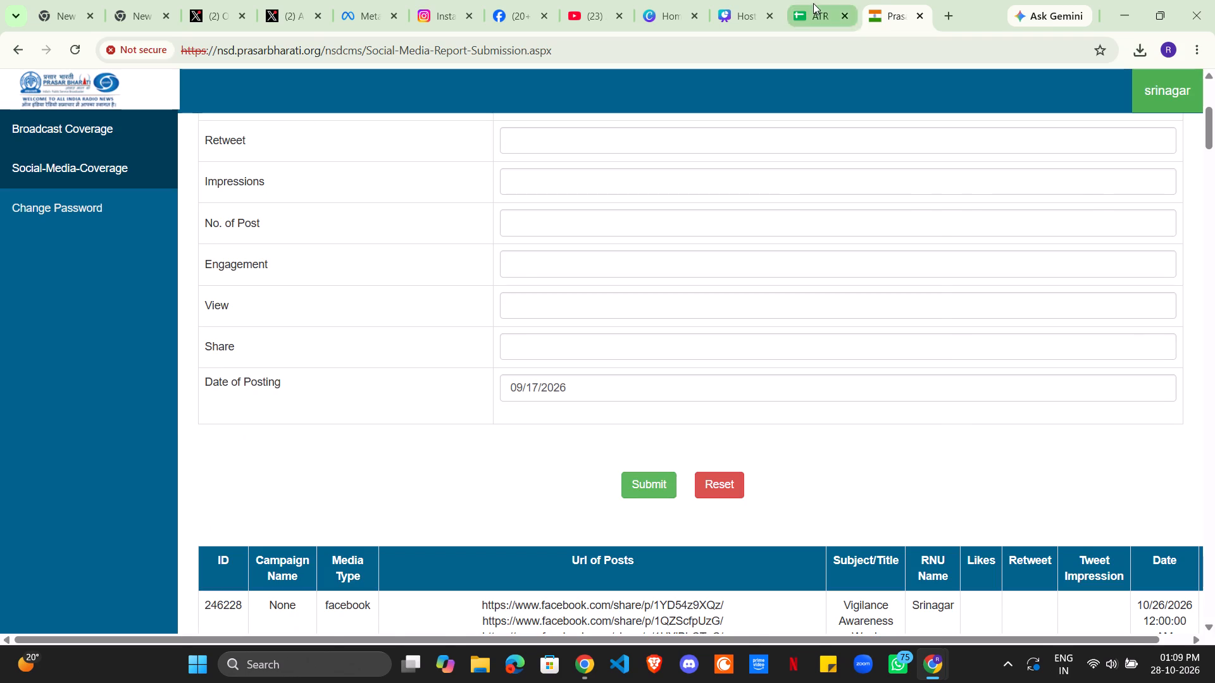
left_click(813, 3)
left_click(880, 13)
left_click(642, 493)
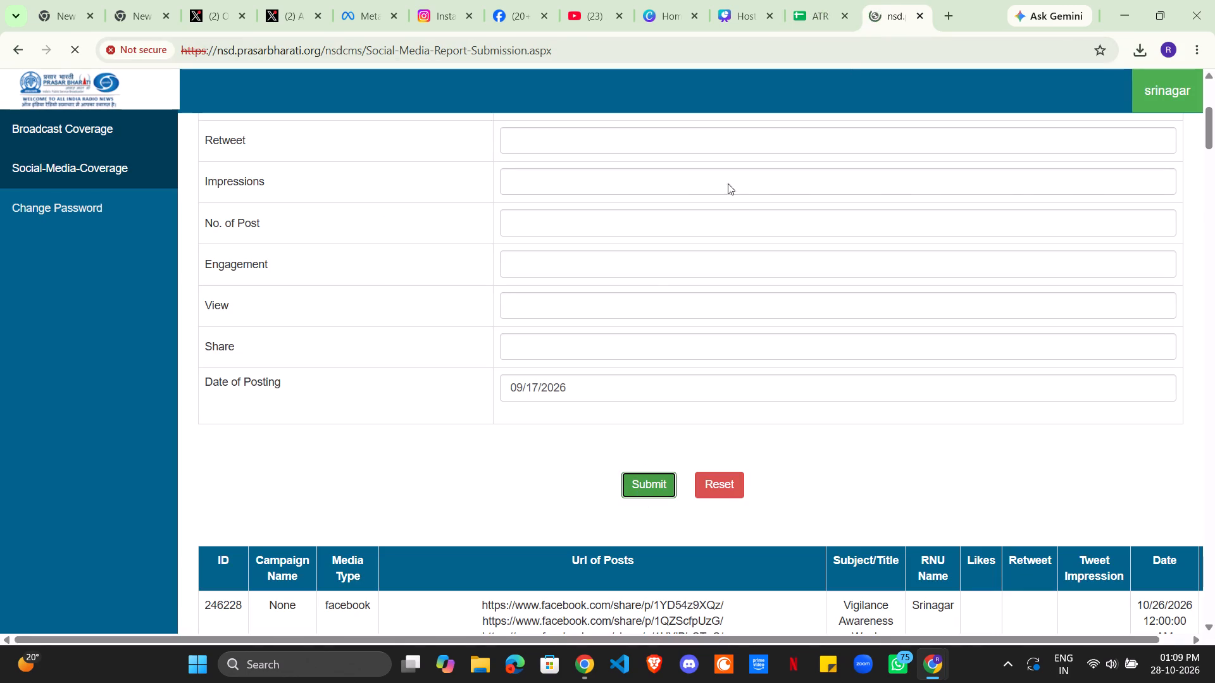
scroll(625, 371, "up", 2)
left_click(729, 150)
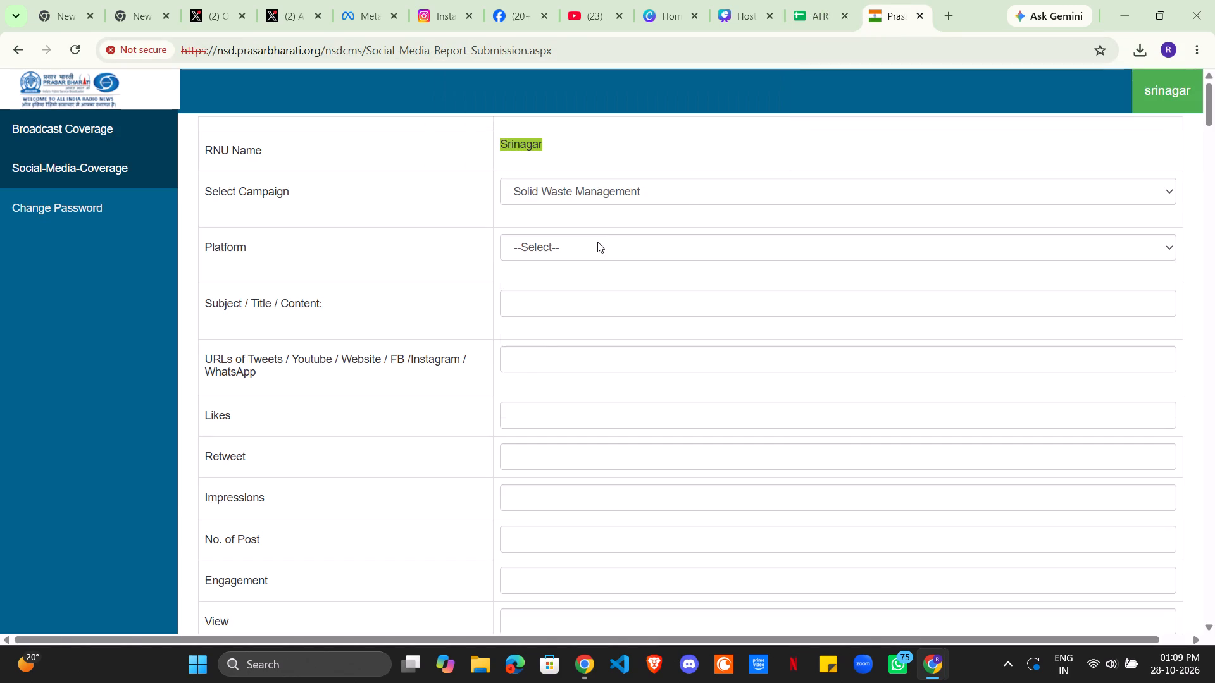
Set the new entry's platform to Facebook and enter Solid Waste Management as its title.
left_click(597, 242)
left_click(542, 308)
left_click(564, 295)
key("ctrl+v")
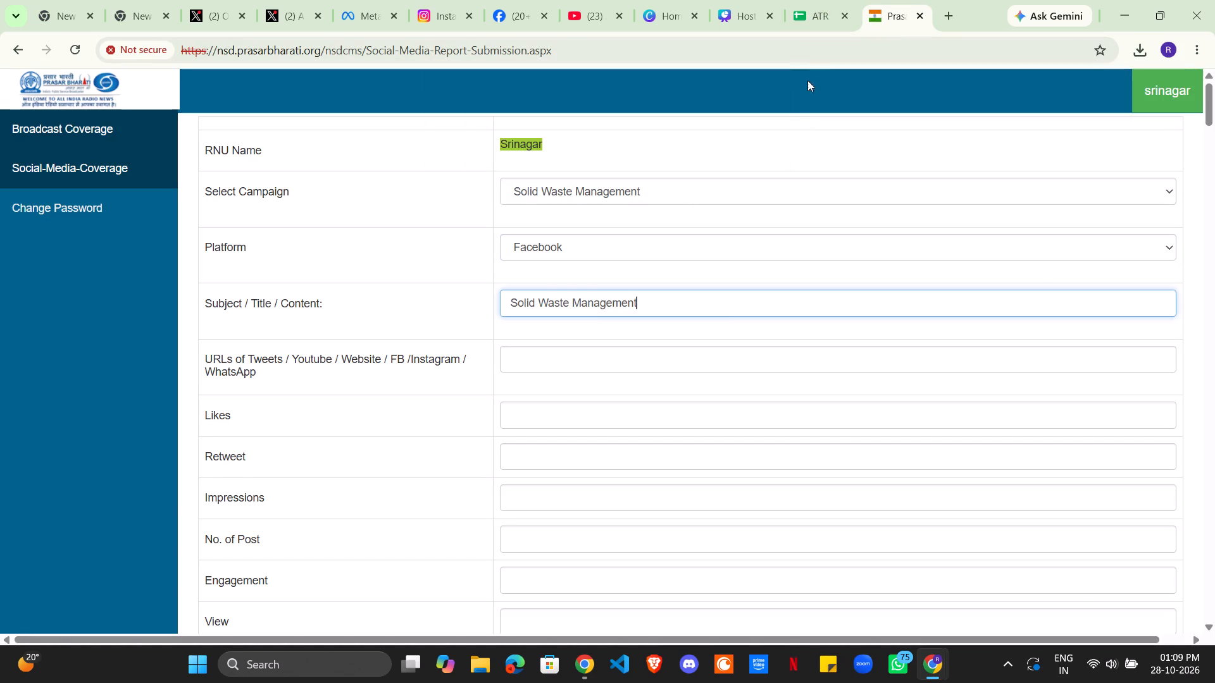
Copy the Facebook links in C4:C5 of the 17-09-26 sheet into the Facebook entry's URLs field.
left_click(821, 25)
left_click_drag(791, 254, 798, 264)
left_click(732, 285)
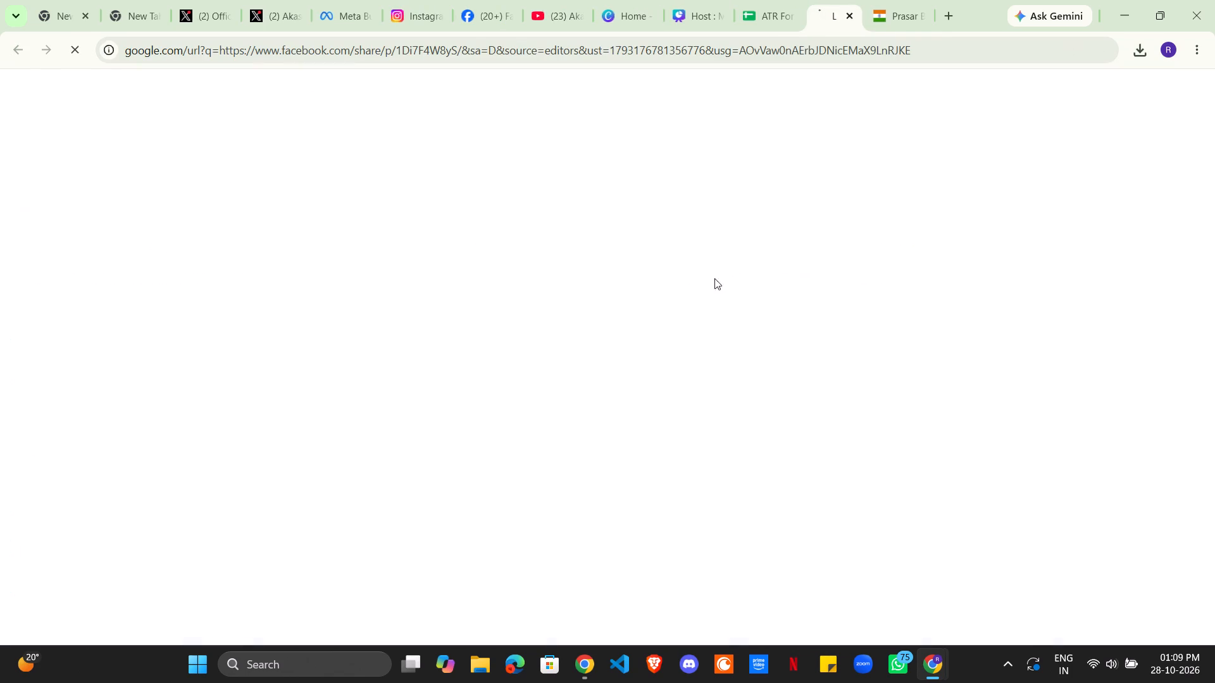
left_click(850, 16)
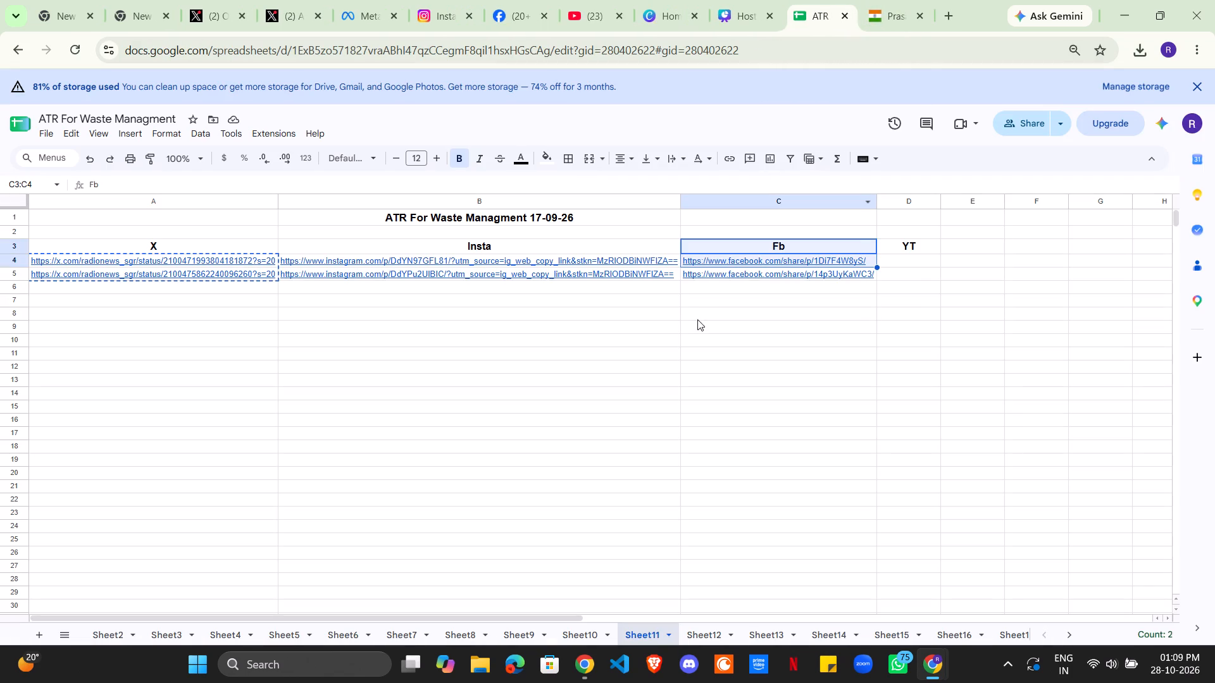
left_click(697, 319)
left_click_drag(737, 262, 683, 271)
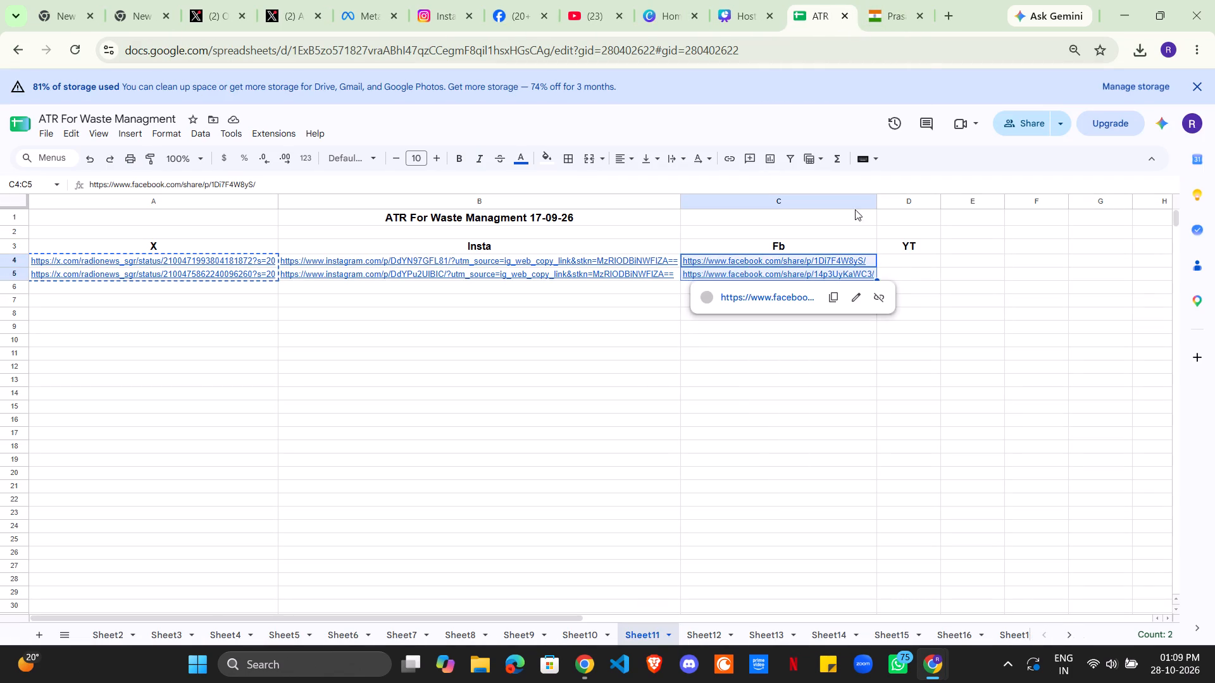
key("ctrl+c")
left_click(879, 8)
left_click(617, 357)
key("ctrl+v")
Copy the title text for reuse and submit the 17-09-26 Facebook entry.
left_click_drag(688, 305, 442, 300)
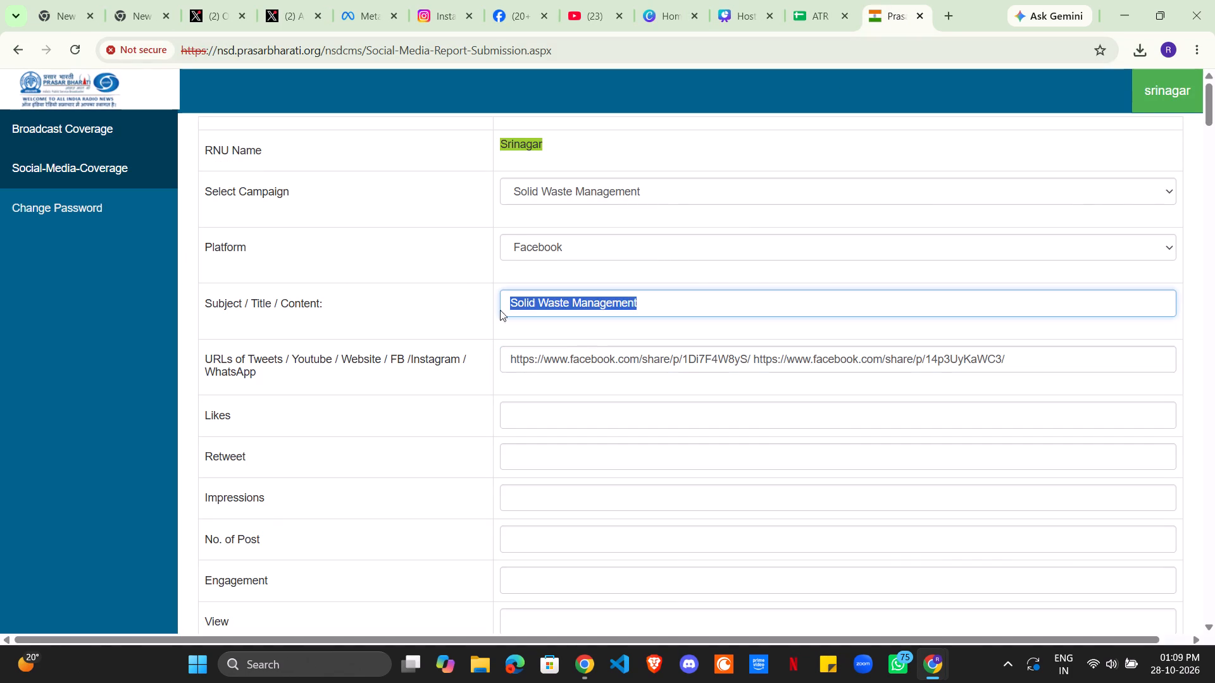
key("ctrl+c")
scroll(621, 374, "down", 3)
left_click(656, 565)
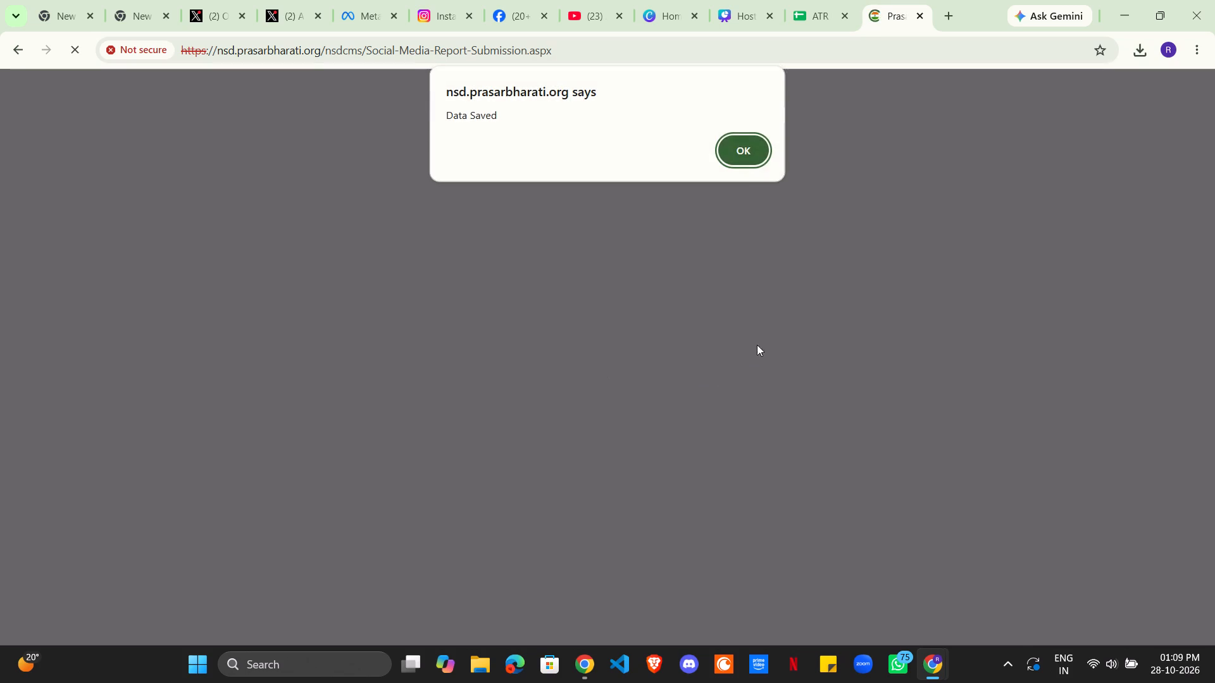
left_click(754, 147)
Enter Solid Waste Management as the new entry's title and set its platform to Instagram.
left_click(588, 305)
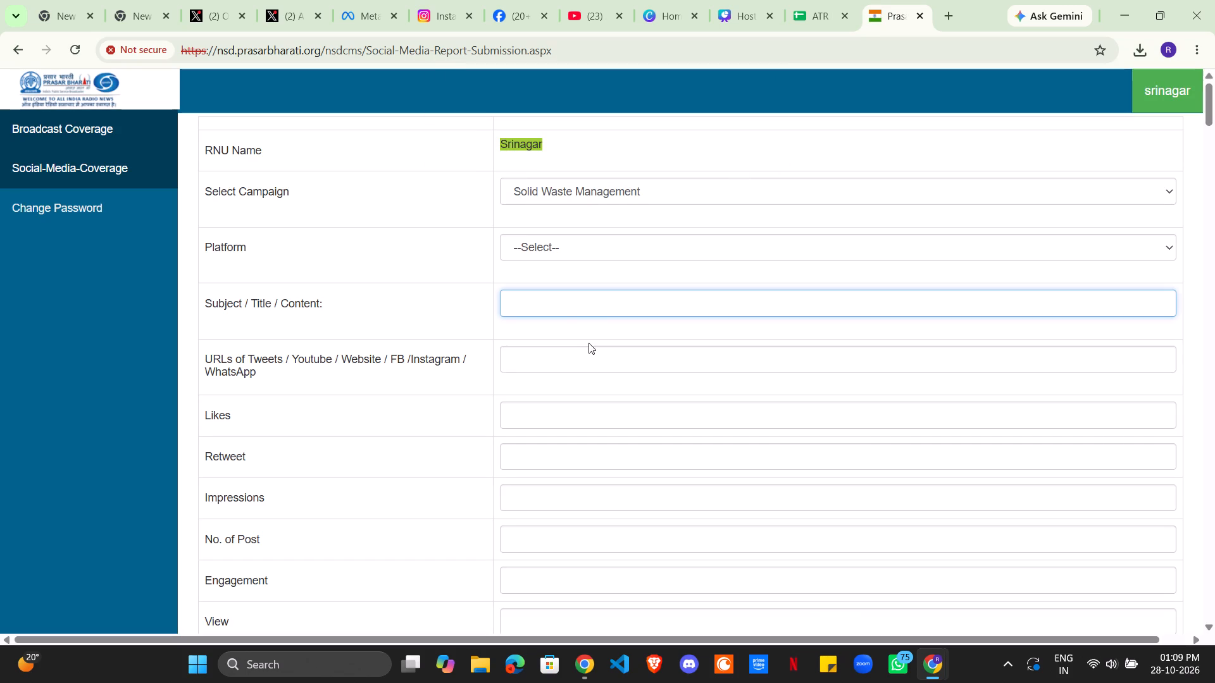
key("ctrl+v")
left_click(552, 252)
left_click(559, 390)
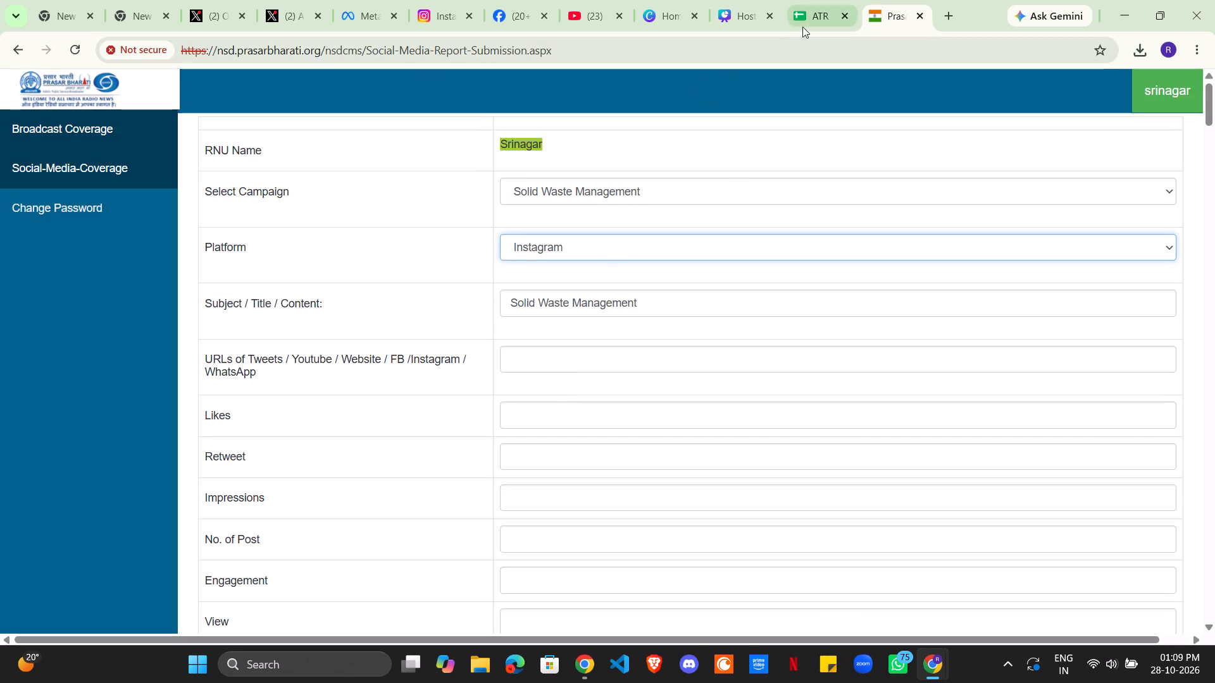
Copy the Instagram links in B4:B5 of the 17-09-26 sheet into the Instagram entry's URLs field.
left_click(807, 22)
left_click_drag(609, 261, 640, 274)
key("ctrl+c")
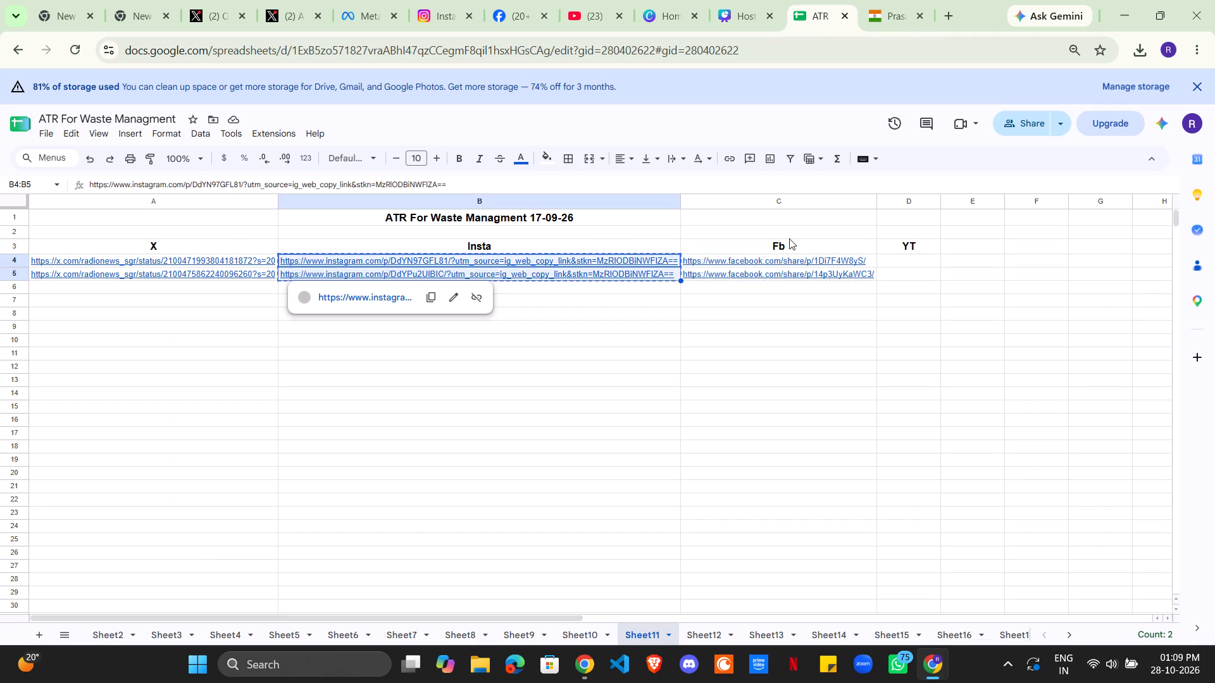
left_click(888, 23)
left_click(671, 355)
key("ctrl+v")
Copy the title text for reuse and submit the 17-09-26 Instagram entry.
left_click_drag(674, 297, 389, 305)
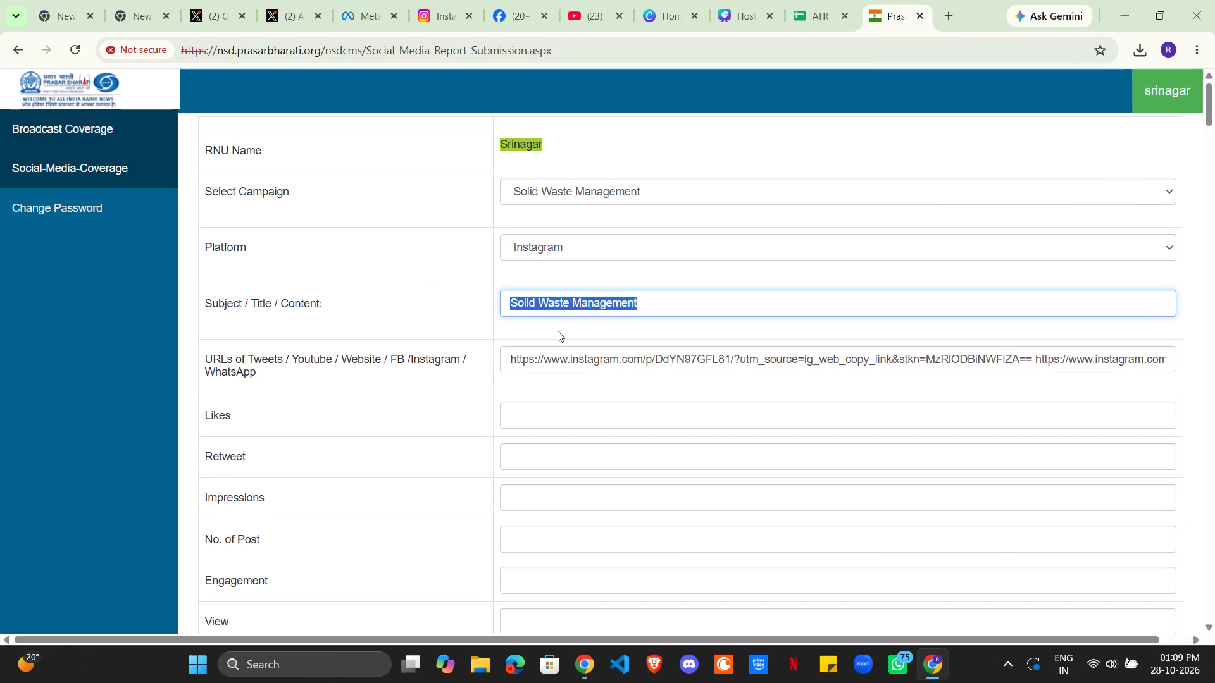
key("ctrl+c")
scroll(650, 376, "down", 3)
left_click(644, 570)
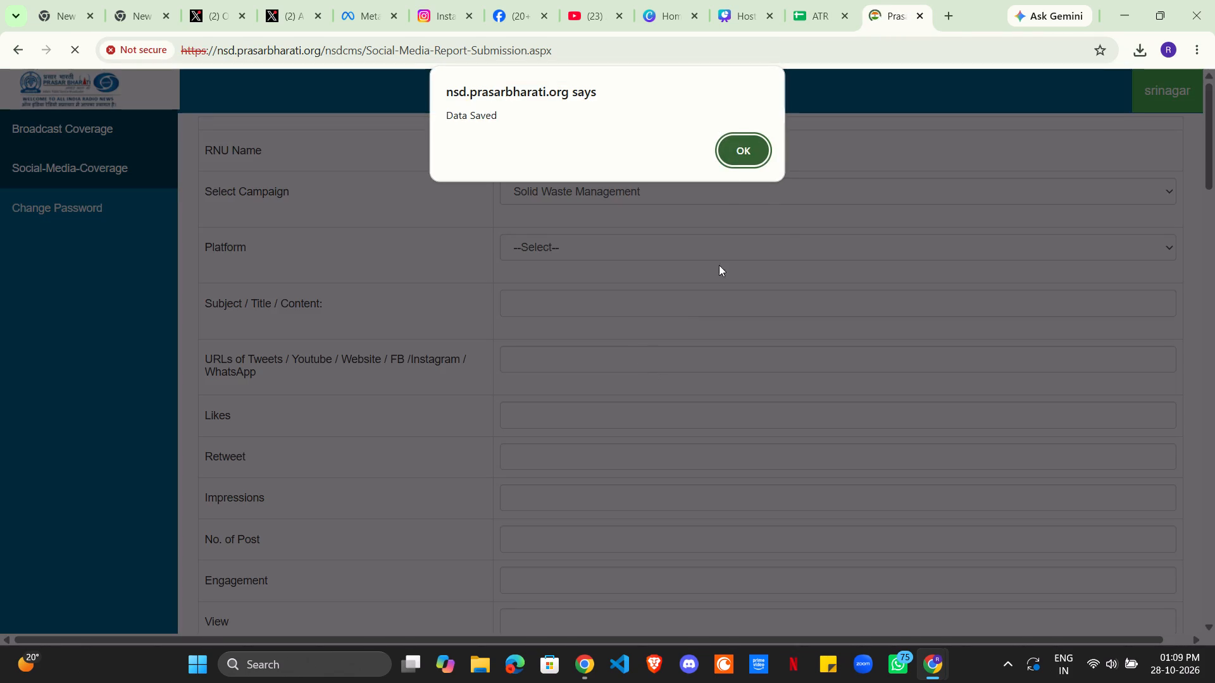
left_click(723, 155)
Switch the spreadsheet to the 18-09-26 sheet and set the new form entry's date of posting to 09/18/2026.
left_click(819, 17)
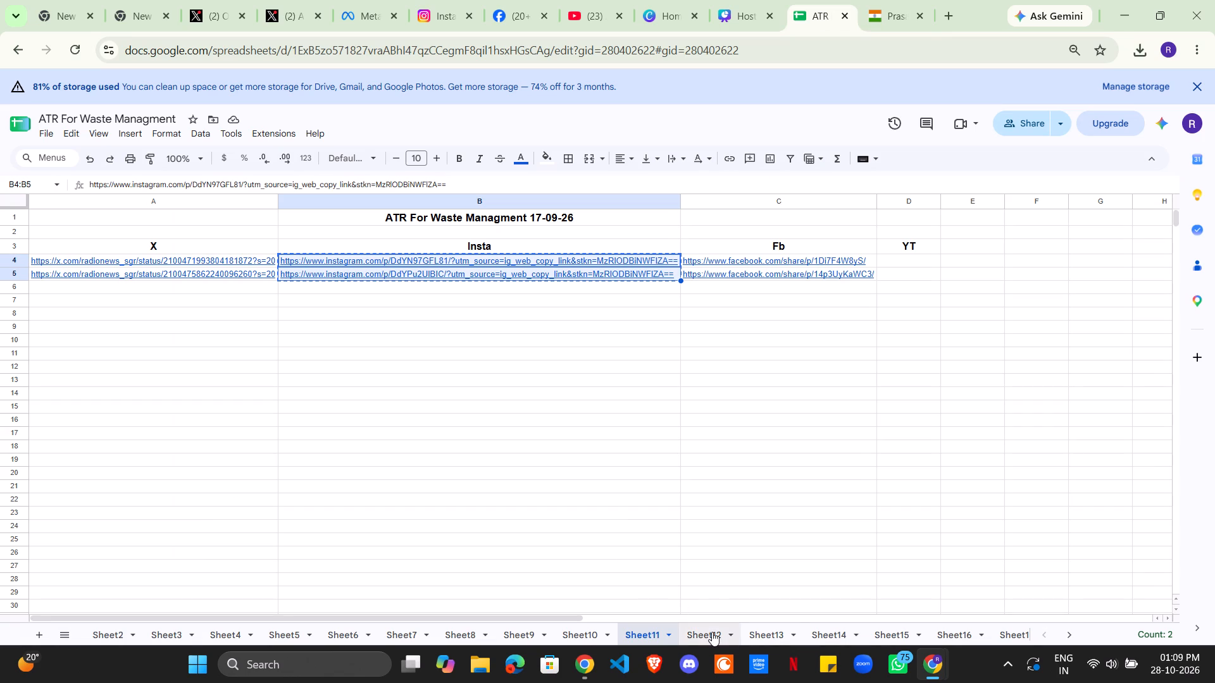
left_click(712, 632)
left_click(881, 25)
scroll(606, 454, "down", 2)
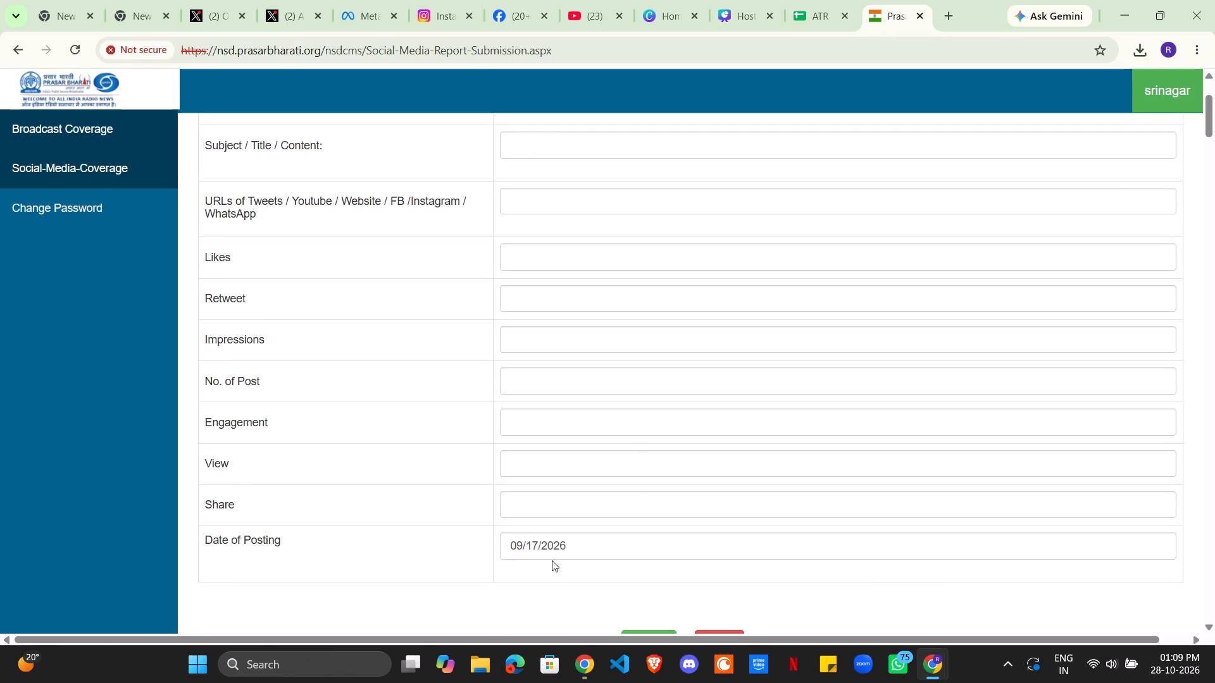
left_click(547, 551)
left_click(599, 456)
scroll(599, 455, "up", 5)
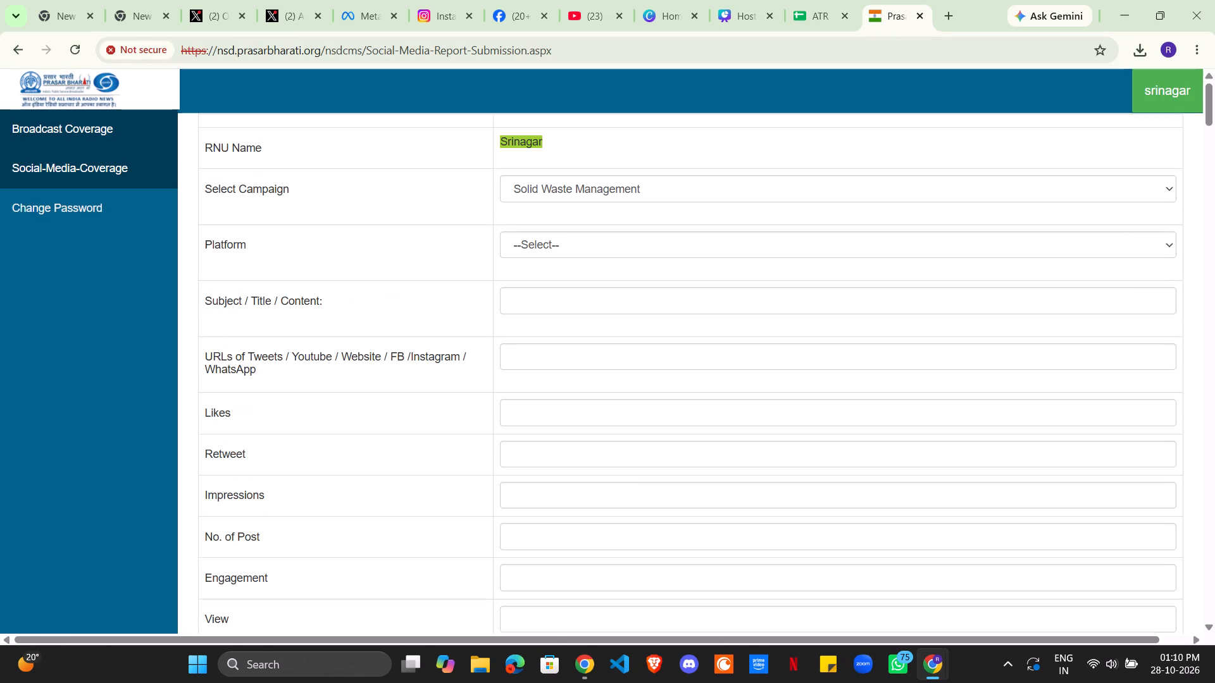
Enter Solid Waste Management as the new entry's title and set its platform to Twitter.
left_click(571, 308)
key("ctrl+v")
left_click(582, 262)
left_click(582, 251)
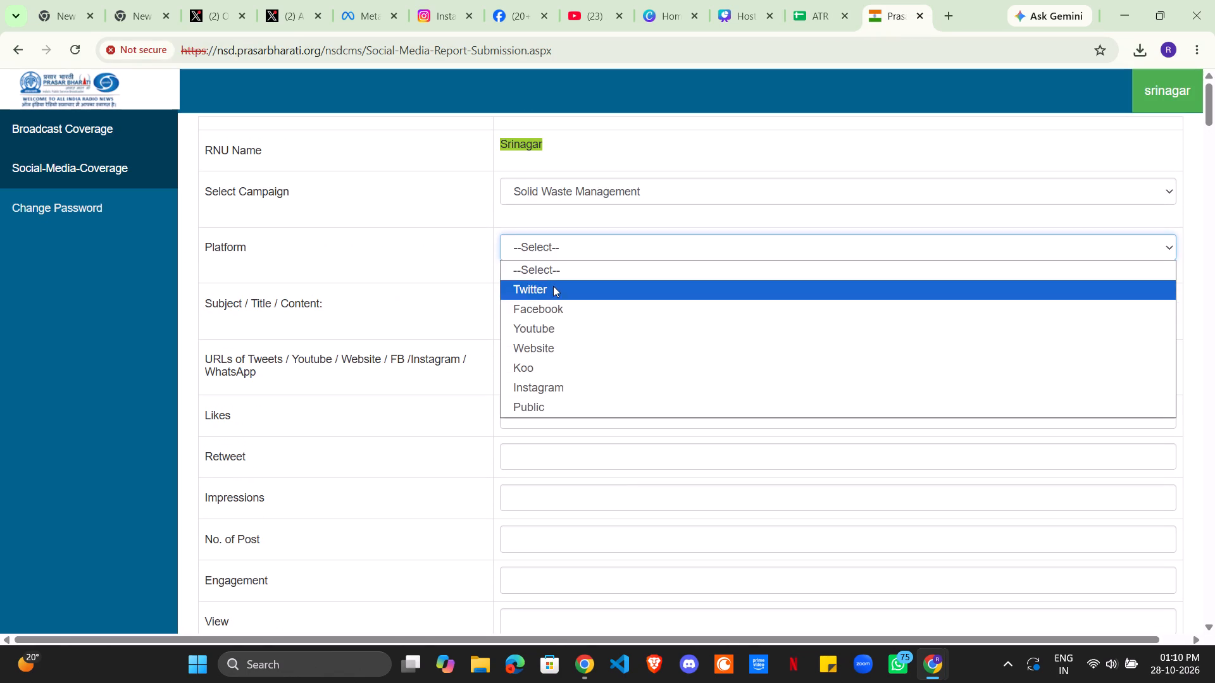
left_click(555, 291)
Copy the X links in A4:A5 of the 18-09-26 sheet into the Twitter entry's URLs field.
left_click(821, 14)
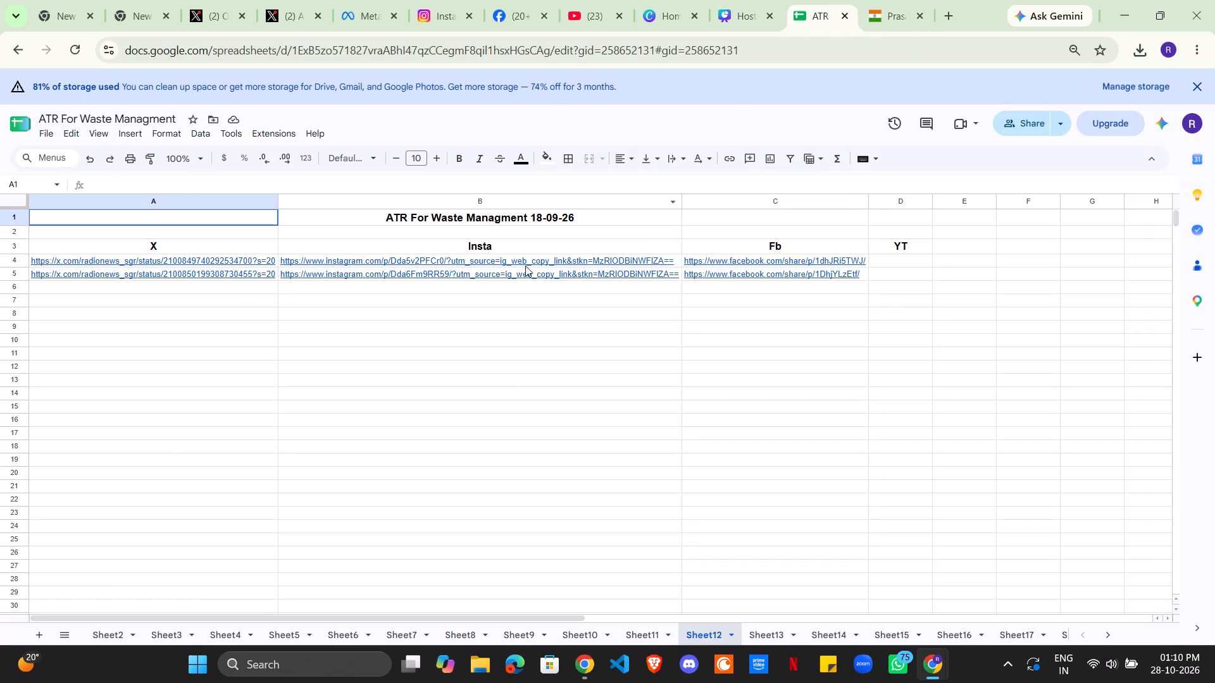
left_click_drag(231, 255, 247, 273)
key("ctrl+c")
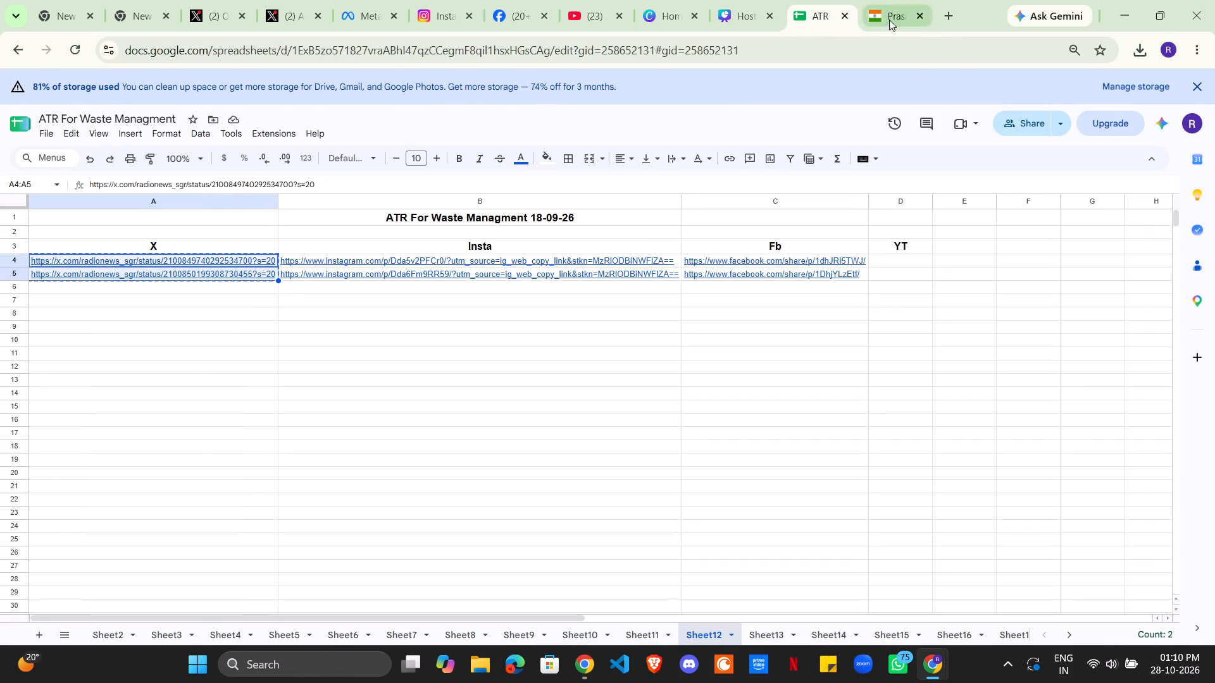
left_click(889, 20)
left_click(594, 368)
key("ctrl+v")
Copy the title text for reuse and submit the 18-09-26 Twitter entry.
left_click_drag(692, 304, 433, 297)
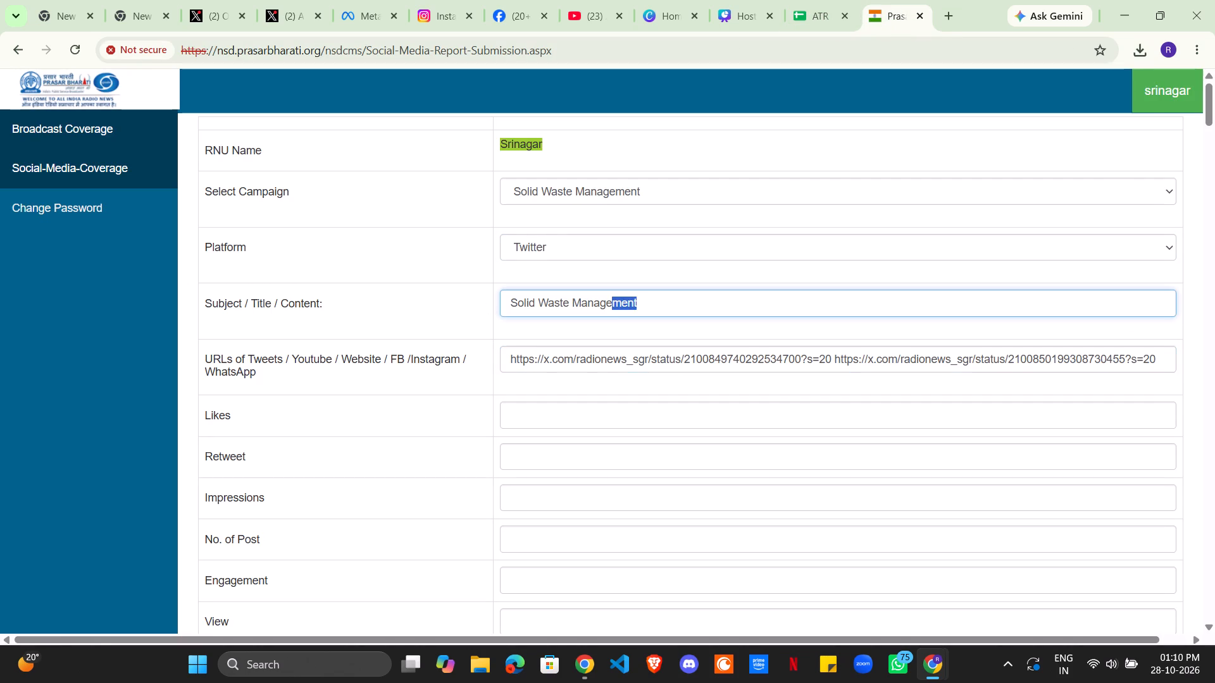
key("ctrl+c")
scroll(617, 343, "down", 4)
left_click(653, 471)
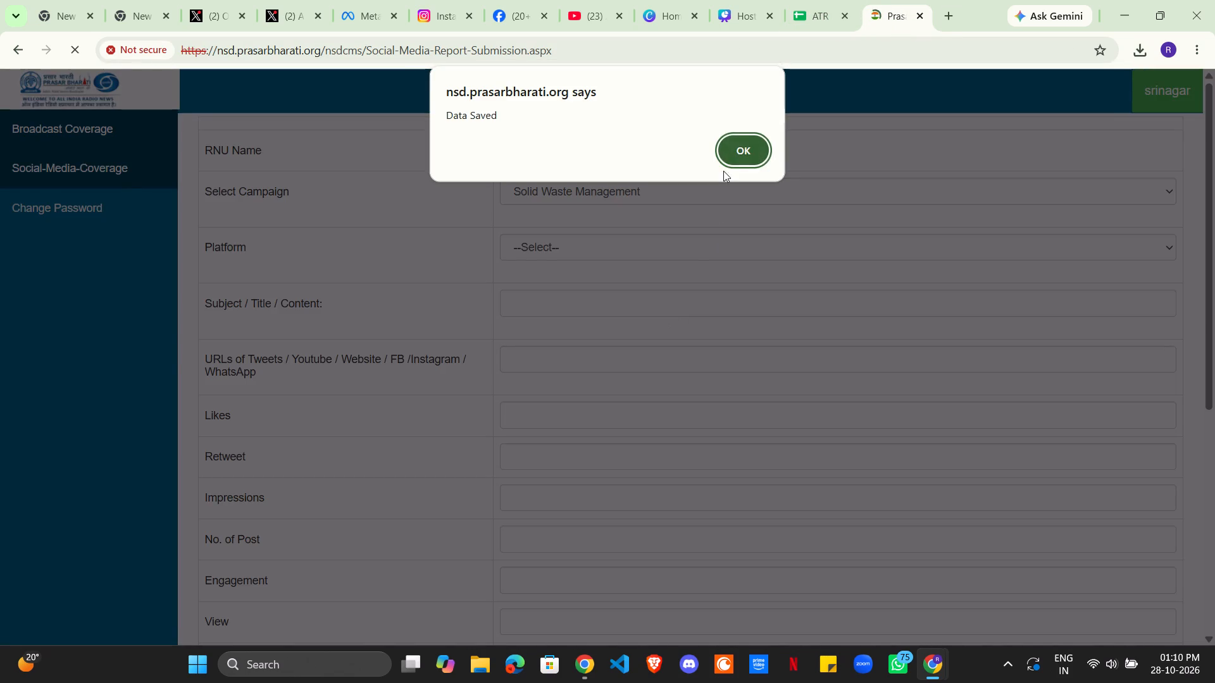
left_click(726, 162)
Set the new entry's platform to Facebook and enter Solid Waste Management as its title.
left_click(561, 257)
left_click(564, 312)
left_click(546, 311)
key("ctrl+v")
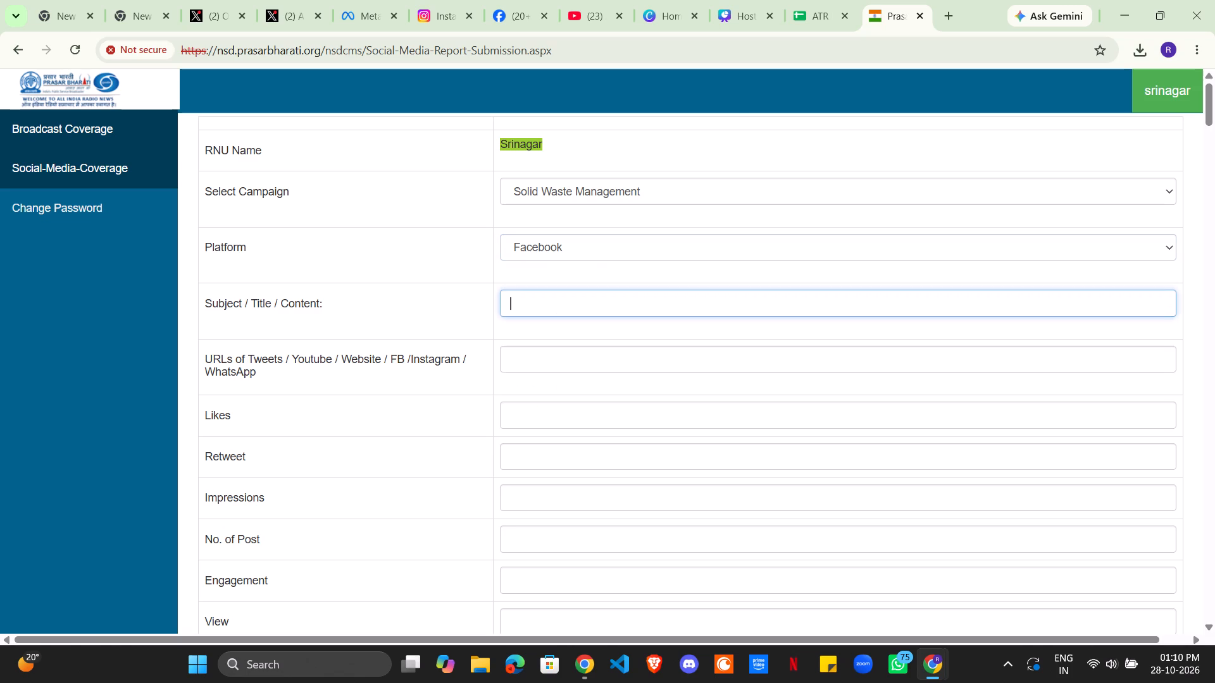
Copy the Facebook links in C4:C5 of the 18-09-26 sheet into the Facebook entry's URLs field.
left_click(802, 18)
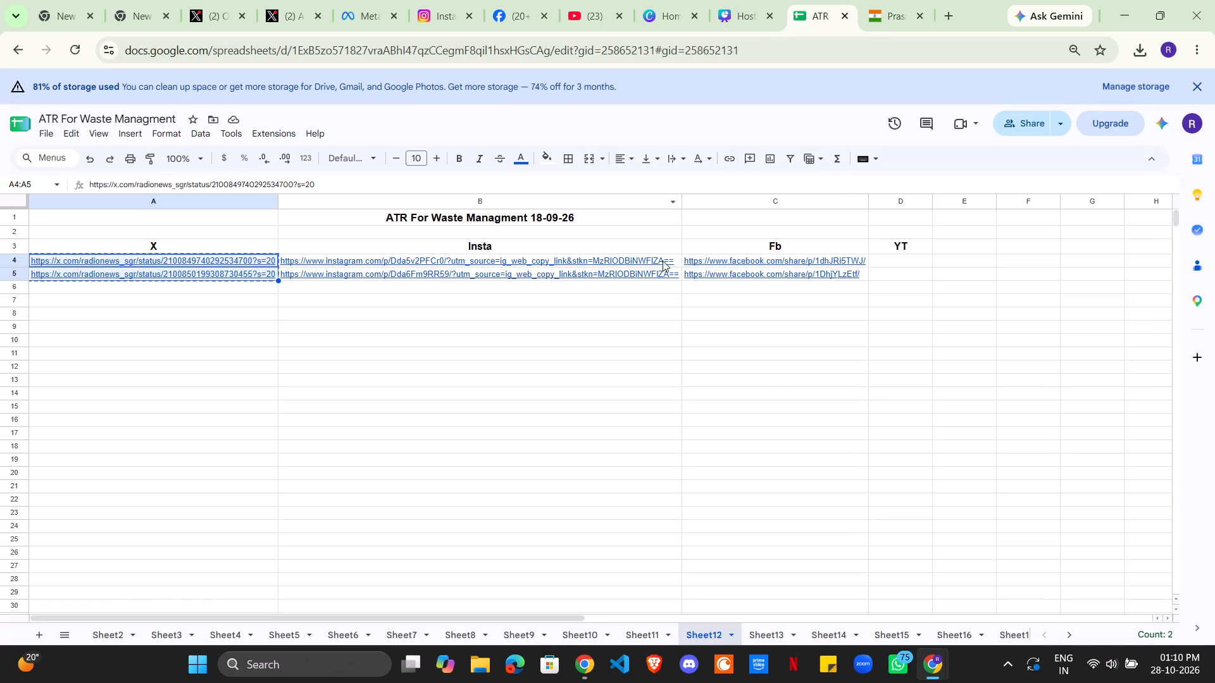
left_click_drag(701, 261, 685, 278)
key("ctrl+c")
left_click(897, 14)
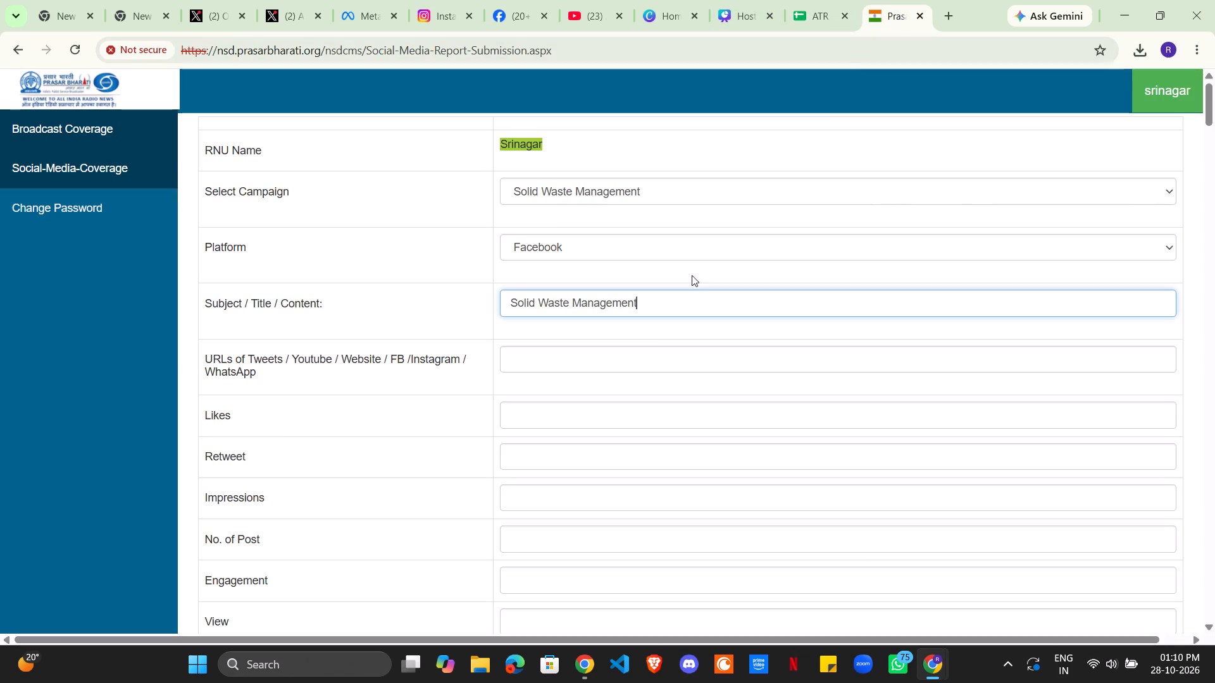
left_click(620, 366)
key("ctrl+v")
Copy the title text for reuse and submit the 18-09-26 Facebook entry.
left_click_drag(691, 307, 428, 305)
key("ctrl+c")
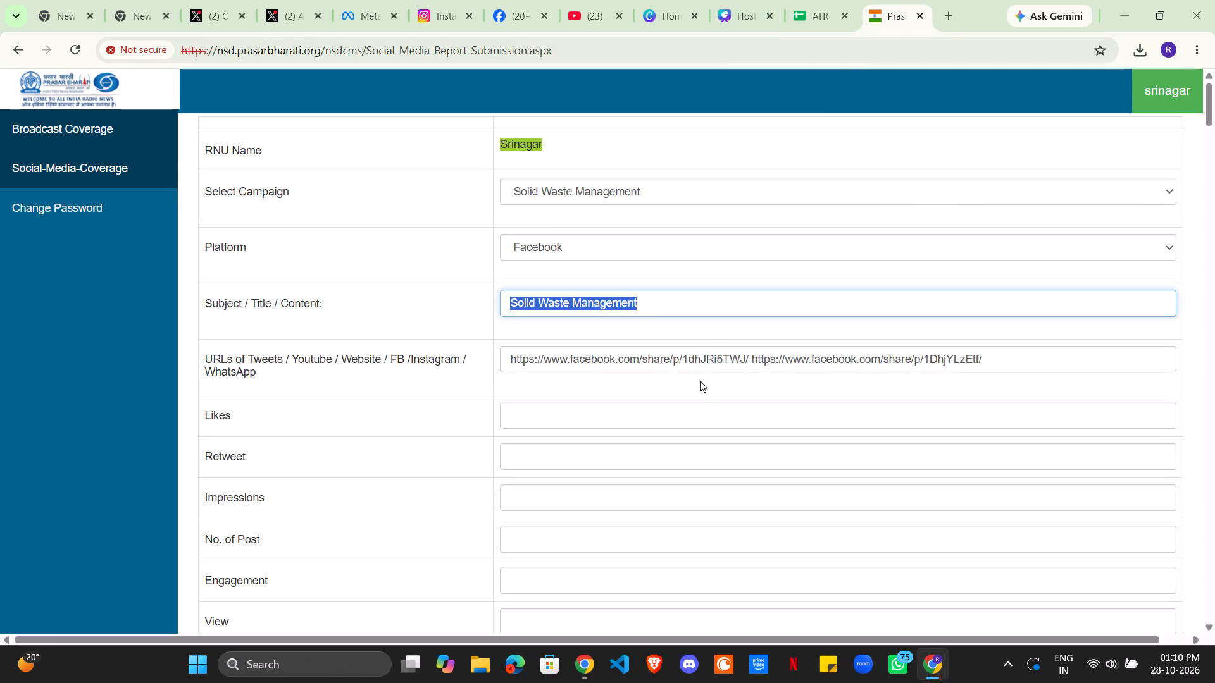
key("ctrl+c")
scroll(698, 422, "down", 2)
scroll(673, 546, "down", 1)
left_click(645, 555)
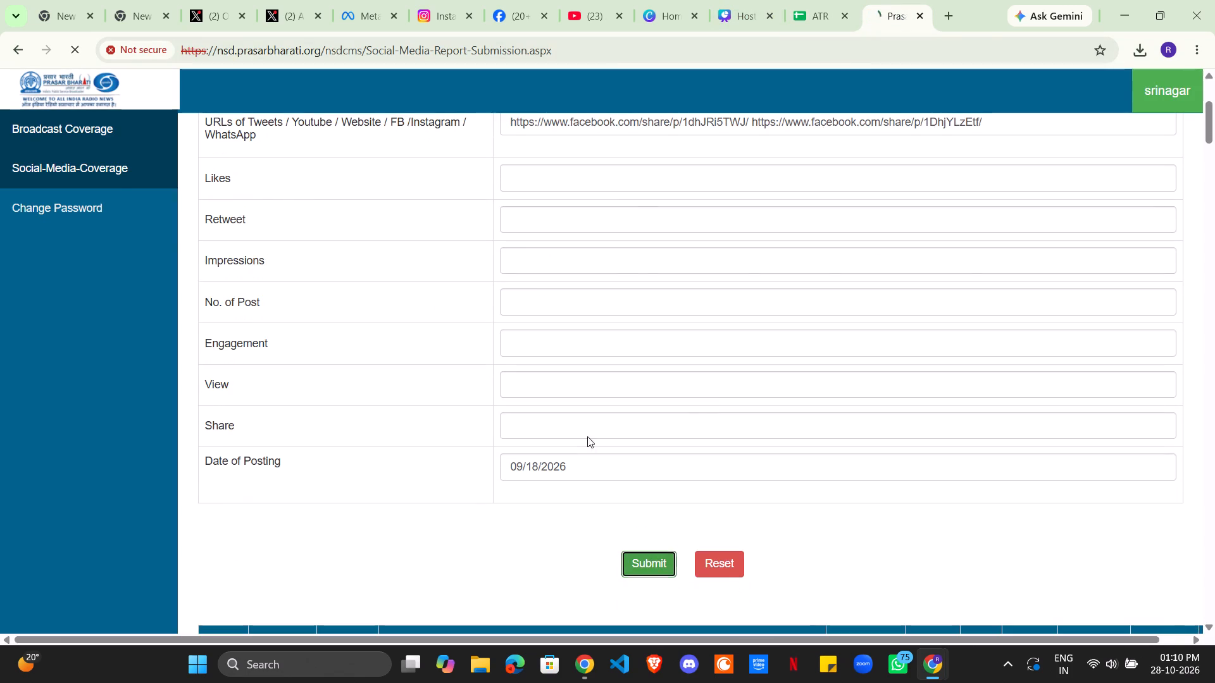
left_click(728, 152)
Enter Solid Waste Management as the new entry's title and set its platform to Instagram.
left_click(559, 305)
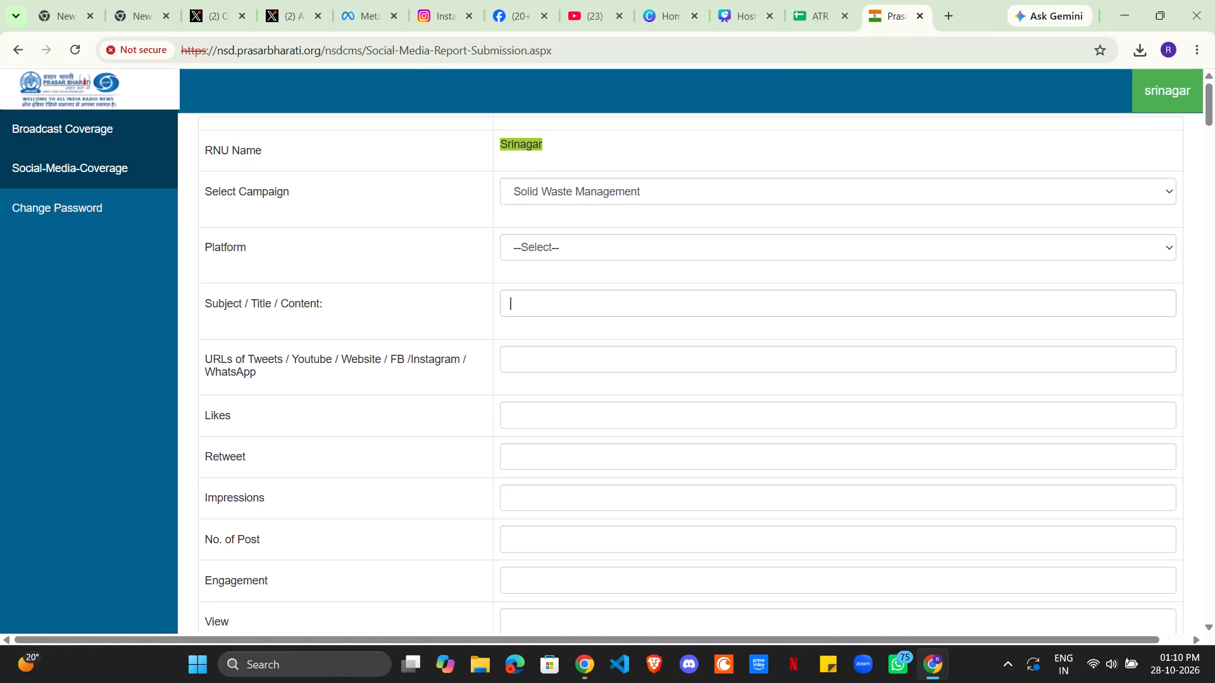
key("ctrl+v")
left_click(568, 243)
left_click_drag(568, 376, 570, 383)
Copy the Instagram links in B4:B5 of the 18-09-26 sheet into the Instagram entry's URLs field.
left_click(814, 15)
left_click_drag(589, 262, 607, 273)
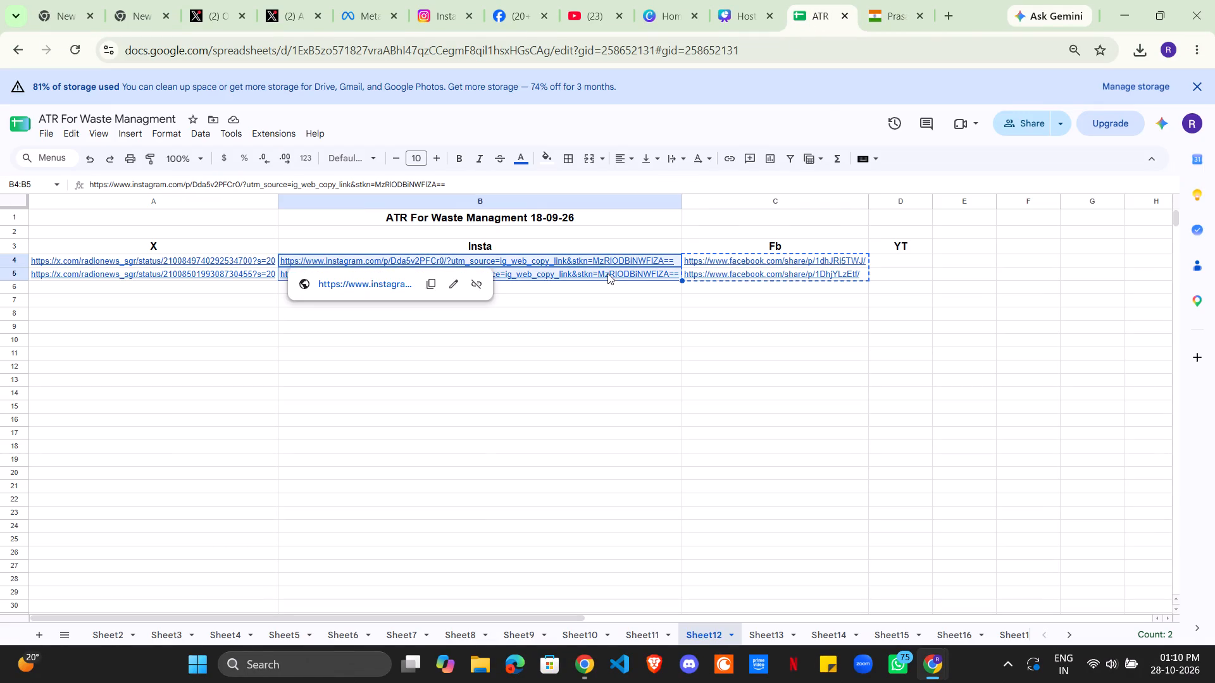
key("ctrl+c")
left_click(882, 18)
left_click(615, 367)
key("ctrl+v")
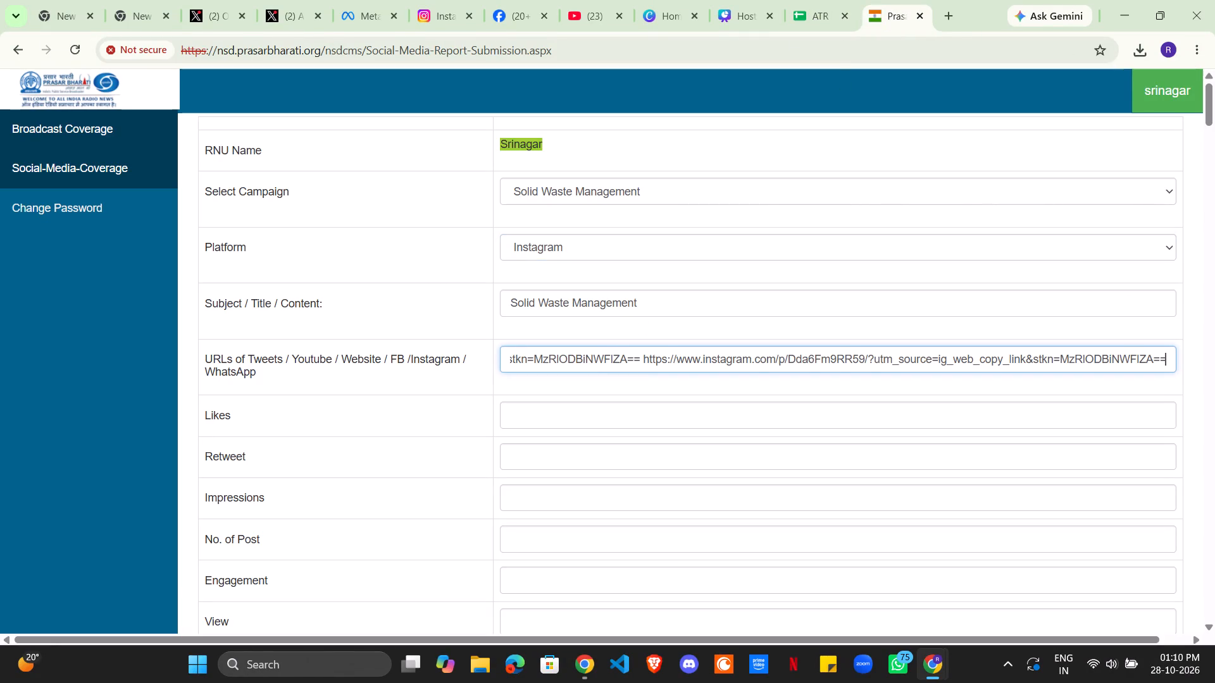
Copy the title text for reuse and submit the 18-09-26 Instagram entry.
left_click_drag(687, 300, 388, 302)
key("ctrl+c")
scroll(595, 319, "down", 4)
left_click(644, 495)
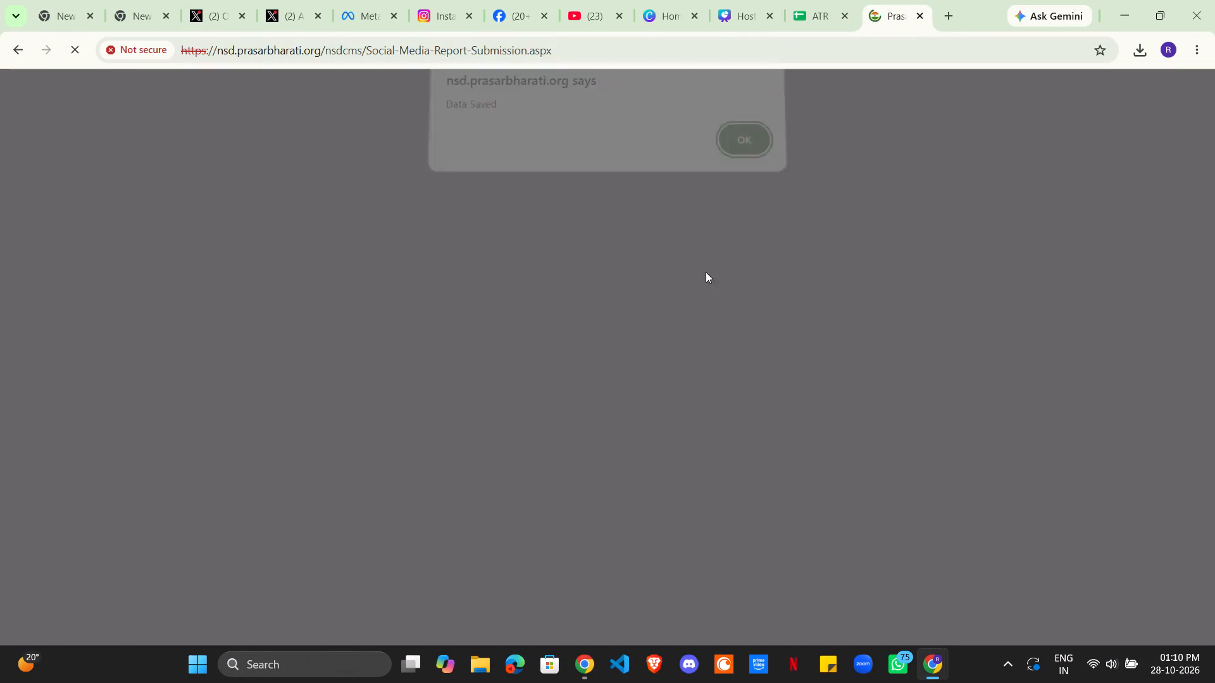
left_click(752, 152)
Set the new entry's date of posting to September 19, 2026.
scroll(649, 265, "down", 4)
left_click(579, 388)
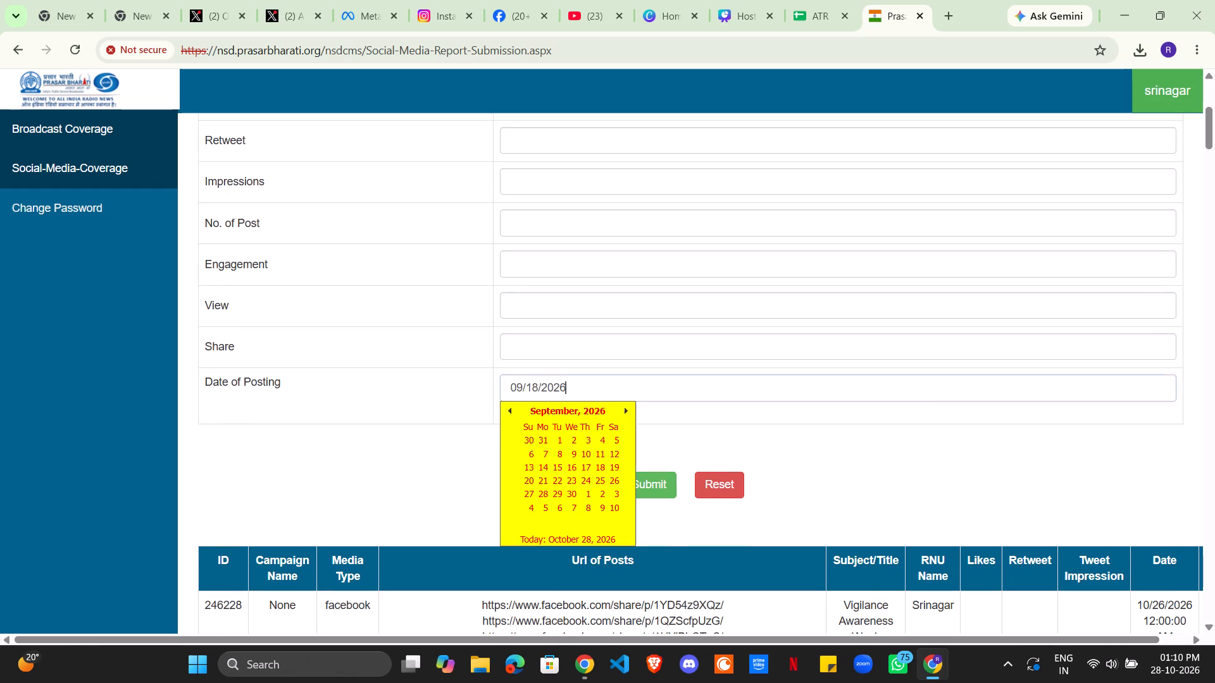
left_click(616, 471)
Set the new entry's platform to Twitter and enter Solid Waste Management as its title.
scroll(581, 434, "up", 5)
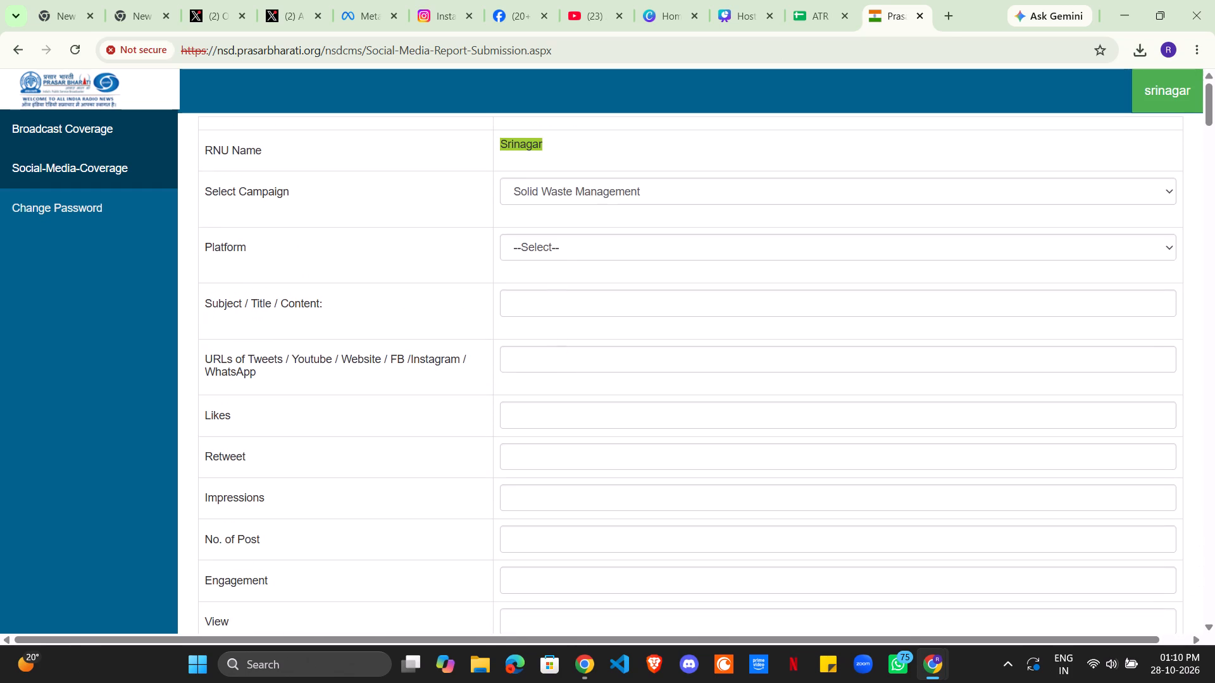
left_click(561, 250)
left_click(561, 290)
left_click(559, 317)
left_click(564, 304)
key("ctrl+v")
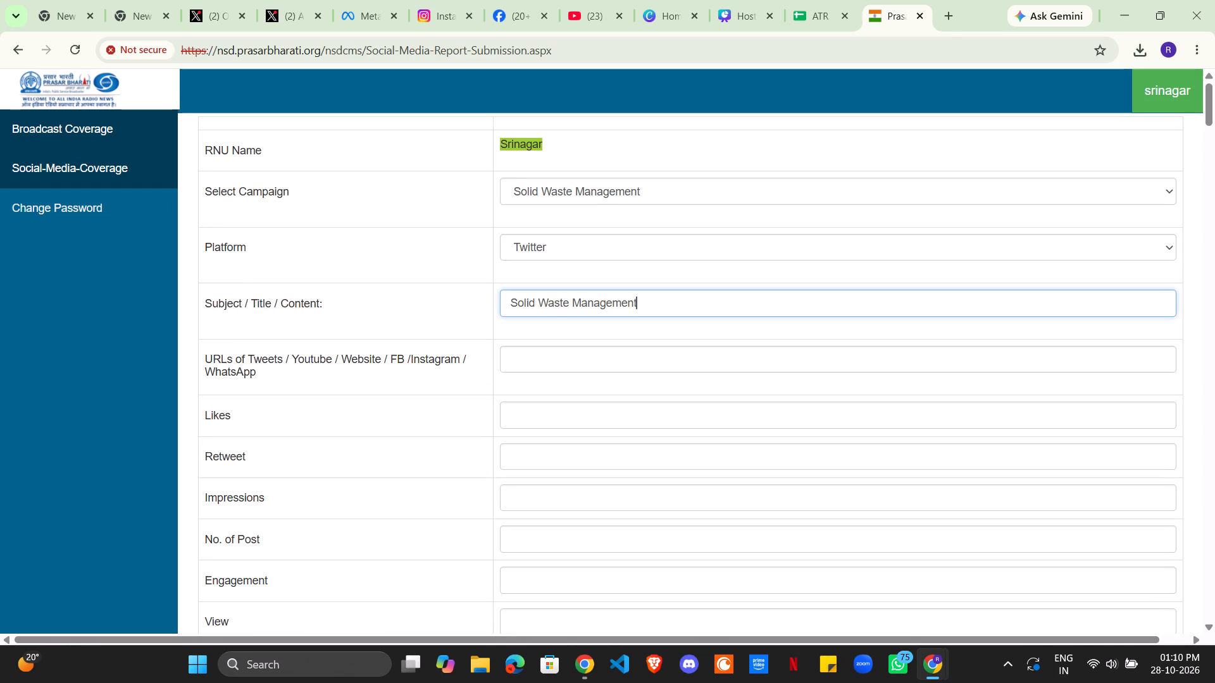
Switch to the ATR For Waste Managment spreadsheet and open Sheet13 for the Twitter entry's X link, checking Sheet14 as well.
left_click(809, 25)
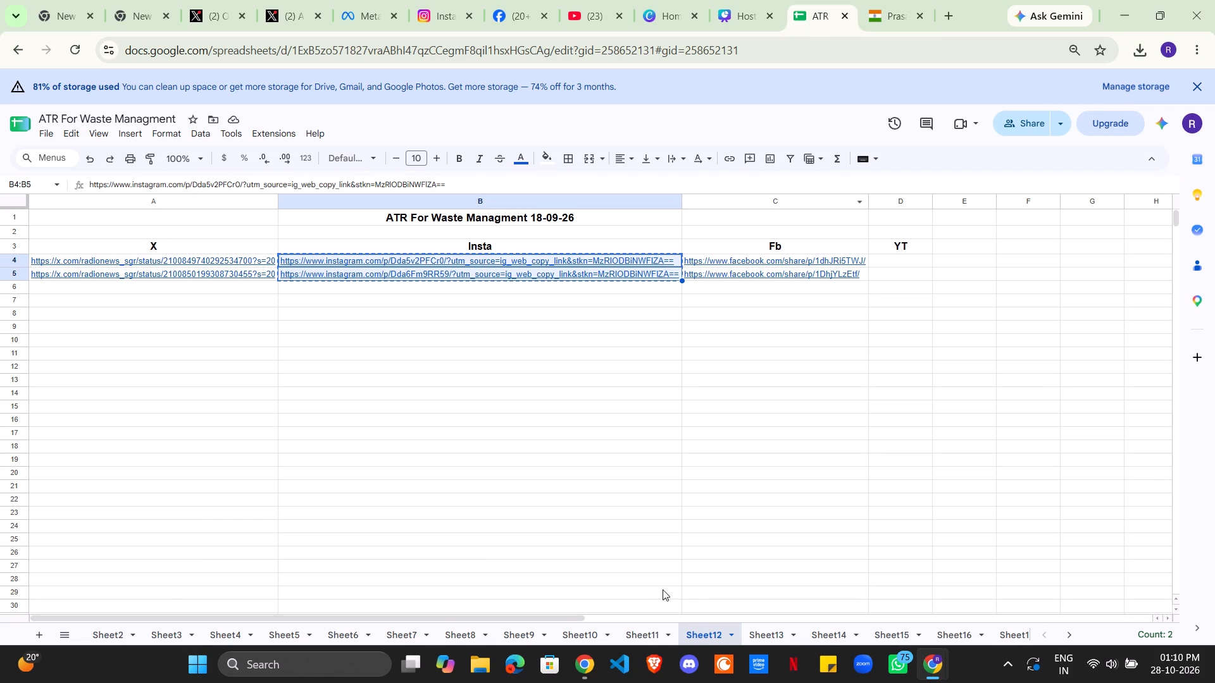
left_click(755, 634)
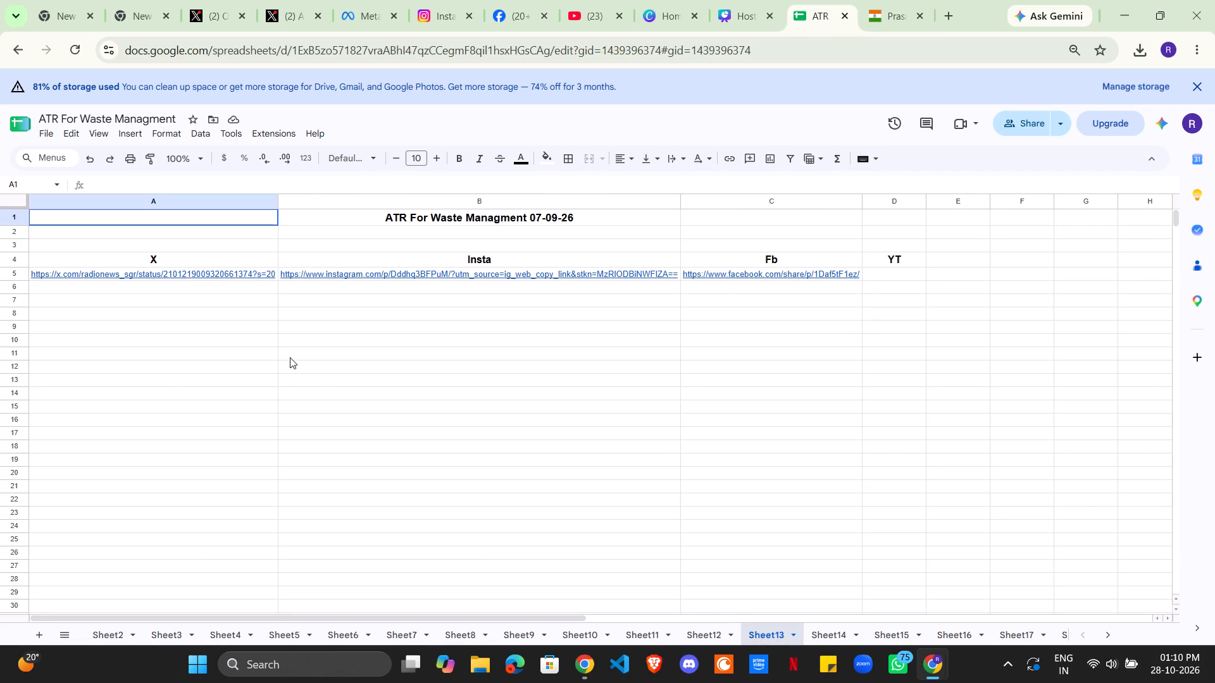
left_click(833, 633)
left_click(770, 632)
Open the X post linked in cell A5 of Sheet13, examine its posting date, and close it.
left_click(230, 276)
left_click(115, 297)
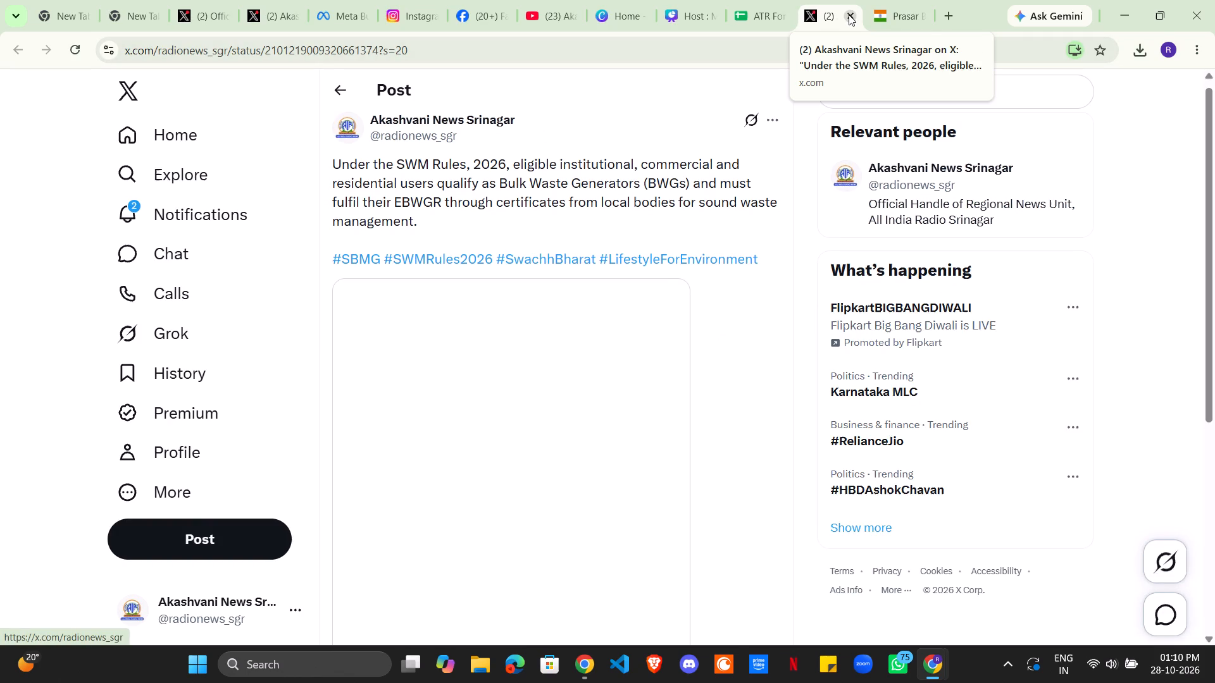
scroll(740, 158, "down", 6)
scroll(766, 211, "up", 2)
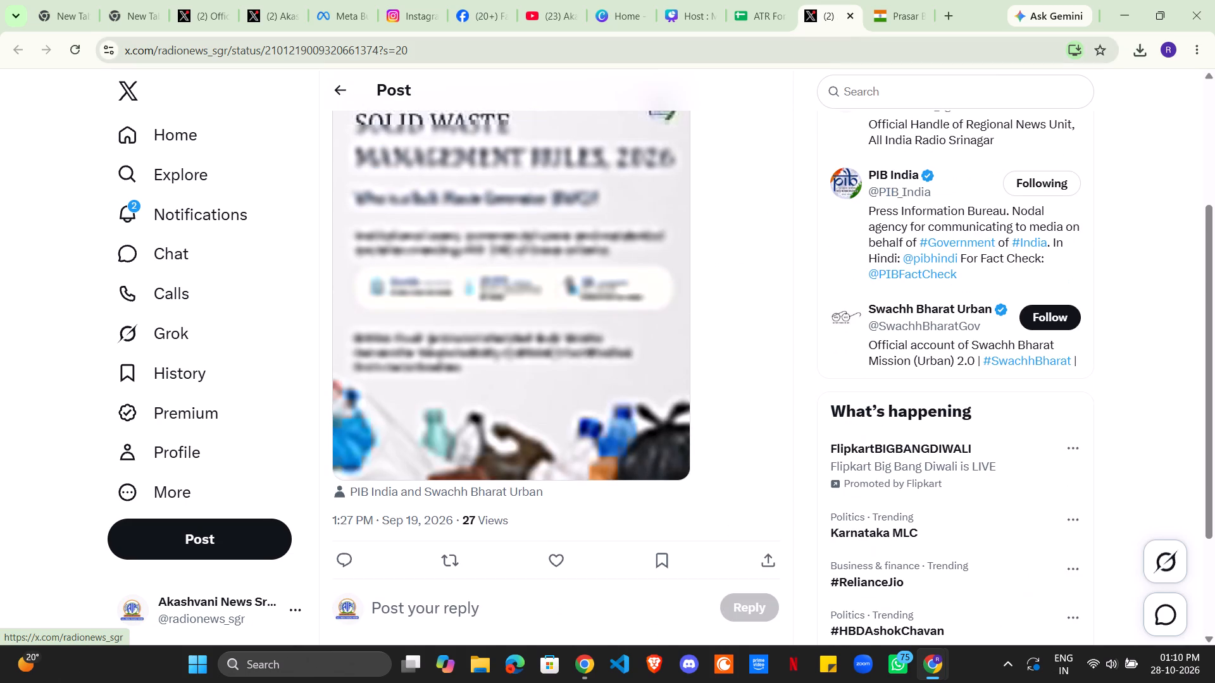
left_click(848, 16)
left_click(840, 20)
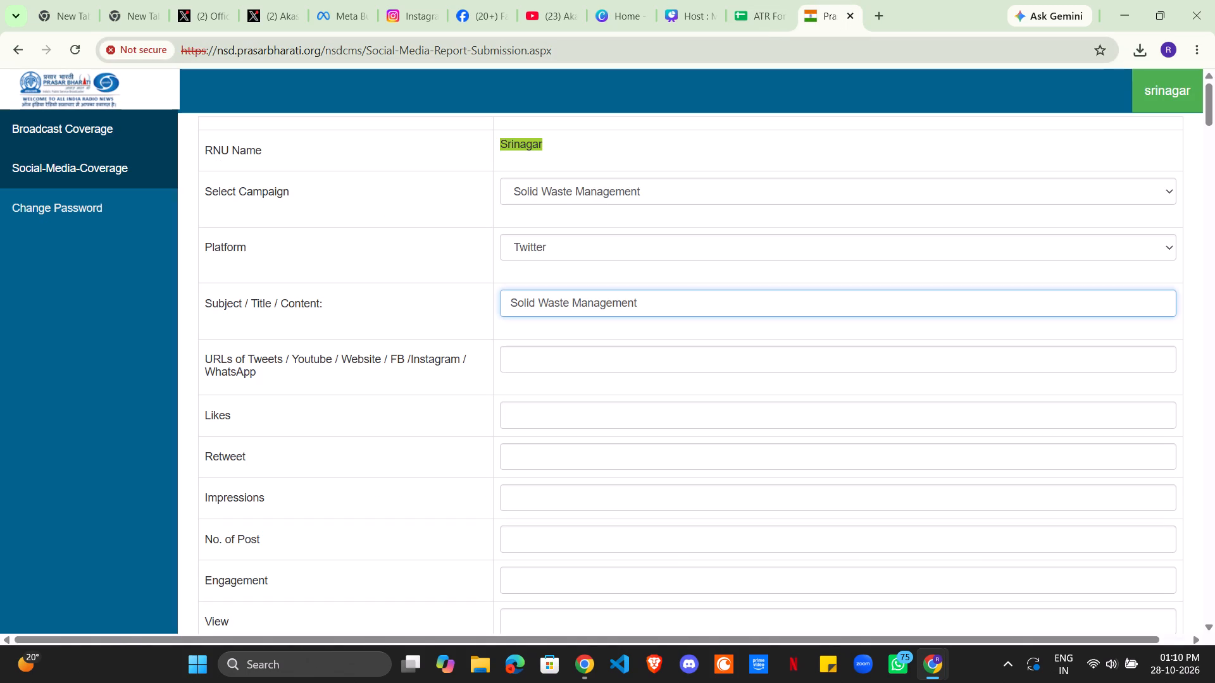
scroll(729, 270, "down", 5)
scroll(716, 334, "up", 4)
Change the day in Sheet13's title to 19, making it "ATR For Waste Managment 19-09-26".
left_click(796, 22)
double_click(535, 215)
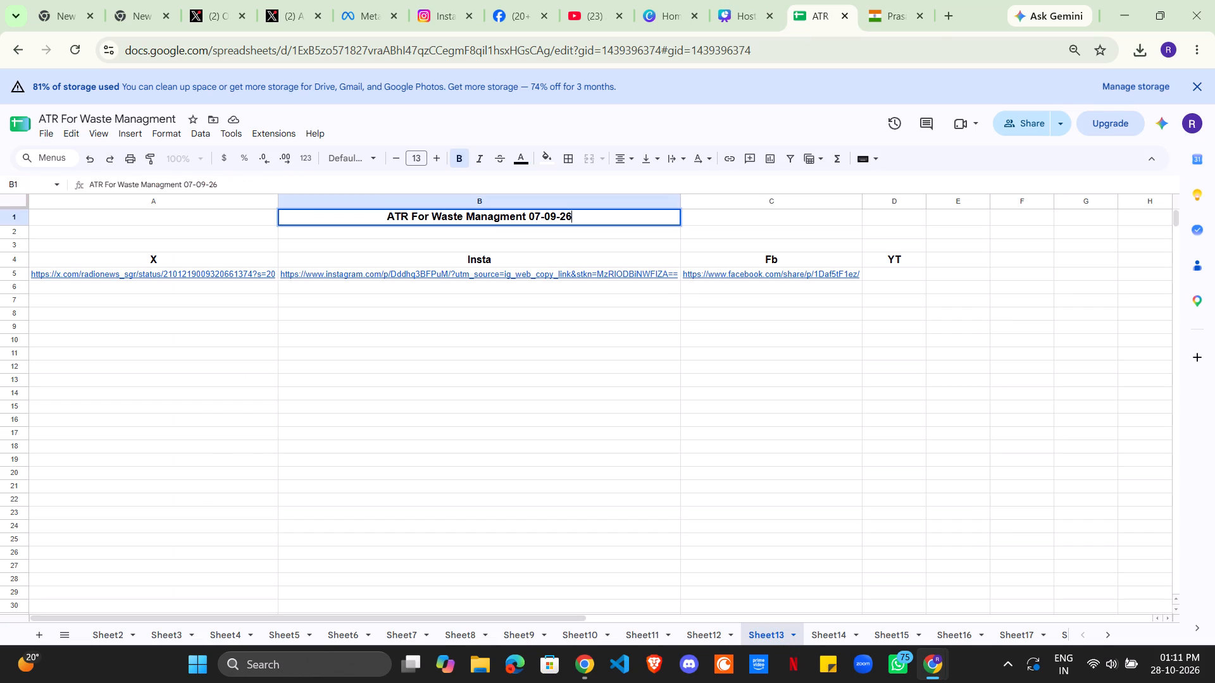
left_click_drag(539, 221, 531, 221)
key("End")
key("Page_Up")
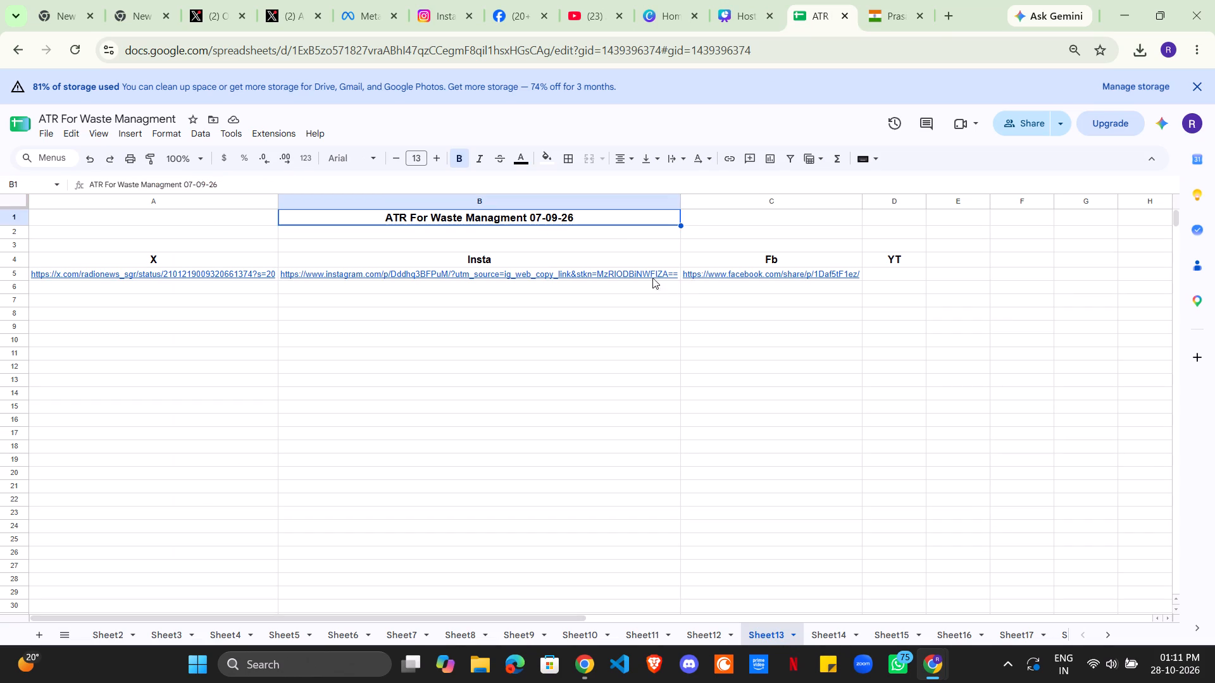
double_click(540, 214)
double_click(537, 217)
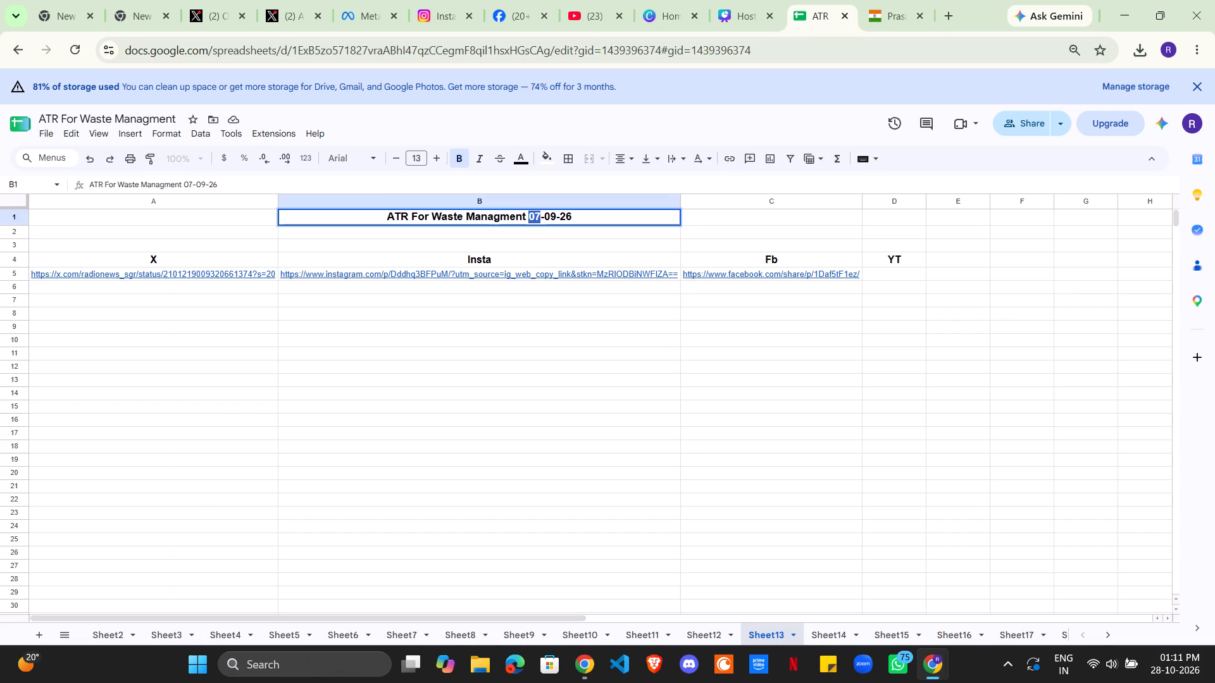
type("19")
left_click(618, 344)
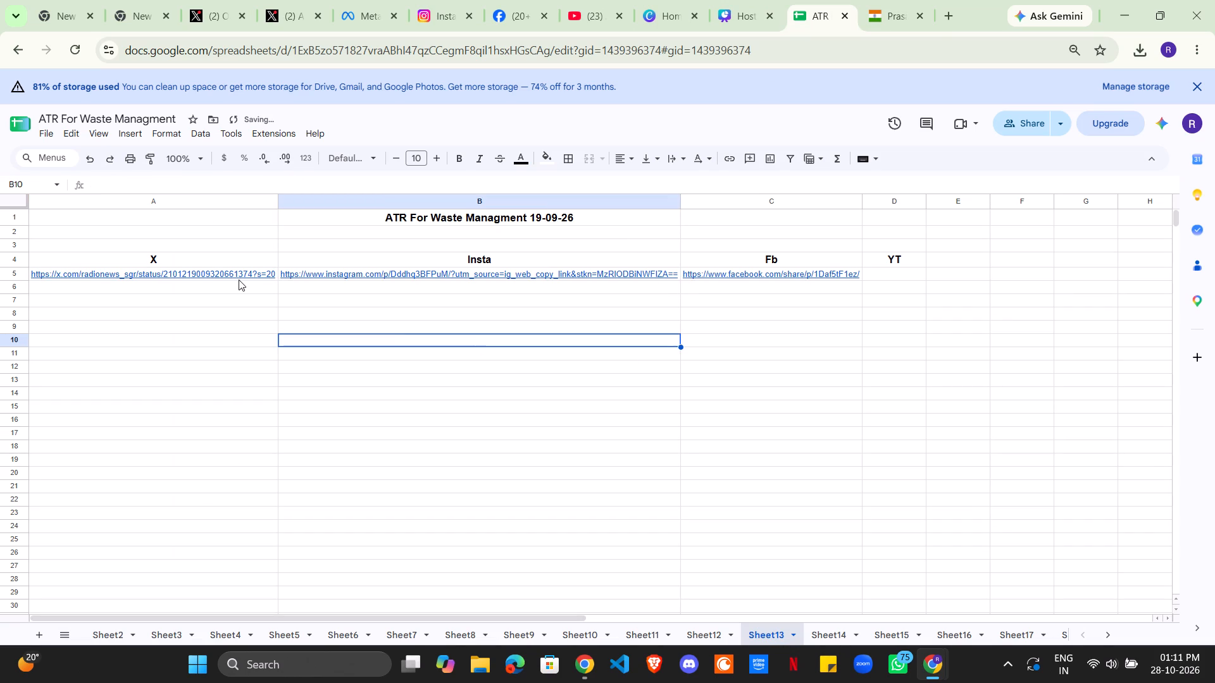
Copy the X link from cell A5 of Sheet13 into the Twitter entry's URLs field.
left_click(239, 280)
key("ctrl+c")
left_click(899, 12)
left_click(544, 285)
key("ctrl+v")
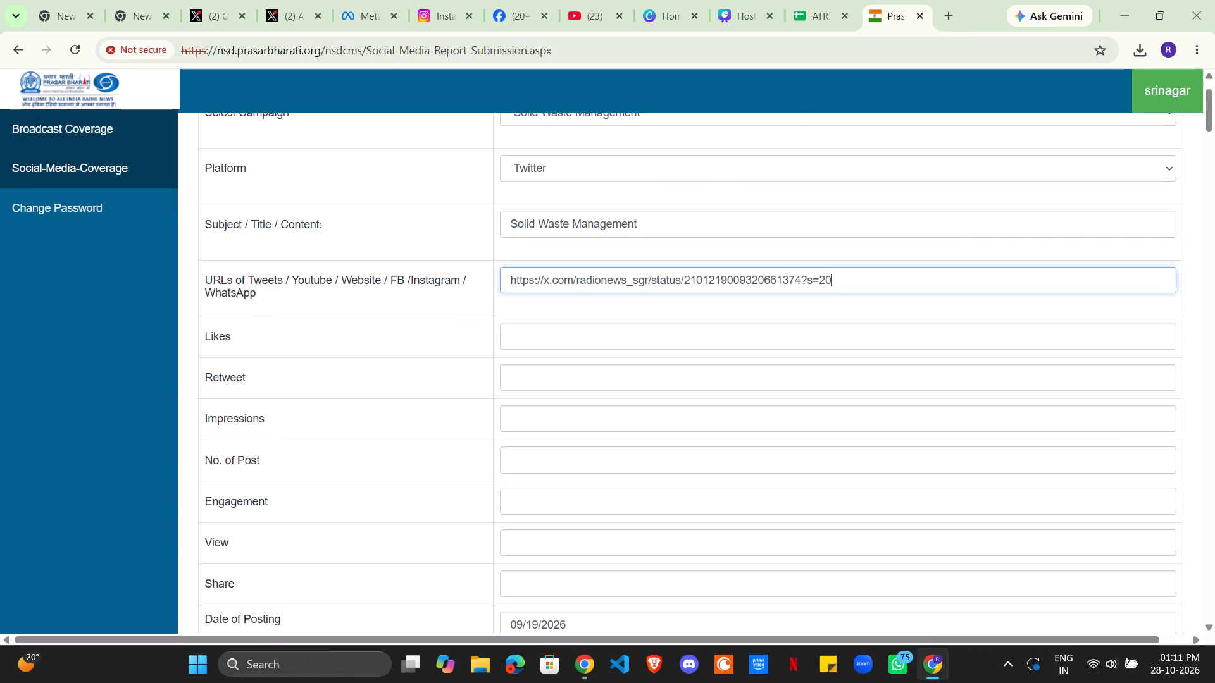
Copy the subject text "Solid Waste Management" for reuse and submit the Twitter entry dated 09/19/2026.
left_click_drag(701, 234, 427, 232)
key("ctrl+c")
scroll(637, 373, "down", 3)
left_click(644, 485)
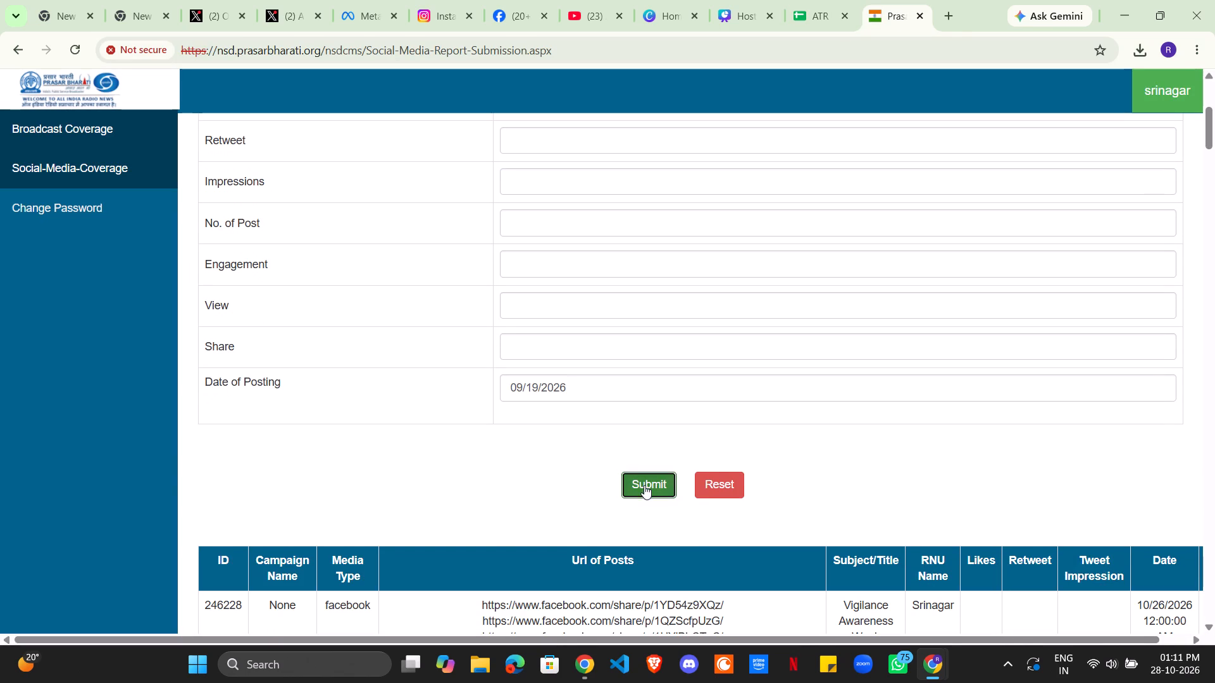
scroll(654, 362, "up", 2)
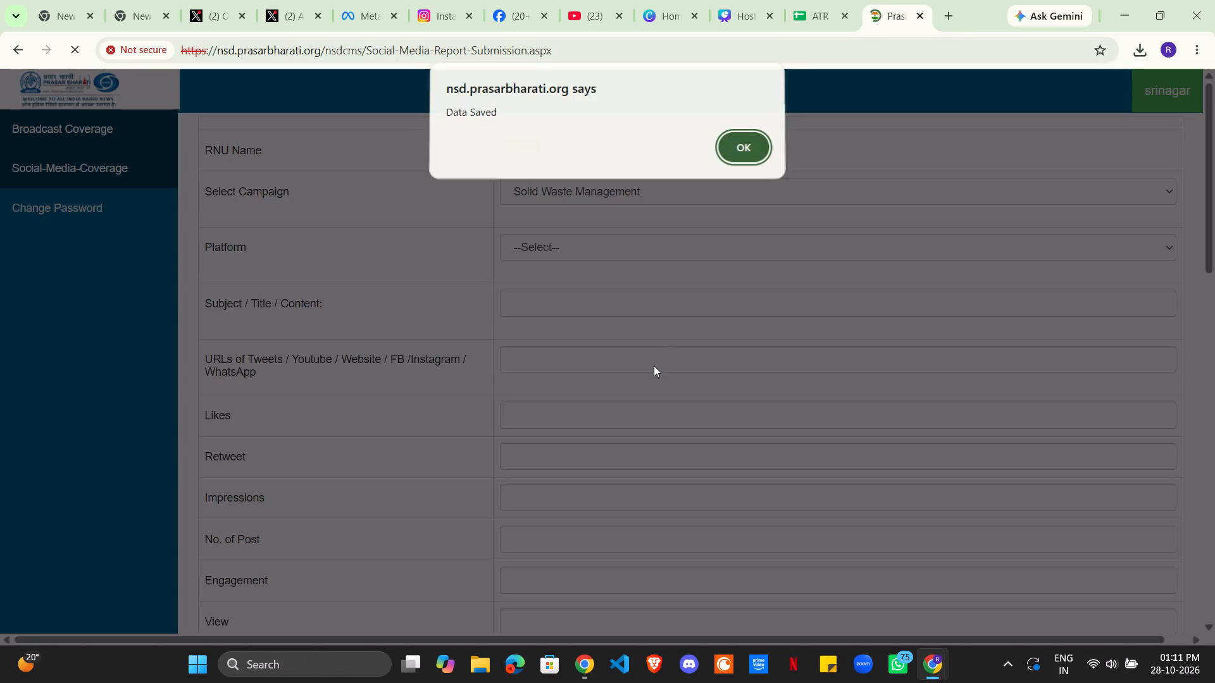
left_click(730, 159)
Start a new entry with platform Facebook and subject "Solid Waste Management".
scroll(654, 376, "up", 2)
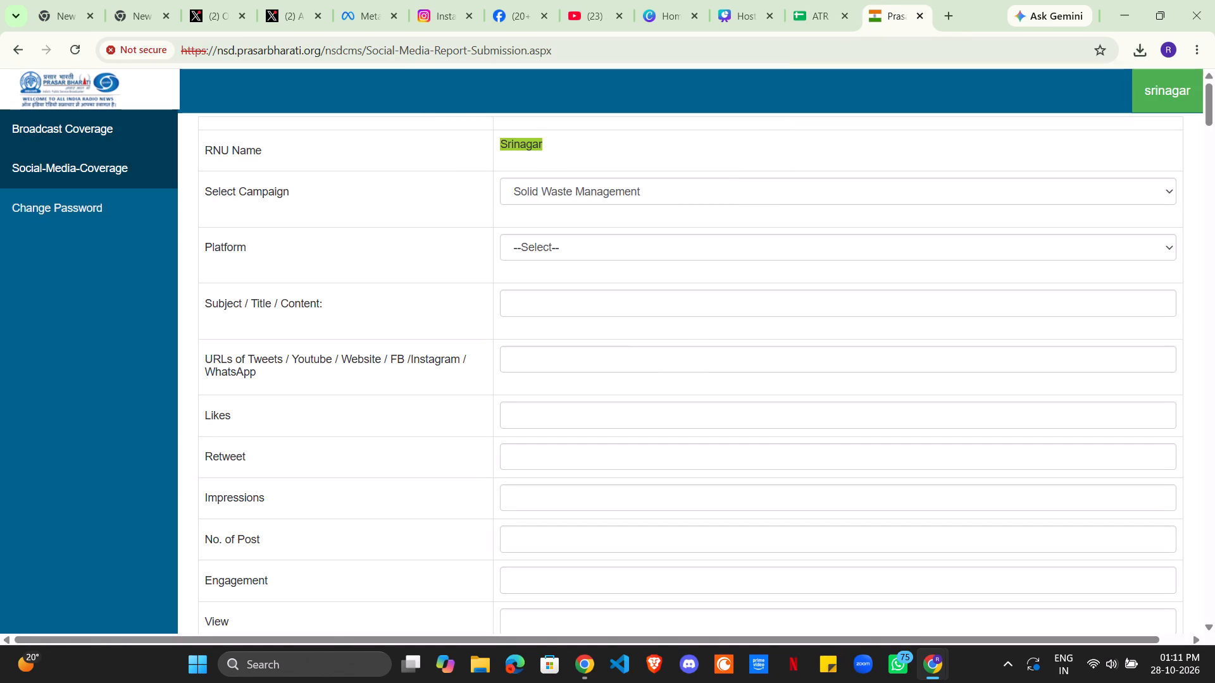
scroll(637, 344, "up", 4)
left_click(611, 264)
left_click(582, 259)
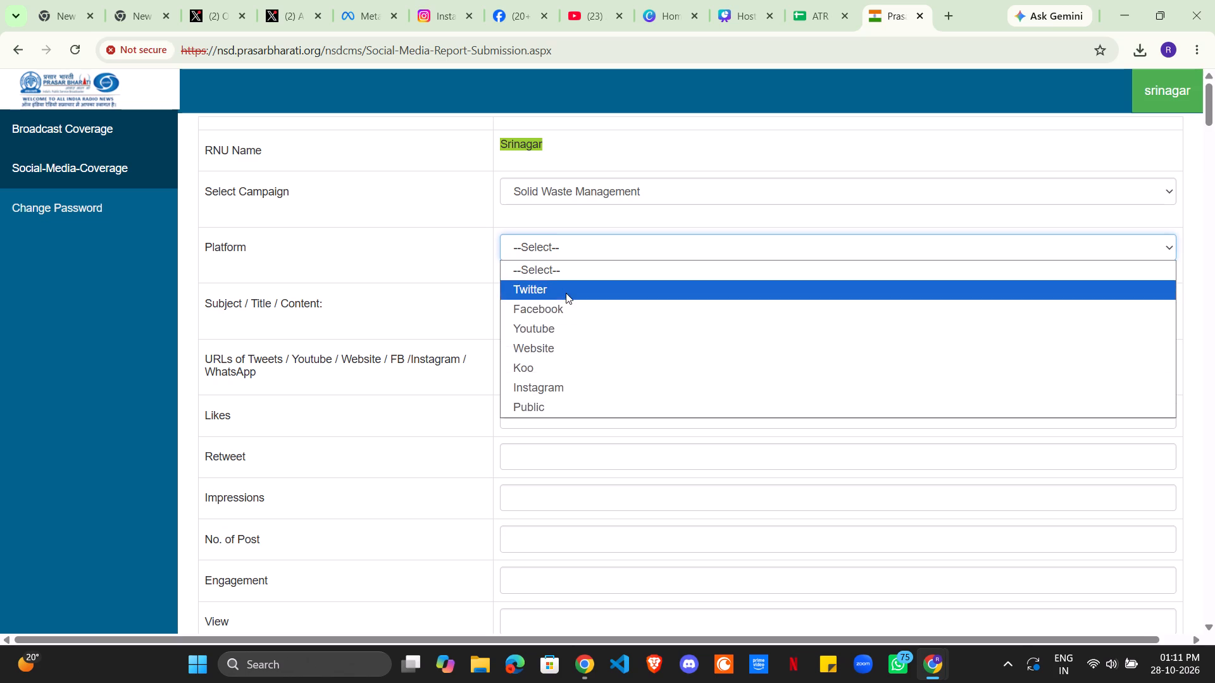
left_click(571, 304)
left_click(562, 288)
left_click(573, 305, "ctrl")
key("ctrl+v")
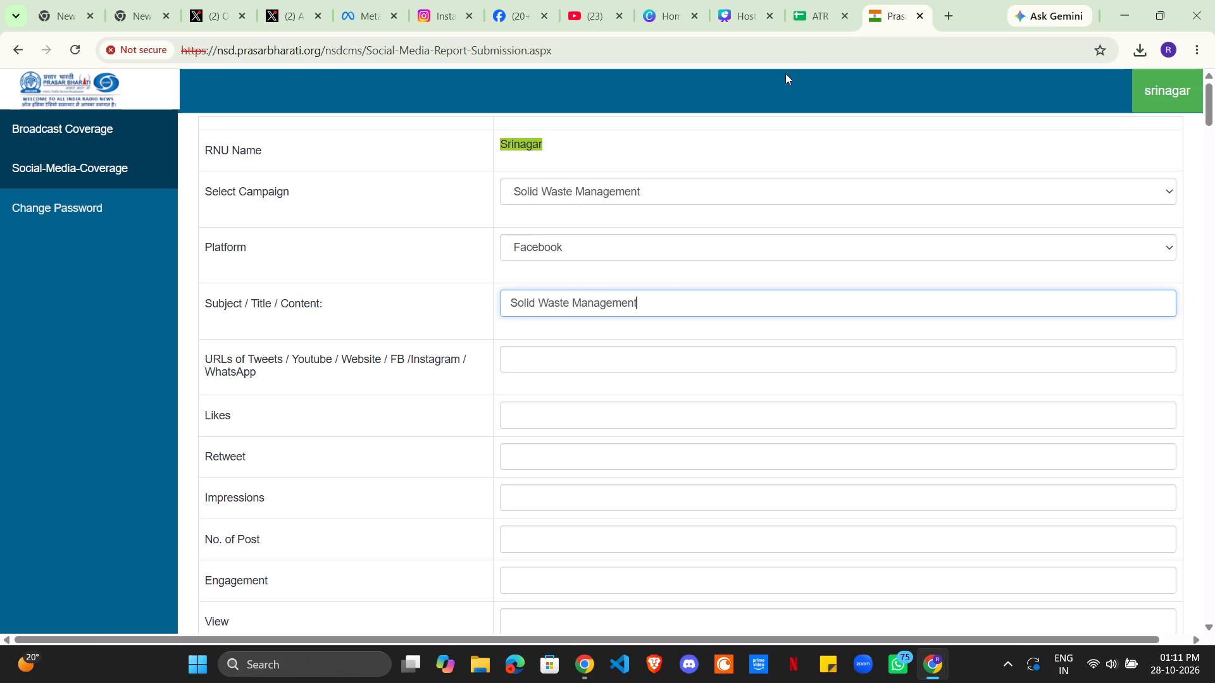
Copy the Facebook link from cell C5 of Sheet13 into the Facebook entry's URLs field.
left_click(814, 25)
left_click(737, 273)
key("ctrl+c")
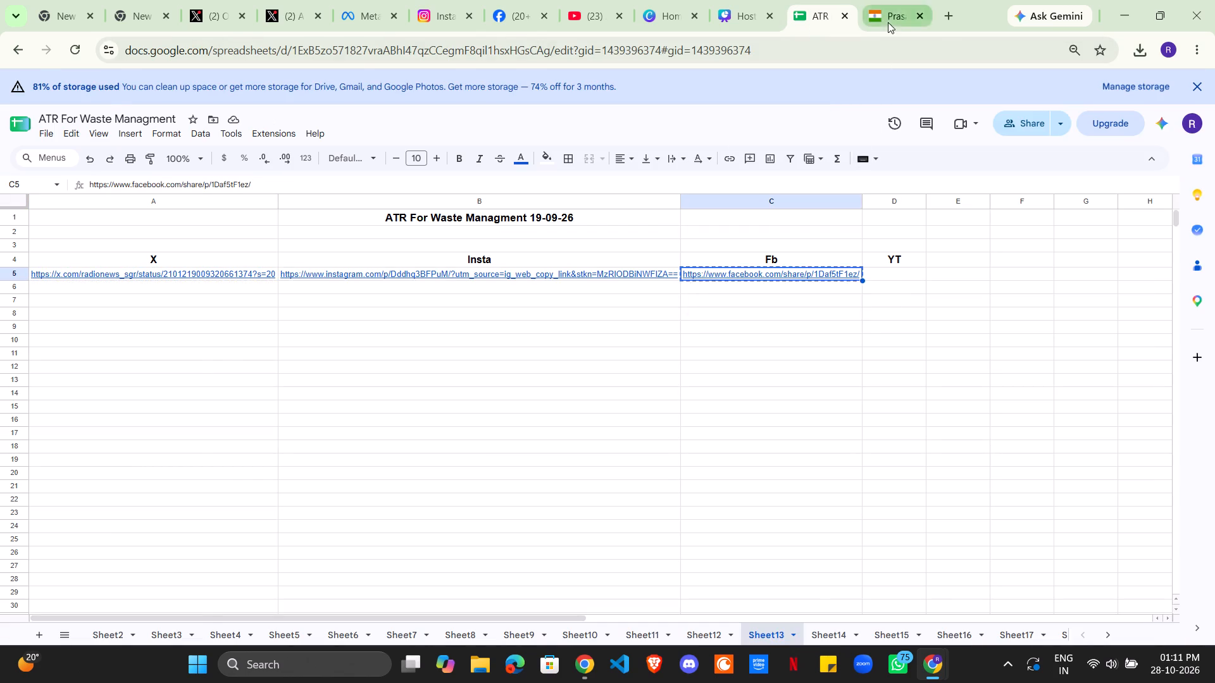
left_click(888, 22)
left_click(587, 363)
key("ctrl+v")
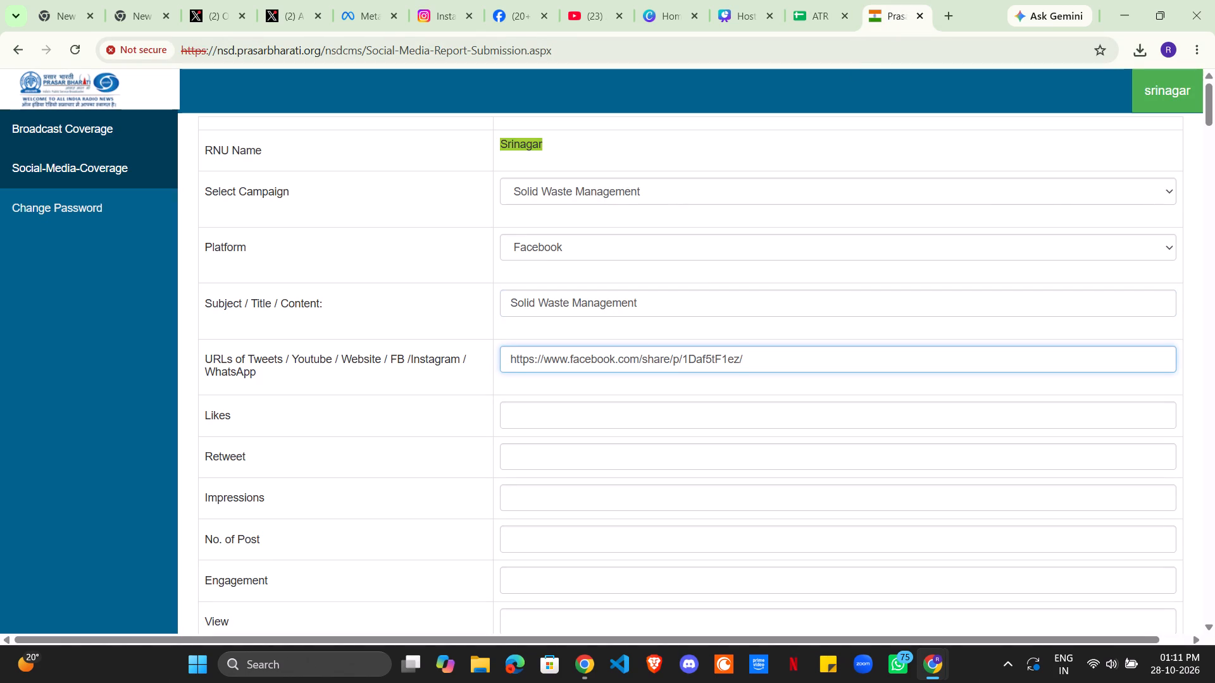
Copy the subject text "Solid Waste Management" for reuse and submit the Facebook entry dated 09/19/2026.
left_click_drag(665, 302, 451, 295)
key("ctrl+c")
scroll(621, 376, "down", 3)
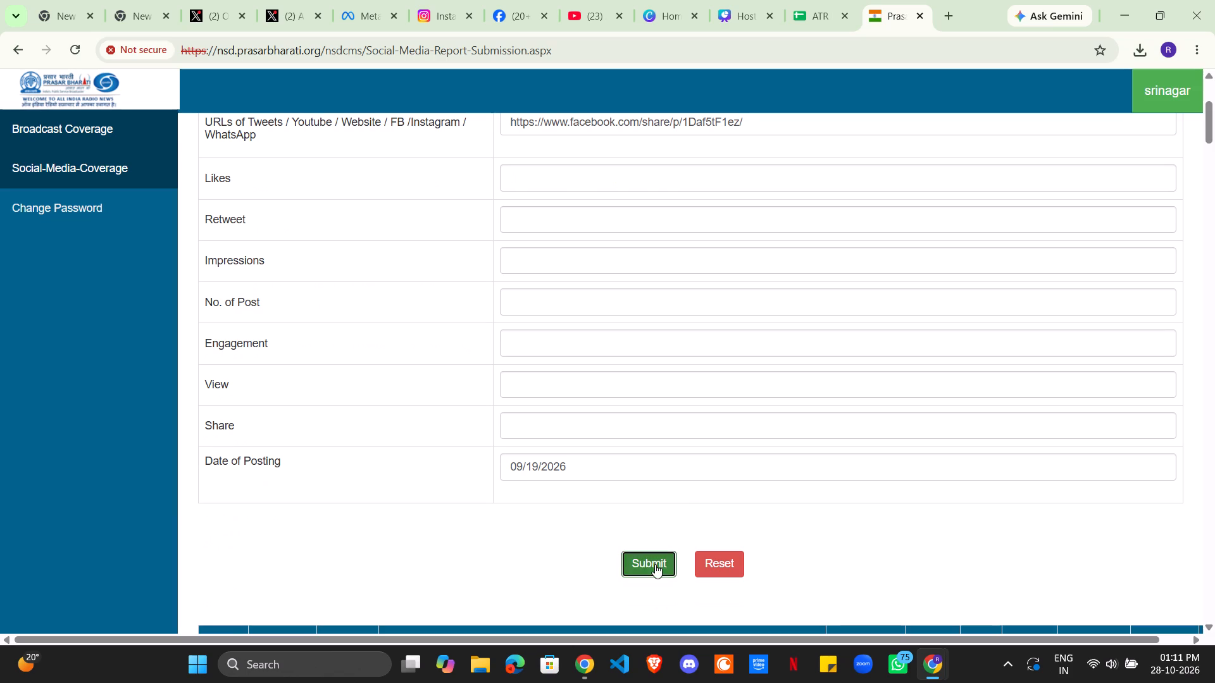
left_click(655, 564)
left_click(734, 156)
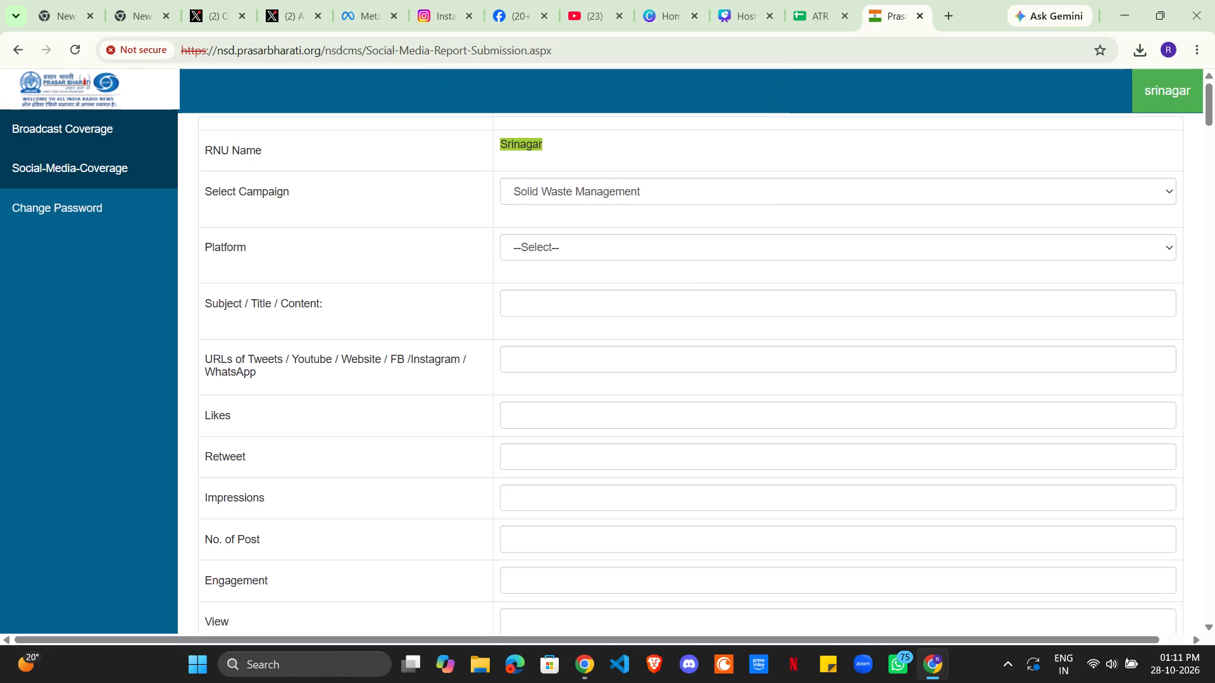
Start a new entry with platform Instagram and subject "Solid Waste Management".
left_click(546, 253)
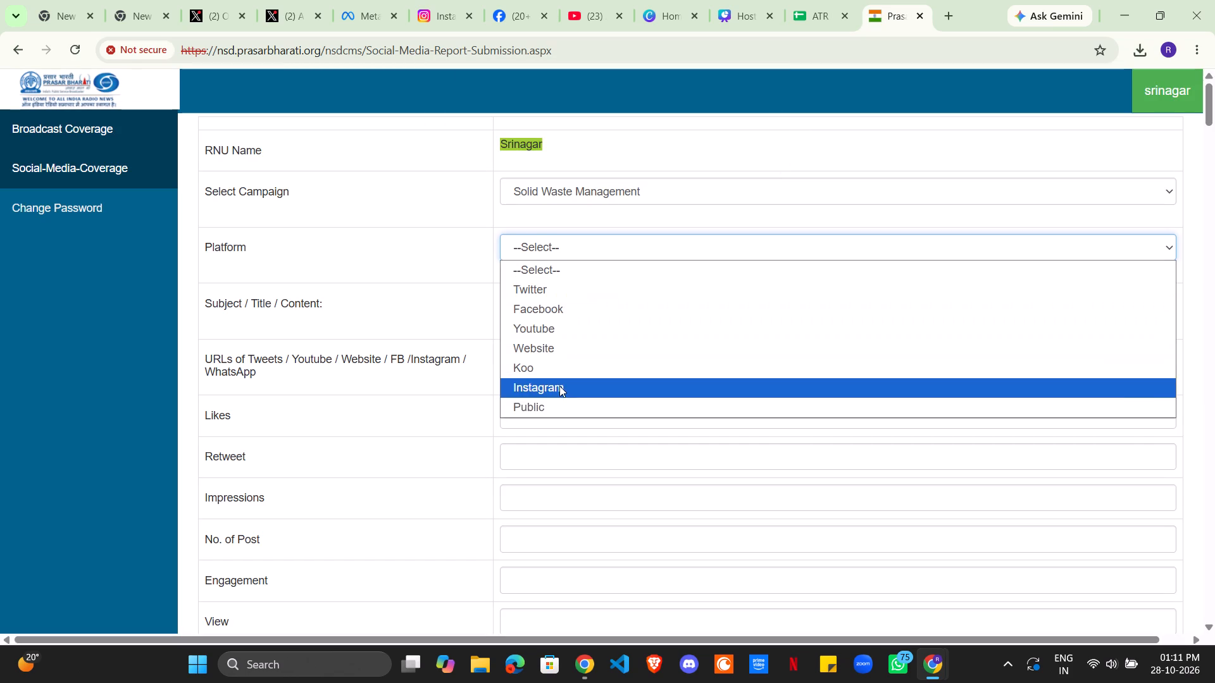
left_click(559, 387)
left_click(556, 305)
key("ctrl+v")
Copy the Instagram link from cell B5 of Sheet13 into the URLs field and submit the Instagram entry dated 09/19/2026.
left_click(603, 363)
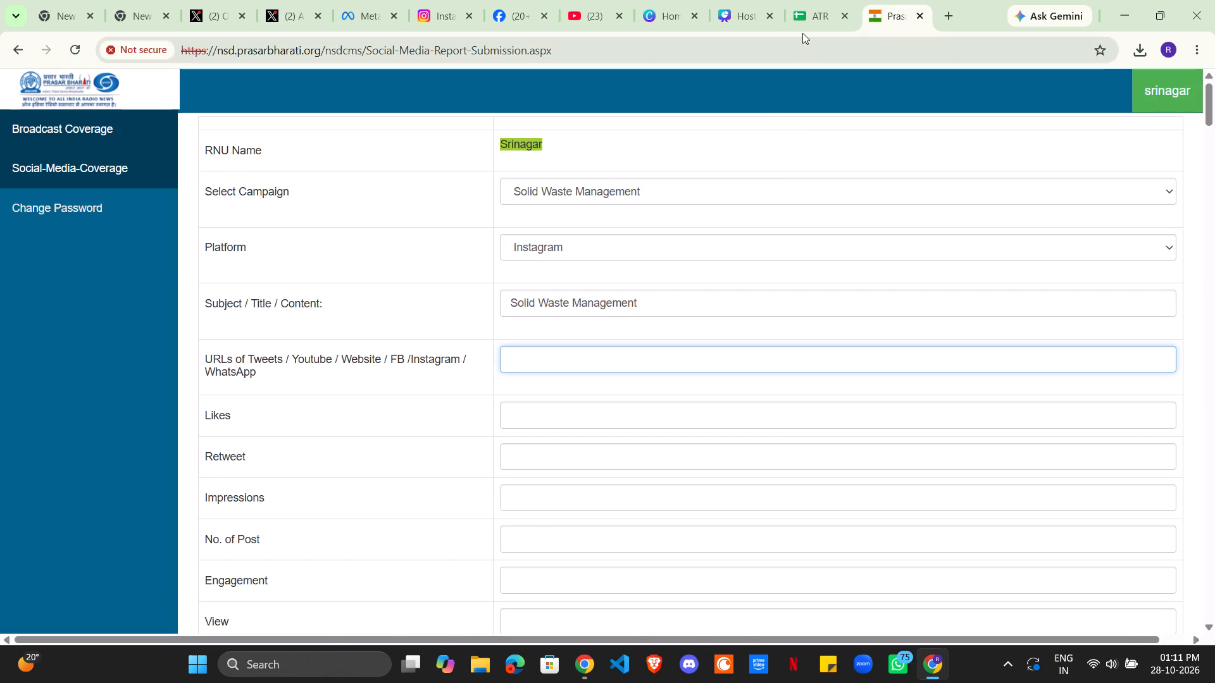
left_click(807, 20)
left_click(595, 280)
key("ctrl+c")
left_click(893, 14)
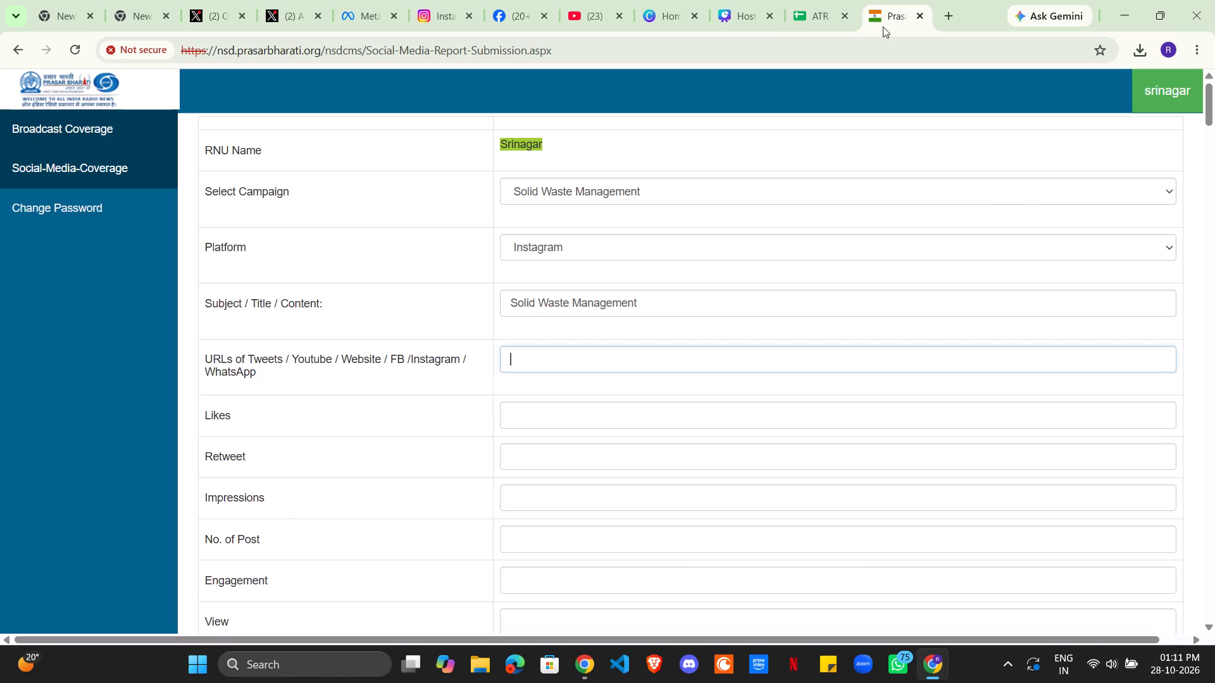
key("ctrl+v")
scroll(597, 379, "down", 3)
left_click(659, 567)
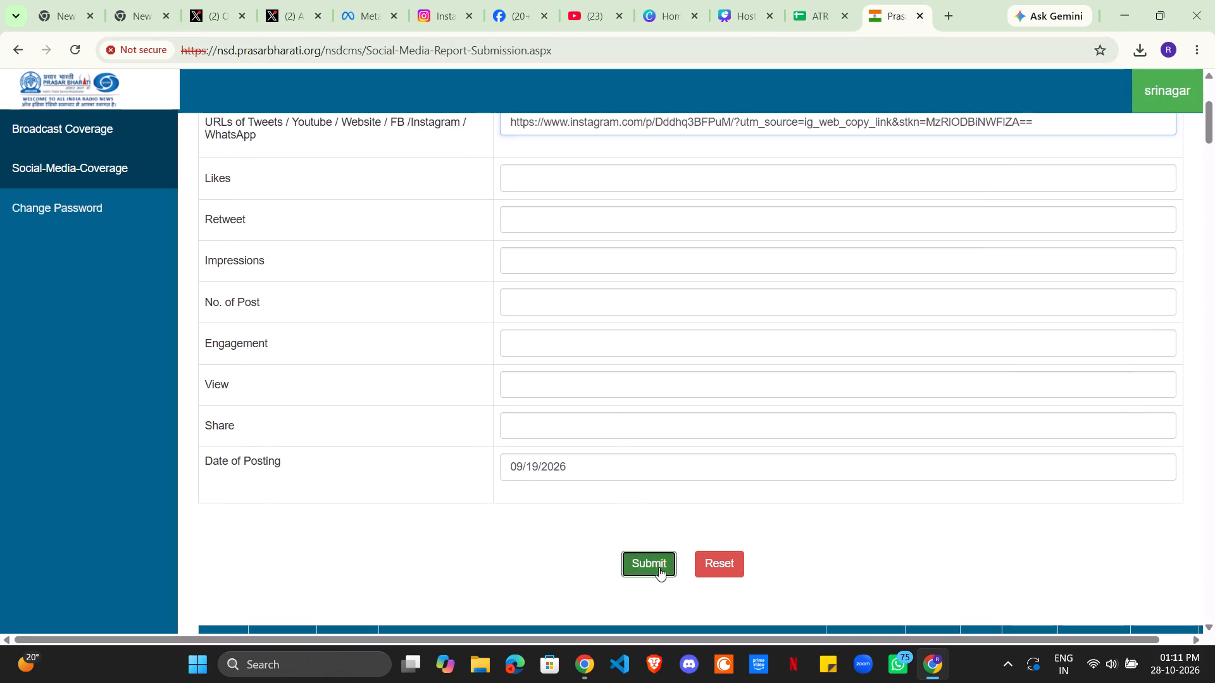
left_click(739, 155)
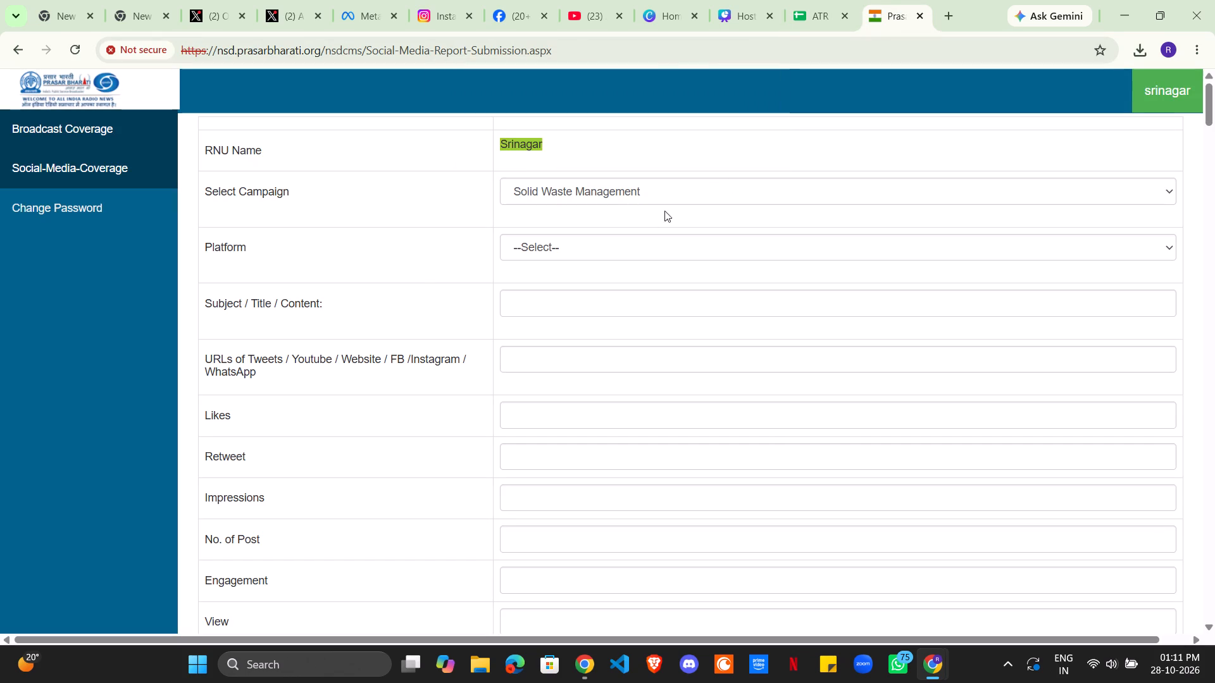
Open Sheet14 in the spreadsheet to check the date in its title, and return to the submission form.
left_click(805, 9)
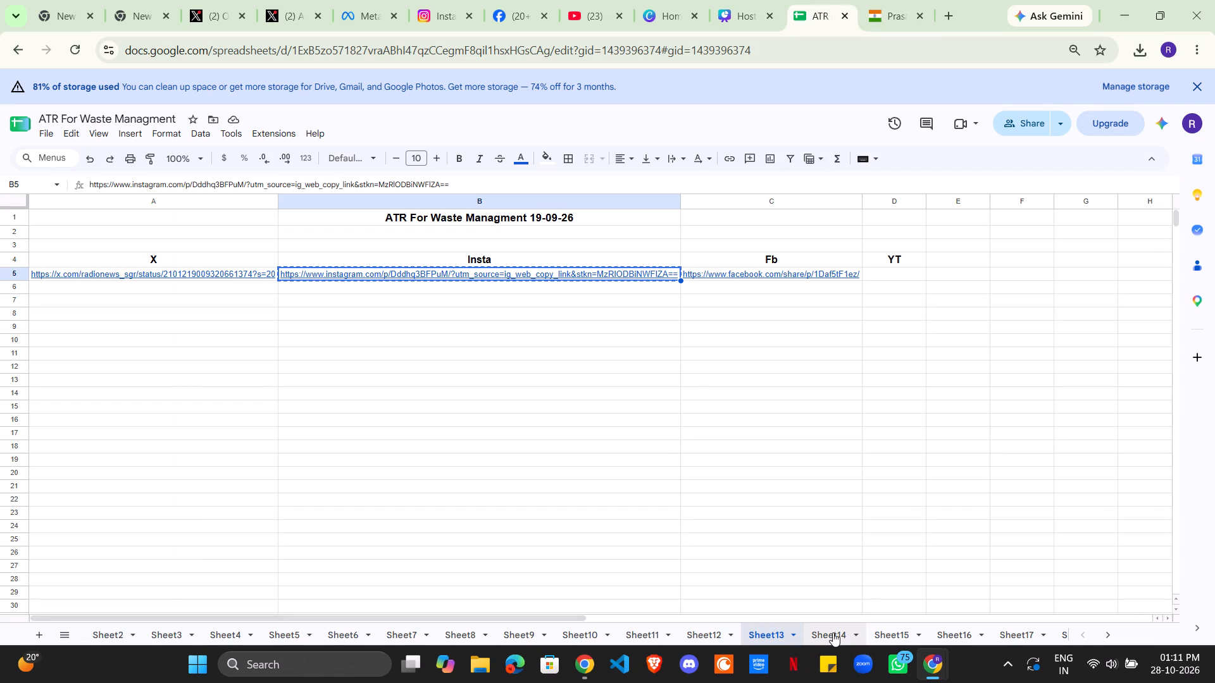
left_click(833, 632)
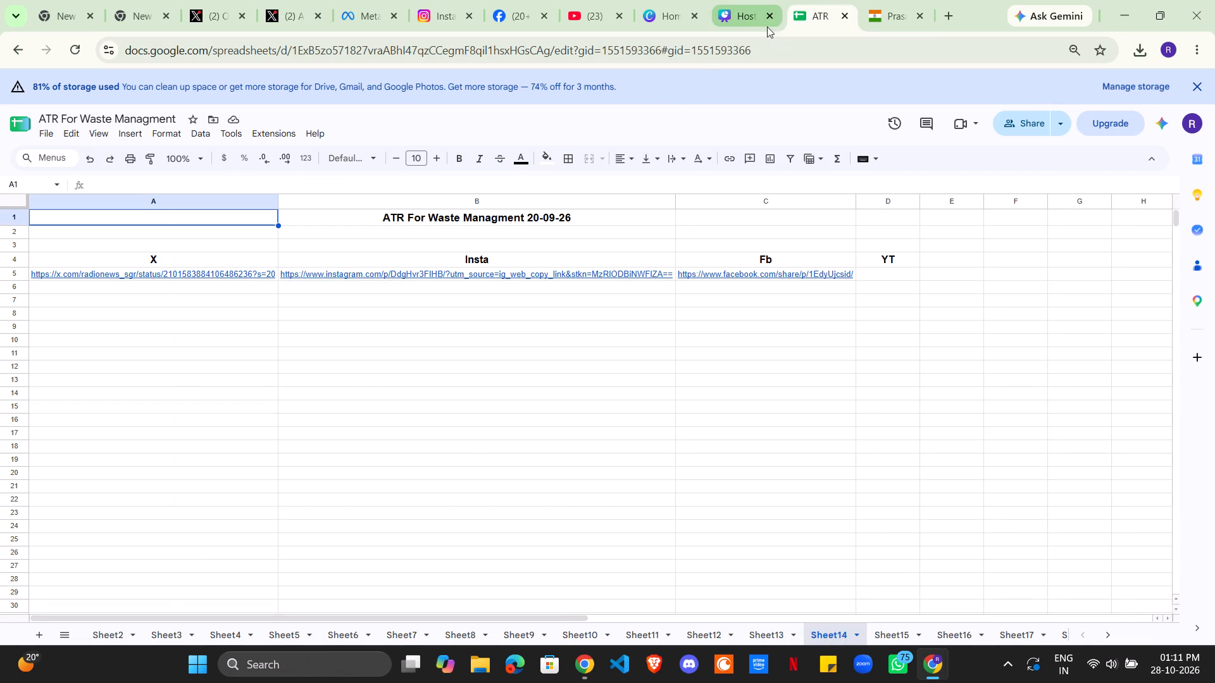
left_click(885, 11)
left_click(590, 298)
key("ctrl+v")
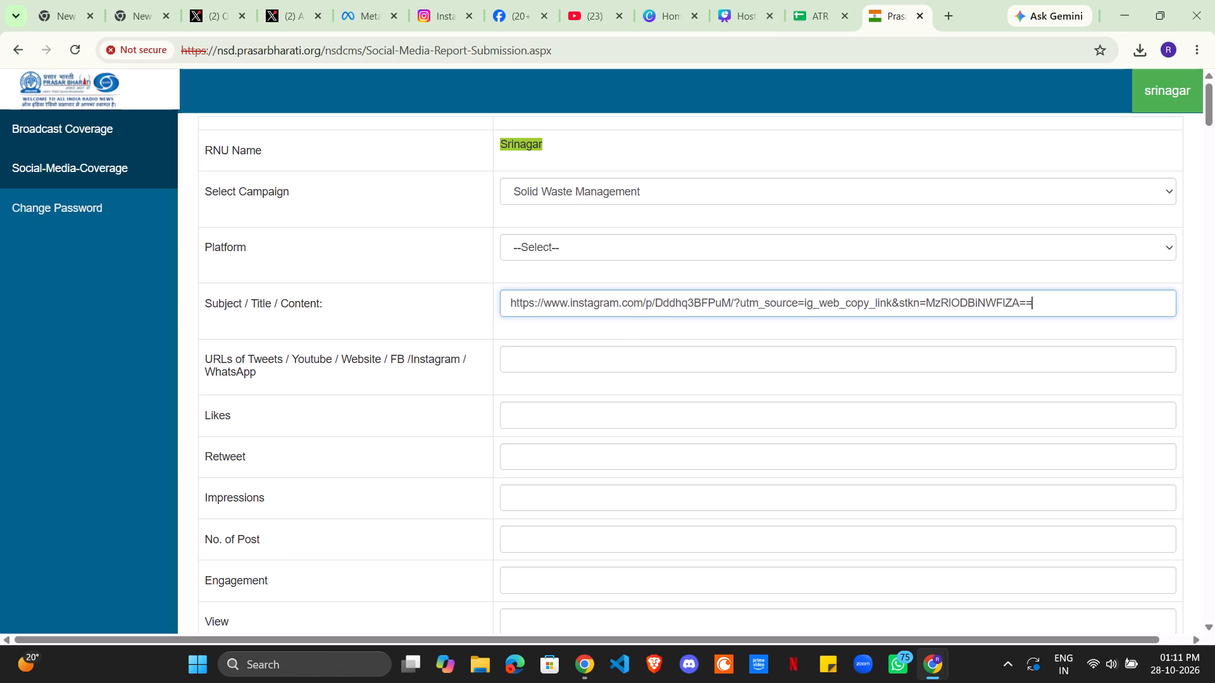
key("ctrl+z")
Choose the platform for the new entry.
left_click(591, 256)
left_click(587, 297)
Open the new entry's Date of Posting for editing.
scroll(579, 362, "down", 2)
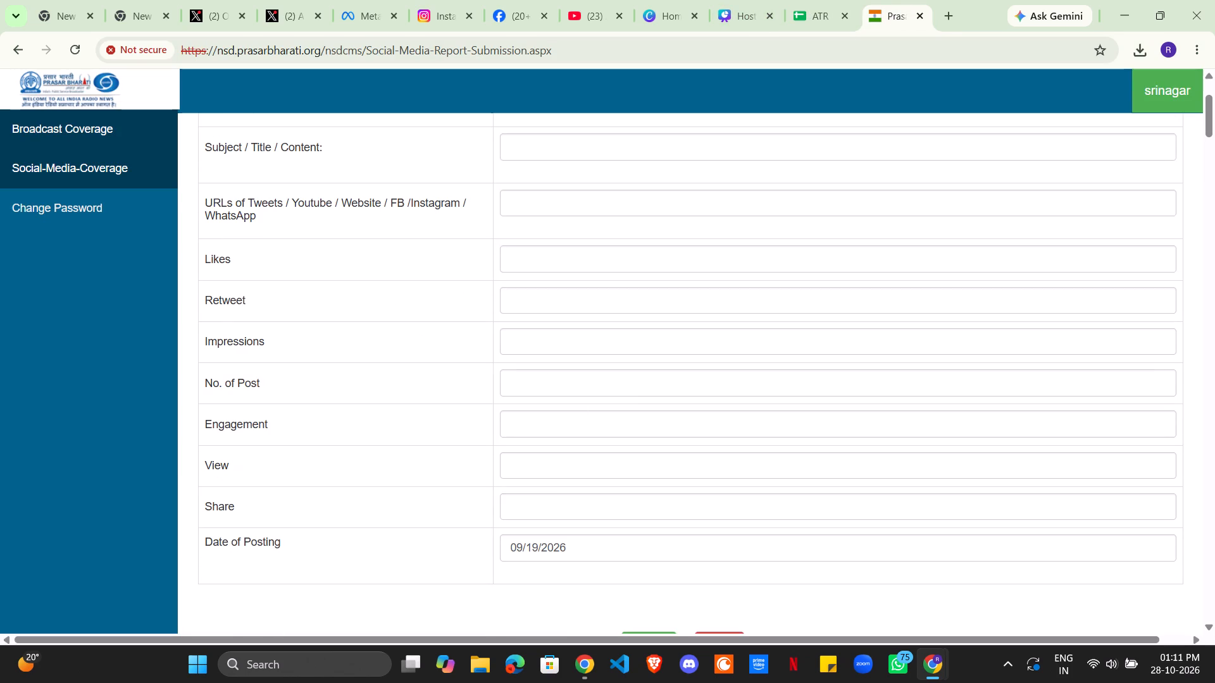
left_click(547, 547)
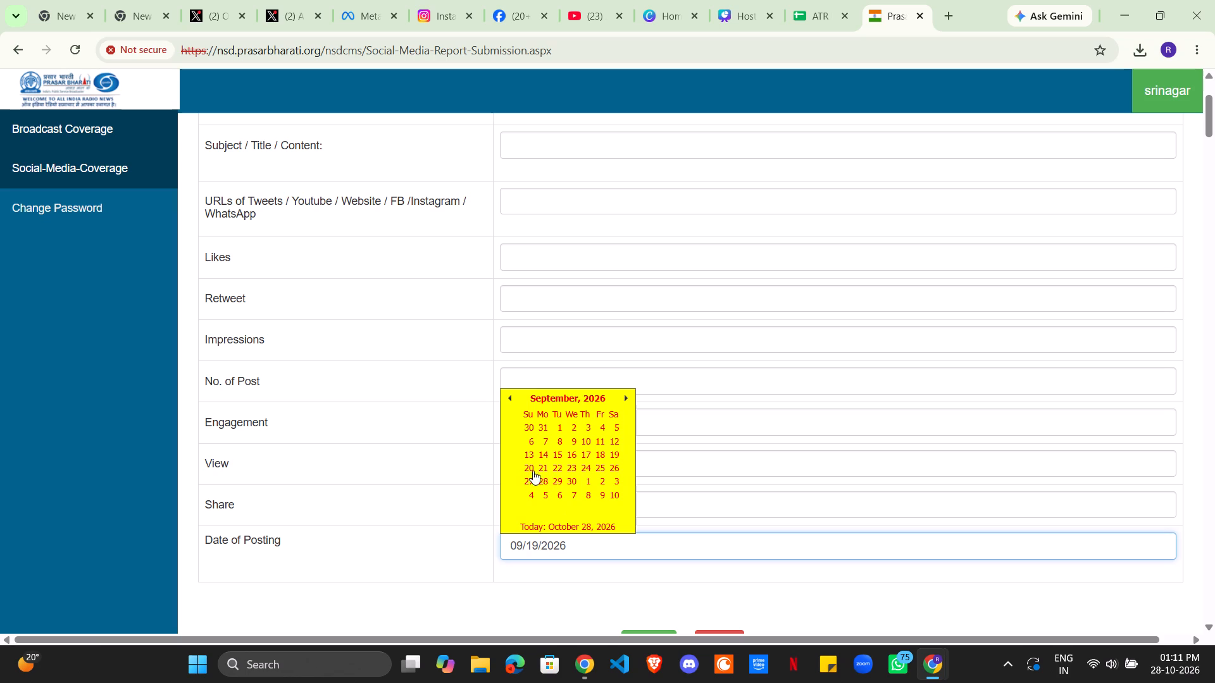
Set the form's Date of Posting to 09/20/2026.
left_click(532, 469)
Enter "Solid Waste Management" as the subject of the Twitter entry, correcting typing errors.
scroll(554, 469, "up", 4)
left_click(559, 304)
type("Solid Wasre")
key("space")
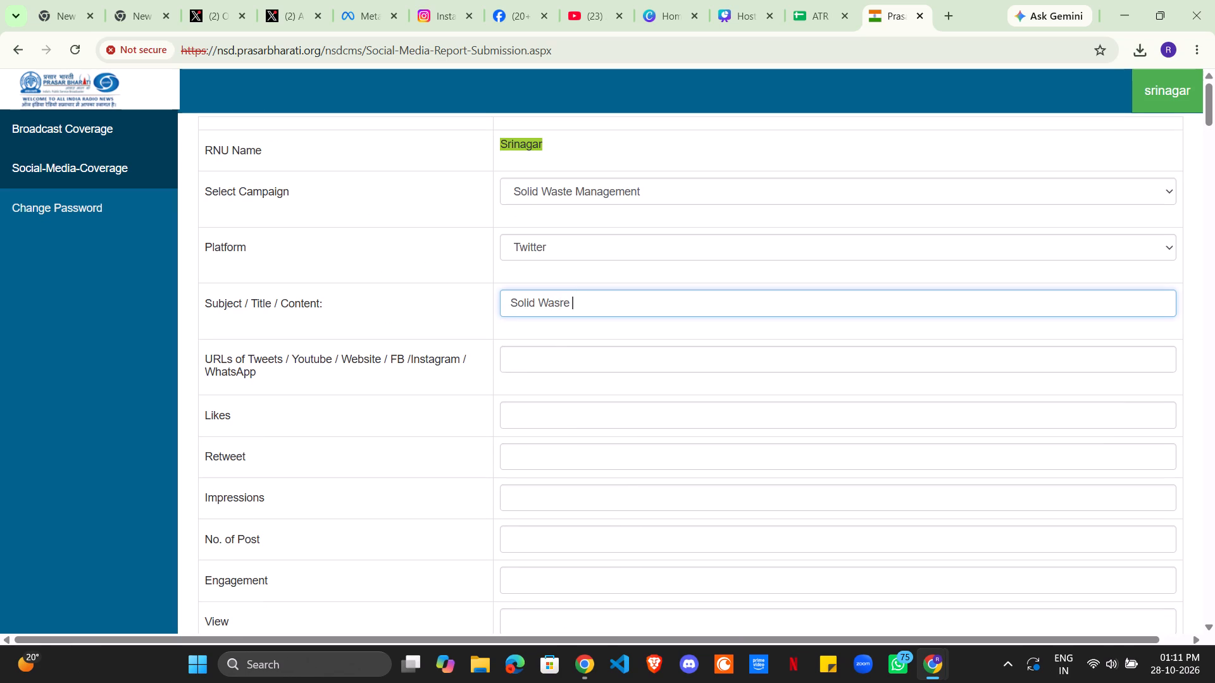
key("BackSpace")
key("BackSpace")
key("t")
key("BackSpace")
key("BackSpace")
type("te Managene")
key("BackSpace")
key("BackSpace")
Finish the Twitter entry's subject as "Solid Waste Management" and copy the text for reuse.
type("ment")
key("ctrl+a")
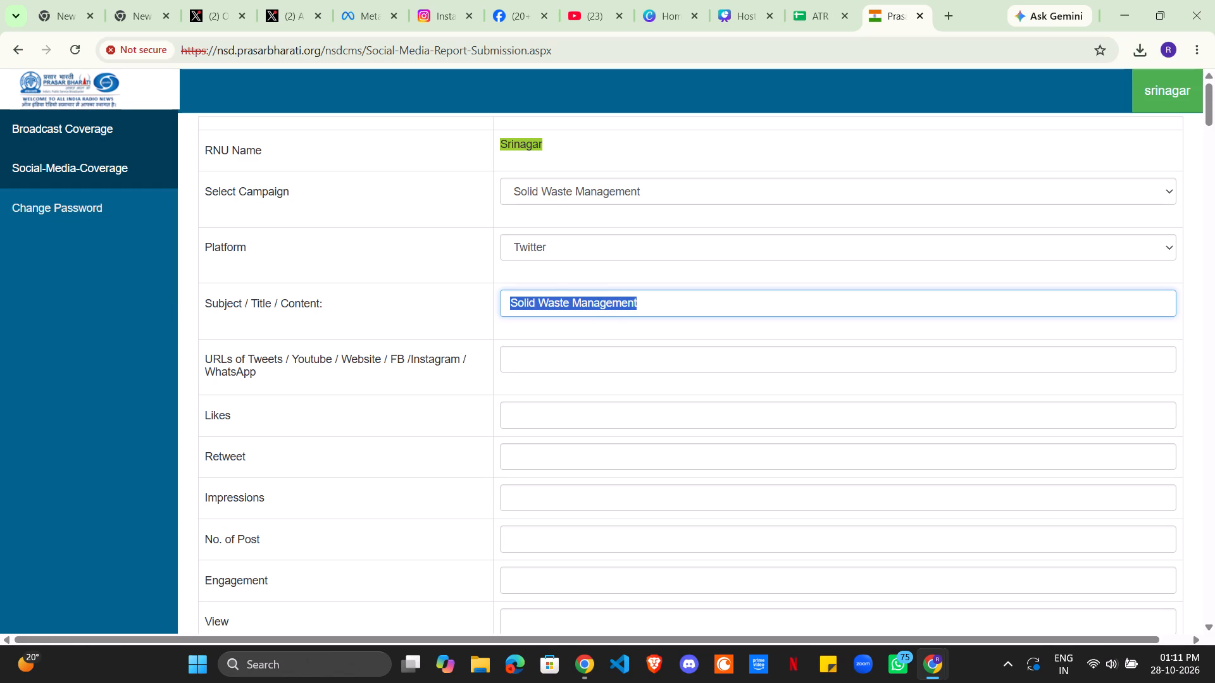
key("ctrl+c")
Add the X link from cell A5 of Sheet14 as the Twitter entry's URL and submit the entry.
left_click(606, 364)
left_click(810, 7)
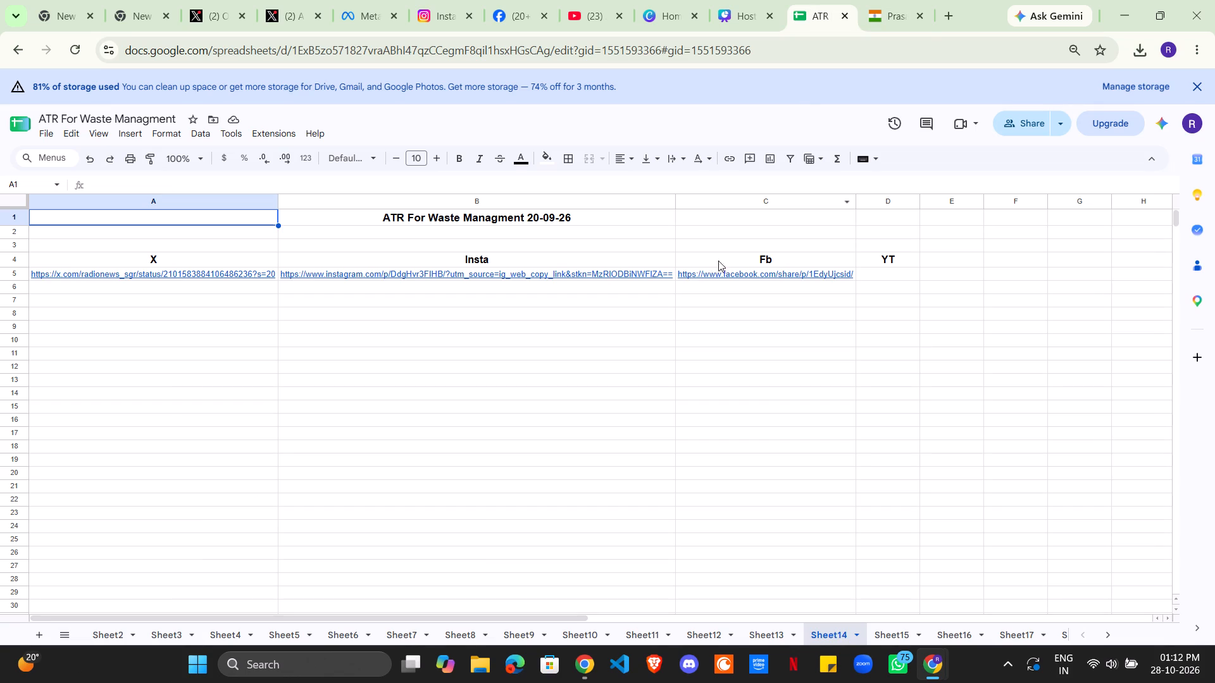
left_click(225, 275)
key("ctrl+c")
left_click(882, 13)
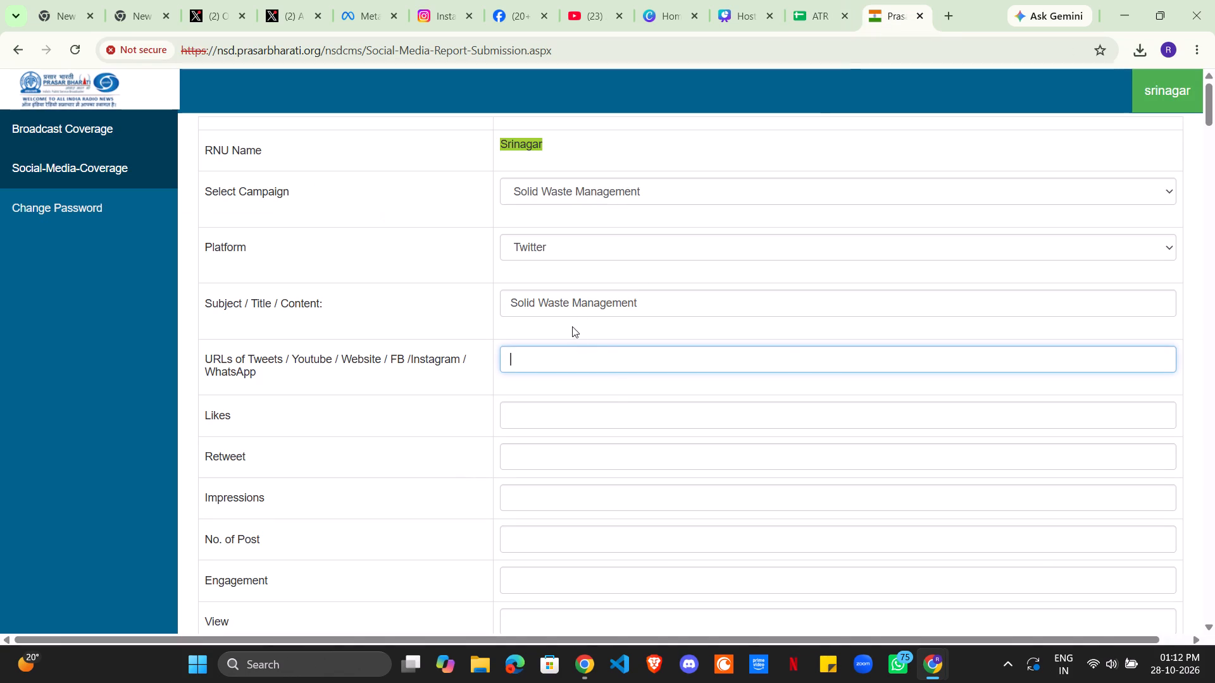
key("ctrl+v")
left_click_drag(714, 302, 346, 305)
key("ctrl+c")
scroll(613, 393, "down", 3)
left_click(640, 561)
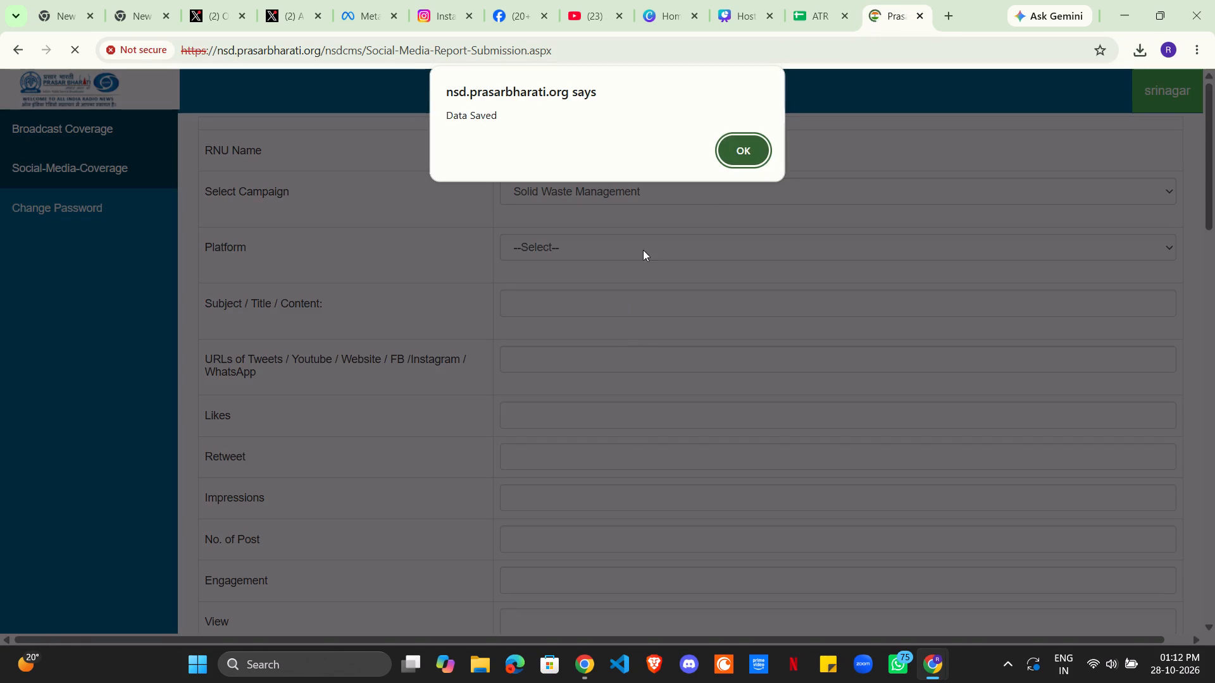
left_click(769, 129)
left_click(742, 162)
Start a new form entry with subject "Solid Waste Management" and platform Facebook.
left_click(557, 311)
key("ctrl+v")
left_click(576, 249)
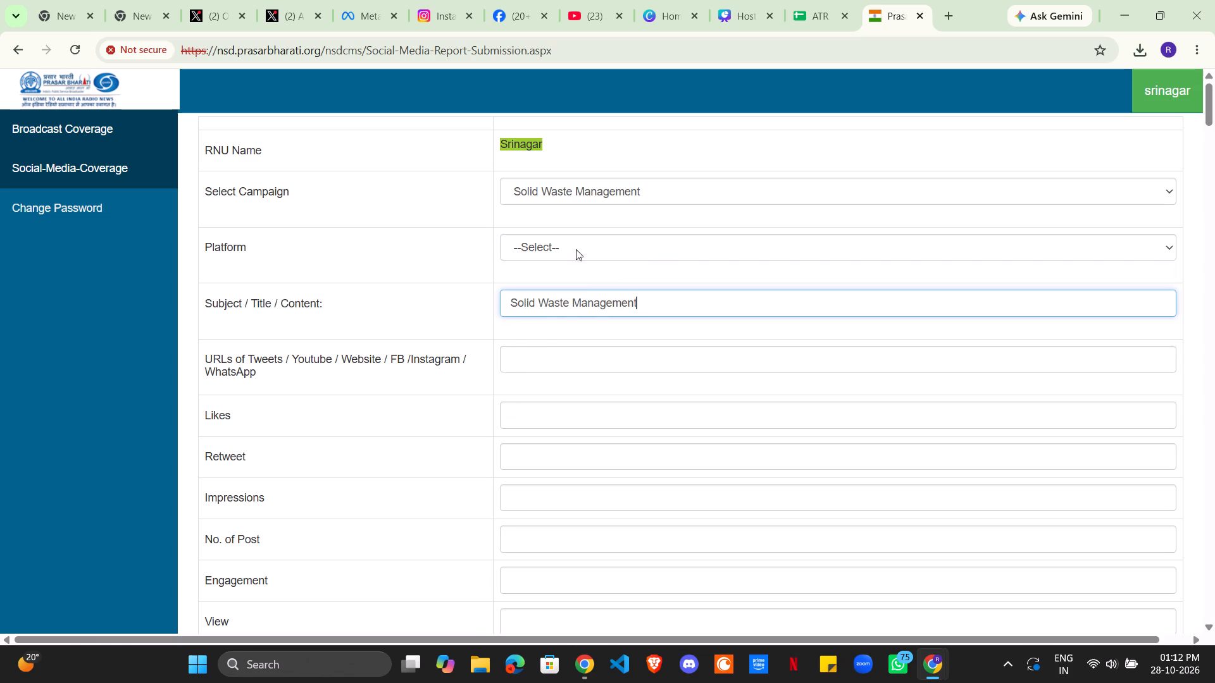
left_click(578, 305)
Add the Facebook link from cell C5 of Sheet14 as the entry's URL, copy the subject for reuse, and submit.
left_click(808, 16)
left_click(733, 268)
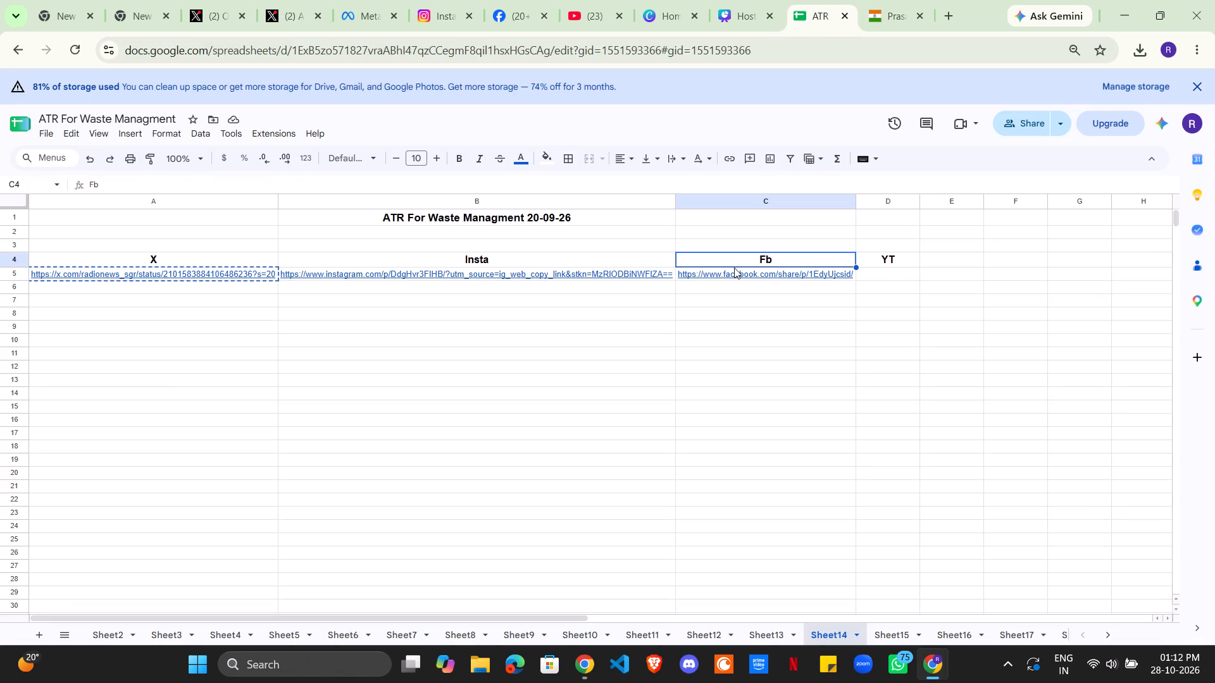
left_click(742, 277)
key("ctrl+c")
left_click(885, 20)
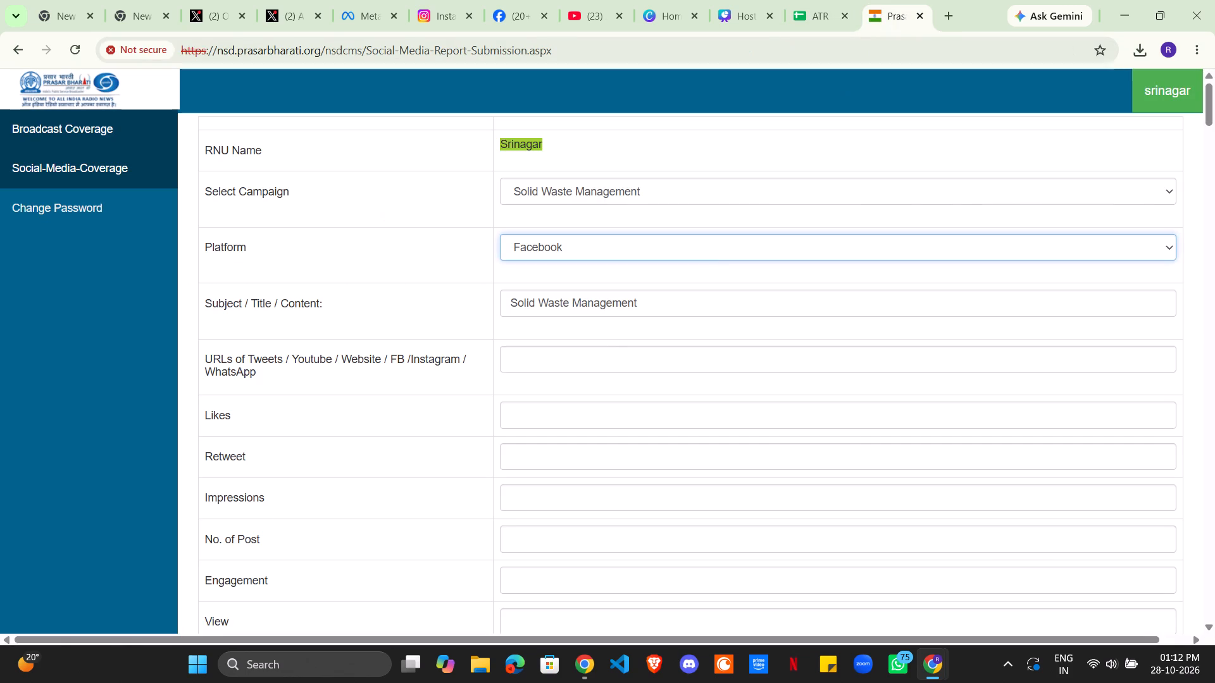
left_click(599, 354)
key("ctrl+v")
left_click_drag(663, 312, 427, 309)
key("ctrl+c")
scroll(610, 379, "down", 2)
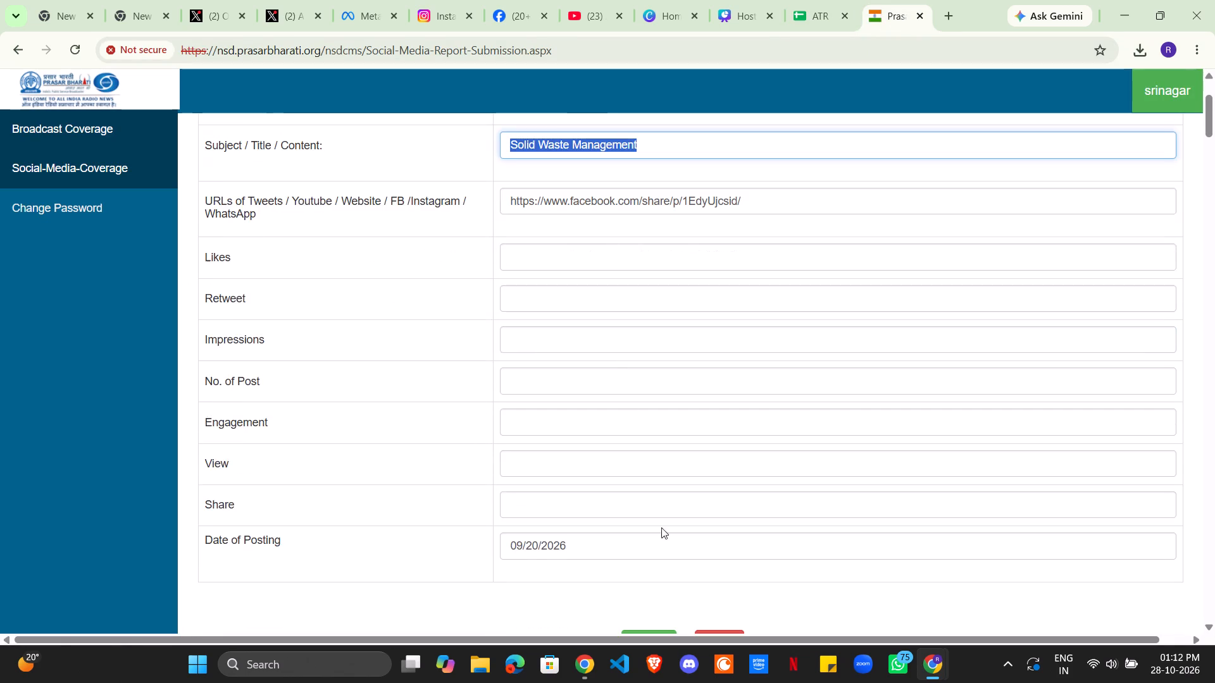
scroll(663, 567, "down", 1)
left_click(661, 565)
left_click(736, 147)
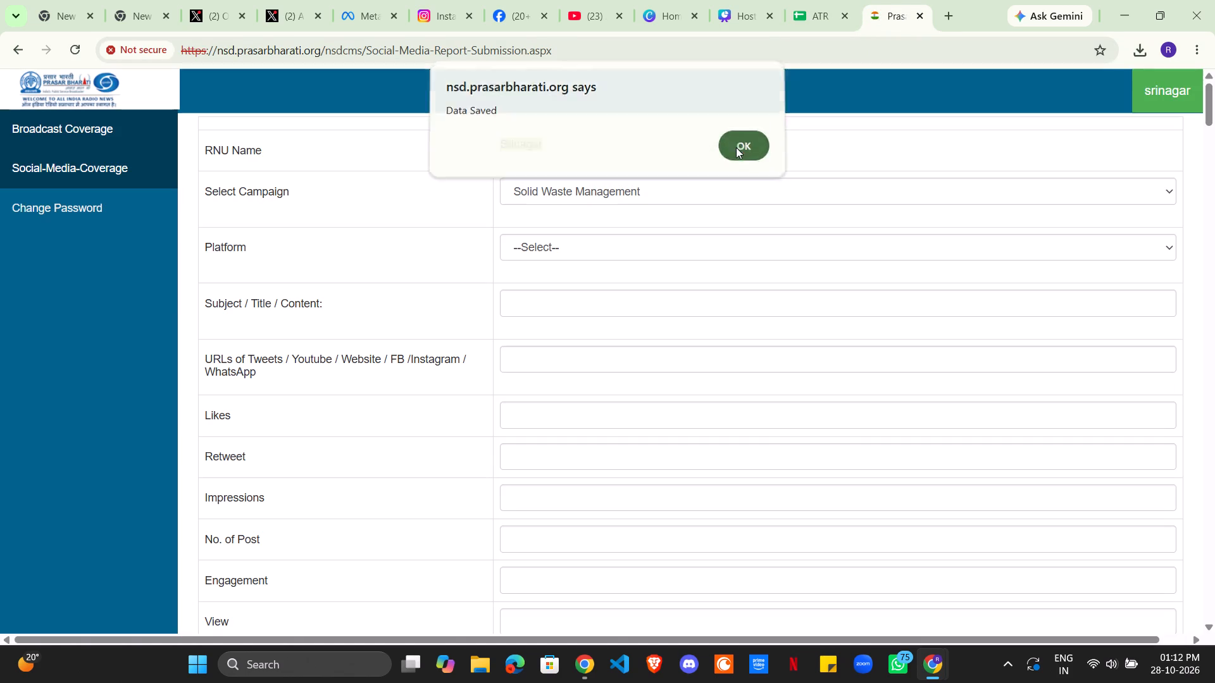
Start a new form entry with subject "Solid Waste Management" and platform Instagram.
left_click(581, 312)
key("ctrl+v")
left_click(580, 252)
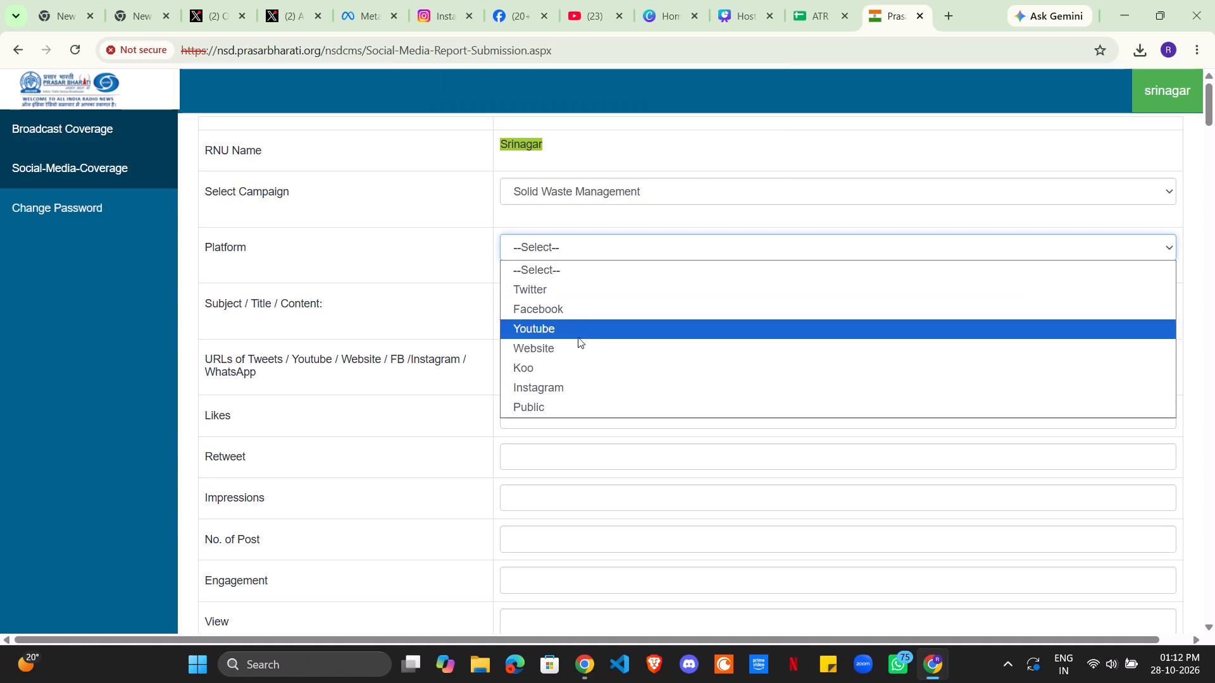
left_click(590, 385)
Add the Instagram link from cell B5 of Sheet14 as the entry's URL, copy the subject for reuse, and submit.
left_click(808, 27)
left_click(622, 274)
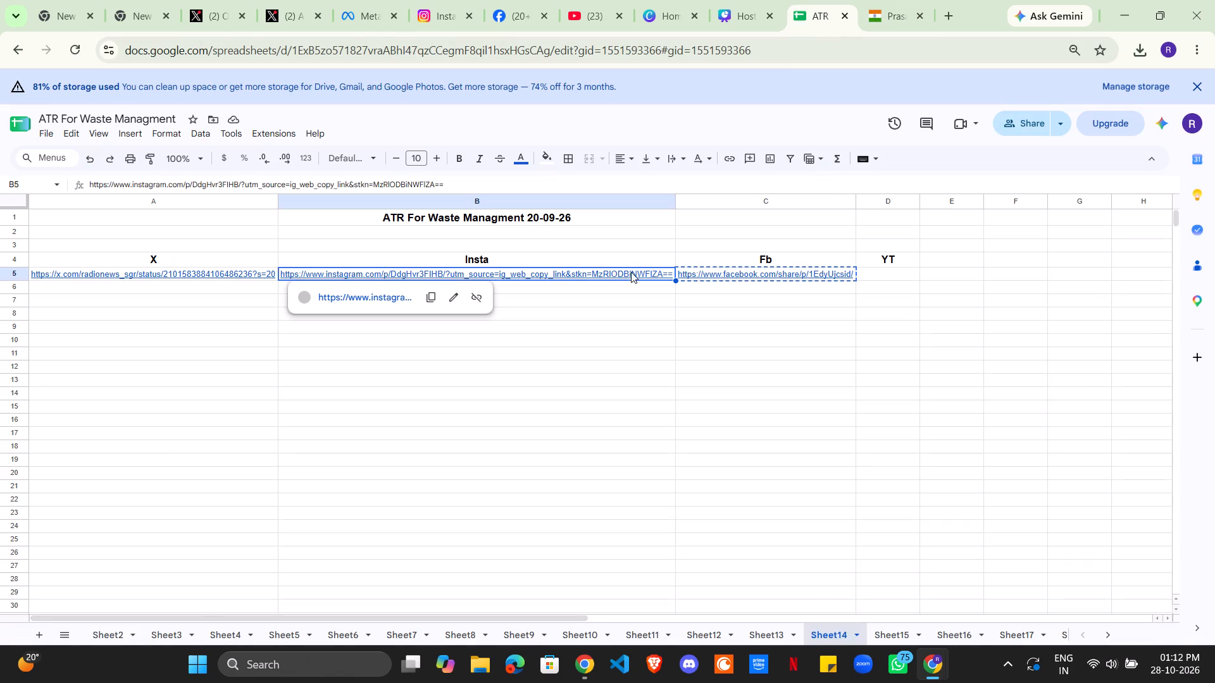
key("ctrl+c")
left_click(874, 22)
left_click(612, 355)
key("ctrl+v")
scroll(599, 374, "down", 3)
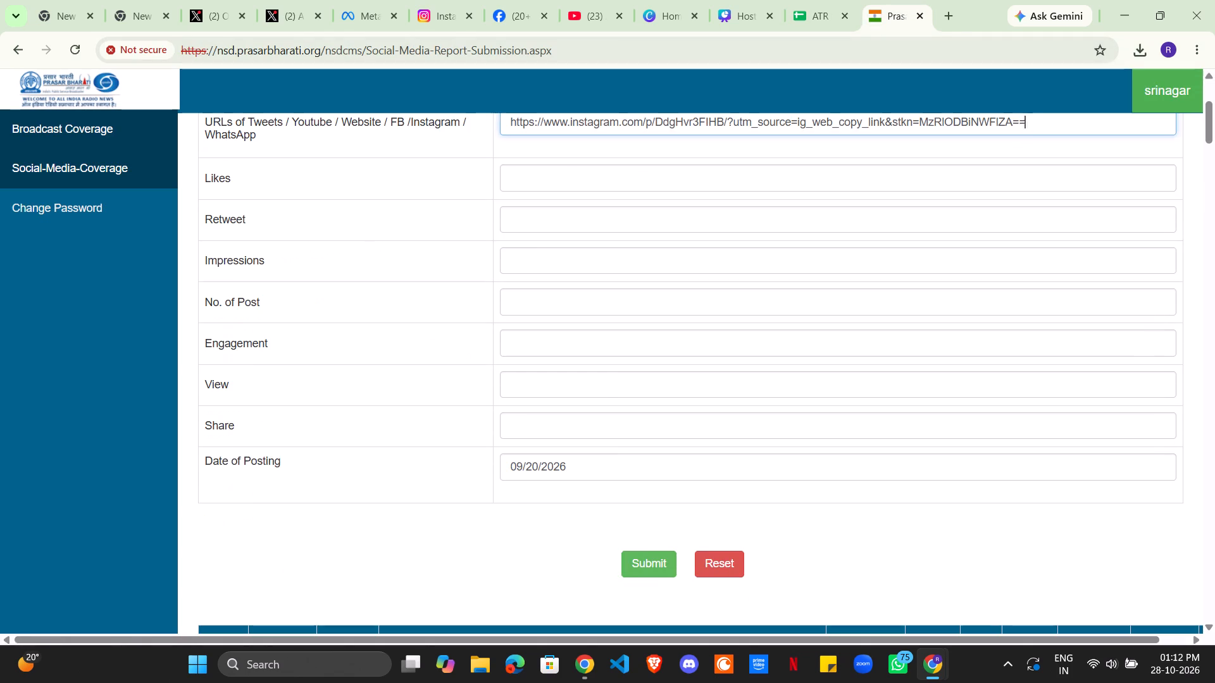
scroll(654, 455, "up", 2)
left_click_drag(681, 223, 394, 220)
key("ctrl+c")
scroll(583, 377, "down", 3)
left_click(640, 476)
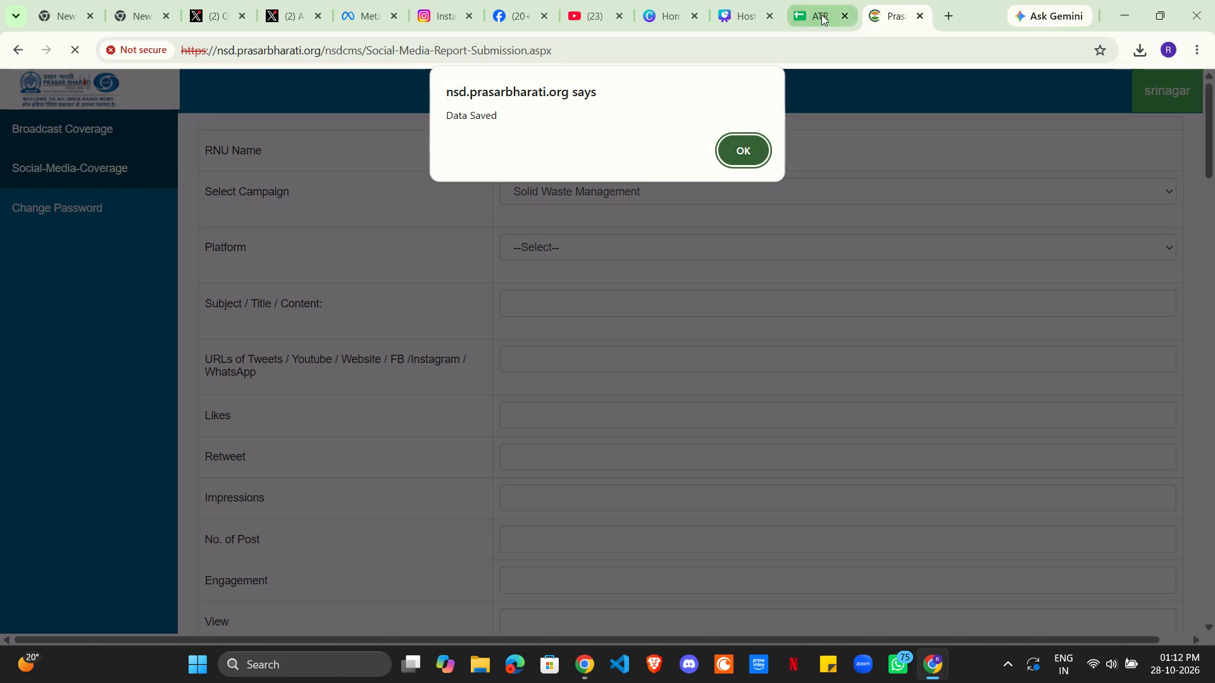
left_click(740, 154)
Switch the spreadsheet to Sheet15, the waste management report for 21-09-26.
left_click(811, 21)
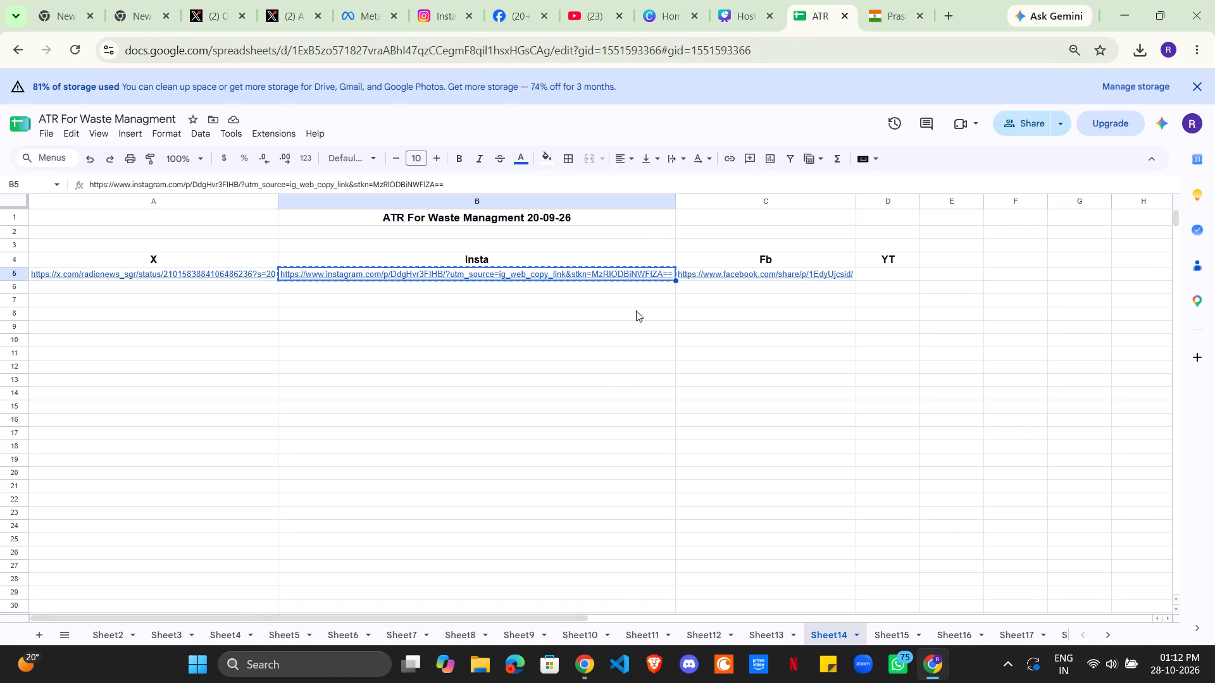
left_click(893, 634)
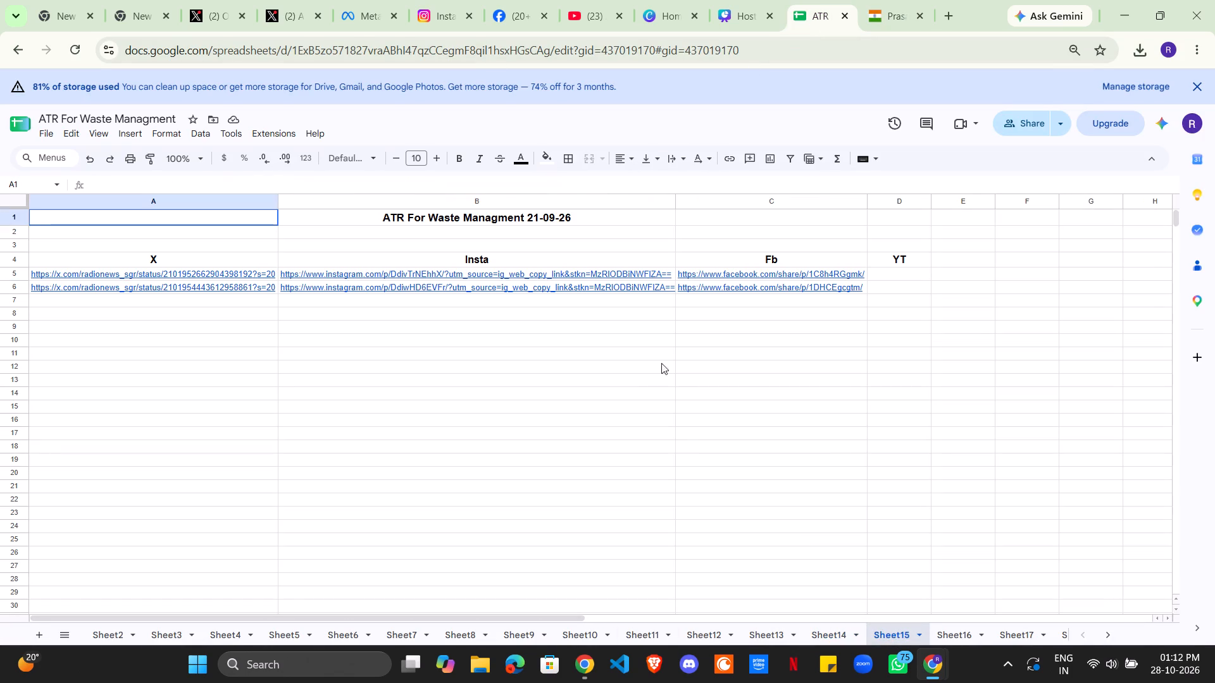
Start a new form entry with subject "Solid Waste Management" and platform Twitter.
left_click(885, 18)
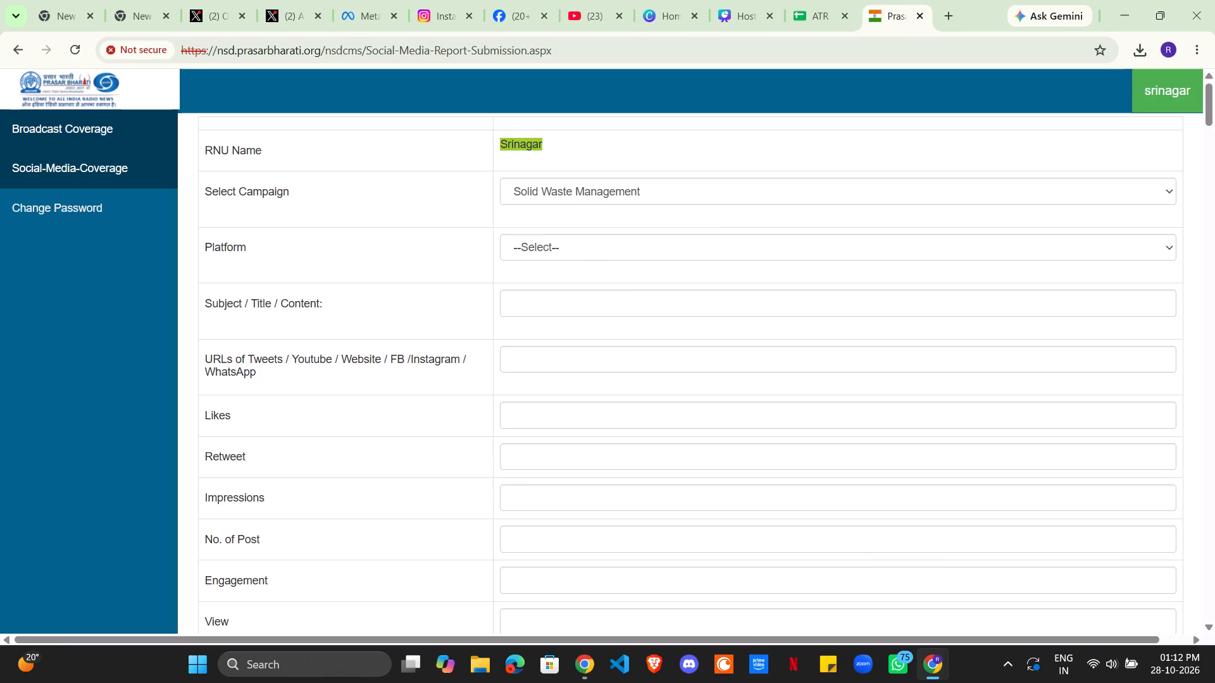
left_click(589, 297)
key("ctrl+v")
left_click(585, 249)
left_click(563, 293)
Open the Twitter entry's Date of Posting calendar.
scroll(584, 356, "down", 5)
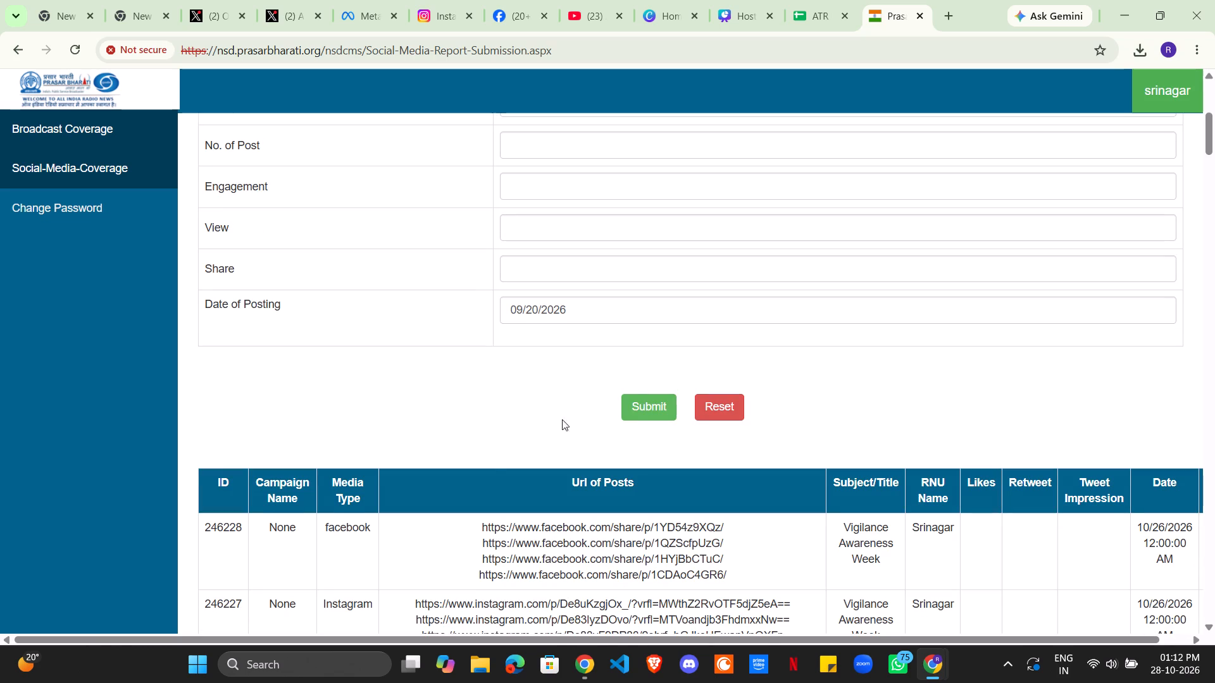
left_click(535, 311)
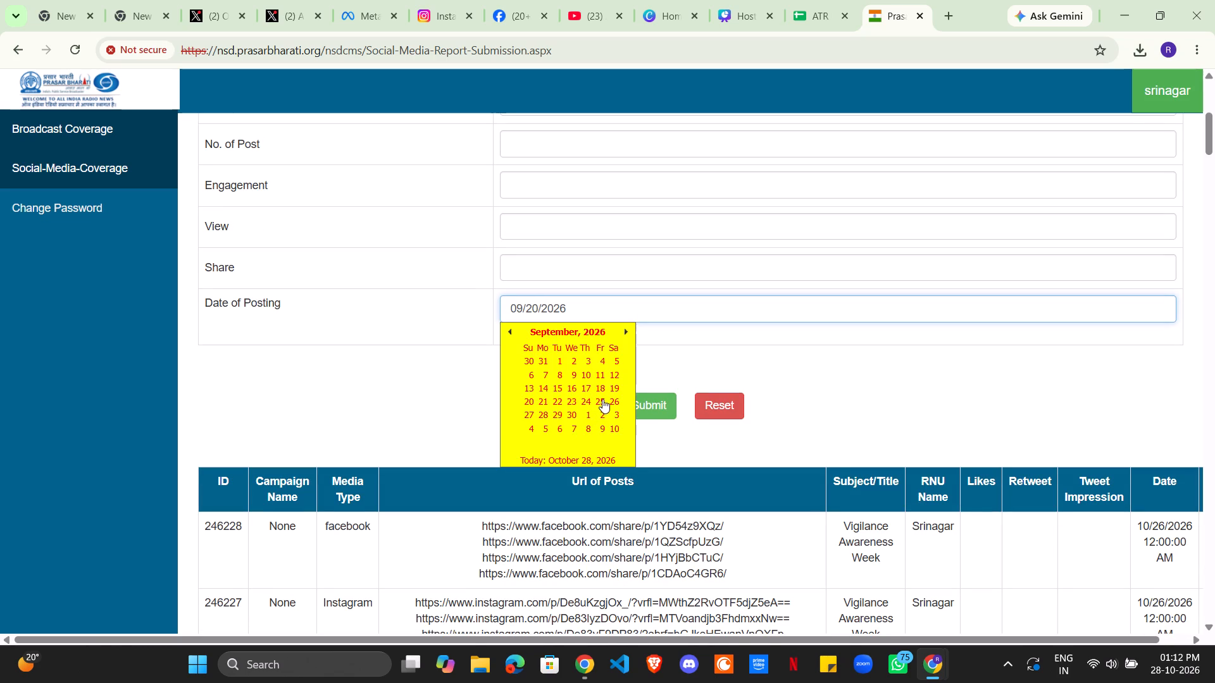
Set the form's Date of Posting to 09/21/2026.
left_click(545, 403)
Copy the two X links from the 21-09-26 sheet into the Twitter entry's URLs field.
scroll(560, 371, "up", 5)
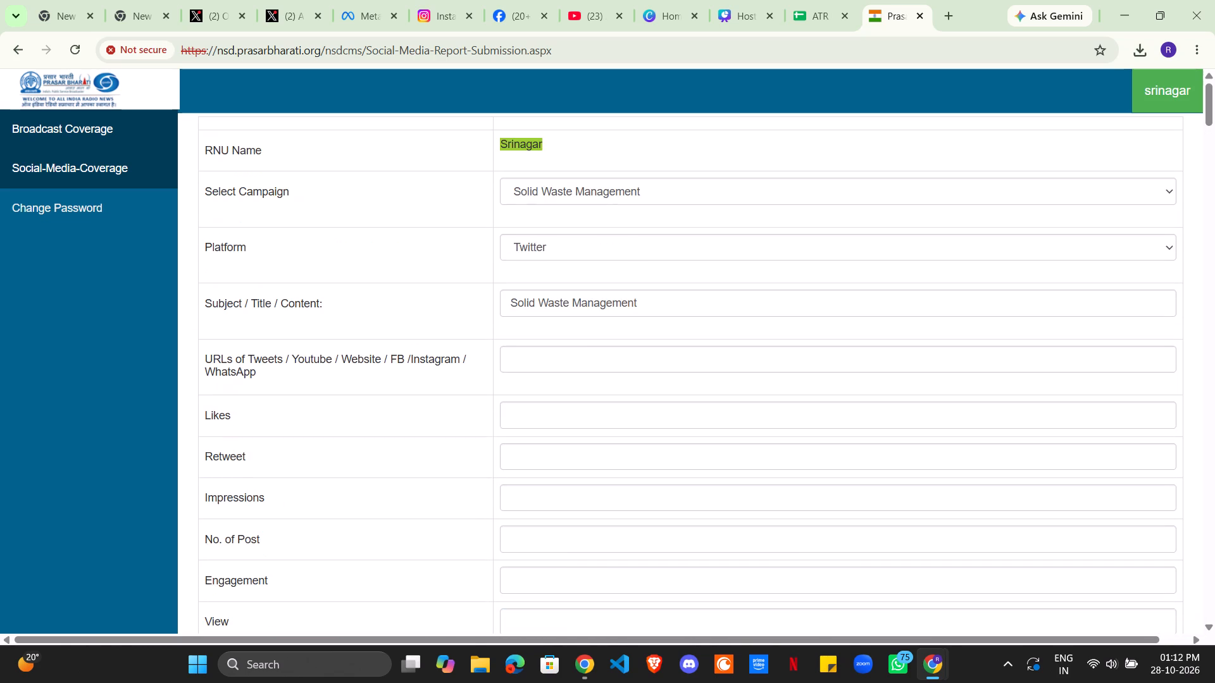
left_click(813, 22)
left_click_drag(239, 276, 251, 289)
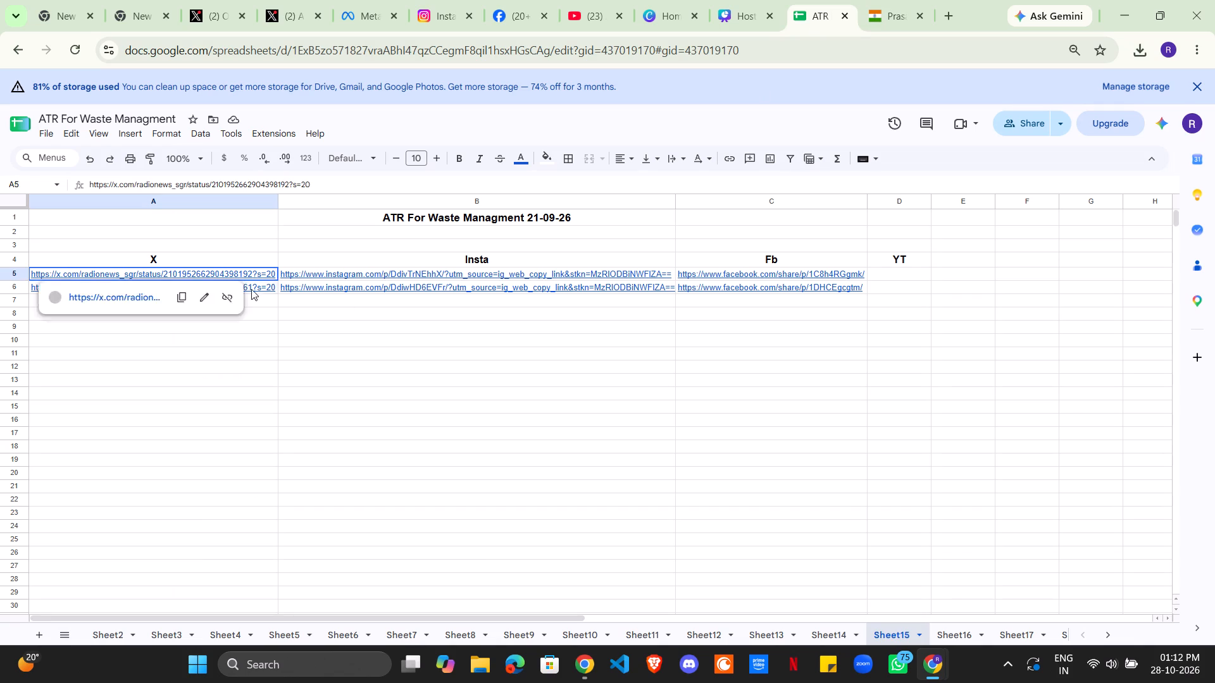
left_click_drag(251, 289, 252, 290)
key("ctrl+c")
left_click(883, 30)
left_click(557, 360)
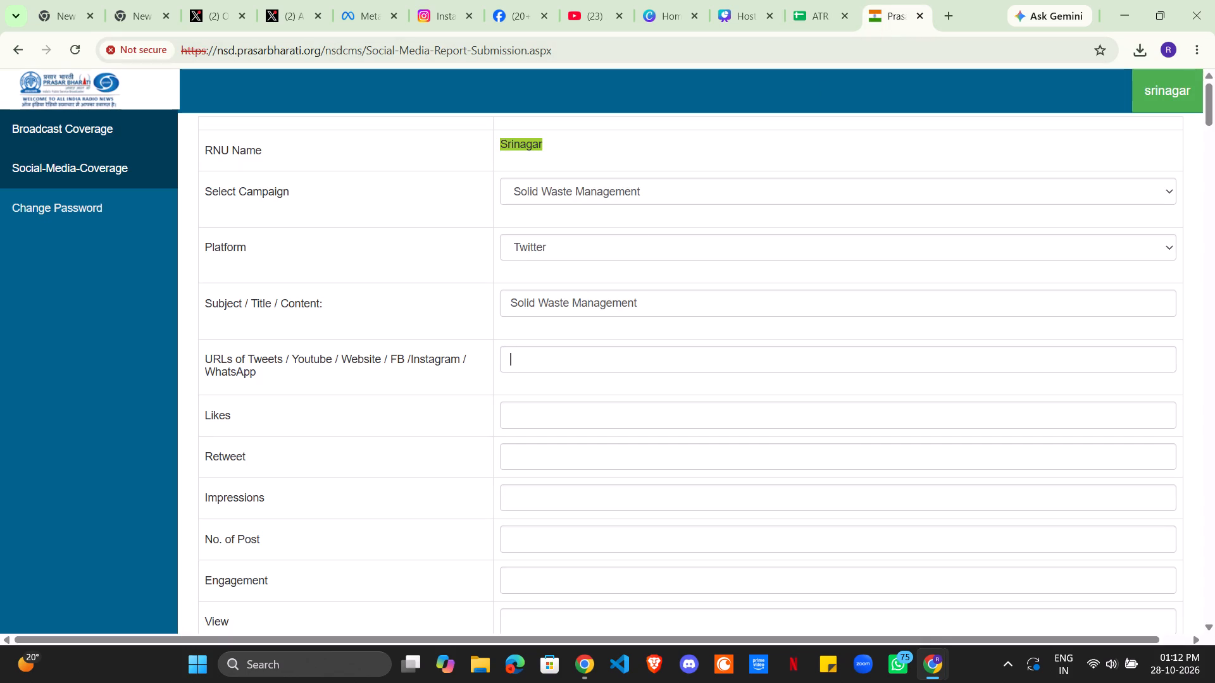
key("ctrl+v")
Copy the subject text "Solid Waste Management" for reuse and submit the 21 September Twitter entry.
left_click_drag(694, 300, 420, 311)
key("ctrl+c")
scroll(634, 371, "down", 2)
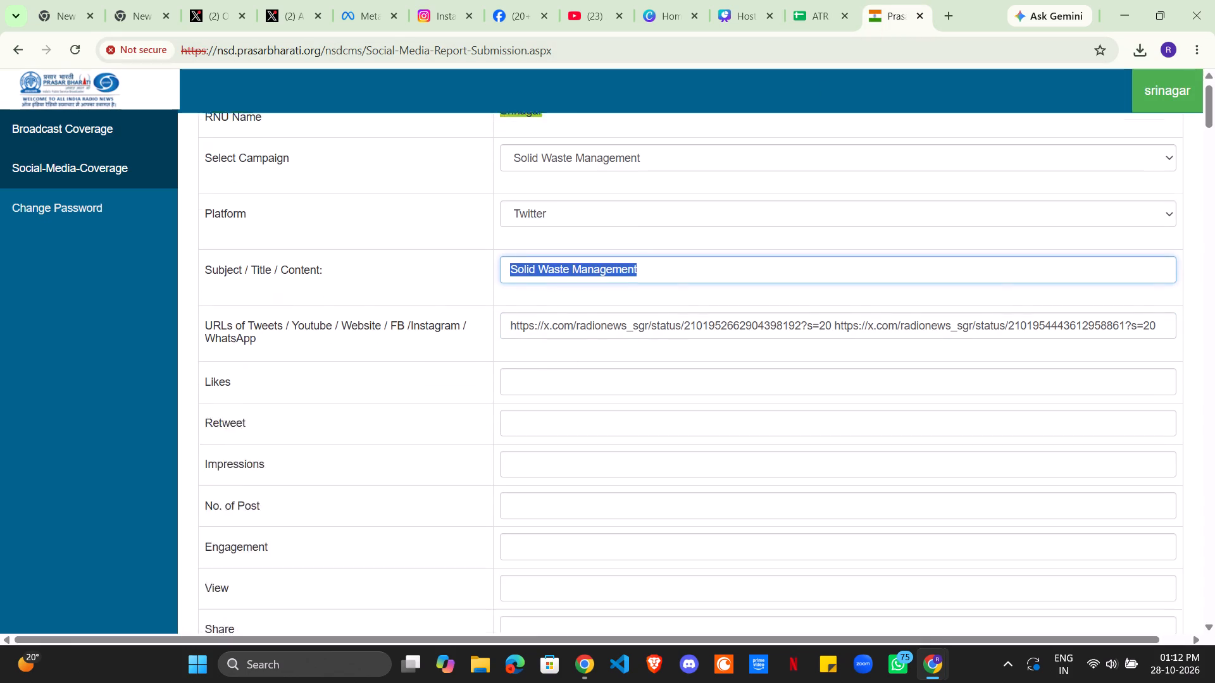
scroll(632, 390, "down", 1)
left_click(659, 562)
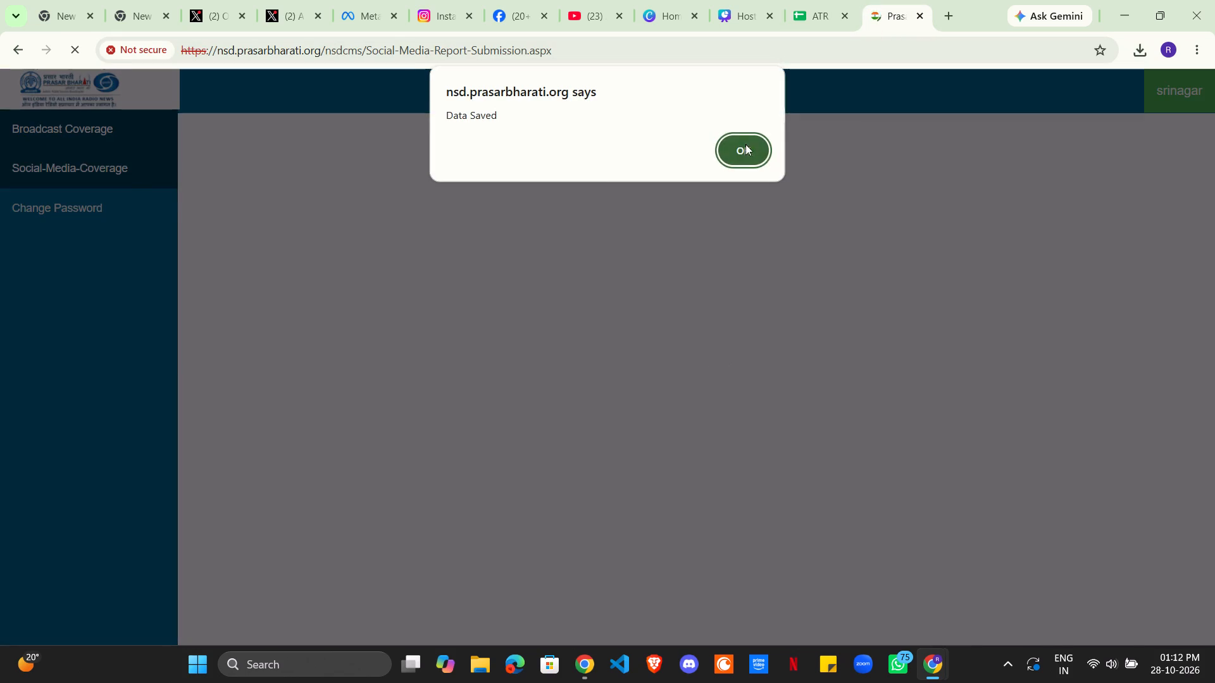
Start a new entry with Facebook as the platform and "Solid Waste Management" as the subject.
left_click(743, 143)
left_click(560, 249)
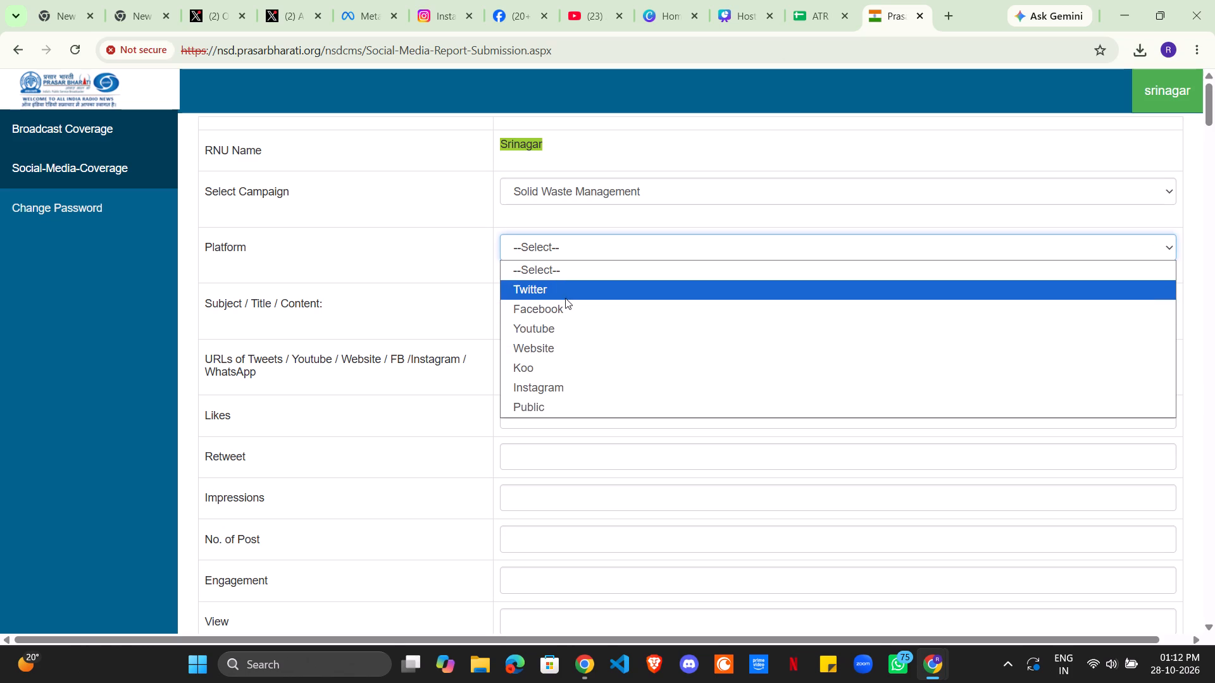
left_click(823, 26)
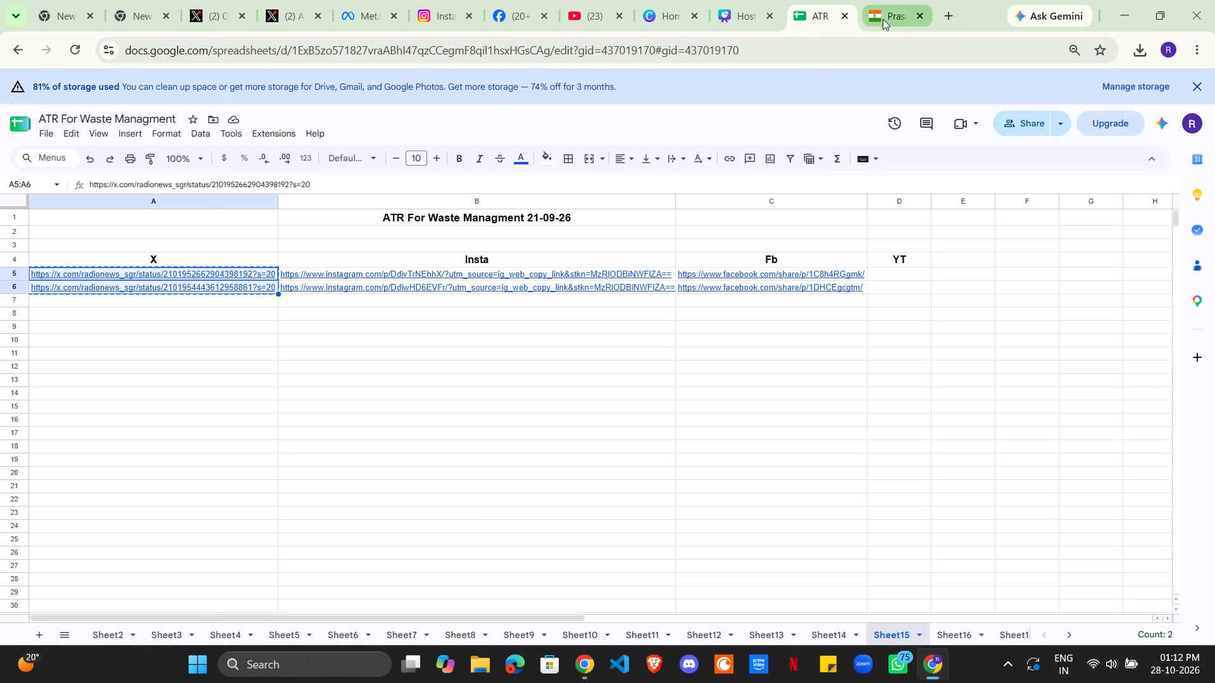
left_click(883, 19)
left_click(574, 245)
left_click(540, 309)
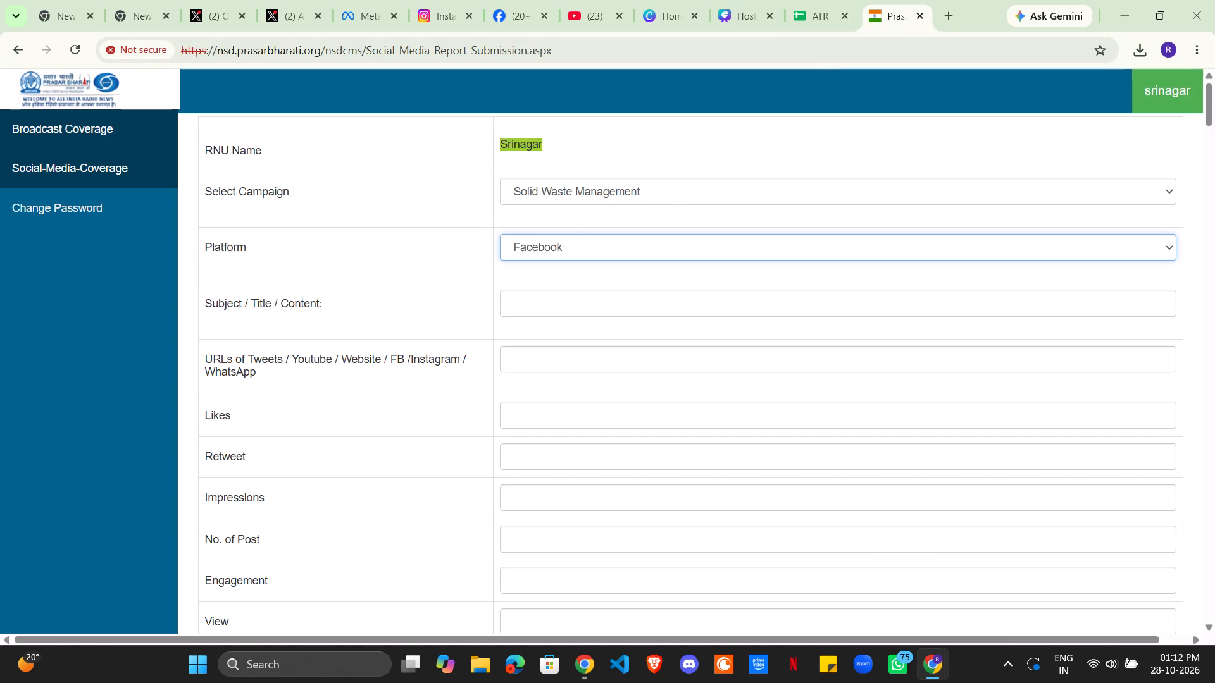
left_click(570, 311)
key("ctrl+v")
scroll(582, 346, "down", 2)
scroll(589, 353, "up", 2)
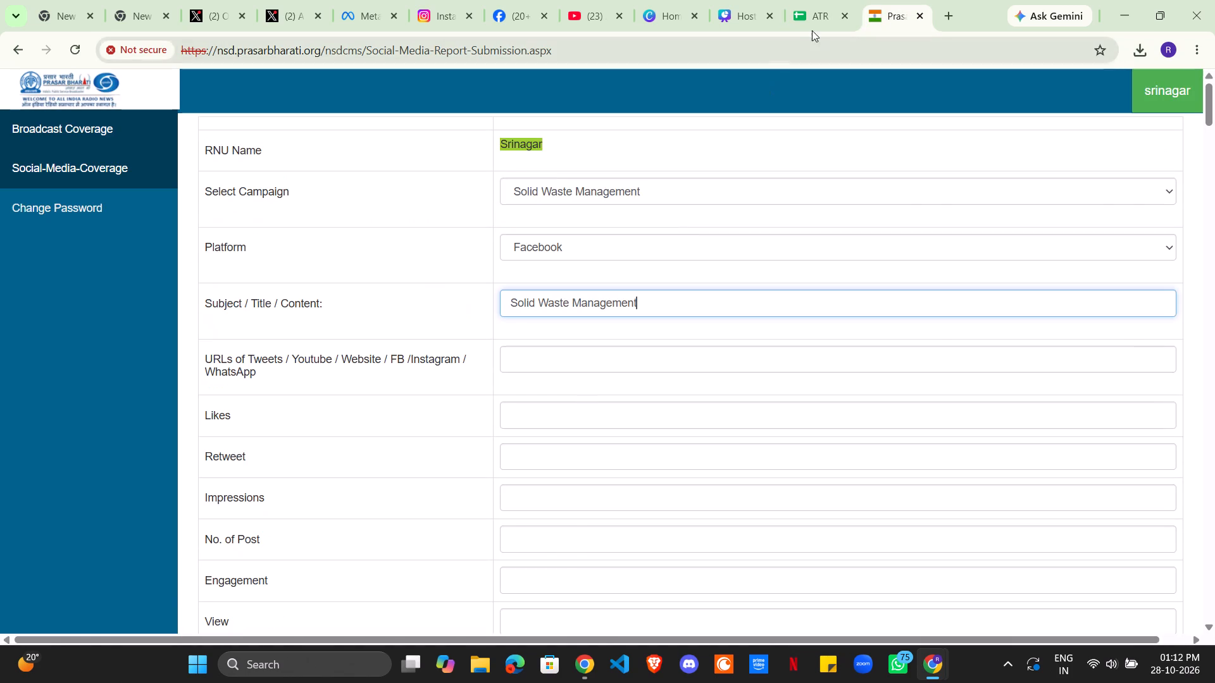
Copy the two Facebook links from the 21-09-26 sheet into the Facebook entry's URLs field.
left_click(814, 25)
left_click_drag(706, 269, 676, 287)
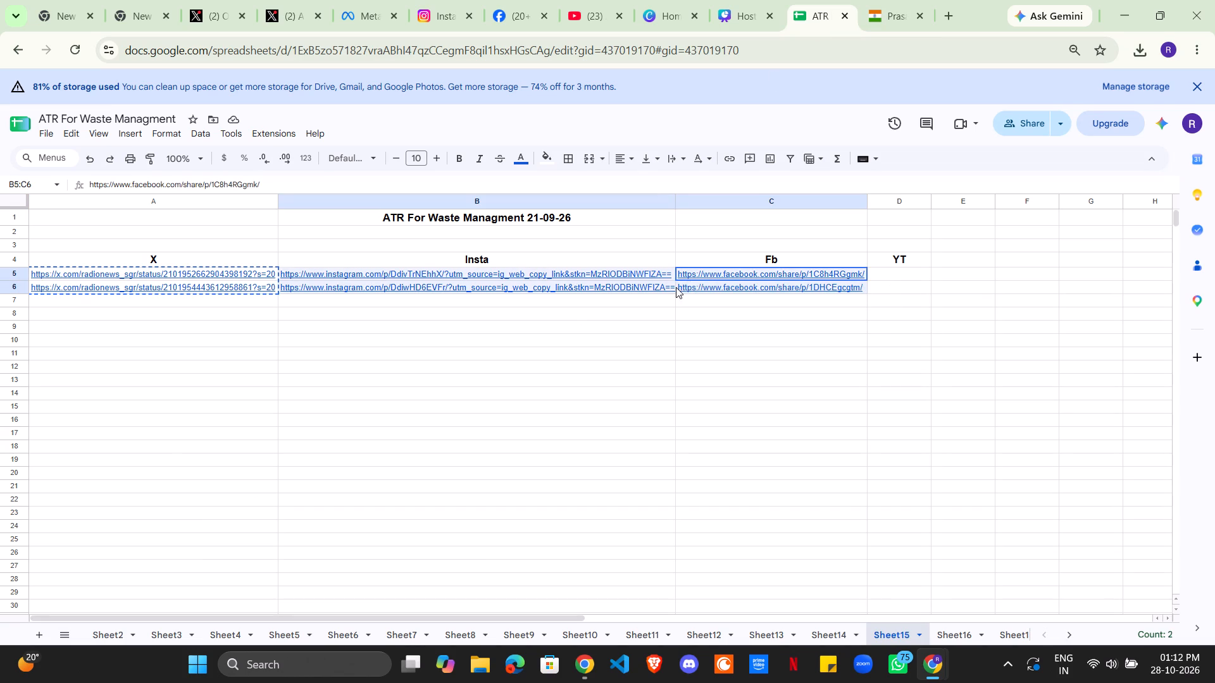
left_click_drag(676, 287, 681, 288)
key("ctrl+c")
left_click(890, 22)
left_click(602, 371)
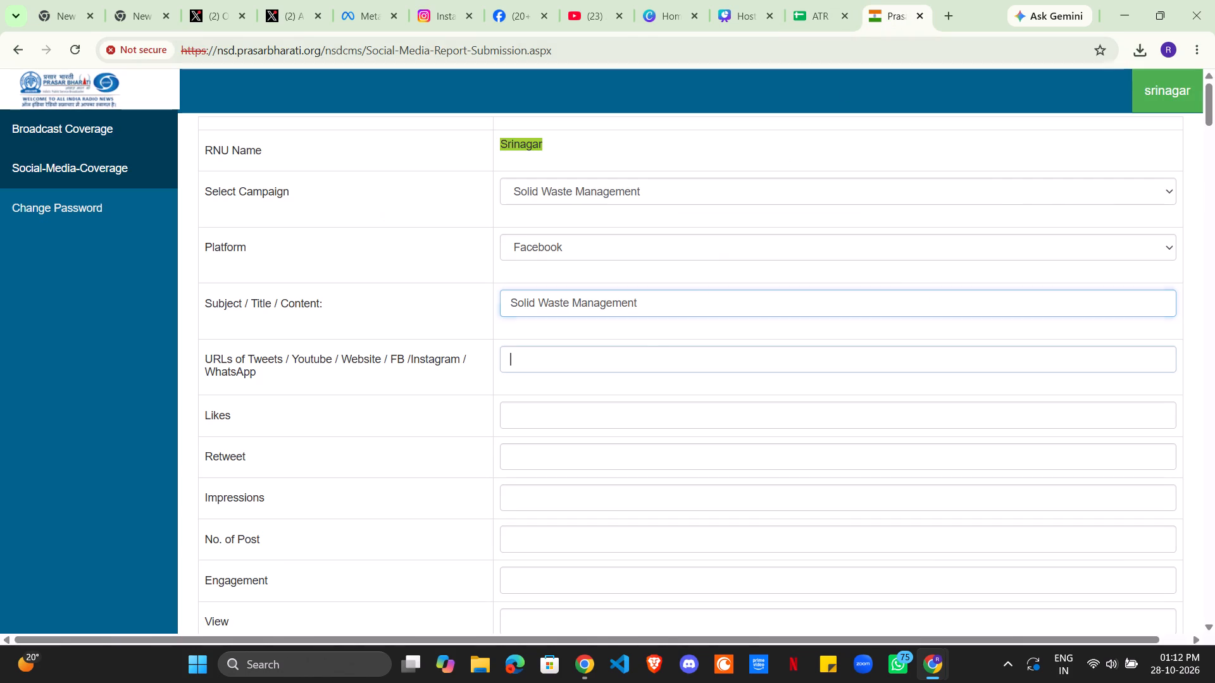
key("ctrl+v")
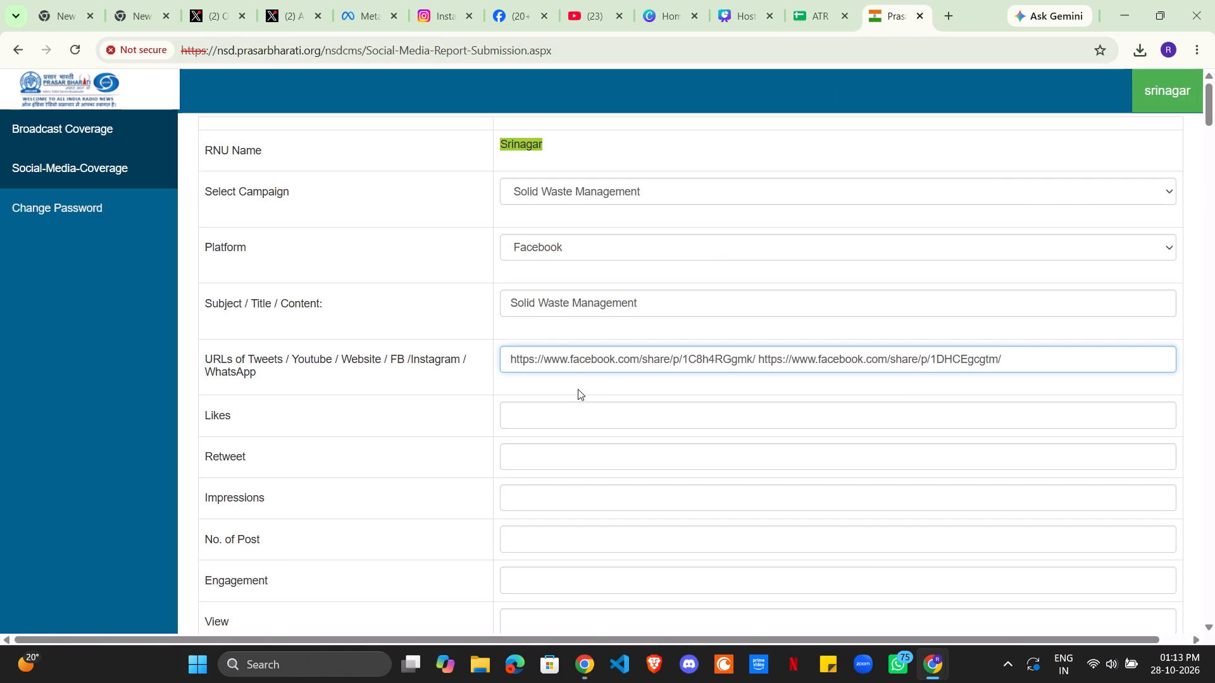
Copy the subject text "Solid Waste Management" for reuse and submit the 21 September Facebook entry.
left_click_drag(646, 298, 423, 302)
key("ctrl+c")
scroll(656, 350, "down", 2)
scroll(614, 541, "down", 1)
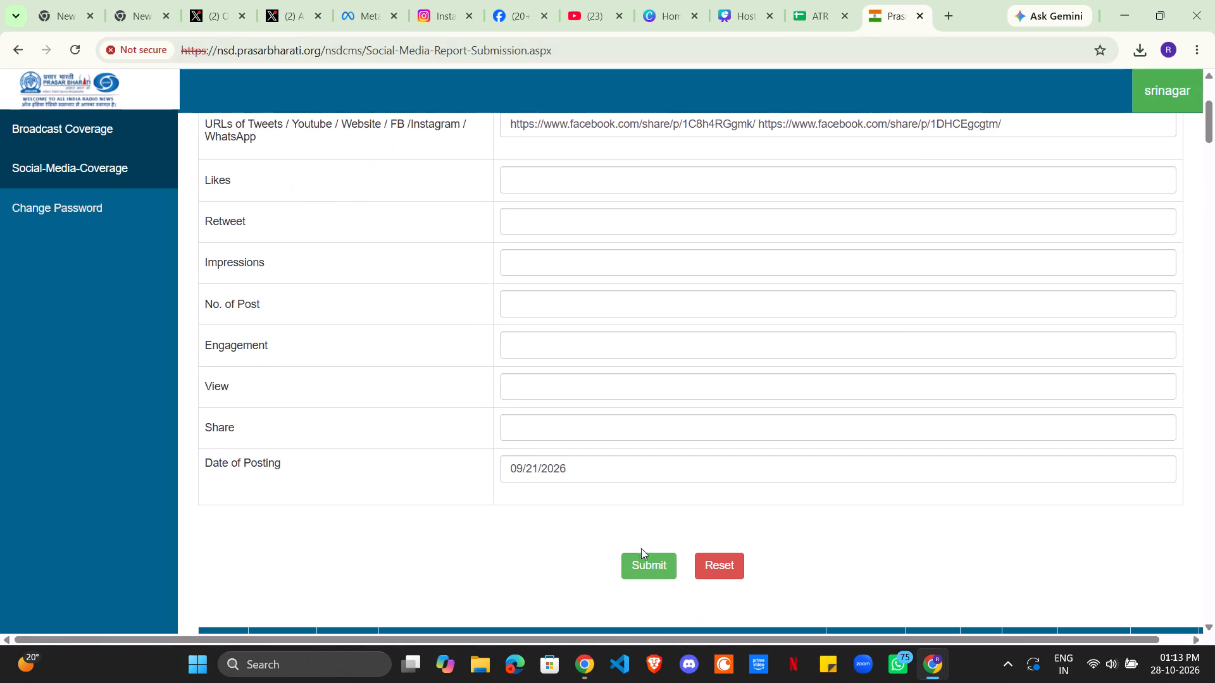
left_click(647, 555)
scroll(622, 414, "up", 3)
left_click(732, 142)
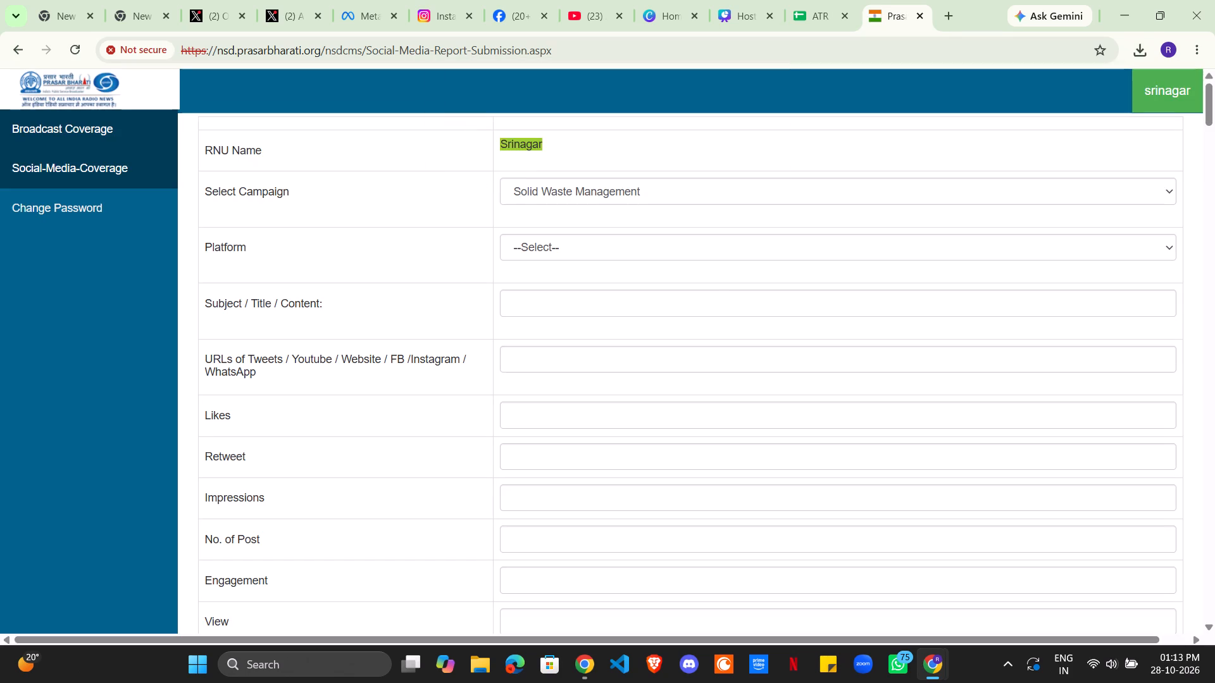
Start a new entry with "Solid Waste Management" as the subject and Instagram as the platform.
left_click(570, 302)
key("ctrl+v")
left_click(607, 250)
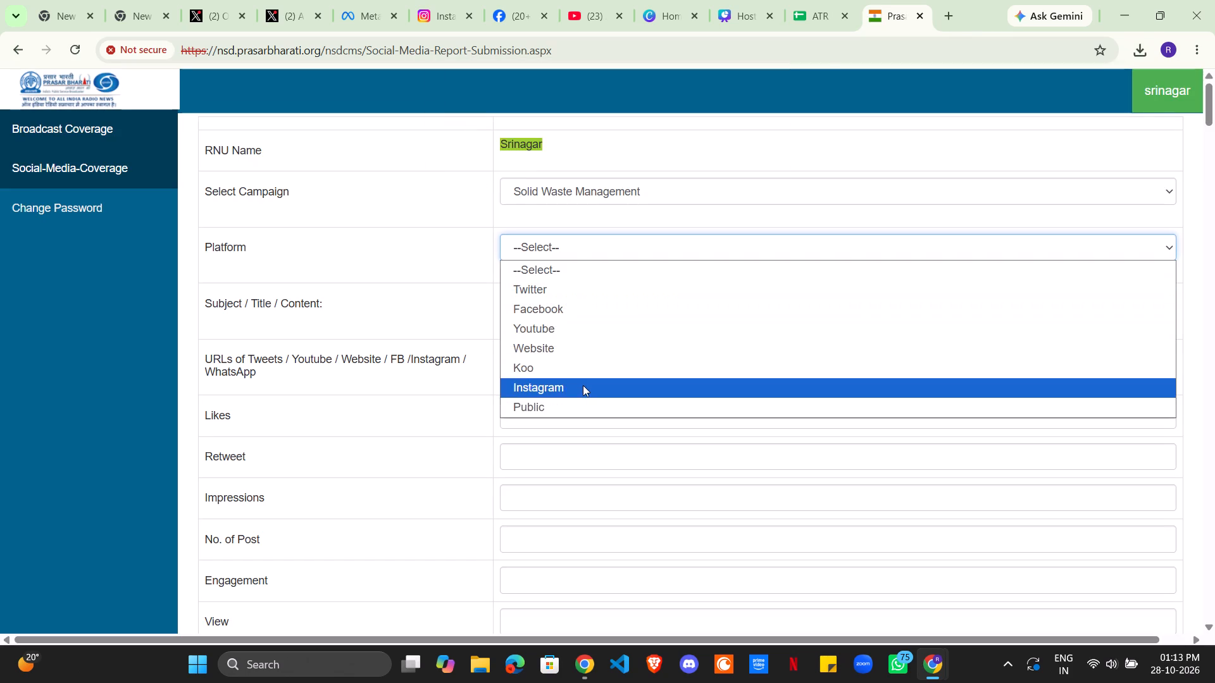
left_click(583, 385)
Copy the two Instagram links from the 21-09-26 sheet into the Instagram entry's URLs field.
left_click(818, 21)
left_click_drag(611, 271, 628, 286)
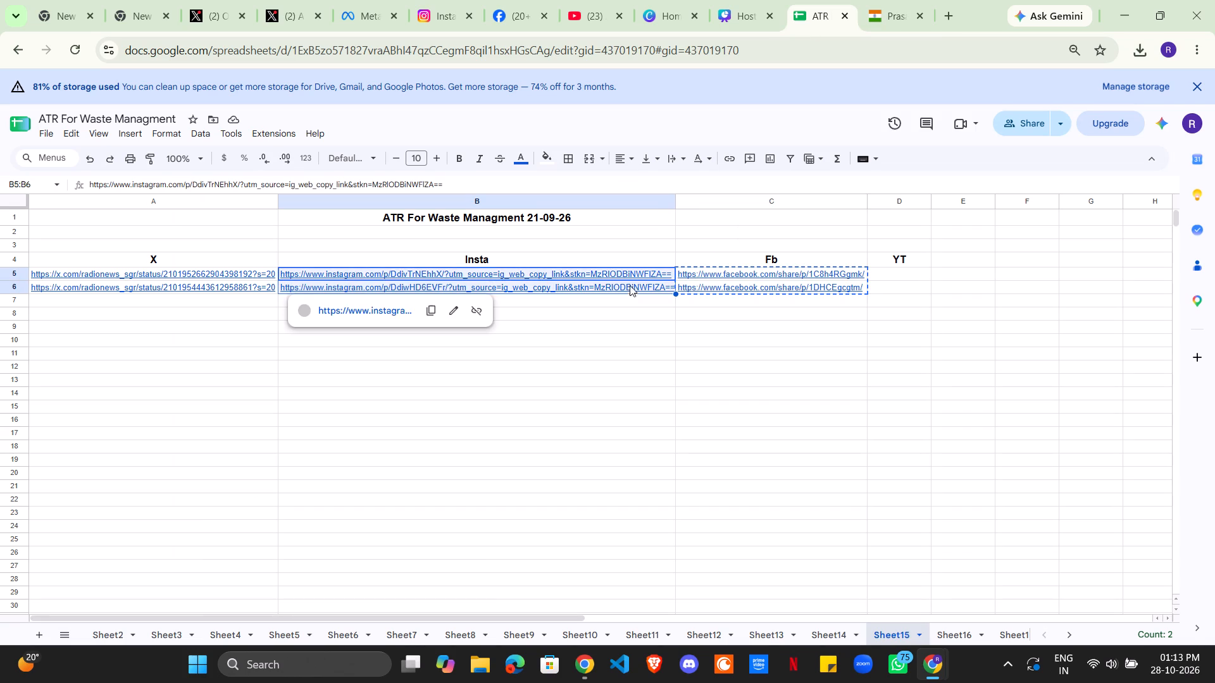
key("ctrl+c")
left_click(889, 20)
left_click(601, 372)
left_click(604, 361, "ctrl")
key("ctrl+v")
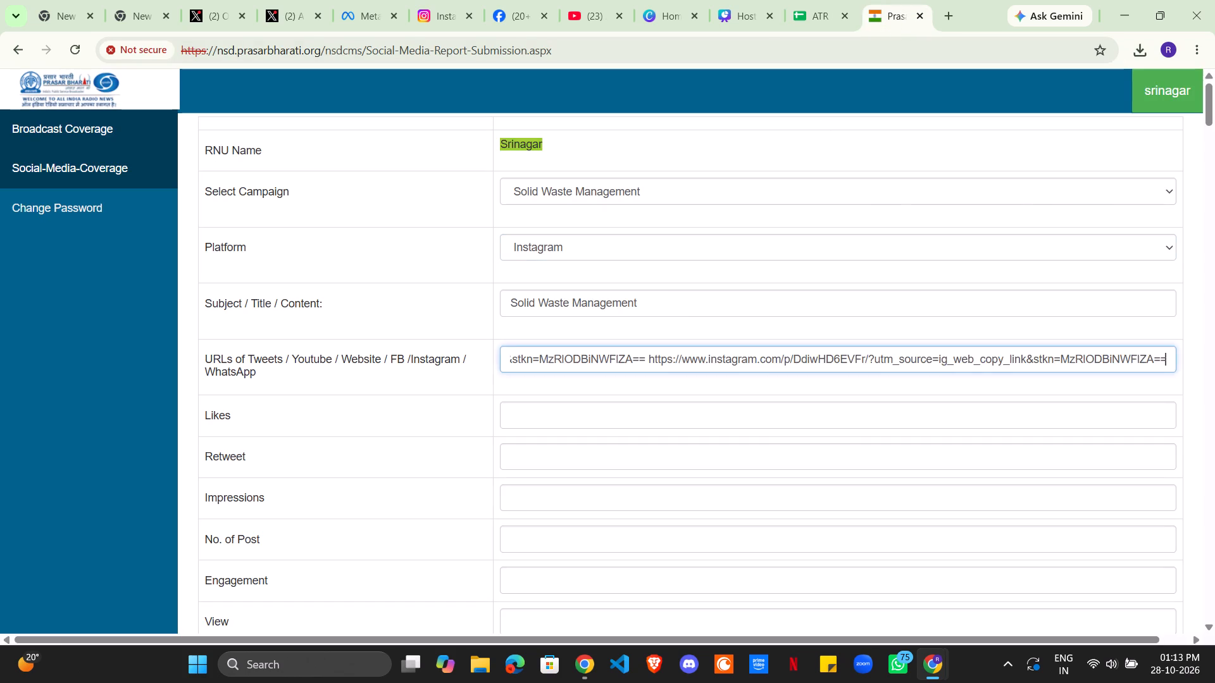
Copy the subject text "Solid Waste Management" for reuse and submit the 21 September Instagram entry.
left_click_drag(695, 305, 451, 303)
key("ctrl+c")
scroll(621, 384, "down", 3)
left_click(651, 561)
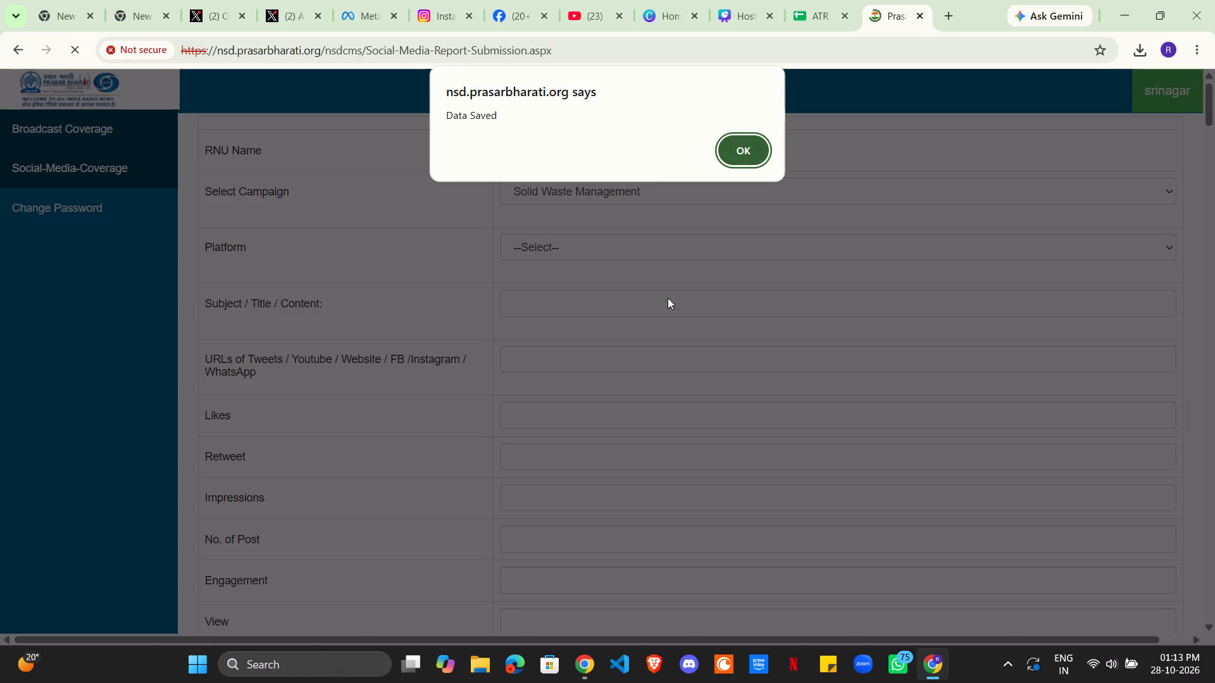
left_click(738, 157)
Start a Twitter entry with the subject "Solid Waste Management" and Date of Posting 09/22/2026.
left_click(589, 302)
key("ctrl+v")
left_click(578, 244)
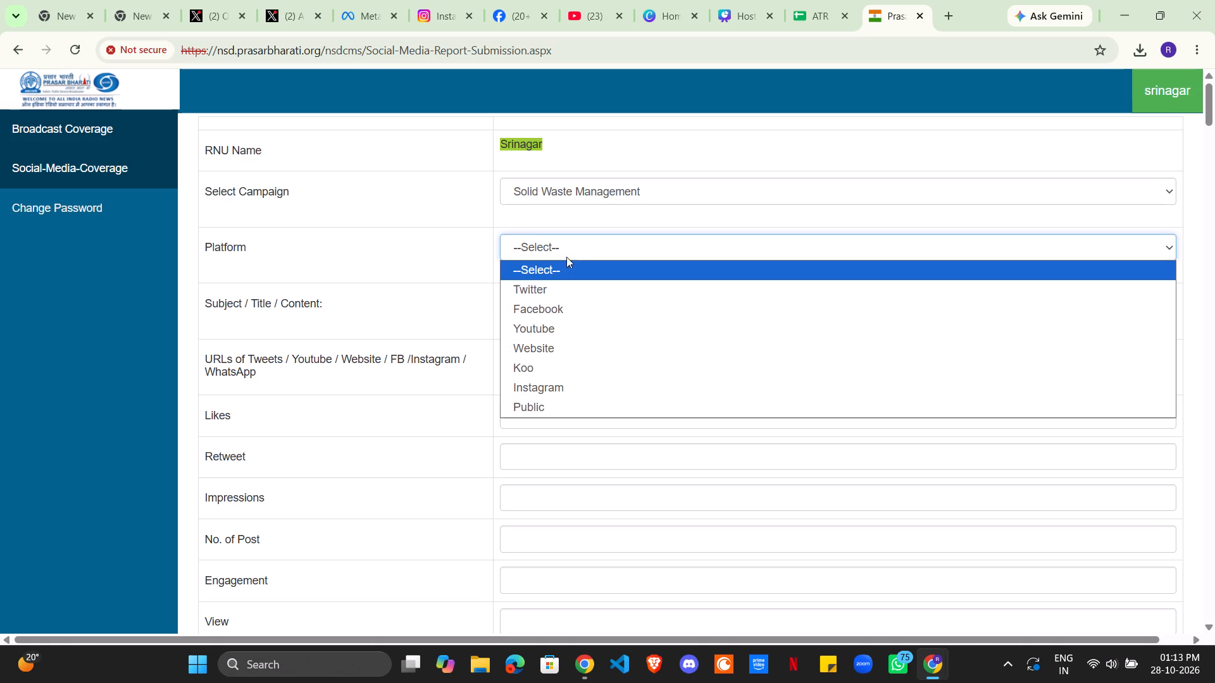
left_click(575, 285)
scroll(724, 338, "down", 3)
left_click(568, 477)
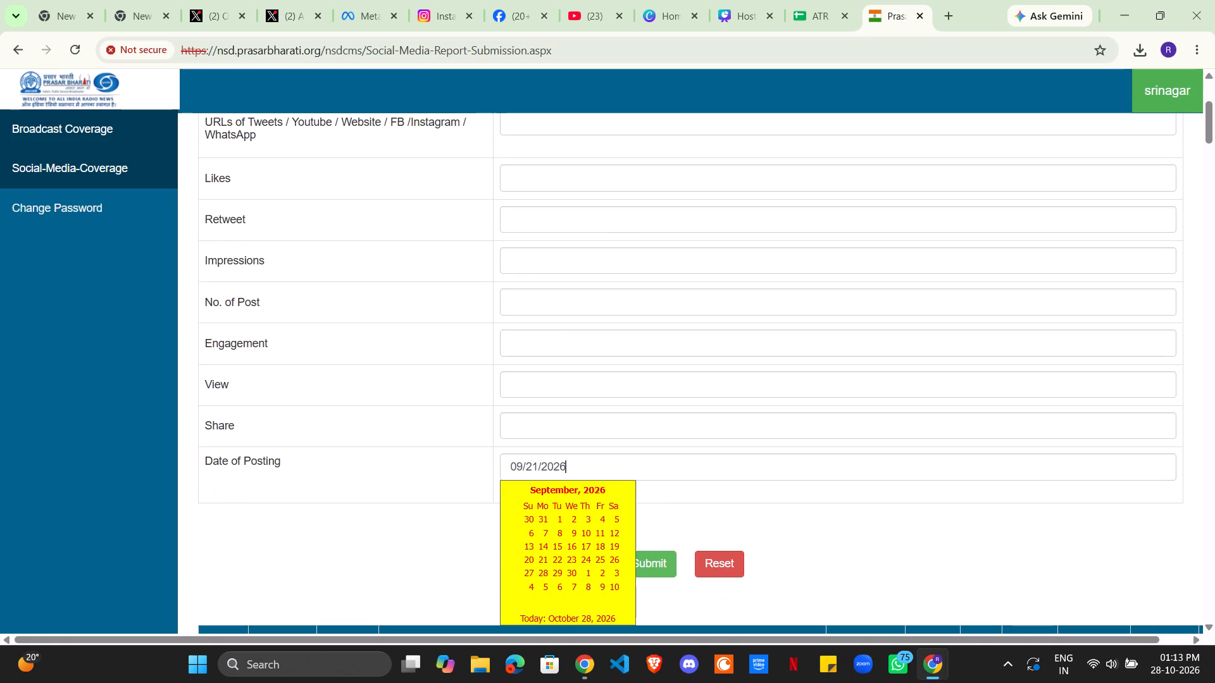
left_click(555, 560)
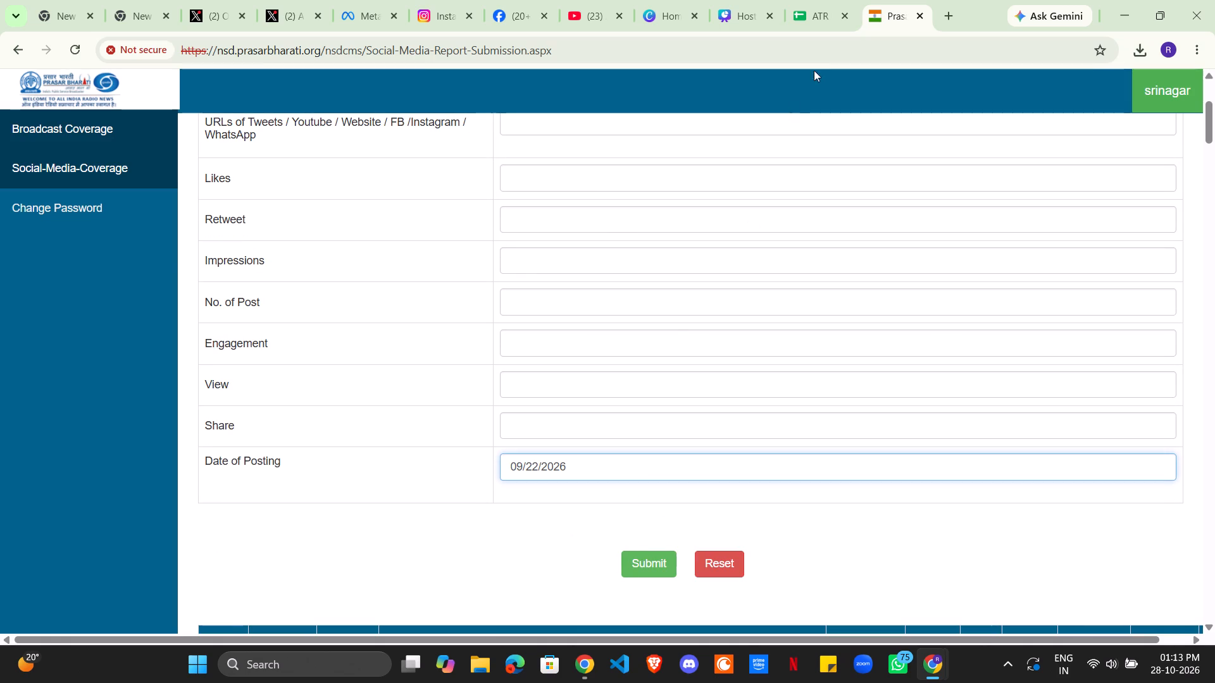
Copy the two X links from the 22-09-26 sheet (Sheet16) into the Twitter entry's URLs field.
left_click(813, 15)
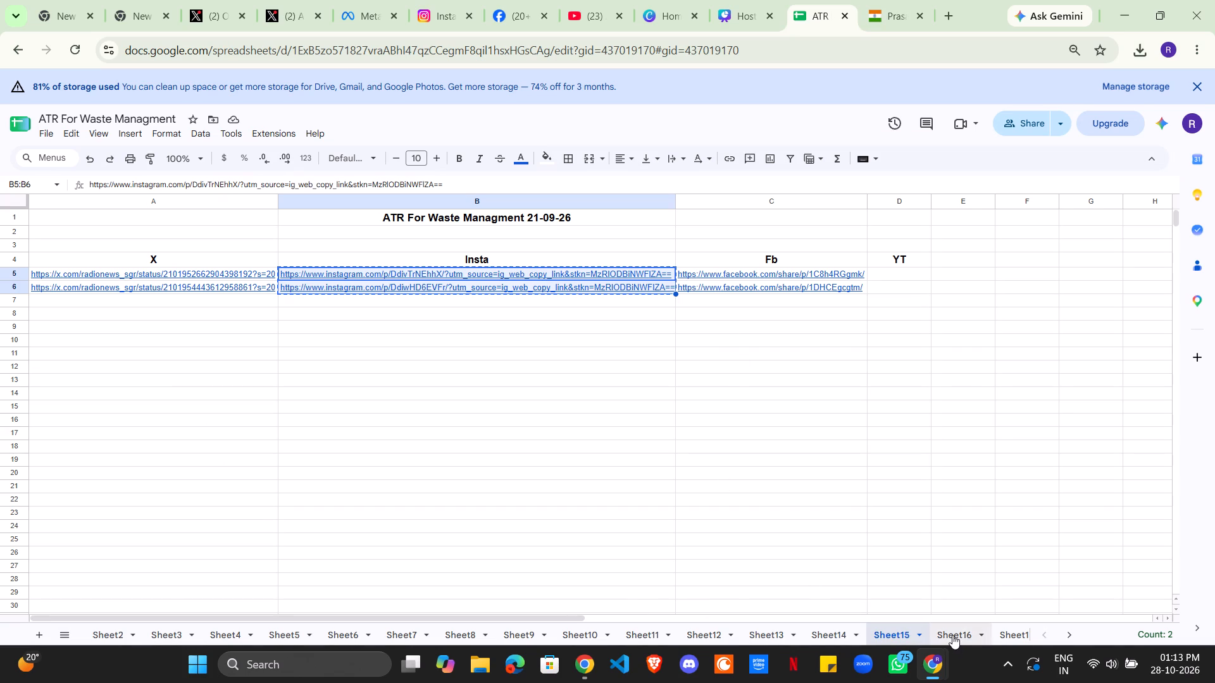
left_click(952, 635)
left_click_drag(248, 278, 254, 284)
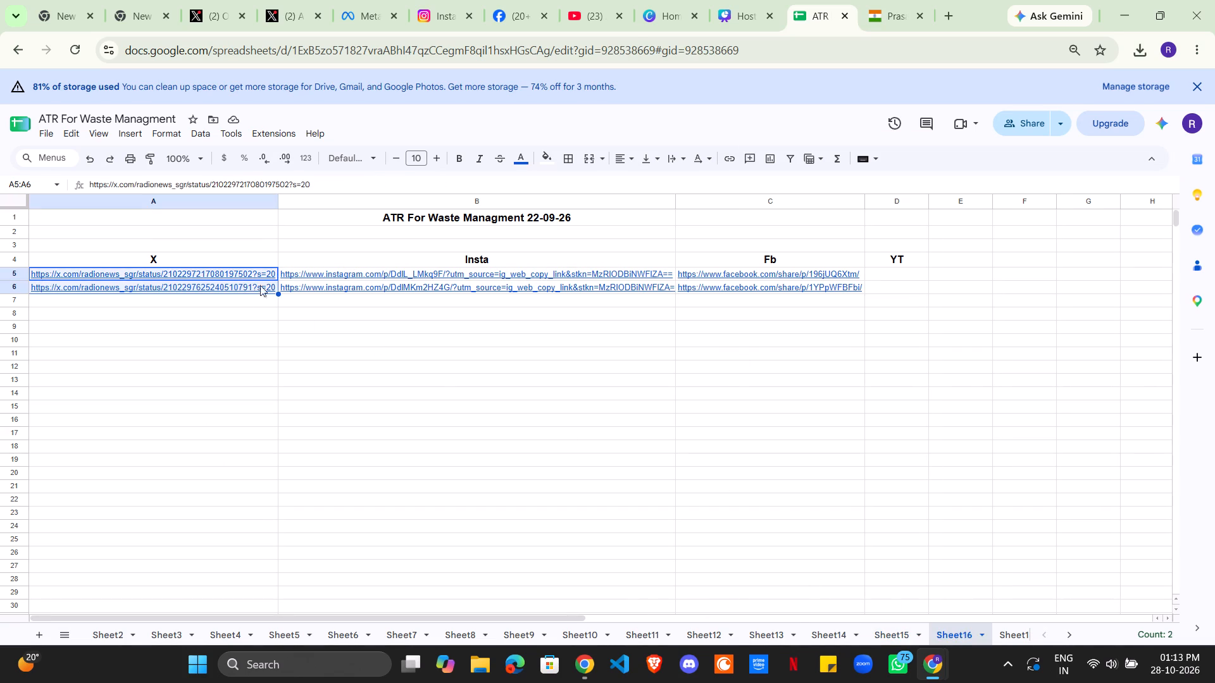
key("ctrl+c")
left_click(876, 17)
scroll(606, 404, "up", 2)
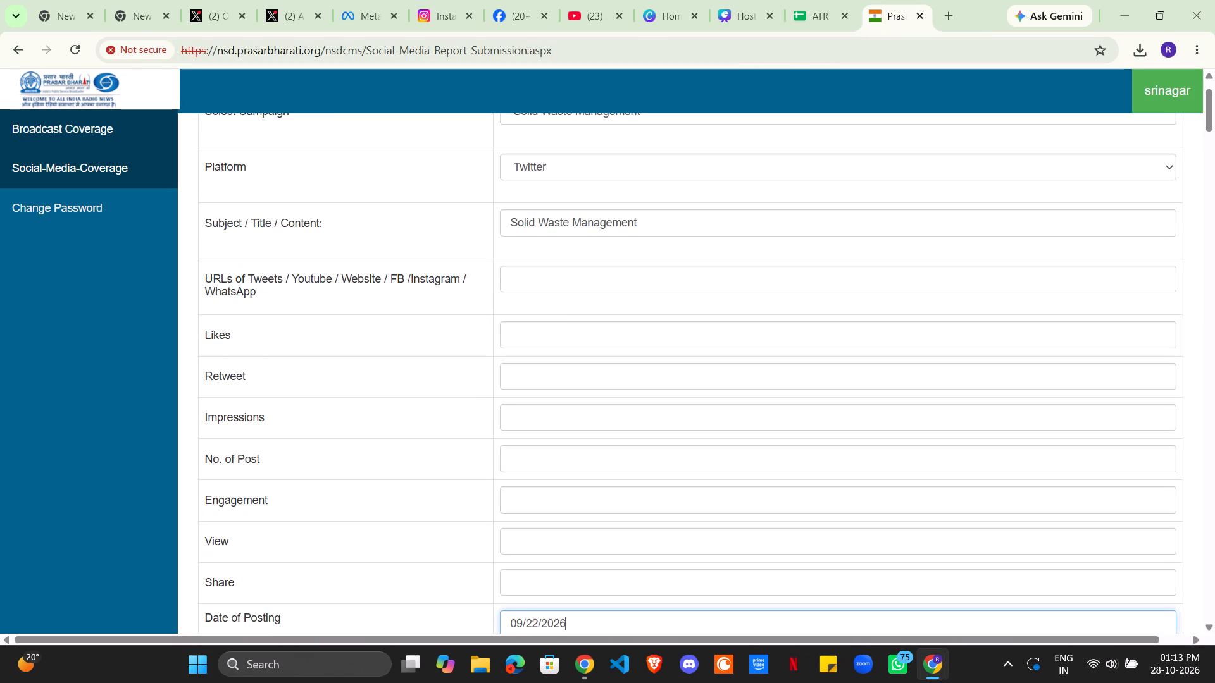
left_click(571, 286)
key("ctrl+v")
Copy the subject text "Solid Waste Management" for reuse and submit the 22 September Twitter entry.
left_click_drag(686, 221, 375, 224)
key("ctrl+c")
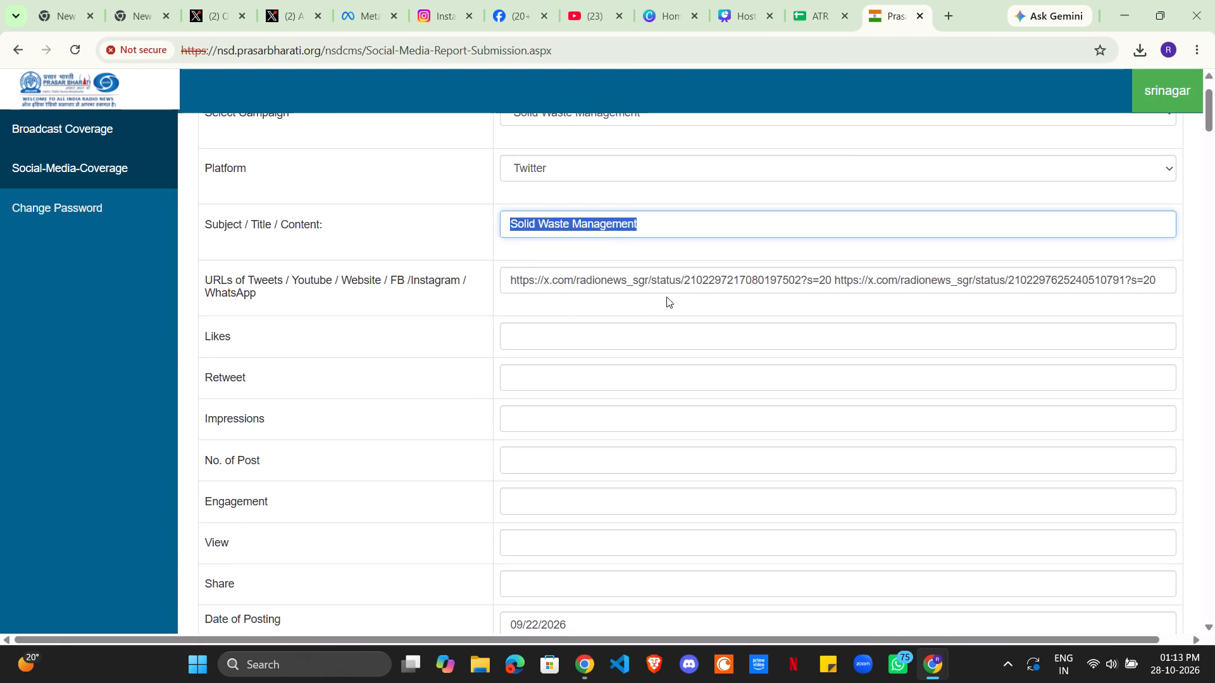
left_click(668, 321)
scroll(658, 359, "down", 2)
left_click(650, 564)
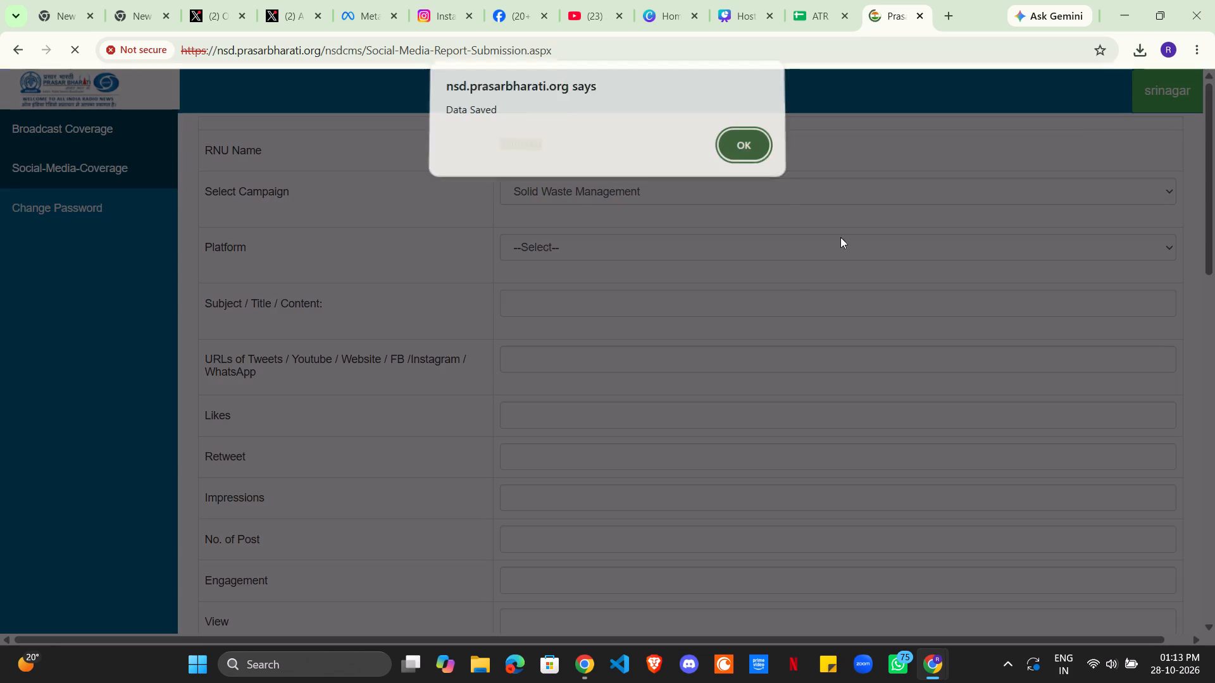
left_click(761, 147)
Start a new entry with "Solid Waste Management" as the subject and Facebook as the platform.
left_click(575, 307)
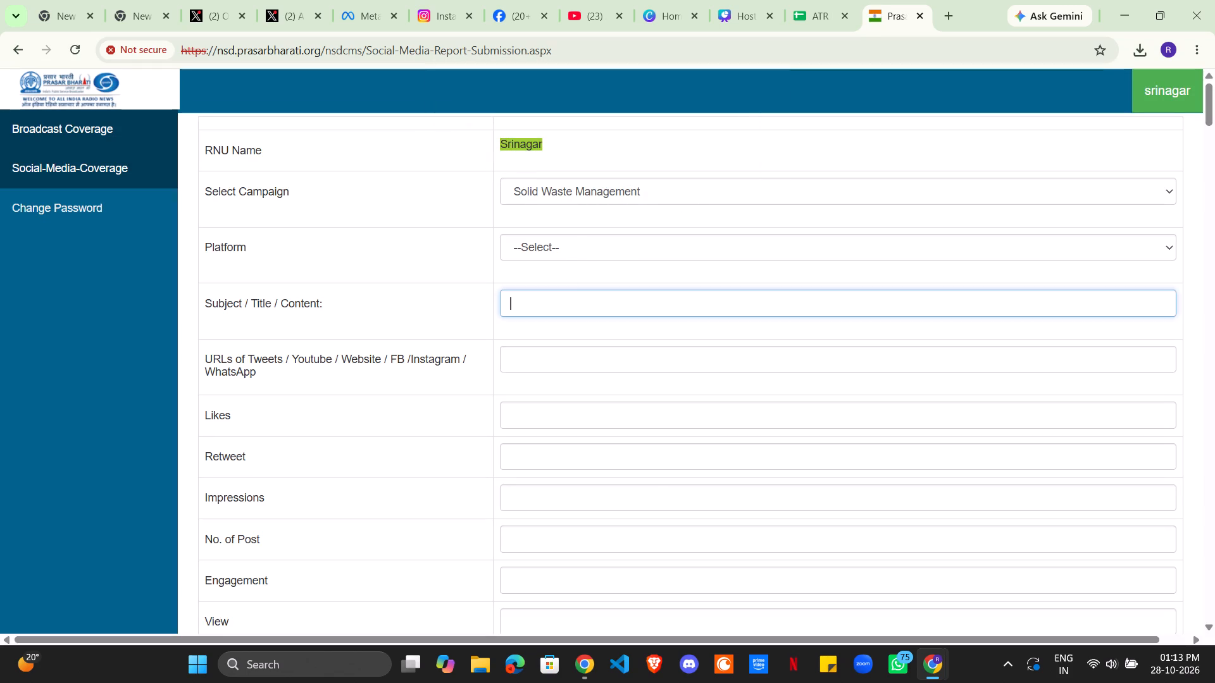
key("ctrl+v")
left_click(576, 237)
left_click(571, 303)
Copy the two Facebook links from the 22-09-26 sheet into the Facebook entry's URLs field.
left_click(825, 8)
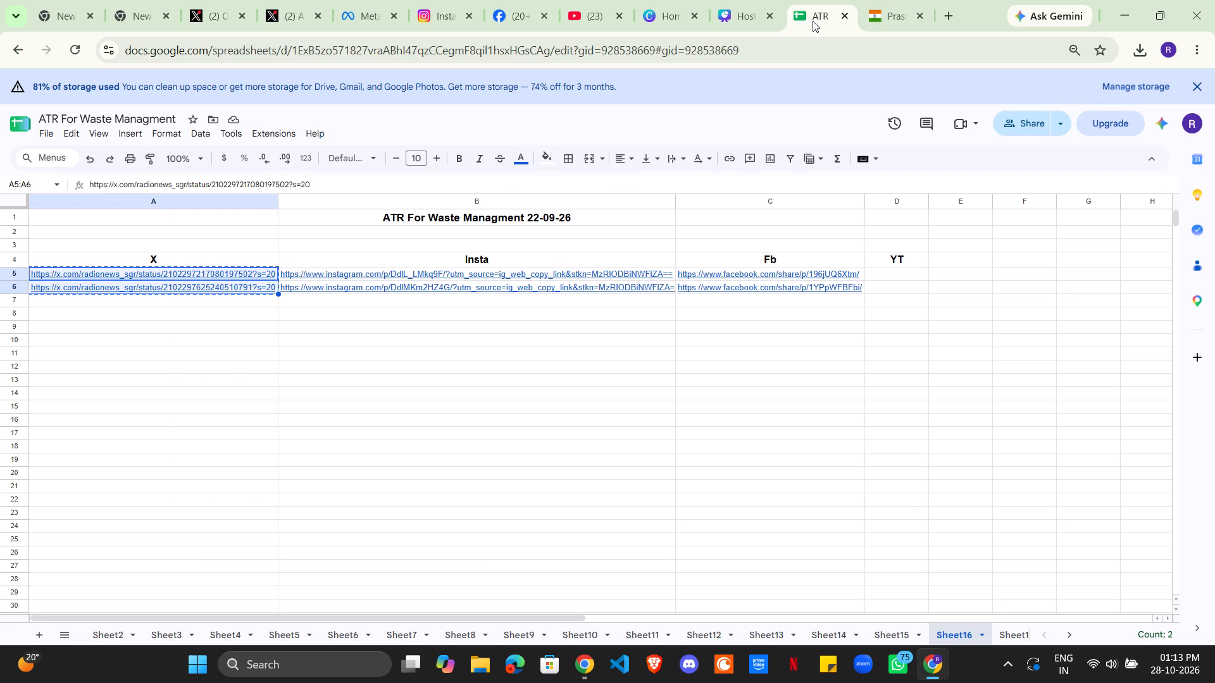
left_click_drag(718, 280, 680, 292)
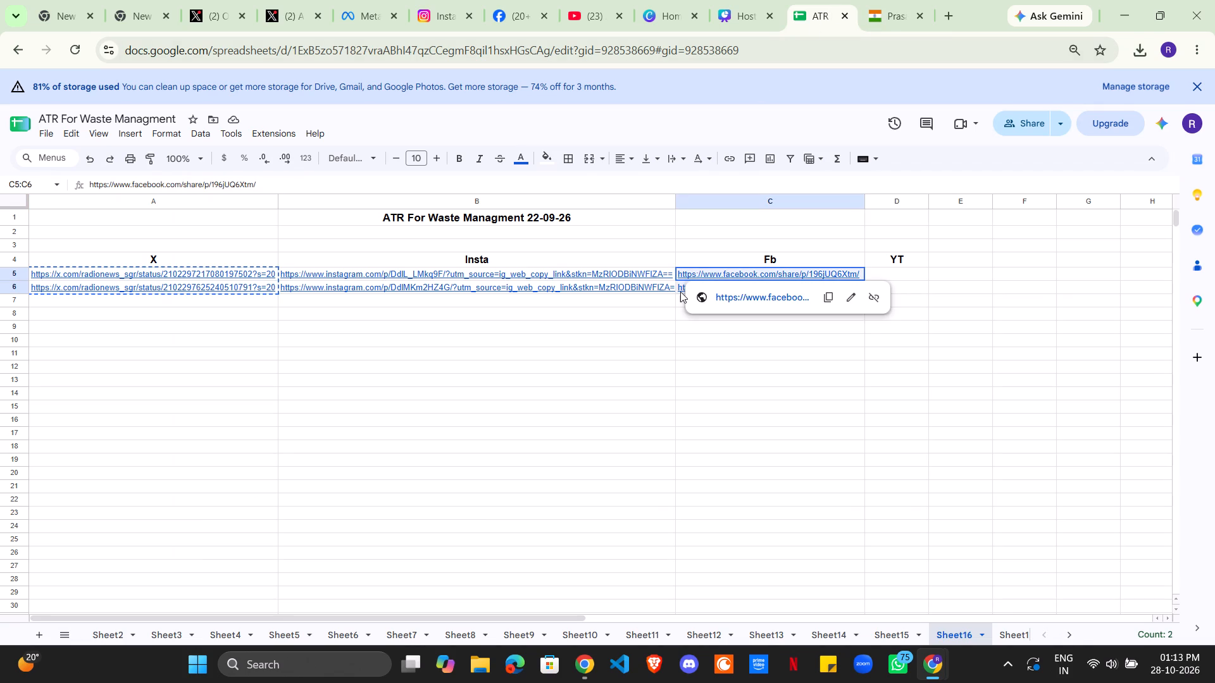
left_click_drag(680, 292, 680, 292)
key("ctrl+c")
left_click(881, 18)
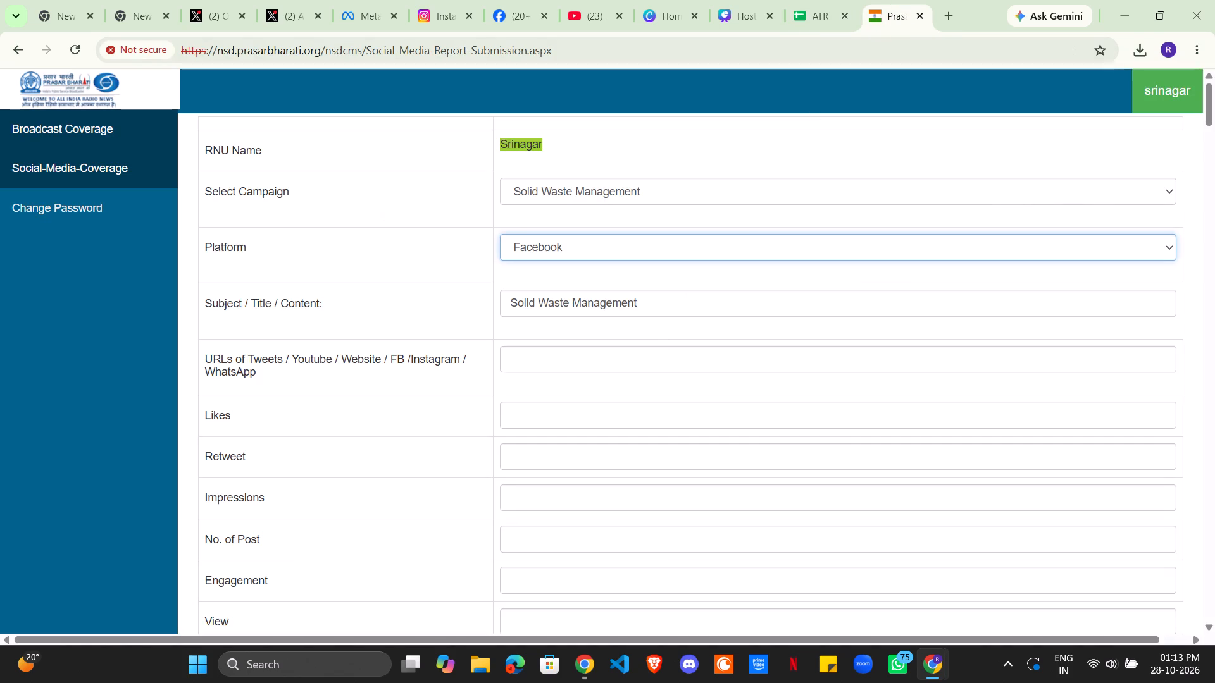
left_click(582, 362)
key("ctrl+v")
Copy the subject text "Solid Waste Management" for reuse and submit the 22 September Facebook entry.
left_click_drag(702, 305, 477, 308)
key("ctrl+c")
scroll(708, 406, "down", 3)
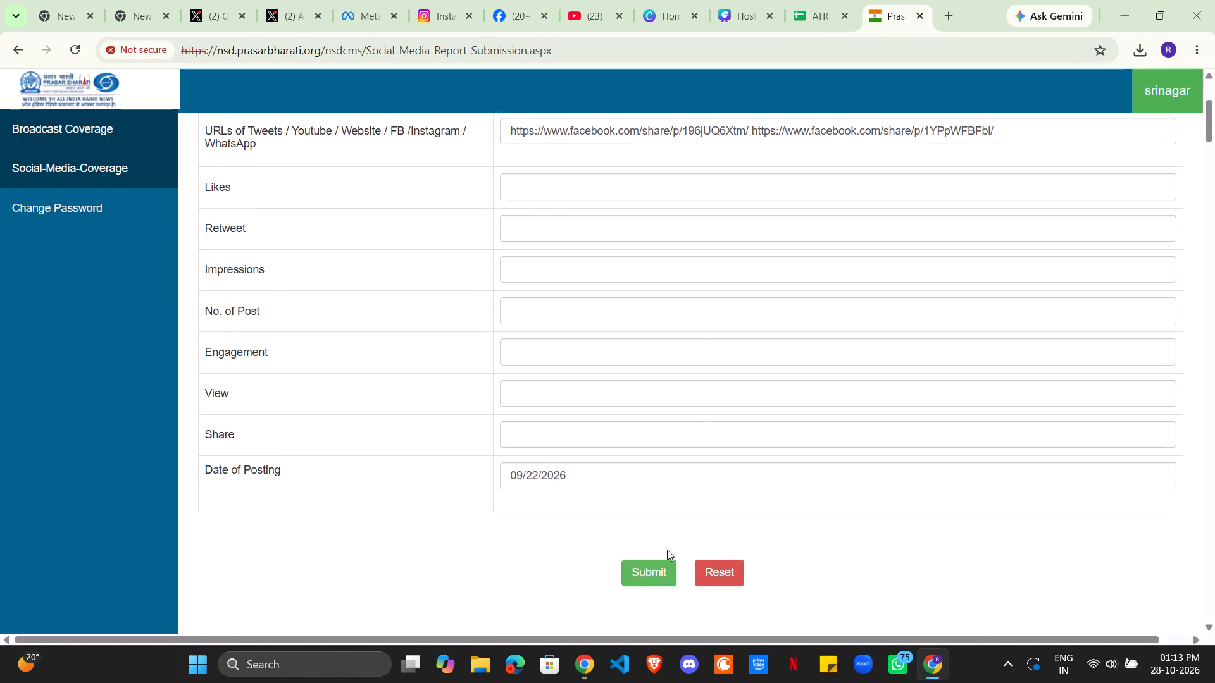
left_click(659, 556)
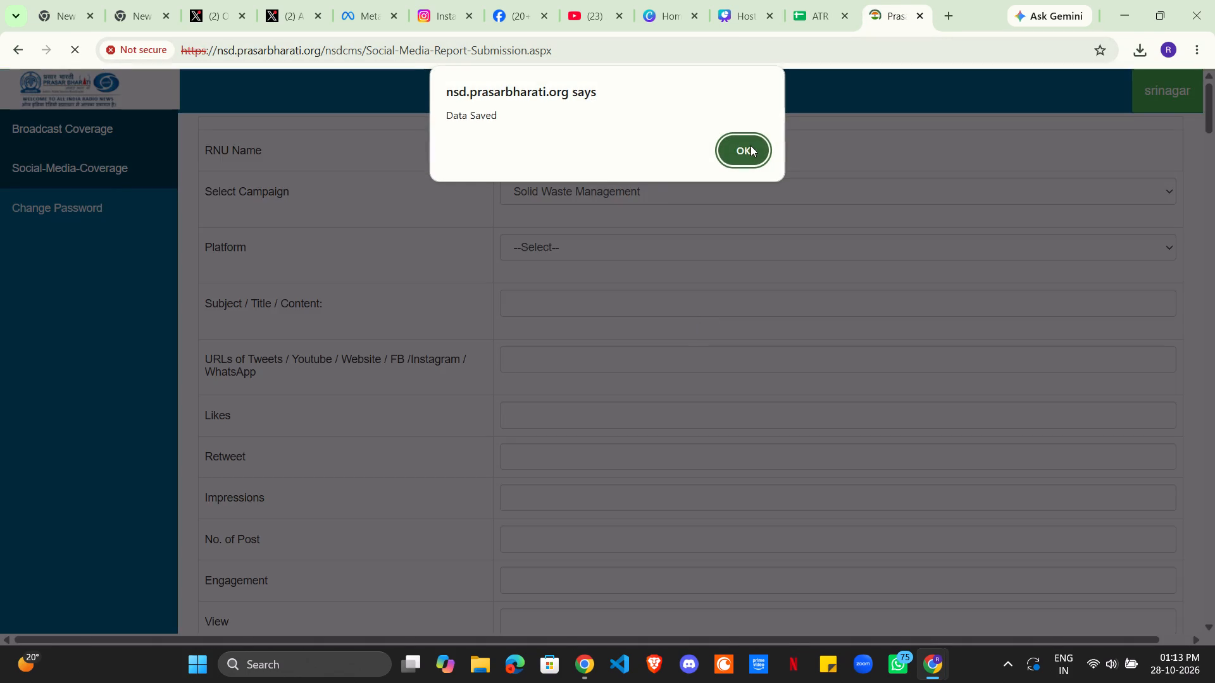
left_click(751, 145)
Start a new entry with "Solid Waste Management" as the subject and Instagram as the platform.
left_click(563, 306)
key("ctrl+v")
left_click(597, 245)
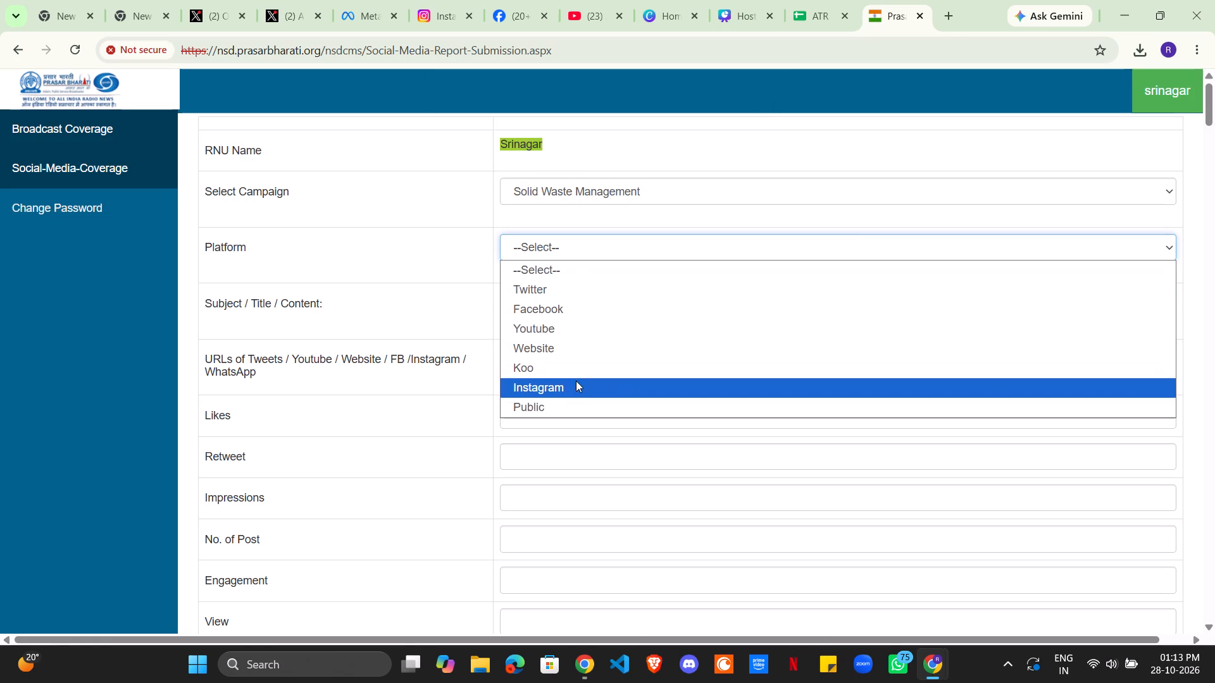
left_click(580, 388)
Copy the two Instagram links from the 22-09-26 sheet into the Instagram entry's URLs field.
left_click(804, 13)
left_click_drag(611, 273, 623, 287)
key("ctrl+c")
left_click(883, 21)
left_click(616, 372)
key("ctrl+v")
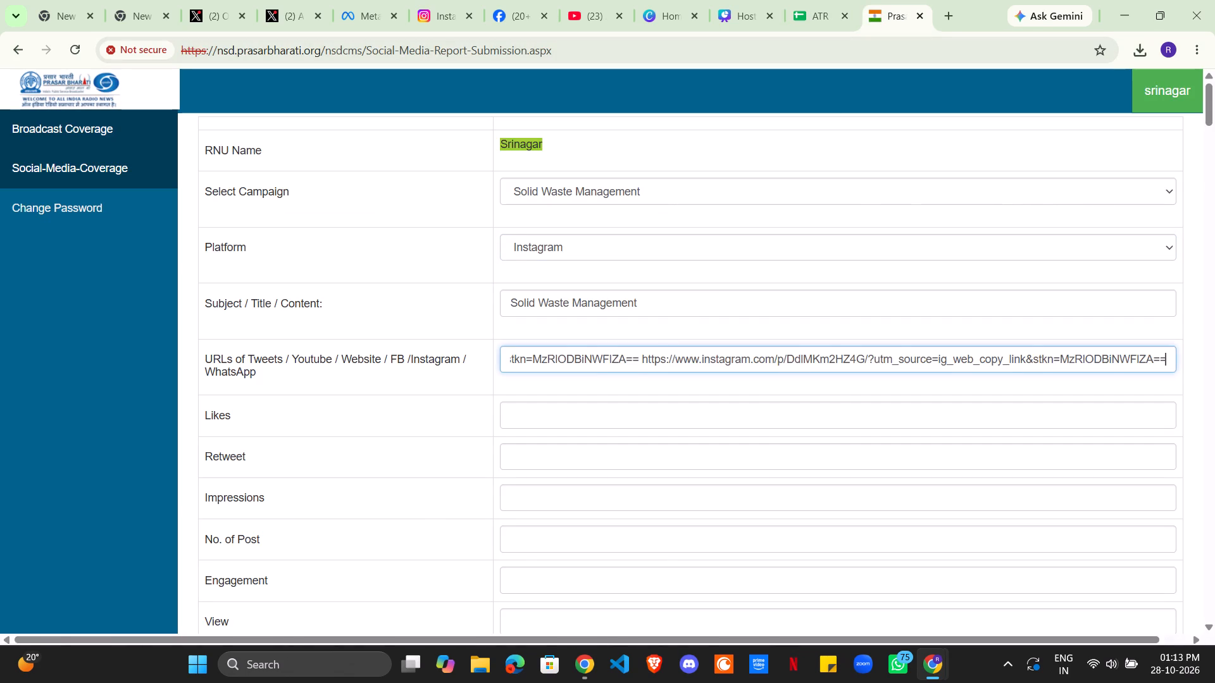
Copy the subject text "Solid Waste Management" for reuse and submit the 22 September Instagram entry.
left_click_drag(692, 297, 442, 302)
key("ctrl+c")
scroll(652, 337, "down", 3)
left_click(664, 558)
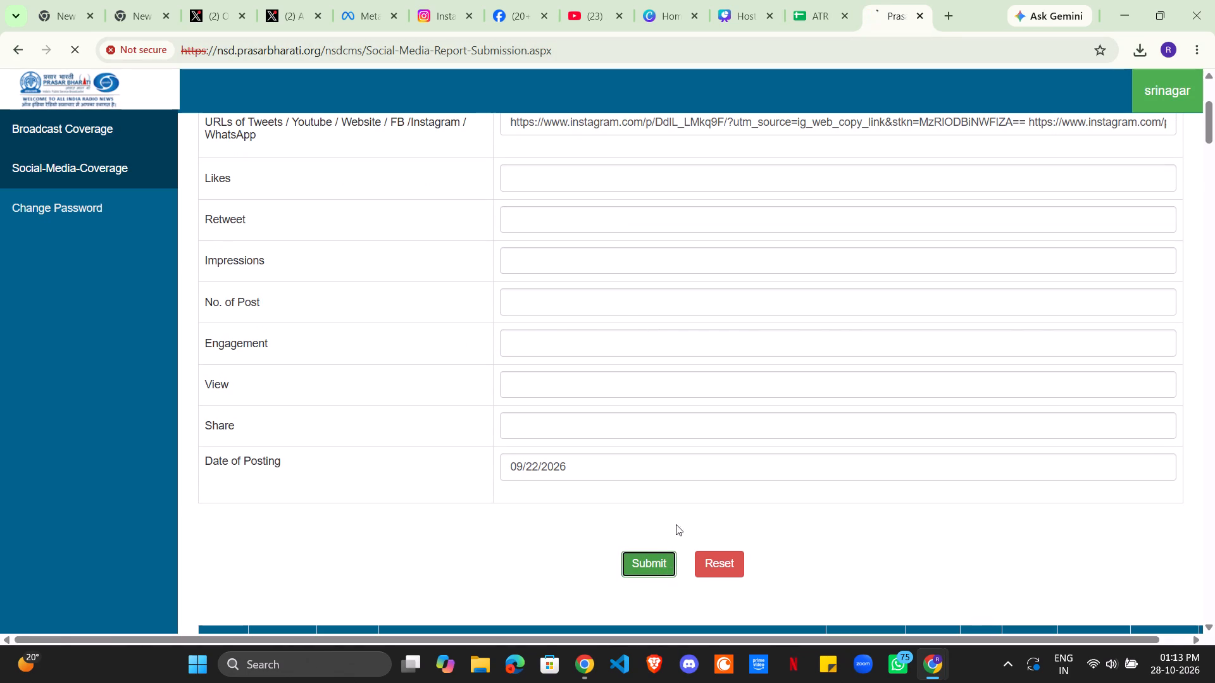
left_click(734, 157)
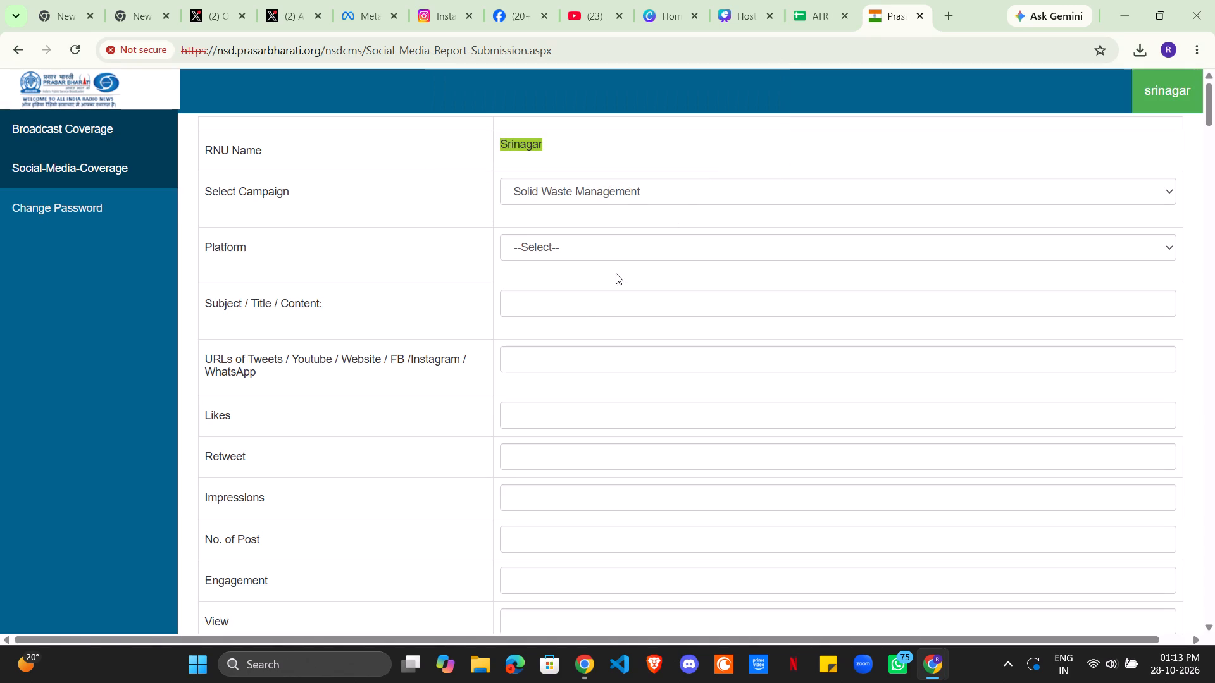
Start a Twitter entry with the subject "Solid Waste Management" and Date of Posting 09/23/2026.
left_click(587, 306)
key("ctrl+v")
left_click(578, 250)
left_click(568, 285)
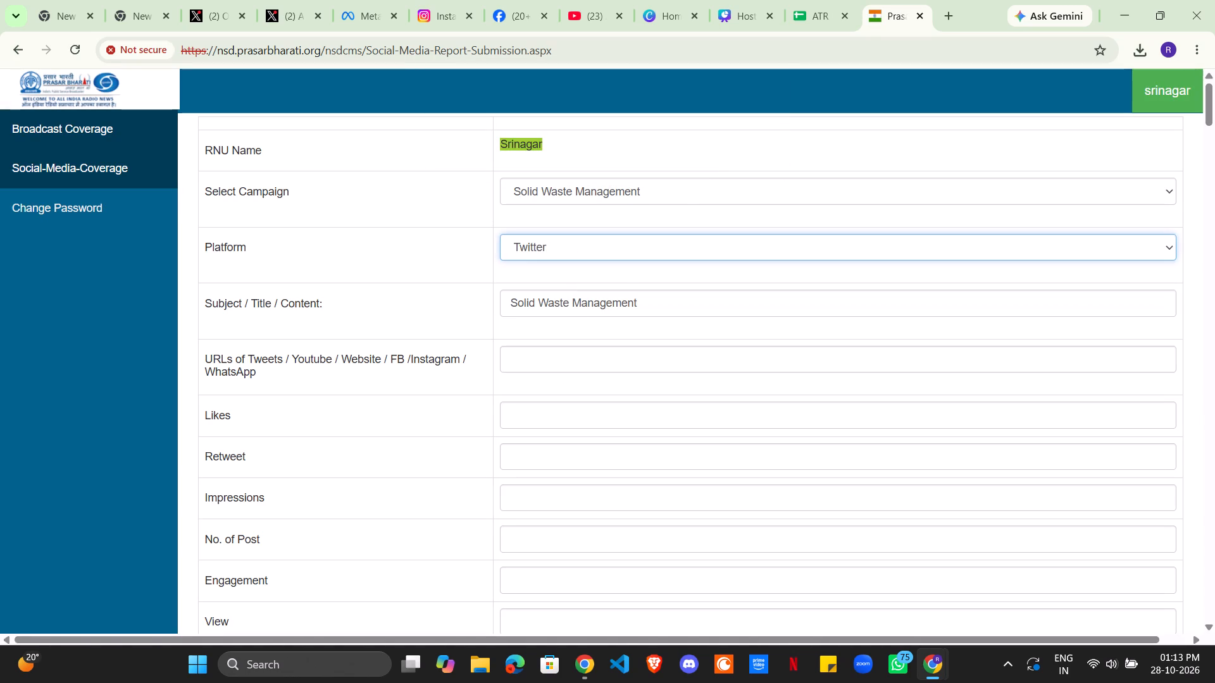
scroll(801, 182, "down", 1)
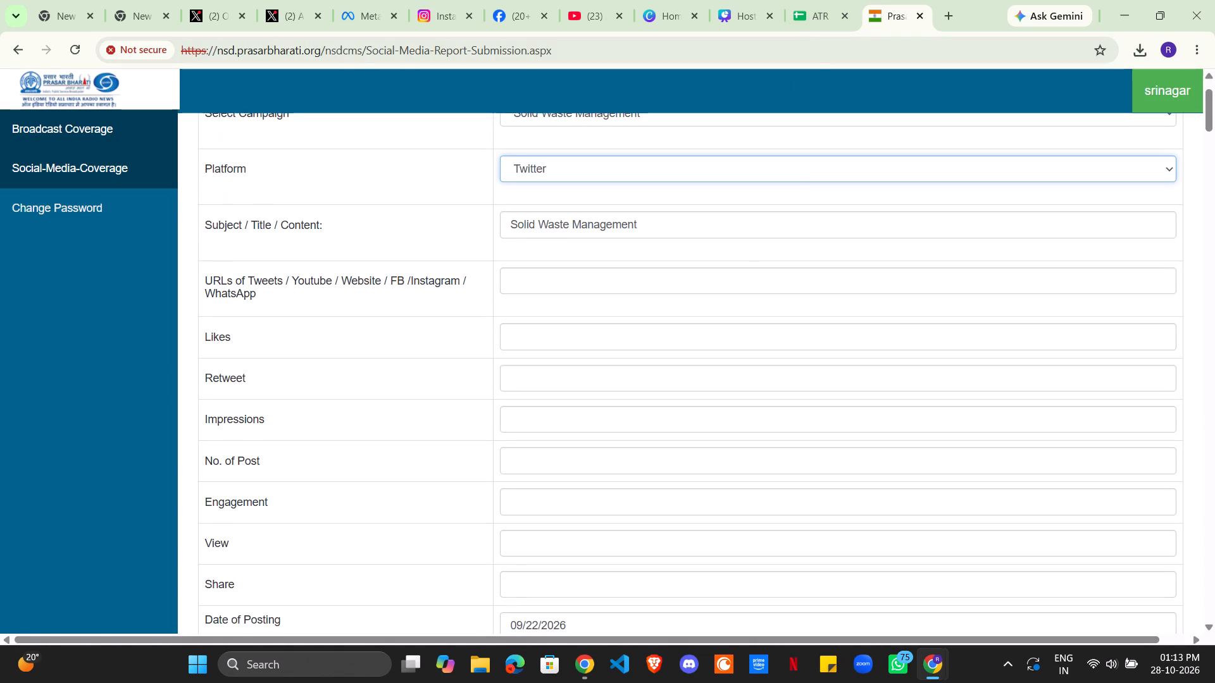
left_click(821, 8)
left_click(891, 23)
scroll(715, 344, "down", 2)
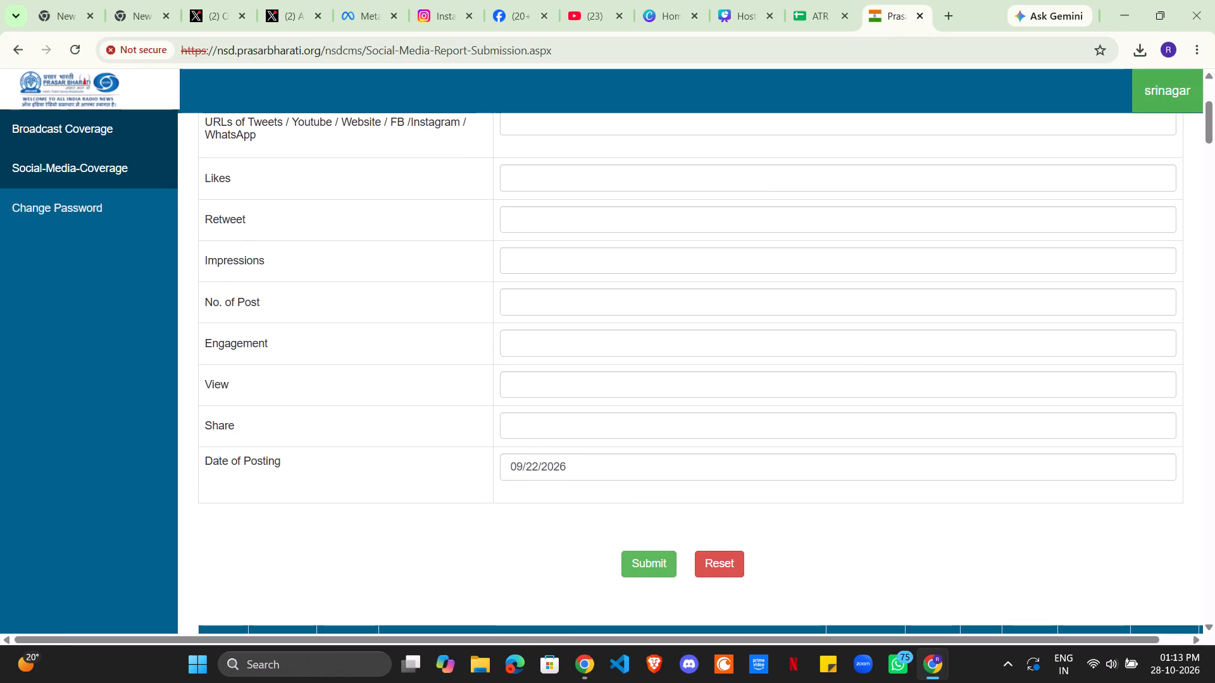
left_click(591, 476)
left_click(574, 560)
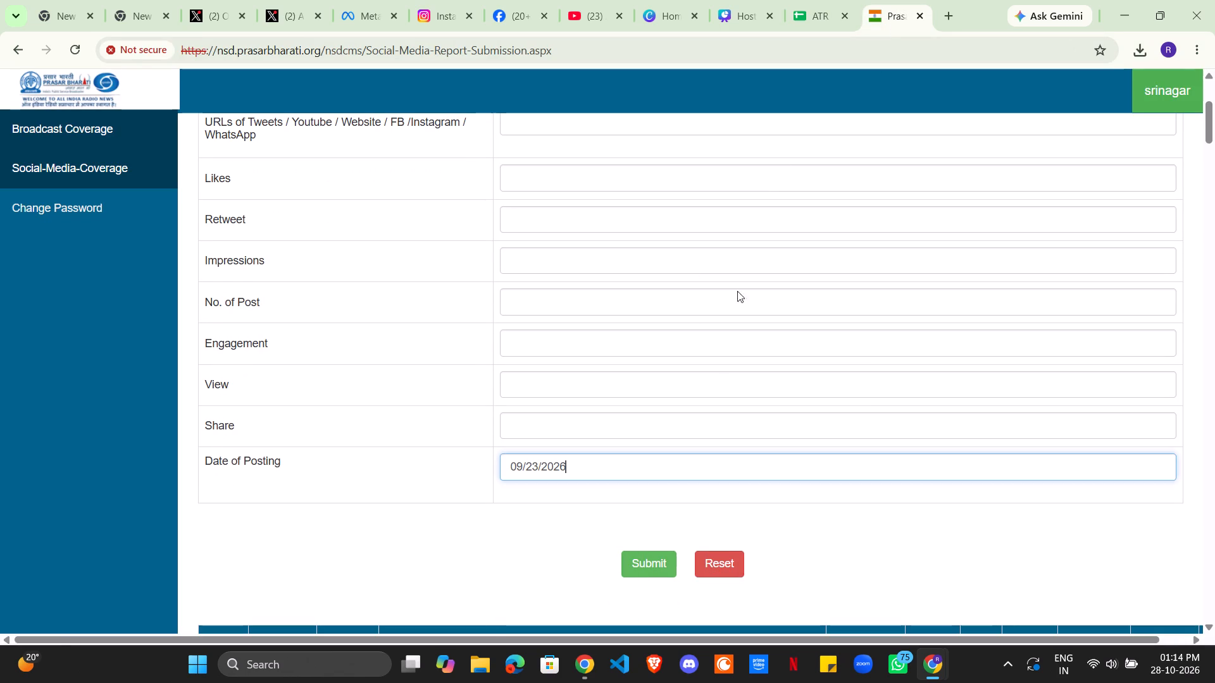
Reselect 09/23/2026 as the Twitter entry's posting date and copy both X links from the 23-09-26 sheet into its URLs field.
left_click(813, 25)
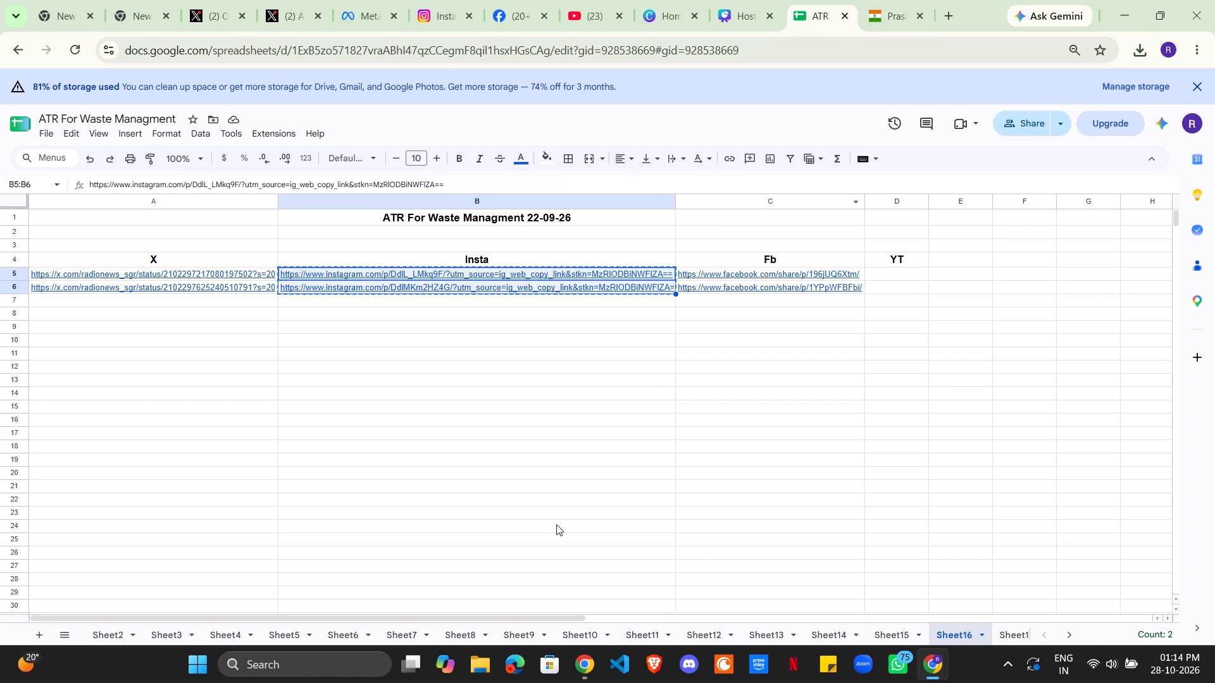
left_click(1009, 635)
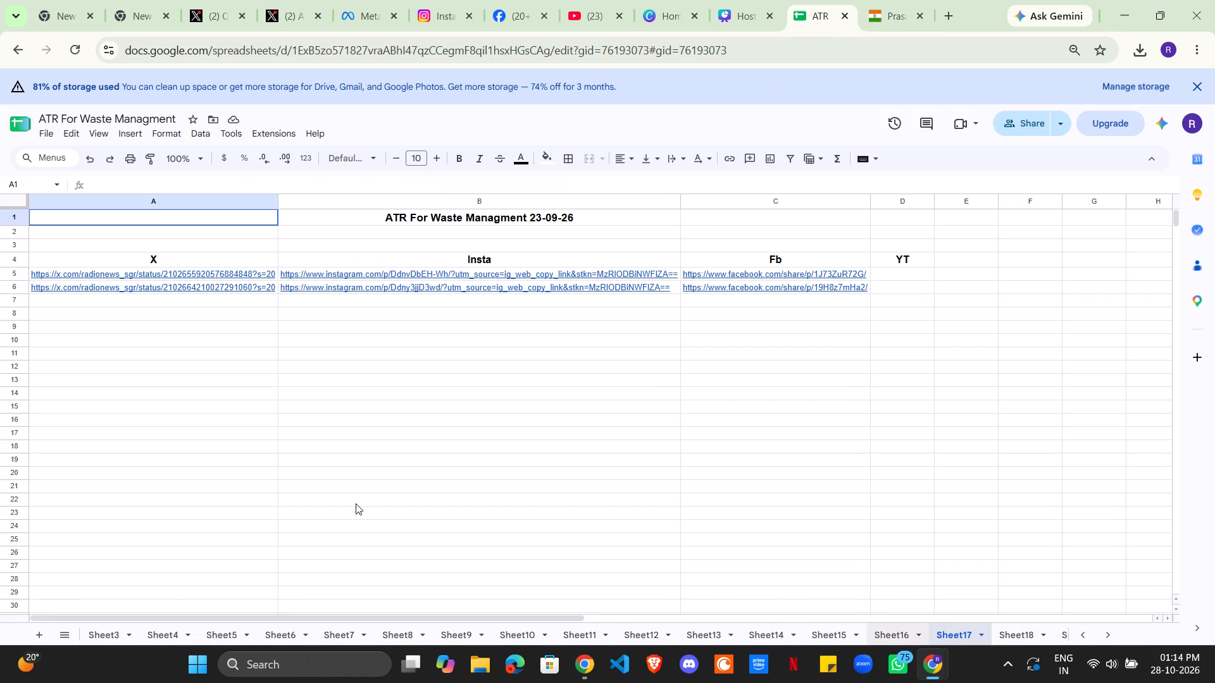
double_click(1104, 639)
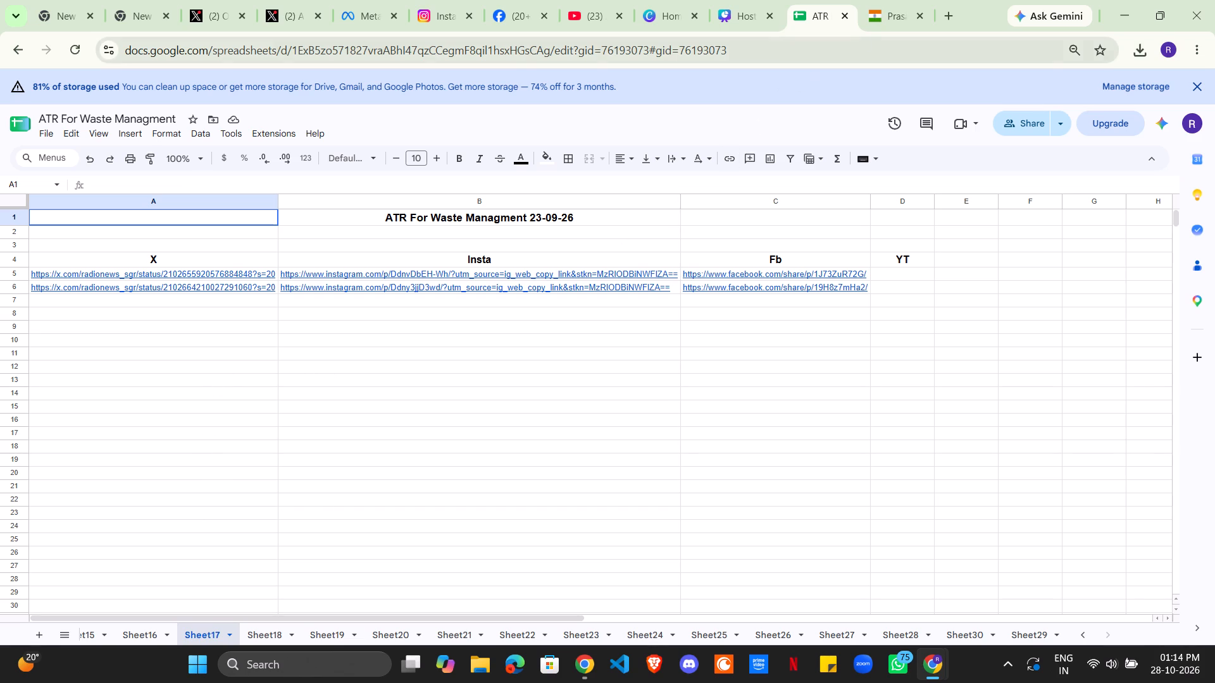
left_click(865, 30)
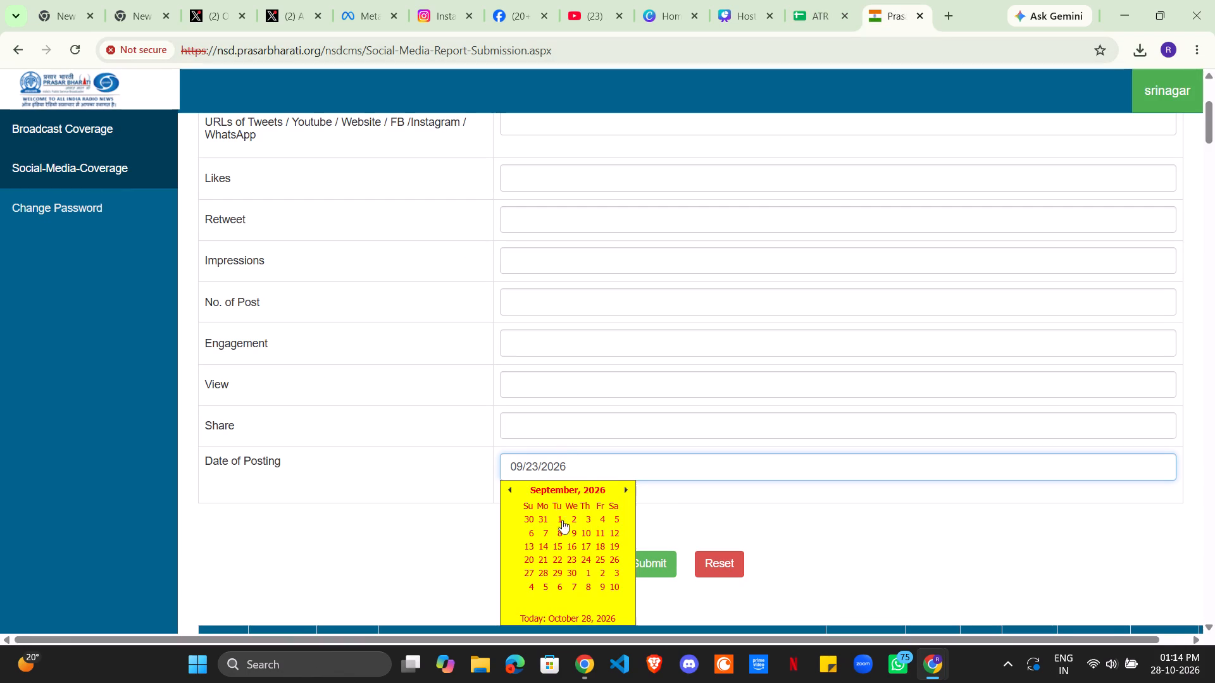
left_click(573, 558)
scroll(612, 317, "up", 3)
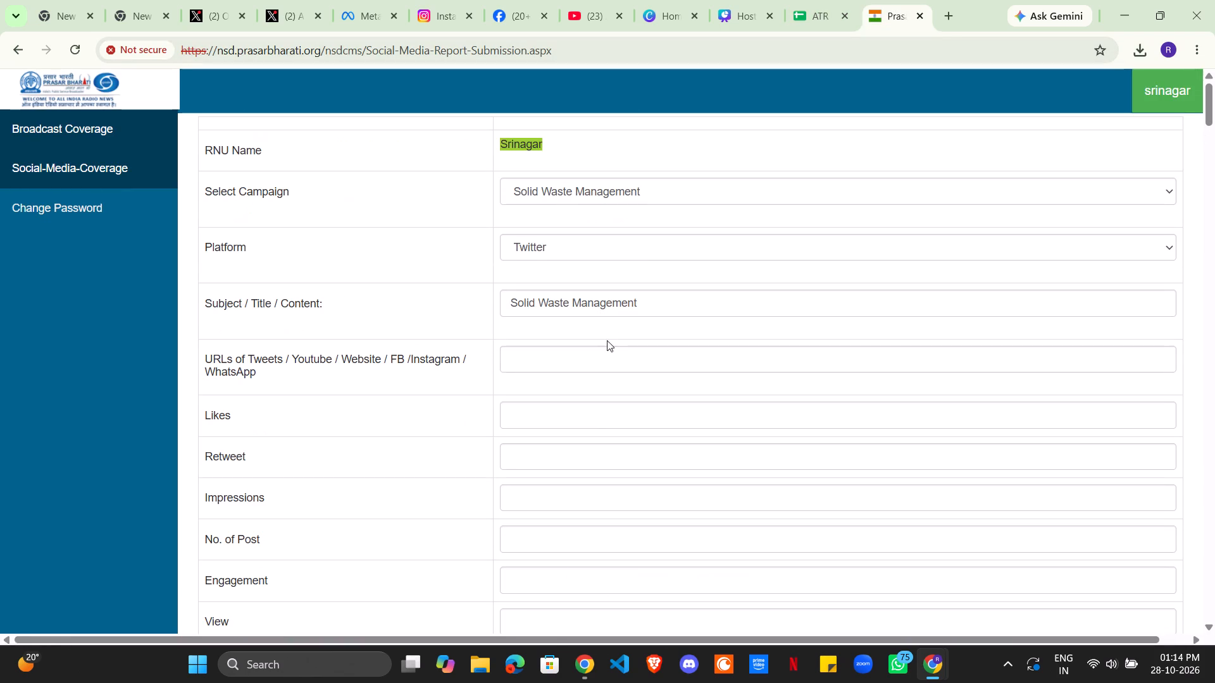
left_click(604, 365)
left_click(818, 16)
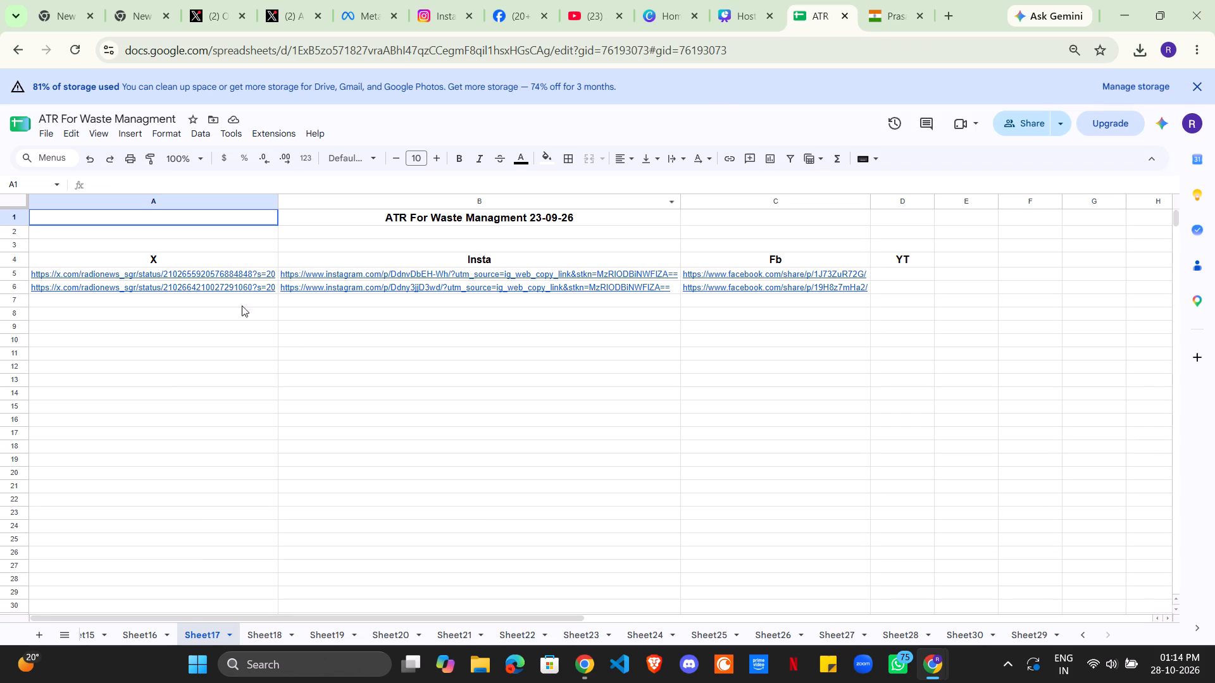
left_click_drag(226, 274, 252, 292)
key("ctrl+c")
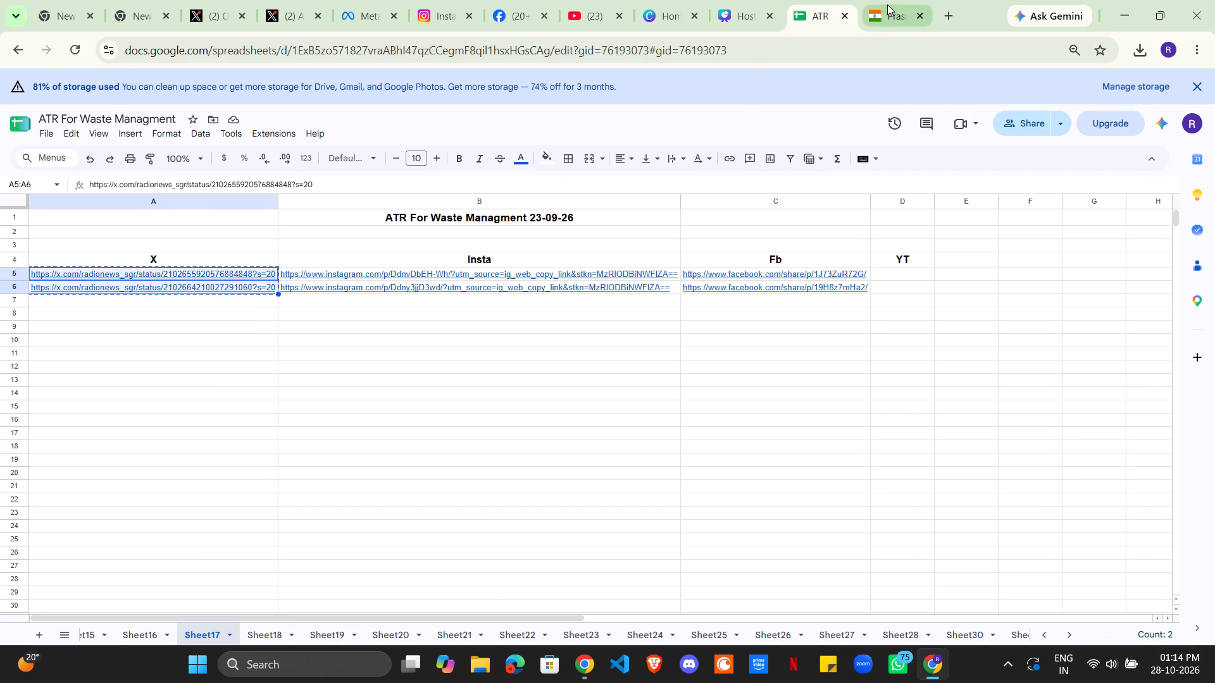
left_click(888, 6)
key("ctrl+v")
Copy the subject text "Solid Waste Management" for reuse and submit the 23 September Twitter entry.
left_click_drag(677, 304, 388, 301)
key("ctrl+c")
scroll(682, 415, "down", 2)
scroll(663, 558, "down", 1)
left_click(657, 558)
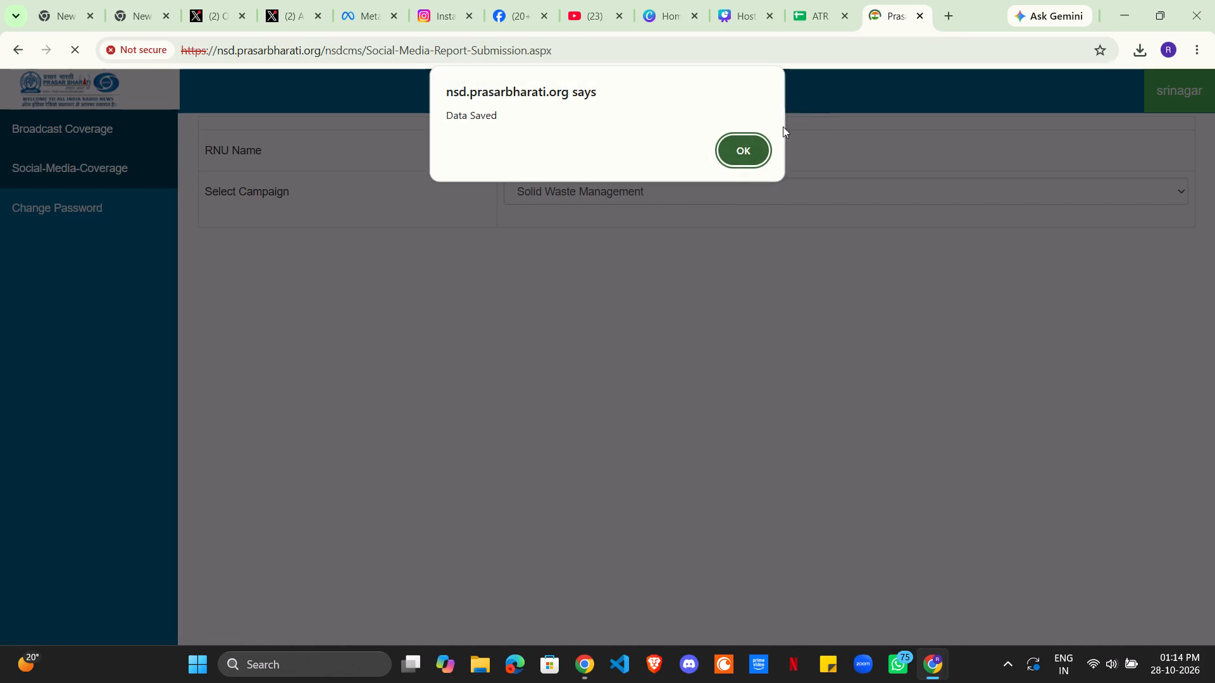
left_click(748, 161)
Start a new entry with Facebook as the platform and "Solid Waste Management" as the subject.
left_click(629, 246)
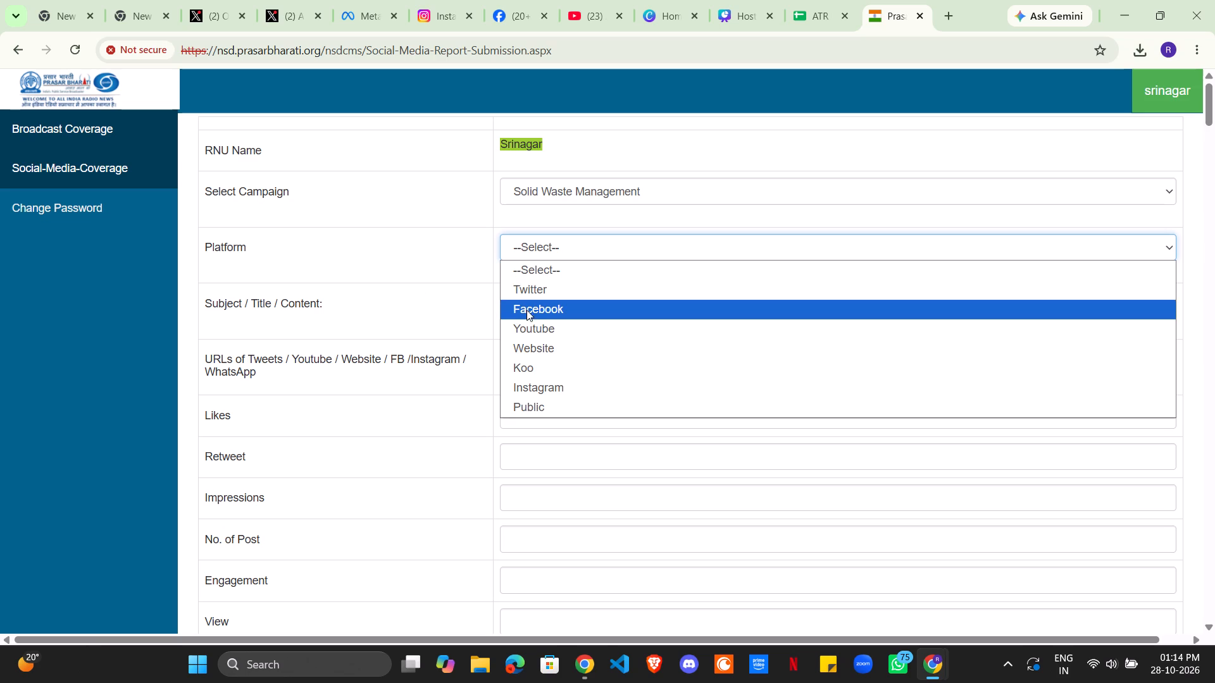
left_click(532, 317)
left_click(535, 300)
key("ctrl+v")
Copy the two Facebook links from the 23-09-26 sheet into the Facebook entry's URLs field.
left_click(816, 12)
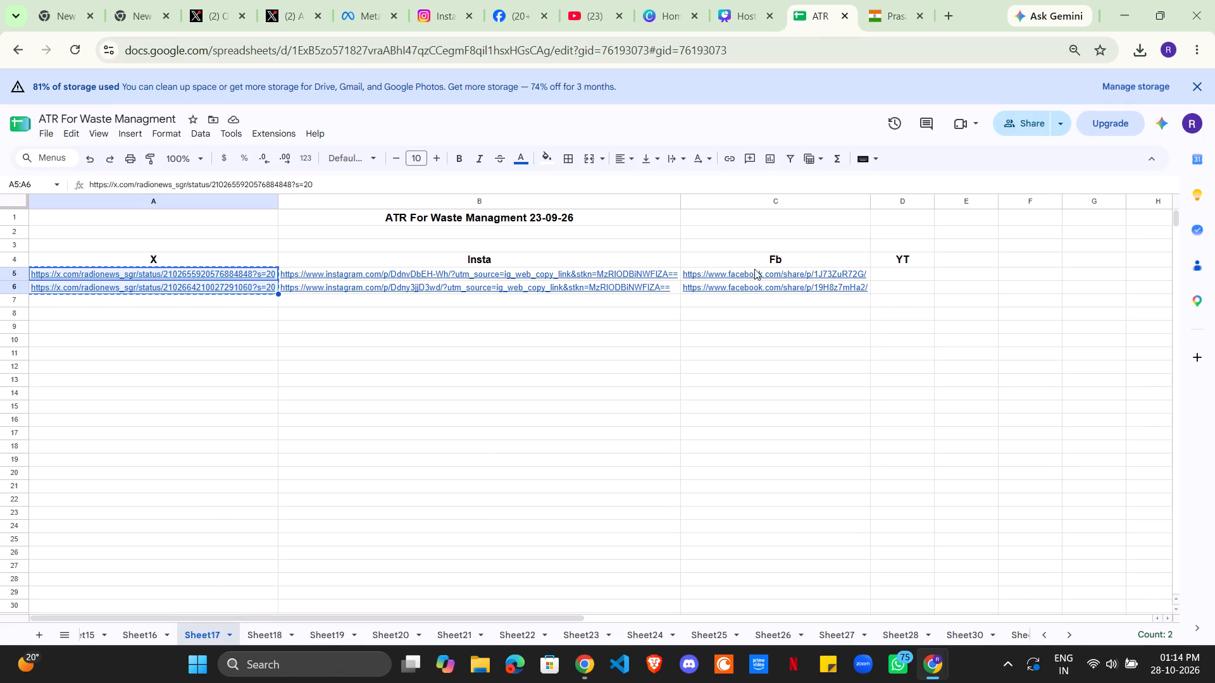
left_click_drag(757, 277, 688, 290)
key("ctrl+c")
left_click(888, 9)
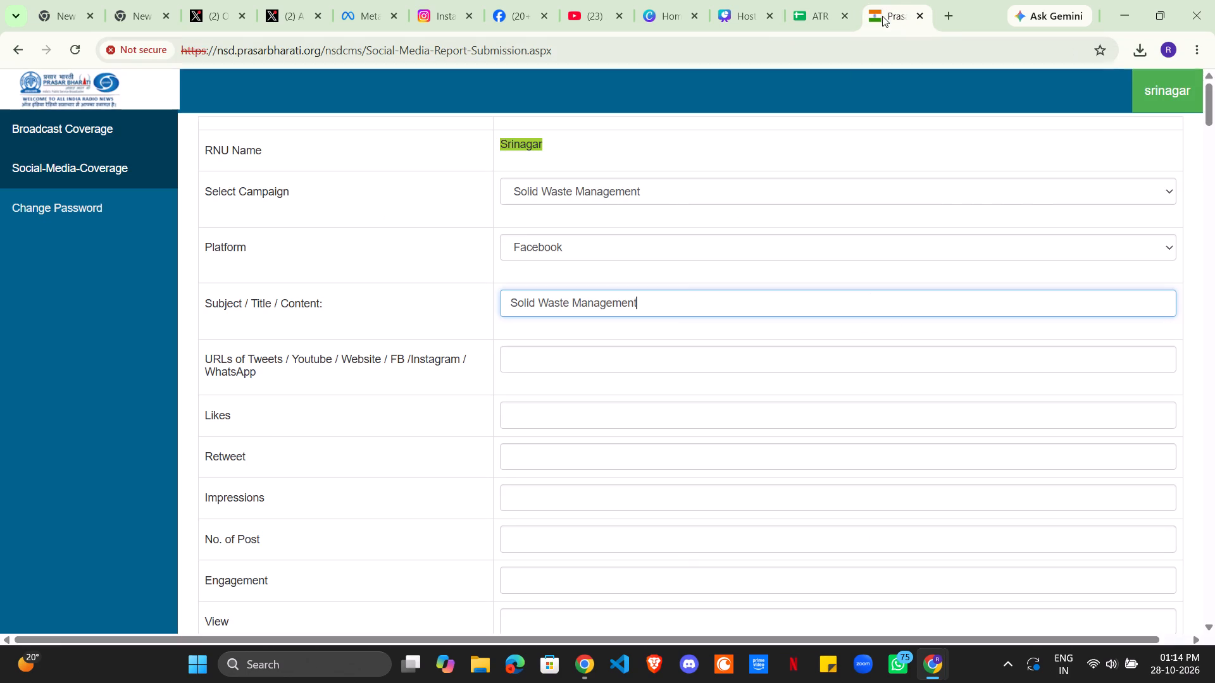
left_click(591, 354)
key("ctrl+v")
Copy the subject text "Solid Waste Management" for reuse and submit the 23 September Facebook entry.
left_click_drag(688, 305, 386, 305)
key("ctrl+c")
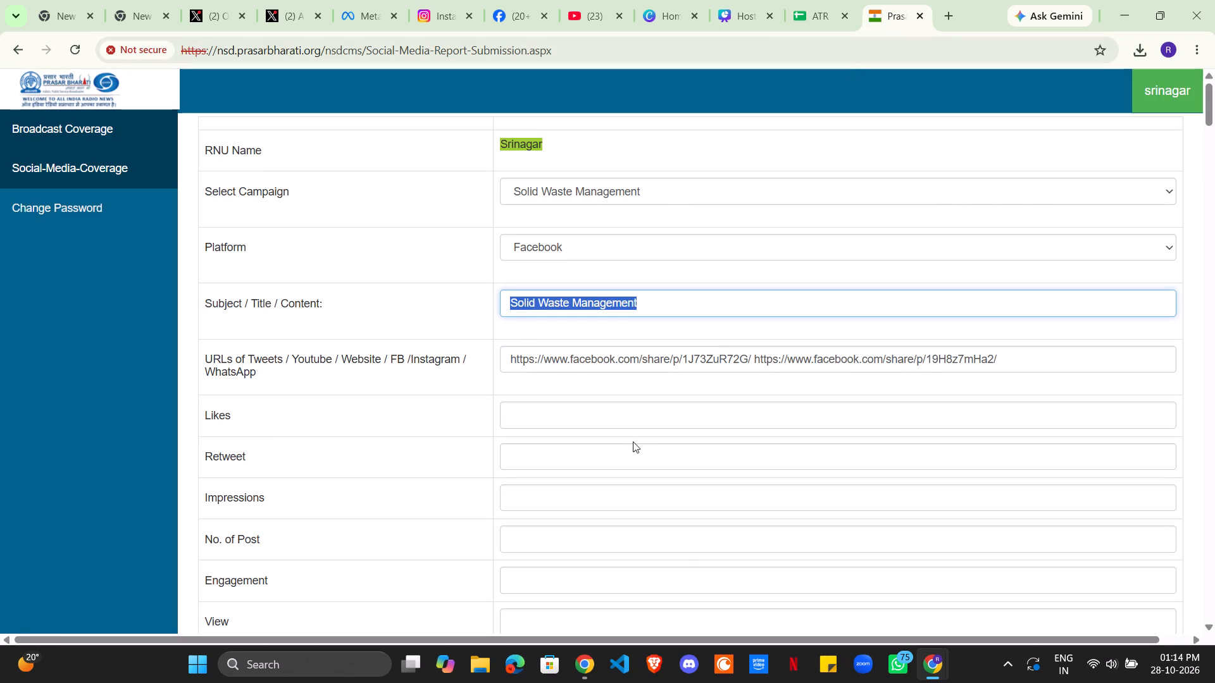
scroll(640, 431, "down", 2)
scroll(687, 544, "down", 1)
left_click(654, 558)
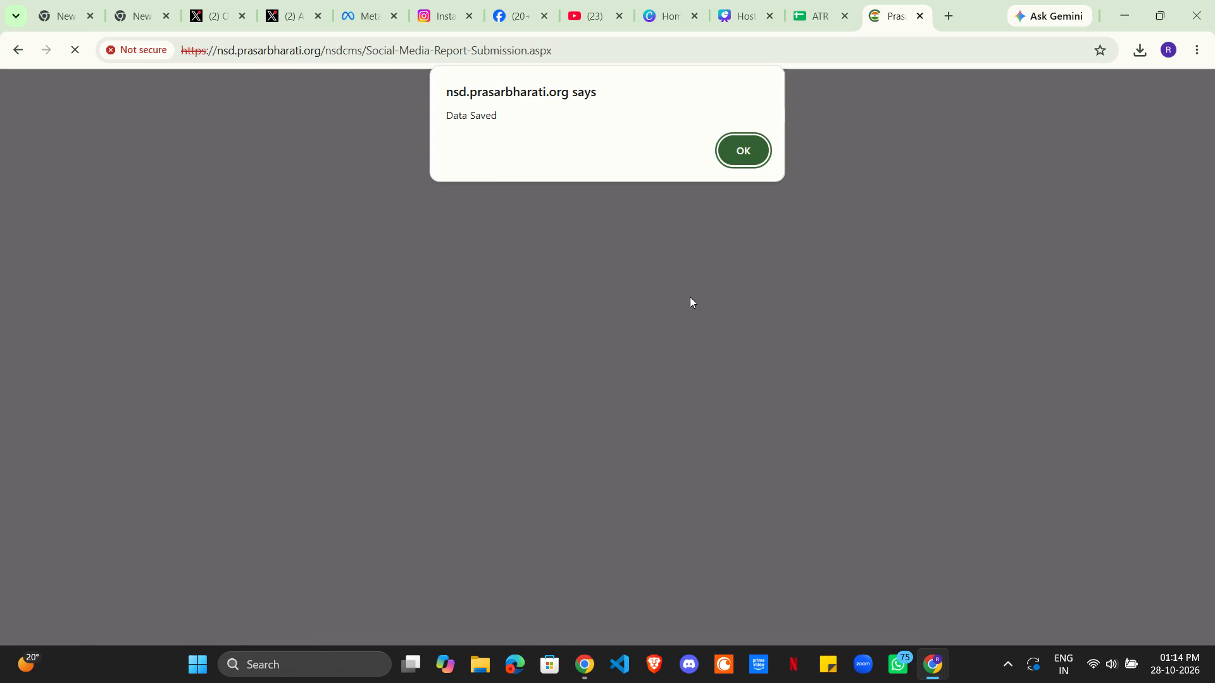
left_click(761, 140)
left_click(745, 157)
Start a new entry with "Solid Waste Management" as the subject and Instagram as the platform.
left_click(605, 302)
key("ctrl+v")
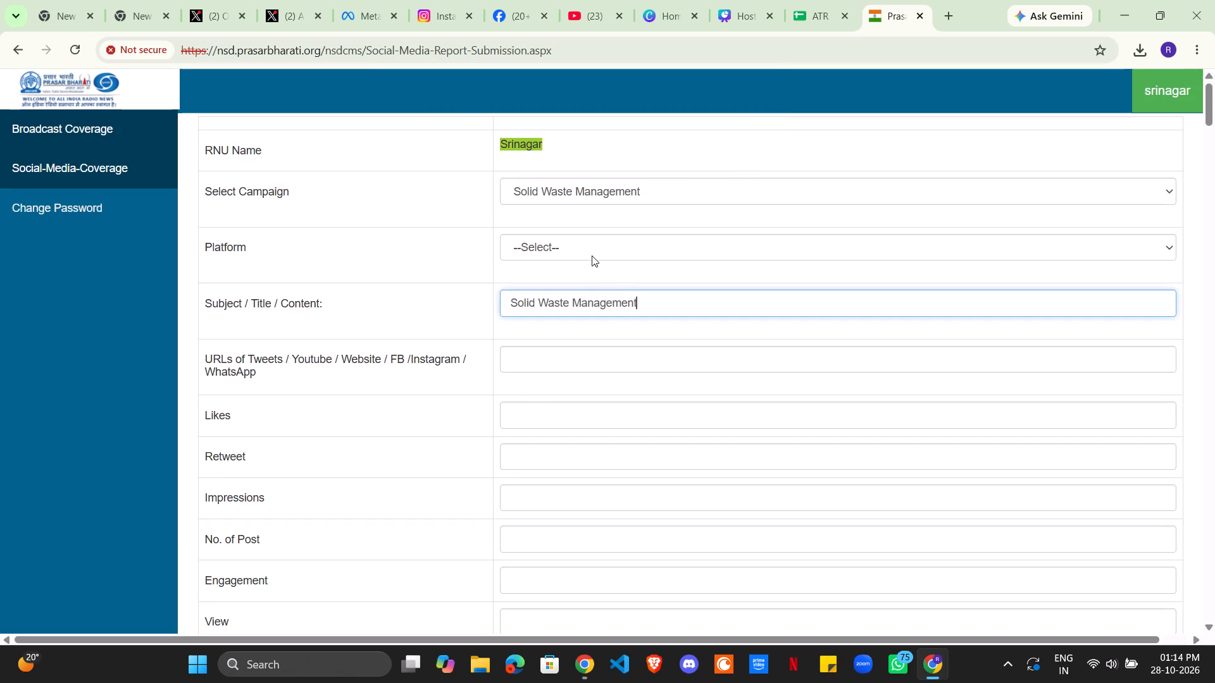
left_click(590, 249)
left_click(589, 388)
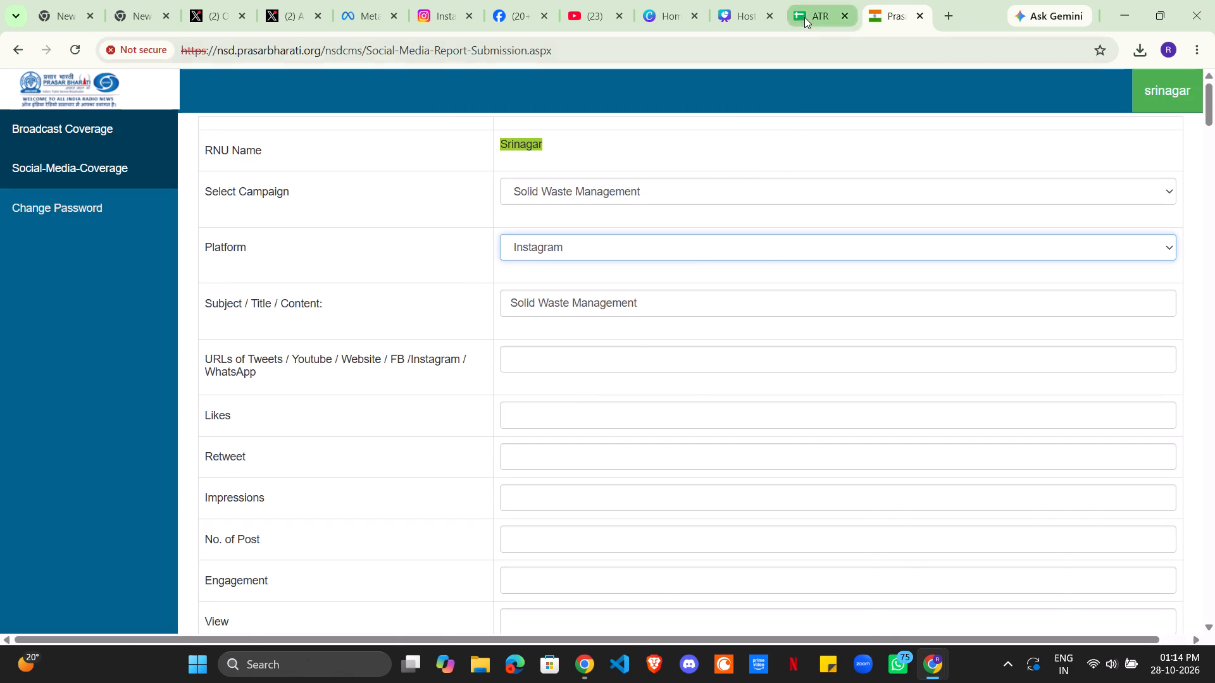
Copy the two Instagram links from the 23-09-26 sheet into the Instagram entry's URLs field.
left_click(804, 17)
left_click_drag(638, 270, 649, 284)
key("ctrl+c")
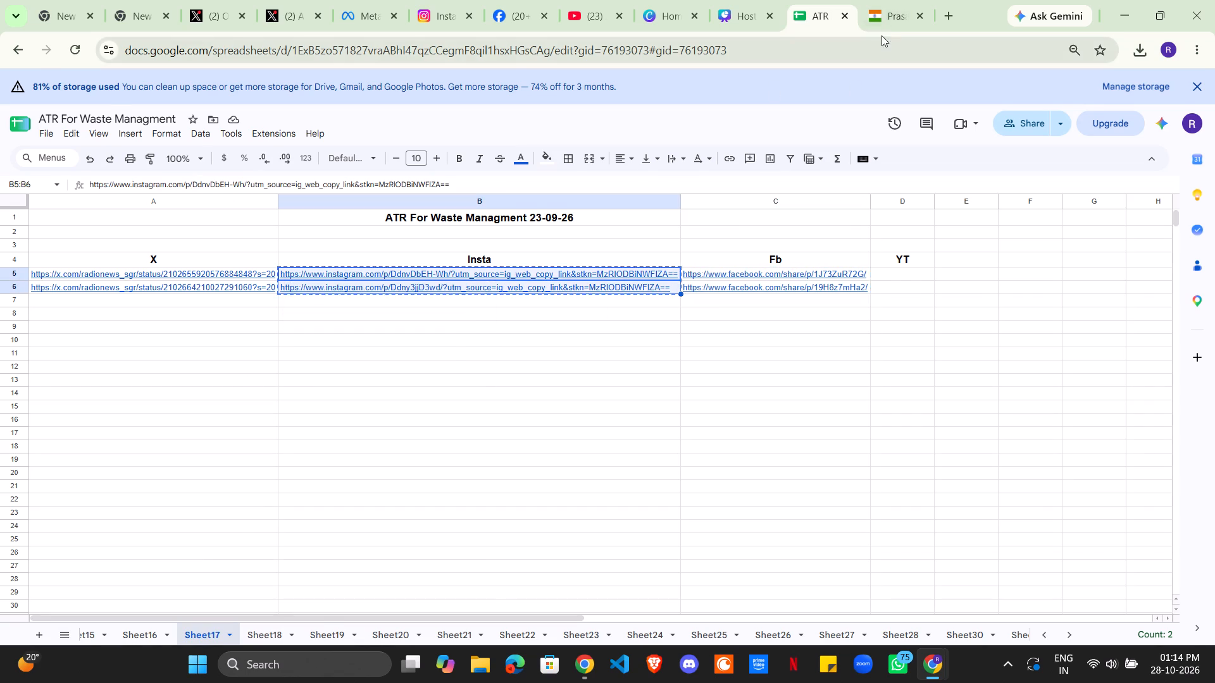
left_click(894, 25)
left_click(566, 356)
key("ctrl+v")
Copy the subject text "Solid Waste Management" for reuse and submit the 23 September Instagram entry.
left_click_drag(687, 304, 403, 304)
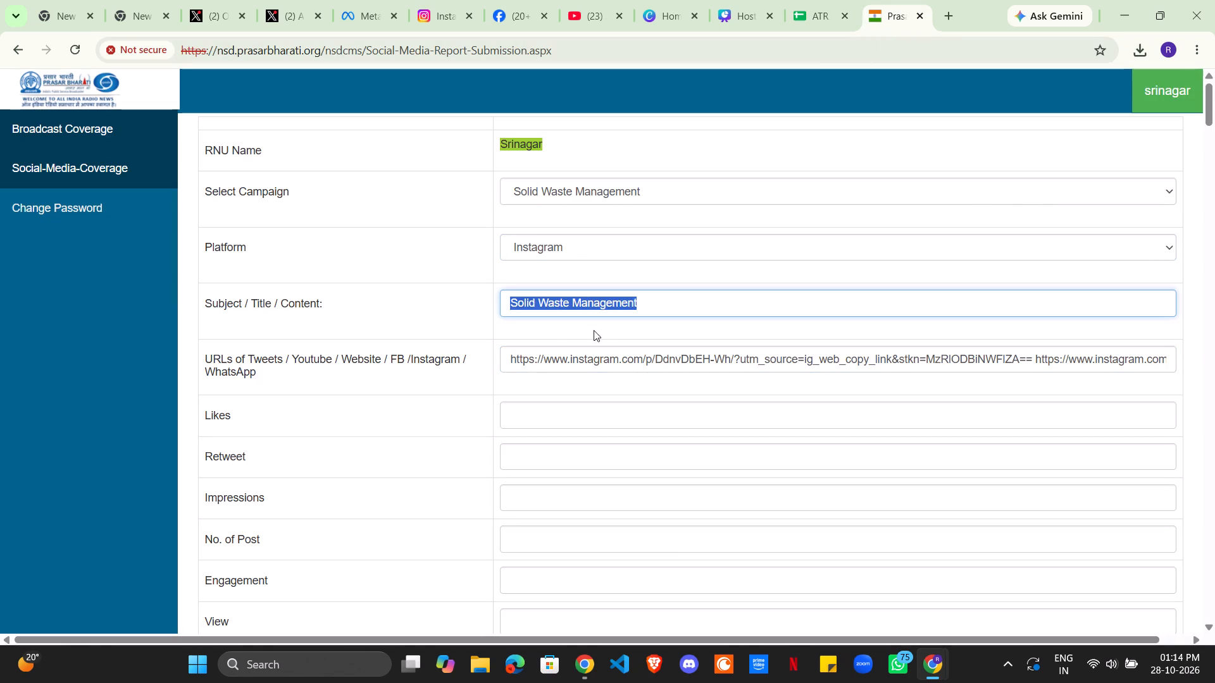
key("ctrl+c")
scroll(590, 333, "down", 3)
left_click(644, 556)
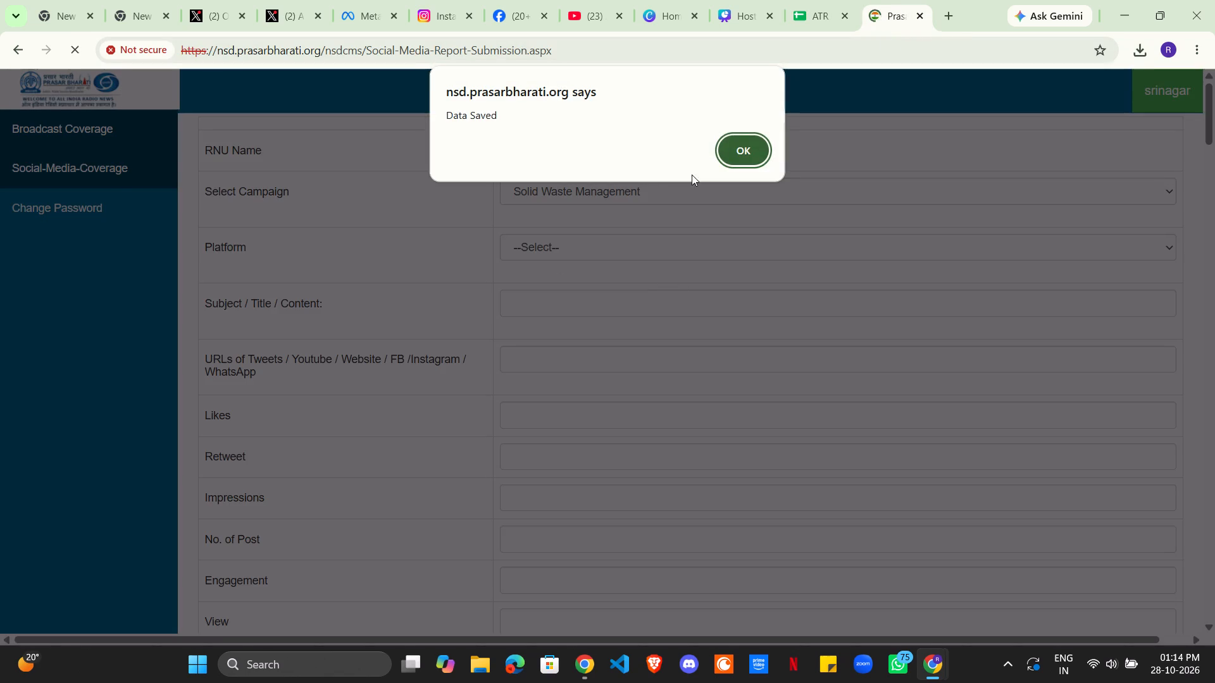
left_click(707, 143)
left_click(737, 149)
Start a Twitter entry with Date of Posting 09/24/2026 and the subject "Solid Waste Management".
scroll(661, 307, "down", 2)
scroll(647, 410, "down", 2)
left_click(552, 391)
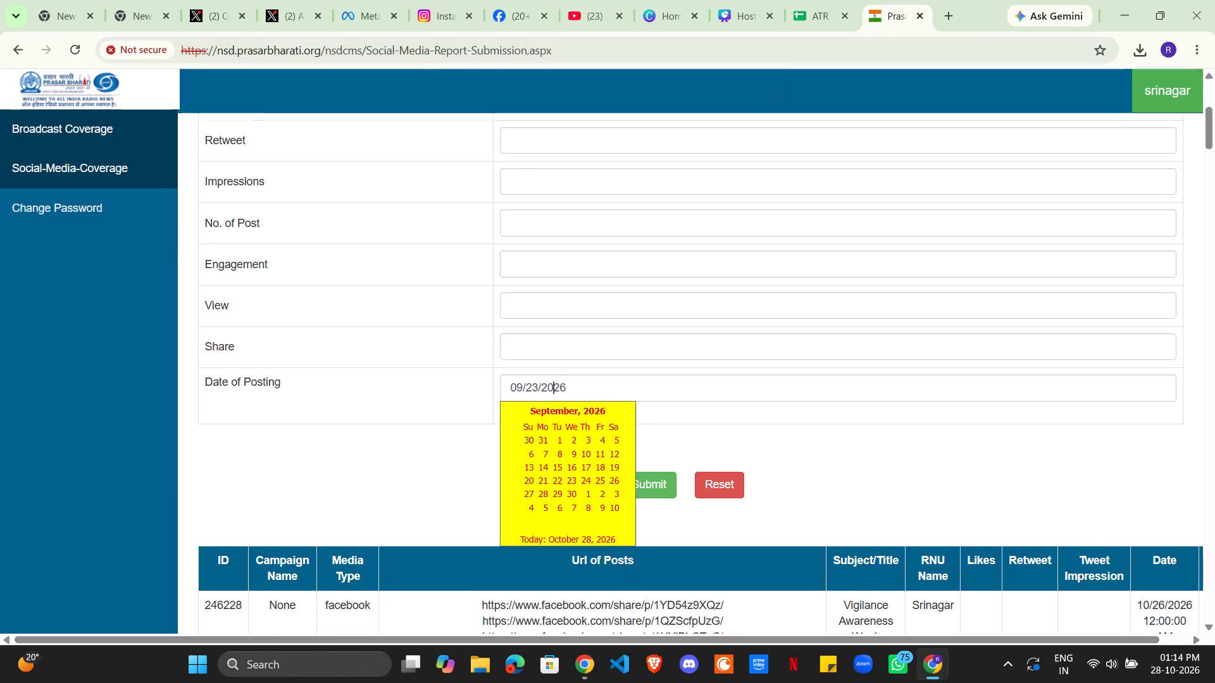
left_click(590, 479)
scroll(561, 442, "up", 4)
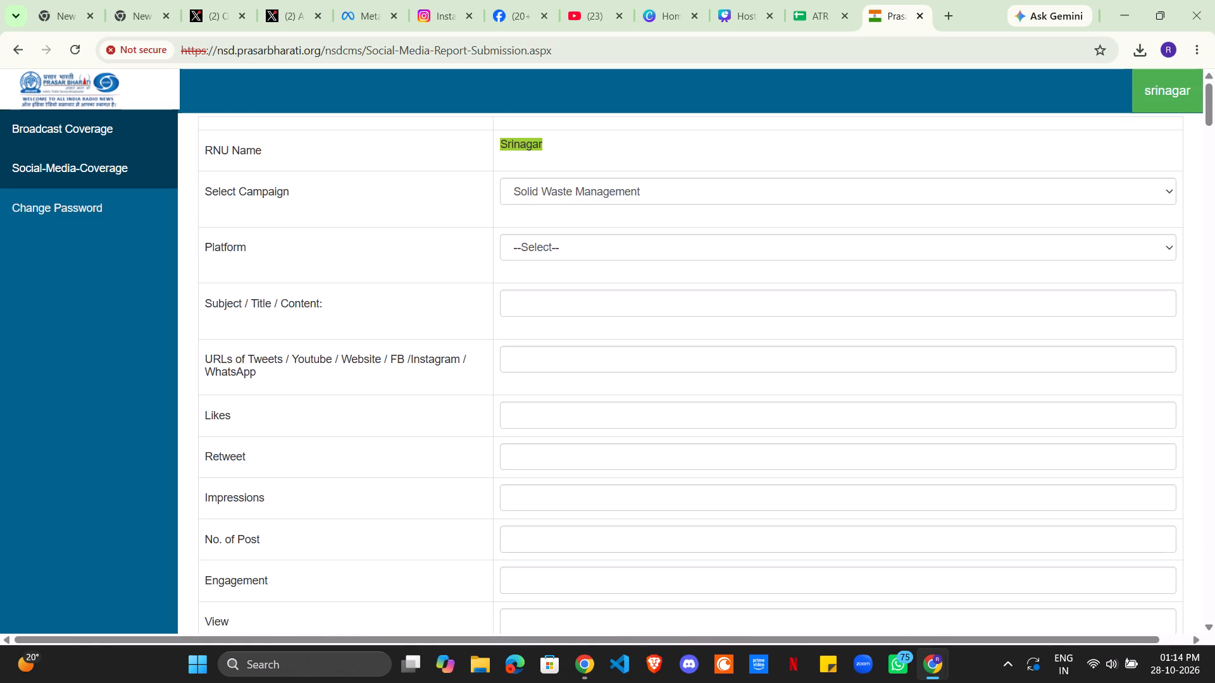
left_click(552, 302)
key("ctrl+v")
left_click(575, 254)
left_click(559, 295)
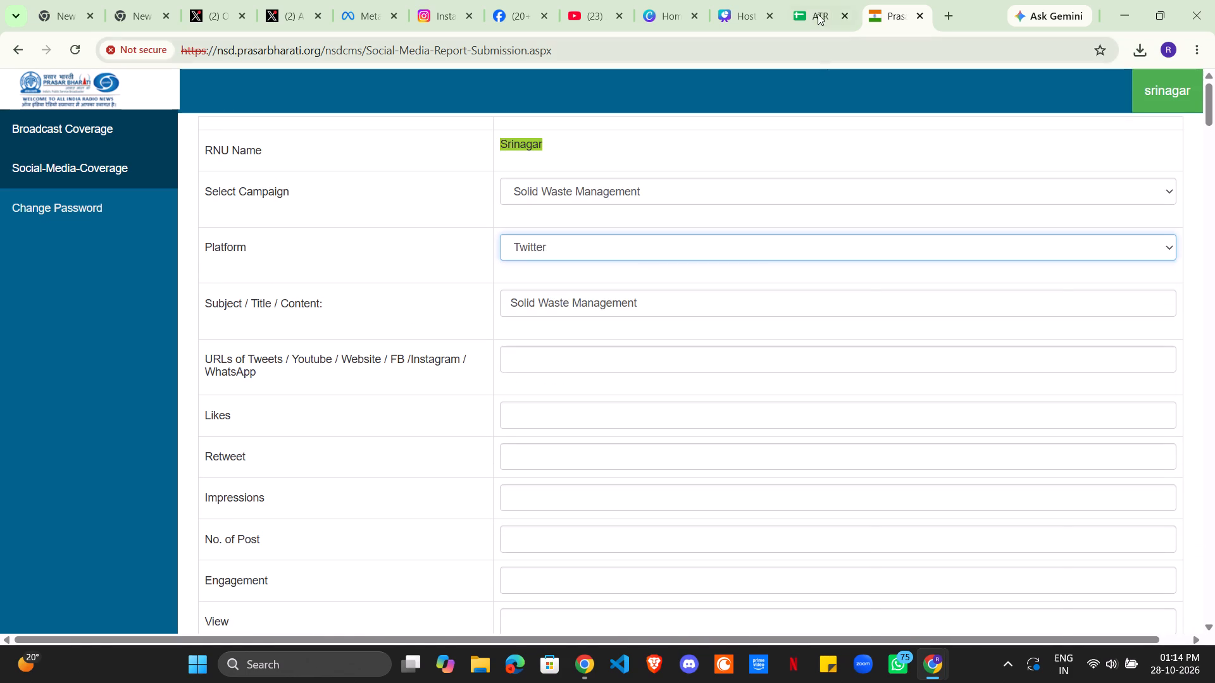
Copy the three X links from the 24-09-26 sheet into the Twitter entry's URLs field.
left_click(816, 13)
left_click(268, 634)
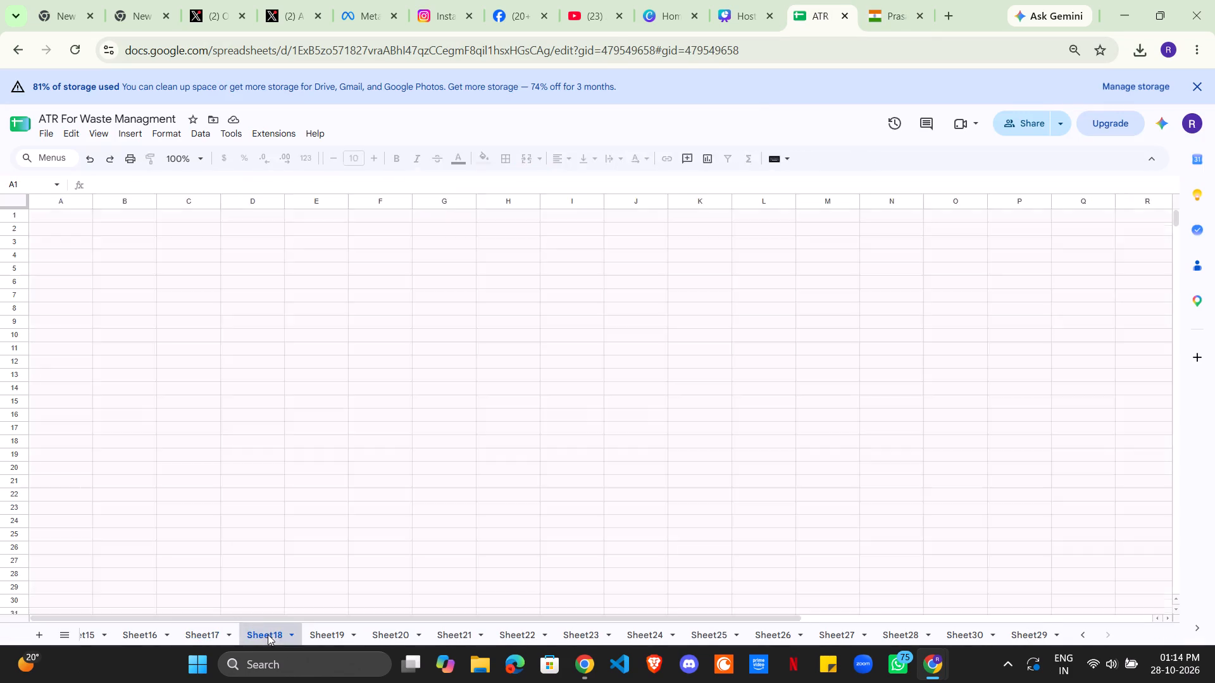
left_click_drag(246, 272, 266, 299)
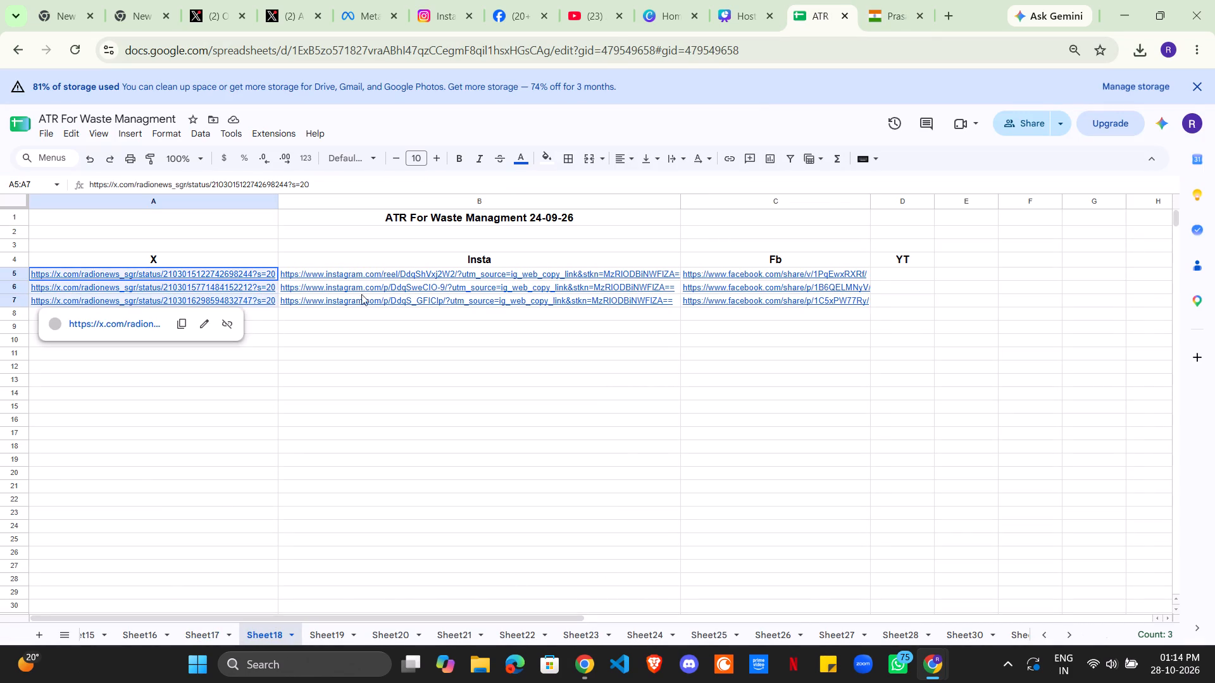
key("ctrl+c")
left_click(880, 16)
left_click(581, 364)
key("ctrl+v")
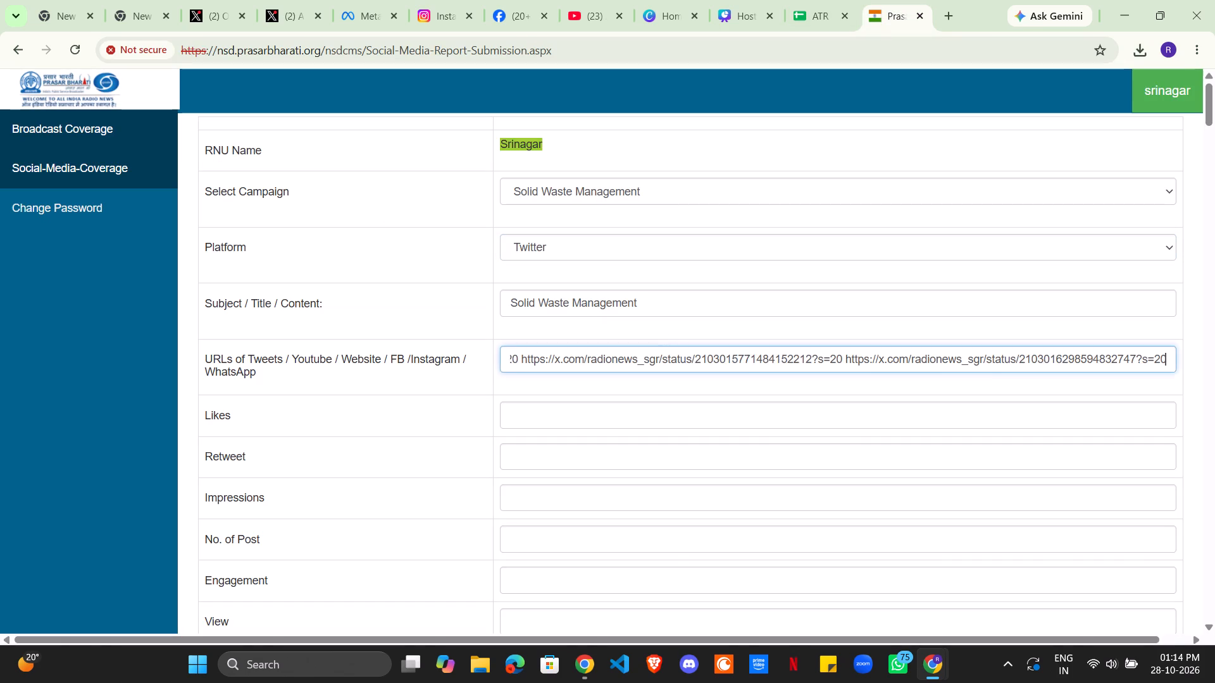
Copy the subject text "Solid Waste Management" for reuse and submit the 24 September Twitter entry.
left_click_drag(700, 307, 430, 307)
key("ctrl+c")
scroll(617, 337, "down", 4)
left_click(643, 488)
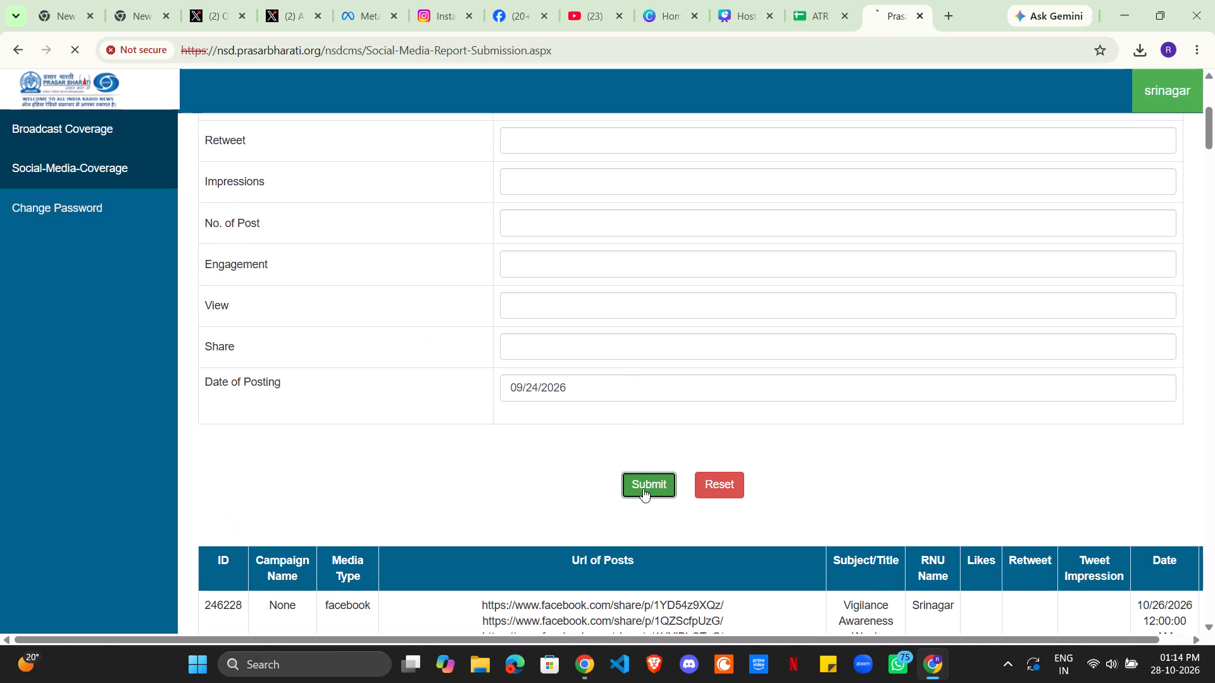
scroll(604, 423, "up", 6)
left_click(750, 155)
Start a new entry with Facebook as the platform and "Solid Waste Management" as the subject.
left_click(597, 243)
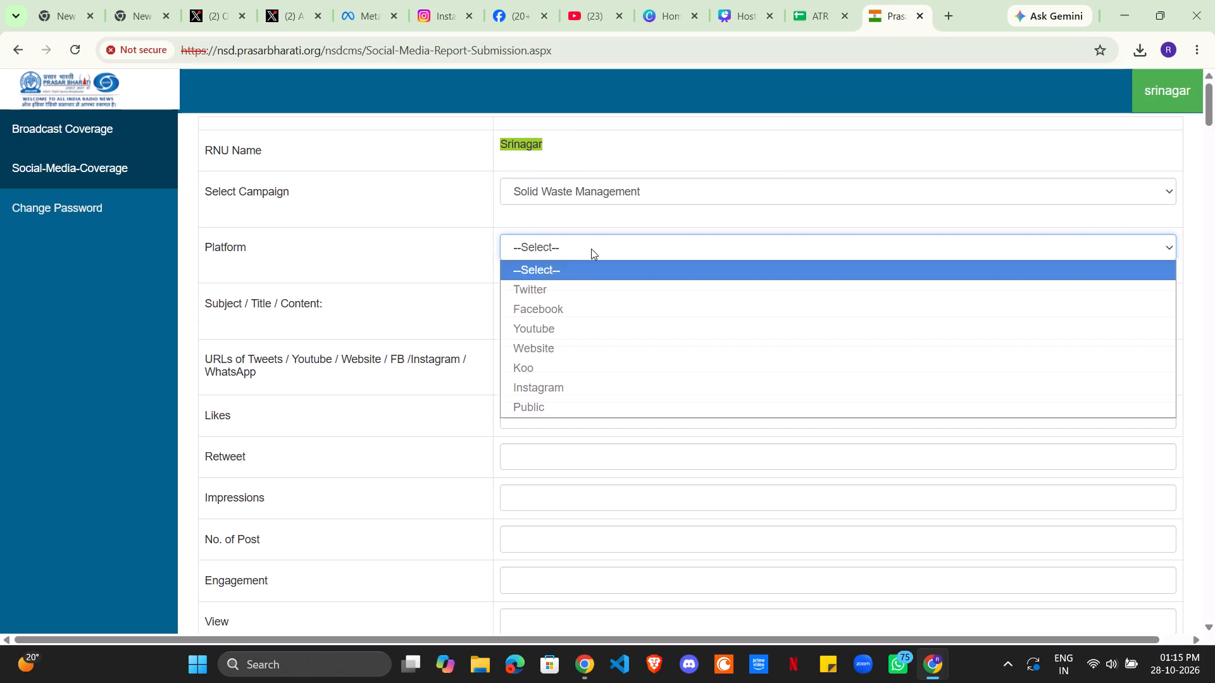
left_click(541, 303)
left_click(580, 308)
key("ctrl+v")
Copy the three Facebook links from the 24-09-26 sheet into the Facebook entry's URLs field.
left_click(559, 356)
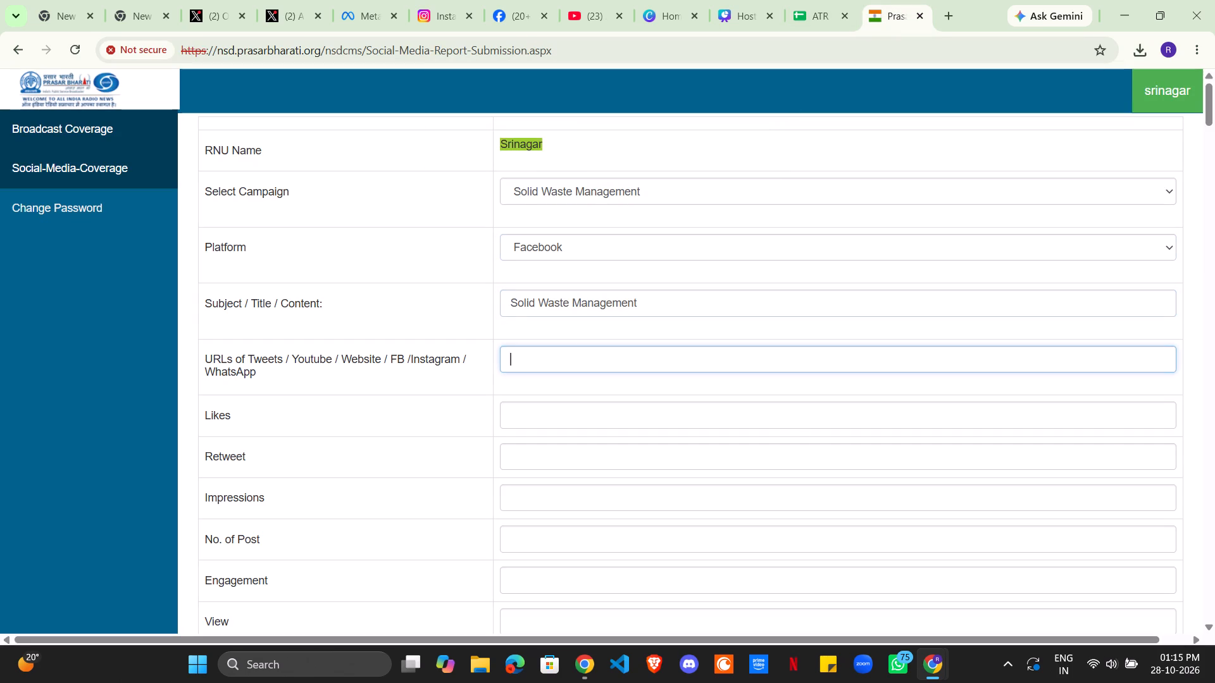
left_click(808, 23)
left_click_drag(743, 274, 723, 306)
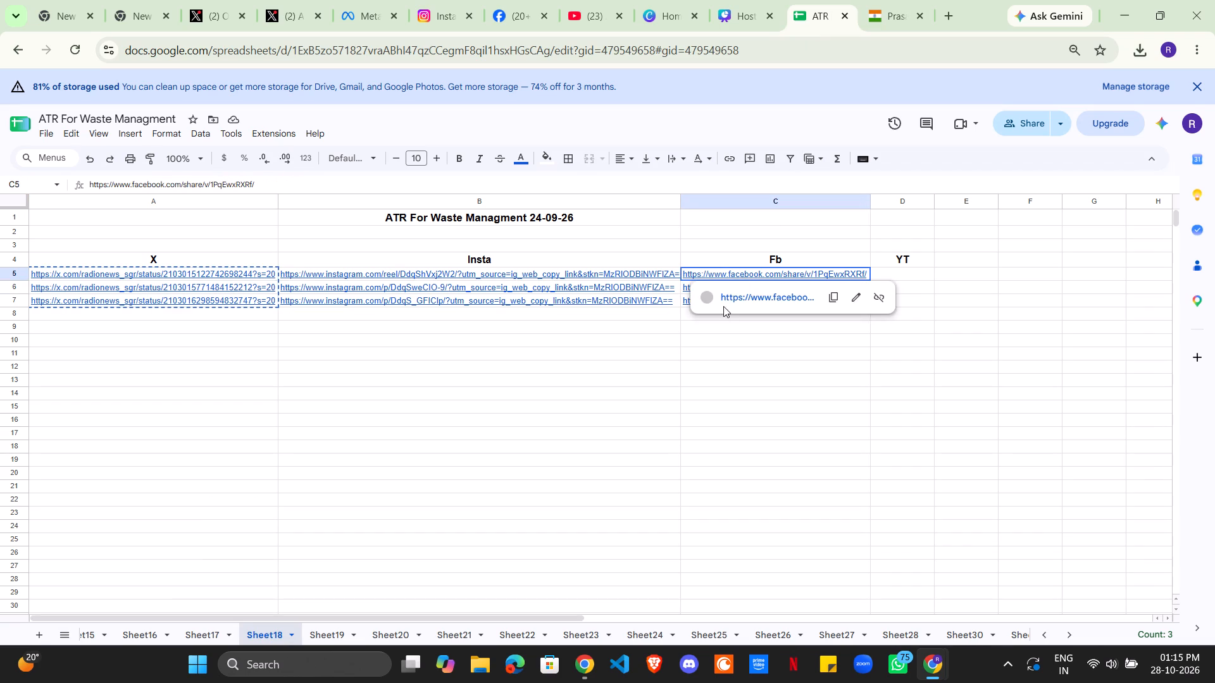
left_click_drag(723, 306, 685, 303)
key("ctrl+c")
left_click(898, 27)
key("ctrl+v")
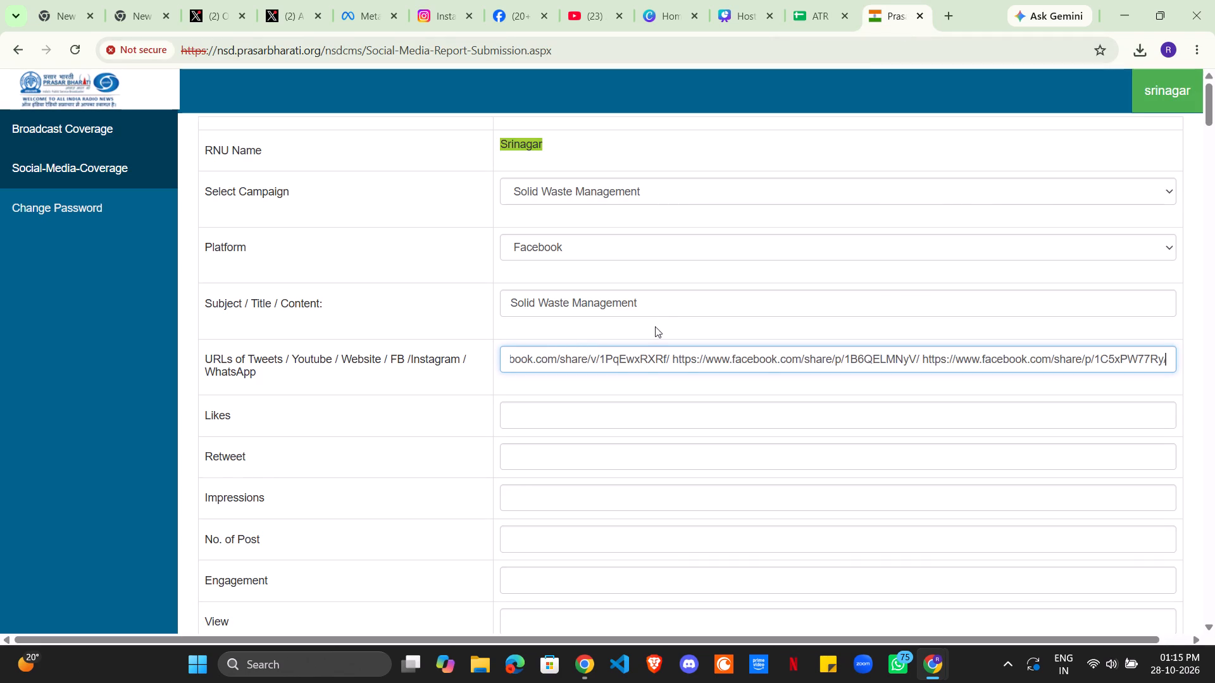
Copy the subject text "Solid Waste Management" for reuse and submit the 24 September Facebook entry.
left_click_drag(687, 303, 420, 297)
key("ctrl+c")
scroll(657, 357, "down", 4)
left_click(654, 479)
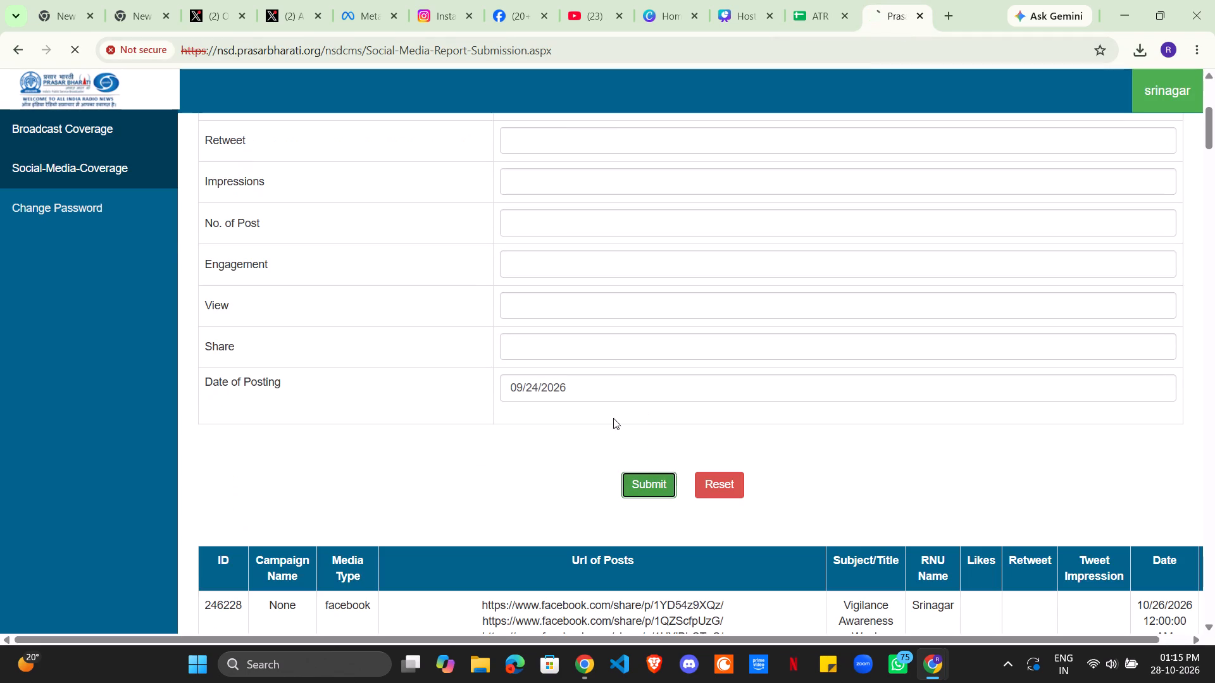
left_click(720, 156)
Start a new entry with "Solid Waste Management" as the subject and Instagram as the platform.
left_click(556, 307)
key("ctrl+v")
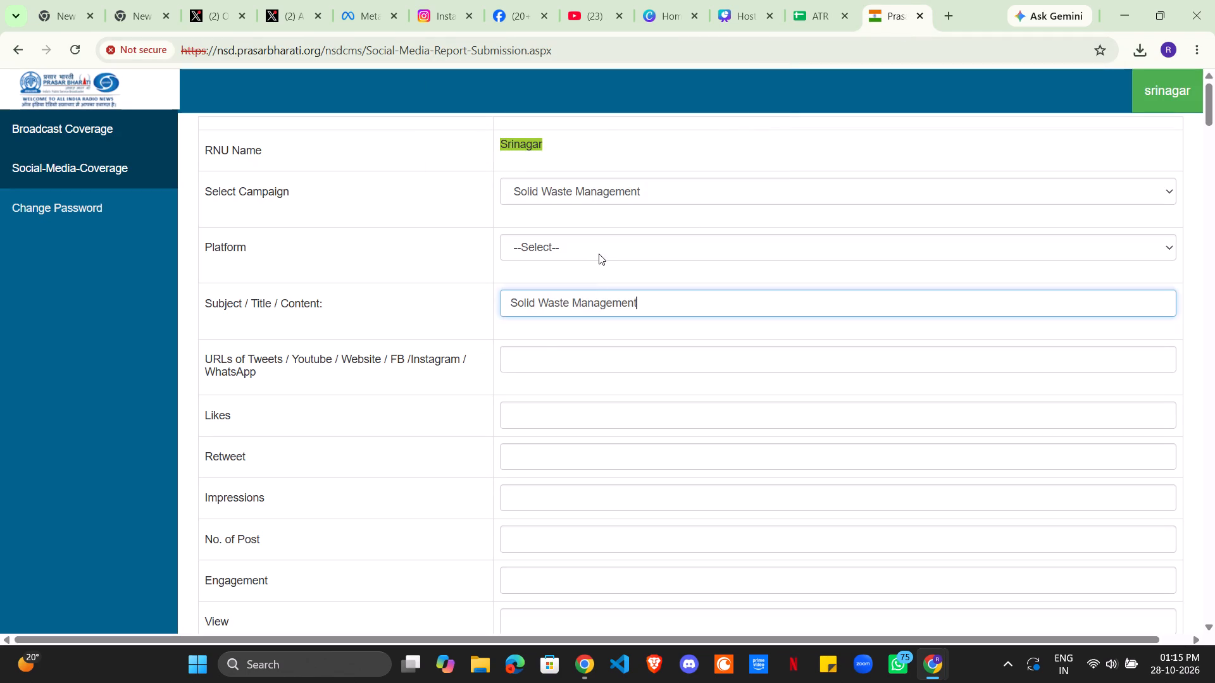
left_click(602, 250)
left_click(571, 378)
Copy the three Instagram links from the 24-09-26 sheet into the Instagram entry's URLs field.
left_click(818, 23)
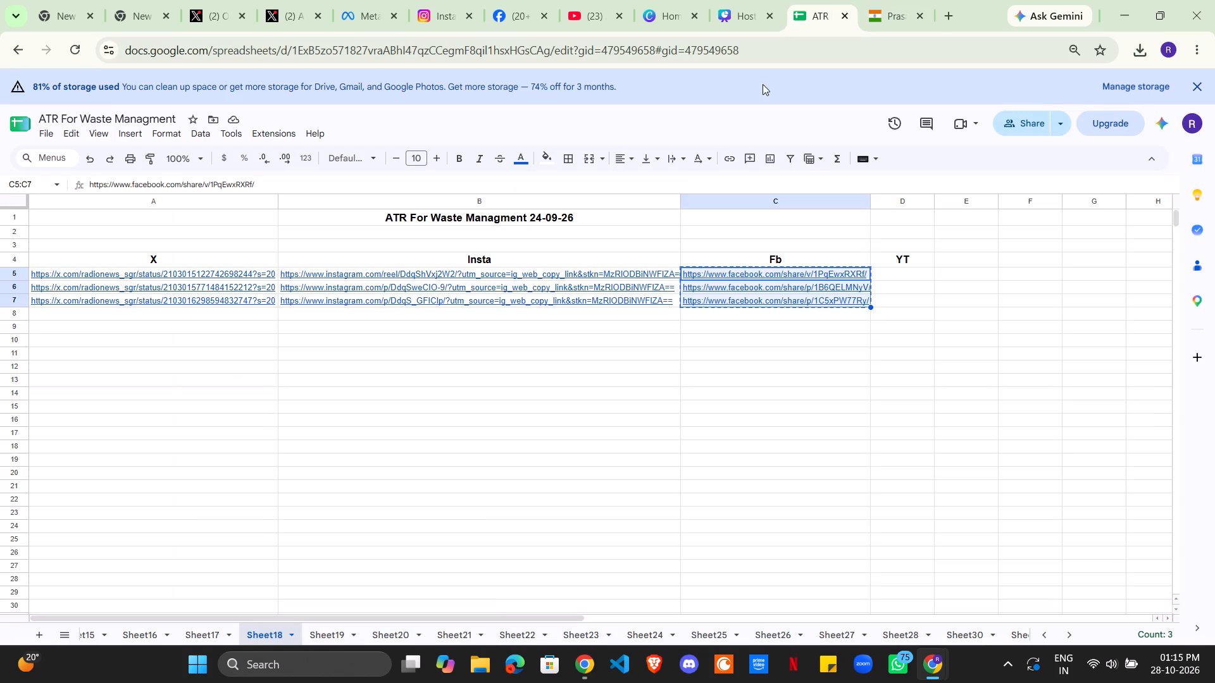
left_click_drag(640, 274, 650, 300)
key("ctrl+c")
left_click(891, 14)
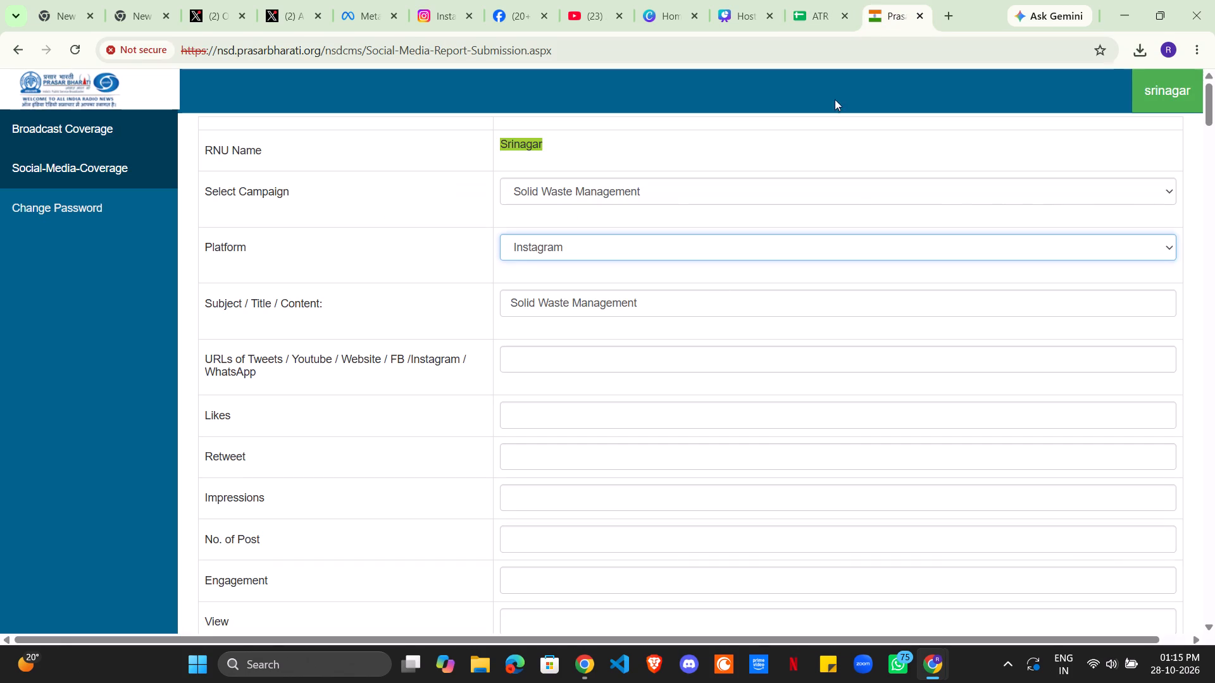
left_click(637, 352)
key("ctrl+v")
Copy the subject text "Solid Waste Management" for reuse and submit the 24 September Instagram entry.
left_click_drag(688, 297, 451, 305)
key("ctrl+c")
scroll(635, 360, "down", 3)
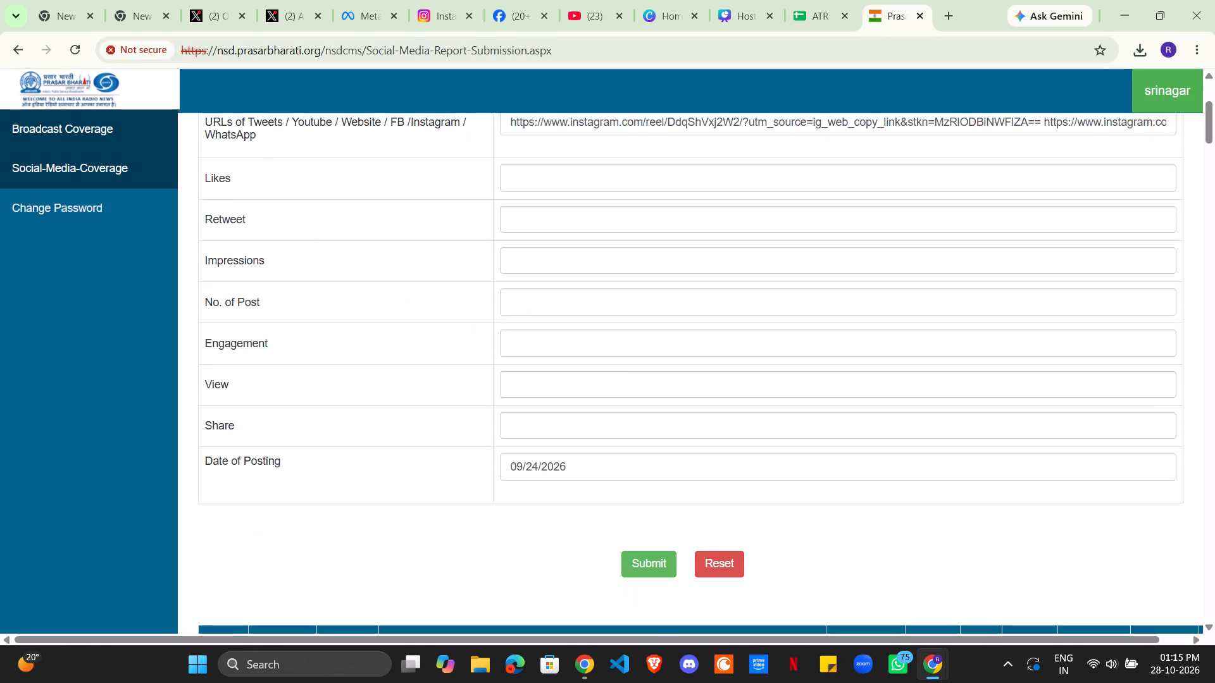
left_click(658, 562)
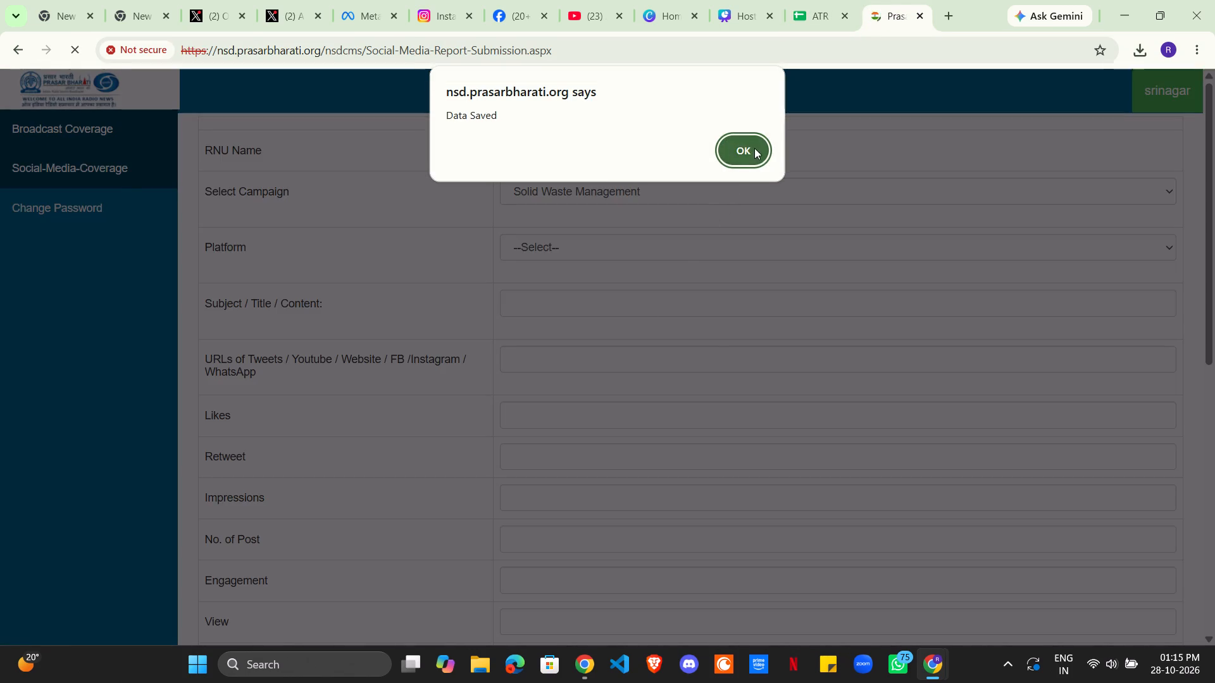
Start a new entry with 09/25/2026 as the date of posting and Twitter as the platform.
left_click(754, 148)
scroll(623, 331, "down", 3)
left_click(557, 476)
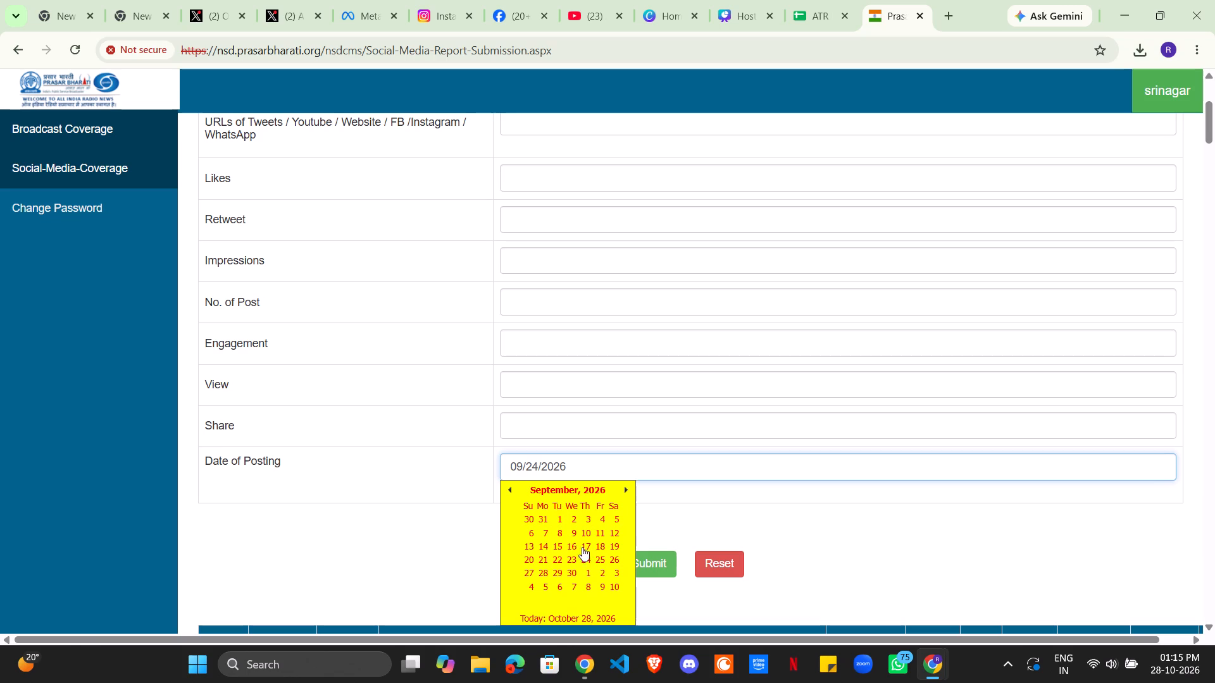
left_click(601, 560)
scroll(626, 477, "up", 3)
left_click(589, 244)
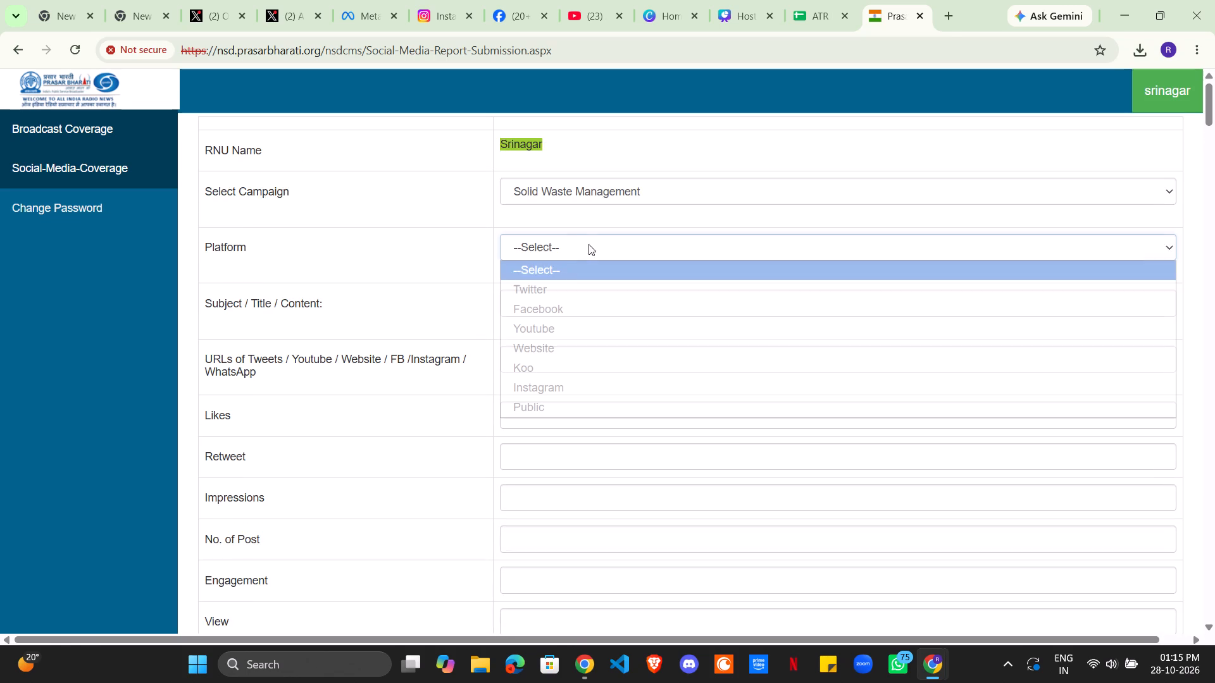
left_click(559, 288)
Copy the two X links from the 25-09-26 sheet of the waste management spreadsheet.
left_click(806, 19)
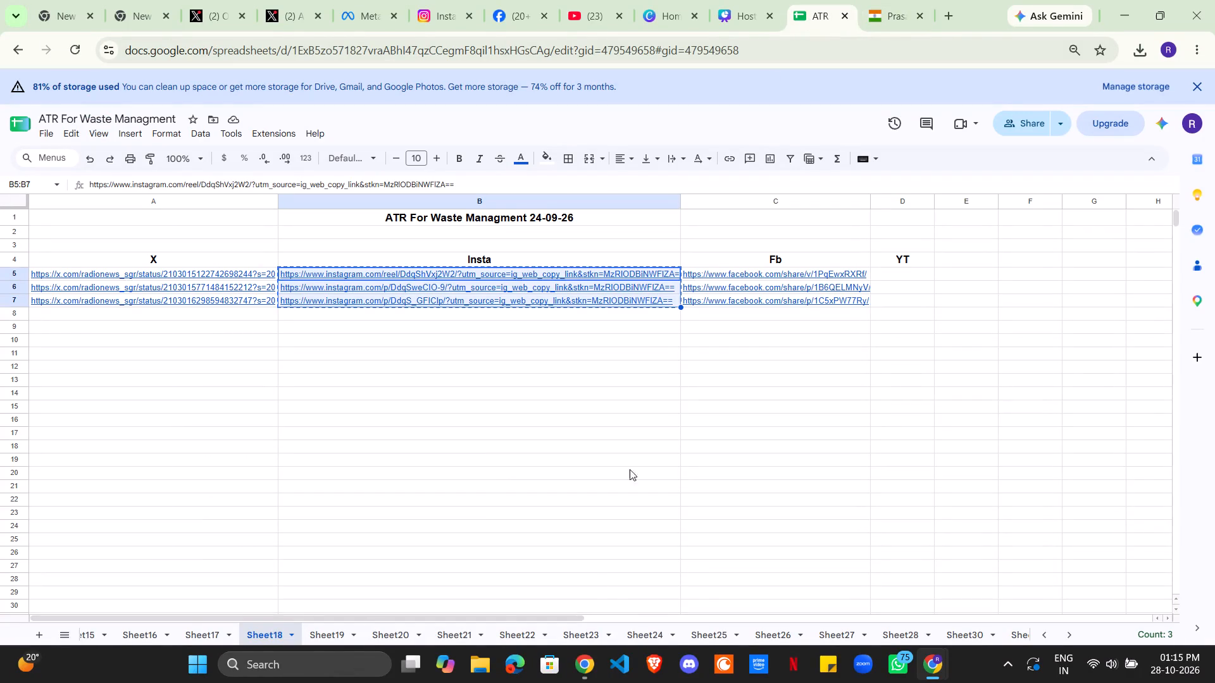
left_click(333, 632)
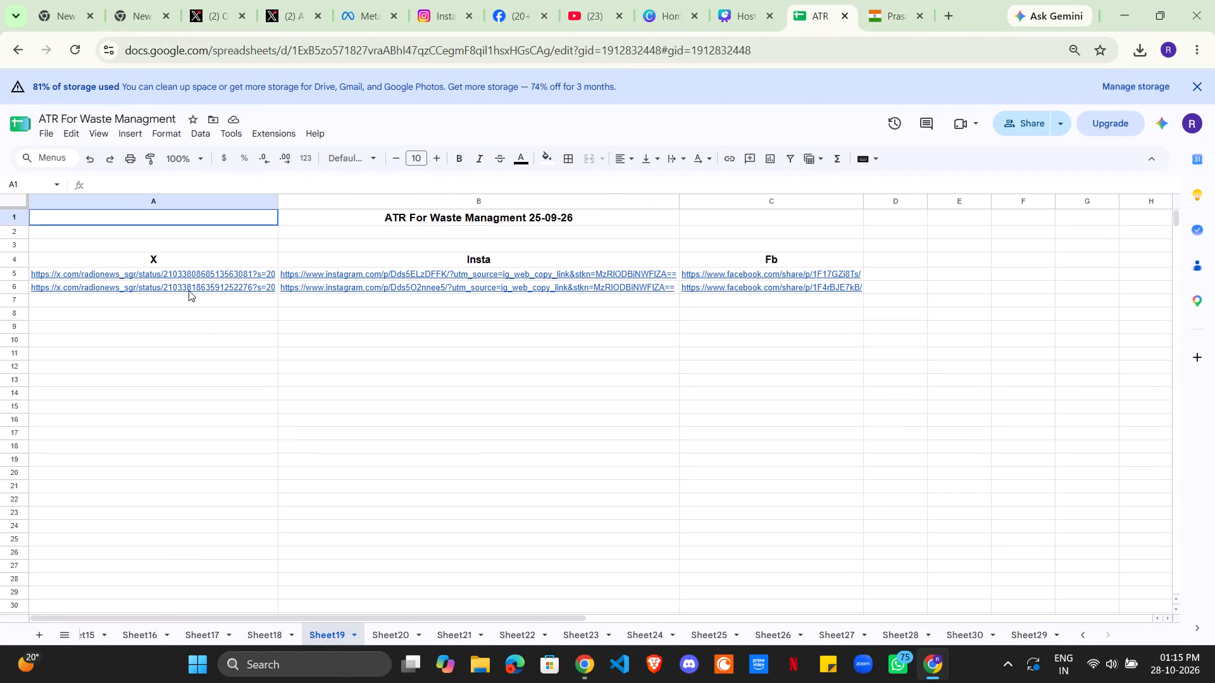
left_click_drag(234, 274, 264, 288)
key("ctrl+c")
left_click(881, 26)
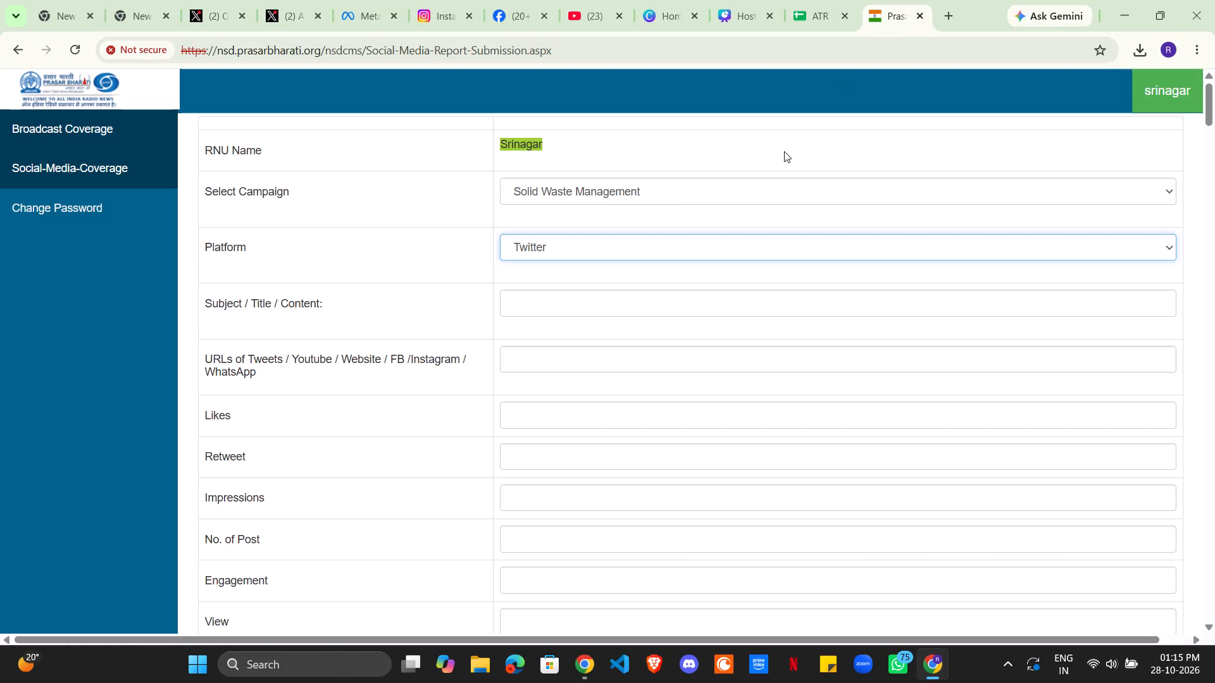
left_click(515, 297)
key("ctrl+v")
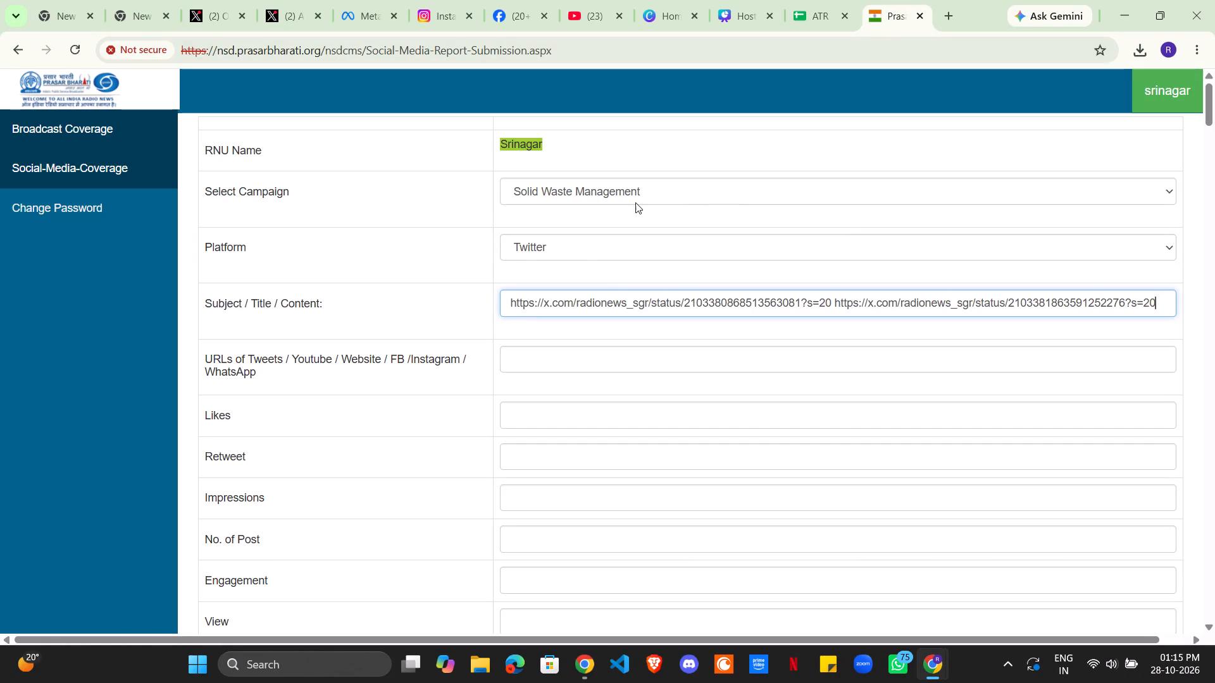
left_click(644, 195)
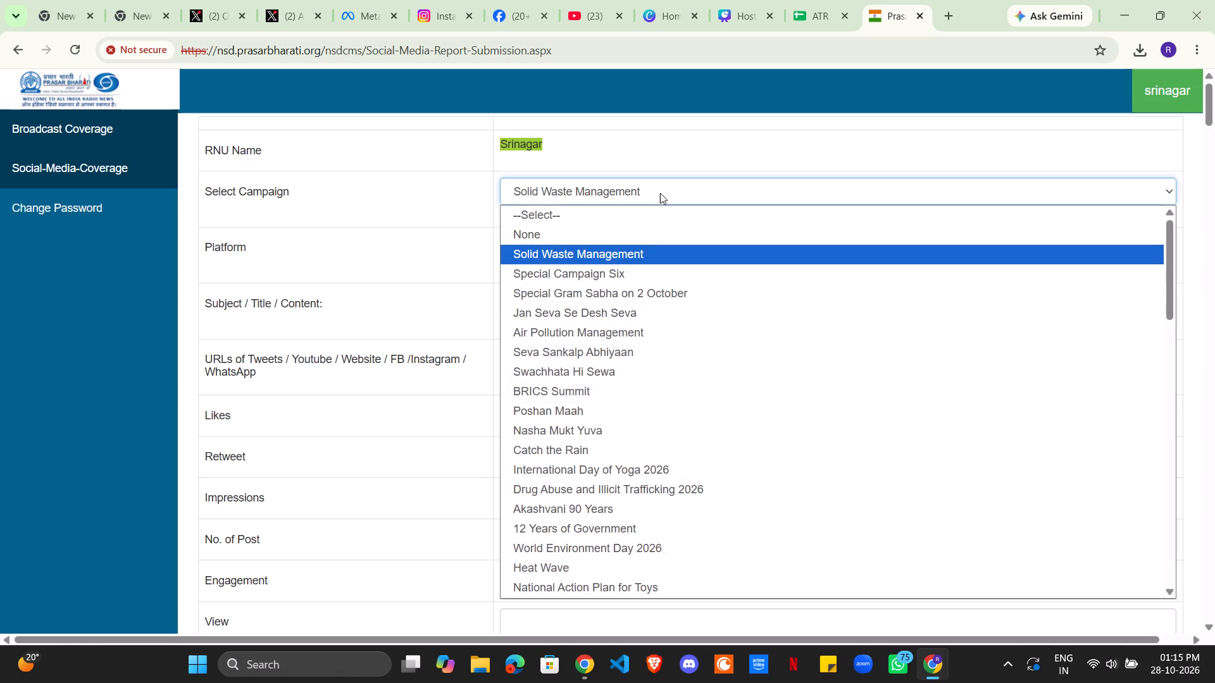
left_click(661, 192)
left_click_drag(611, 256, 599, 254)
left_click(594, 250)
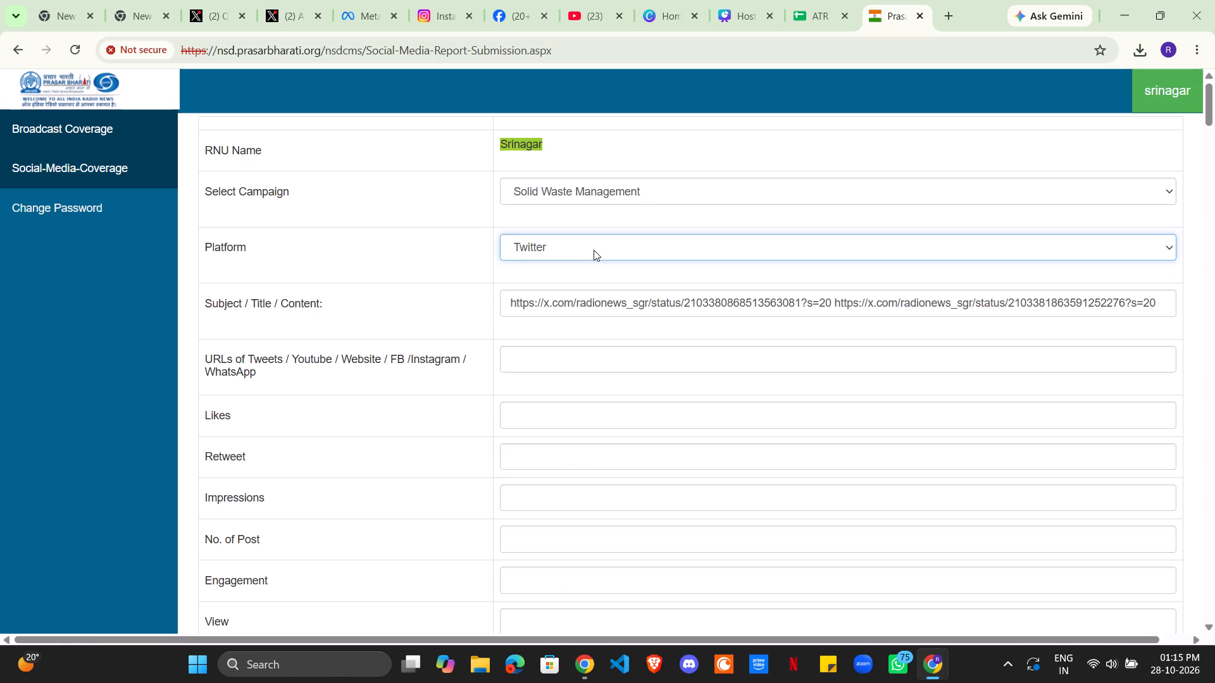
Paste the two copied X links into the Twitter entry's URLs field.
left_click(584, 359, "ctrl")
key("ctrl+v")
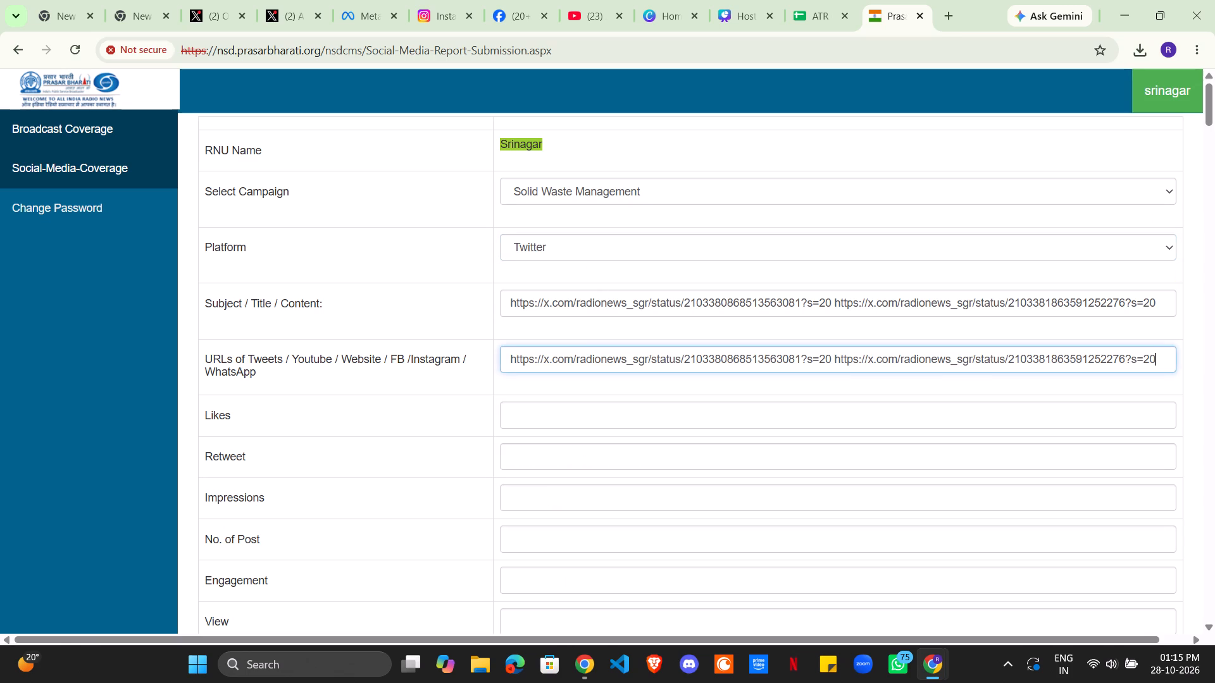
Enter "Solid Waste Management" as the Twitter entry's only subject text and copy it for reuse.
left_click(563, 304)
key("ctrl+a")
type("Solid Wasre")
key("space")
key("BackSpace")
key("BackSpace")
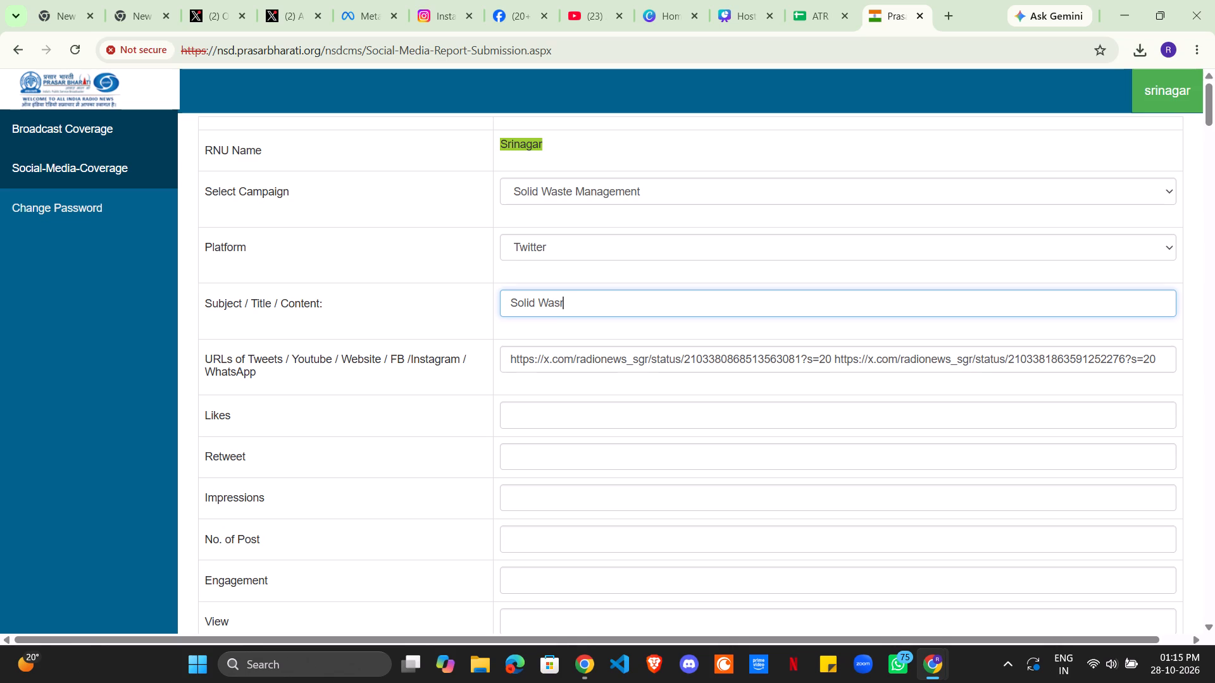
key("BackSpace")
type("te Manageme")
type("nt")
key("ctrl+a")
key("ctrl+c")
Check the filled-in fields and submit the 25 September Twitter entry.
left_click(634, 327)
scroll(635, 352, "down", 3)
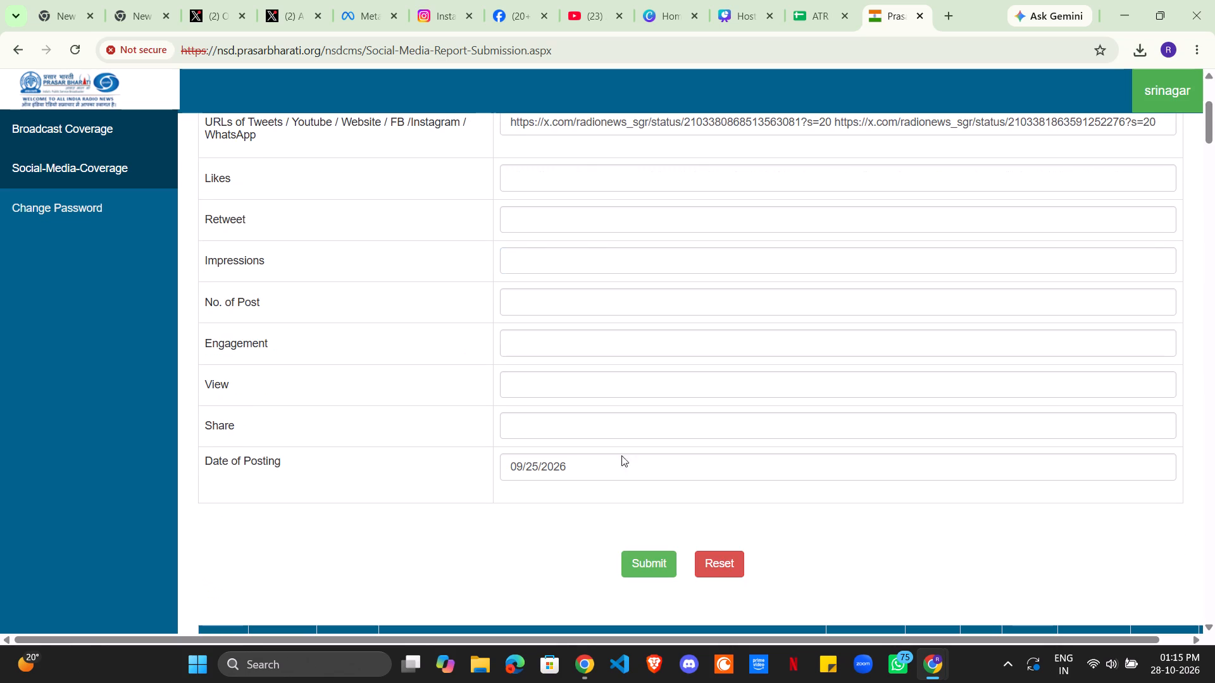
left_click(811, 22)
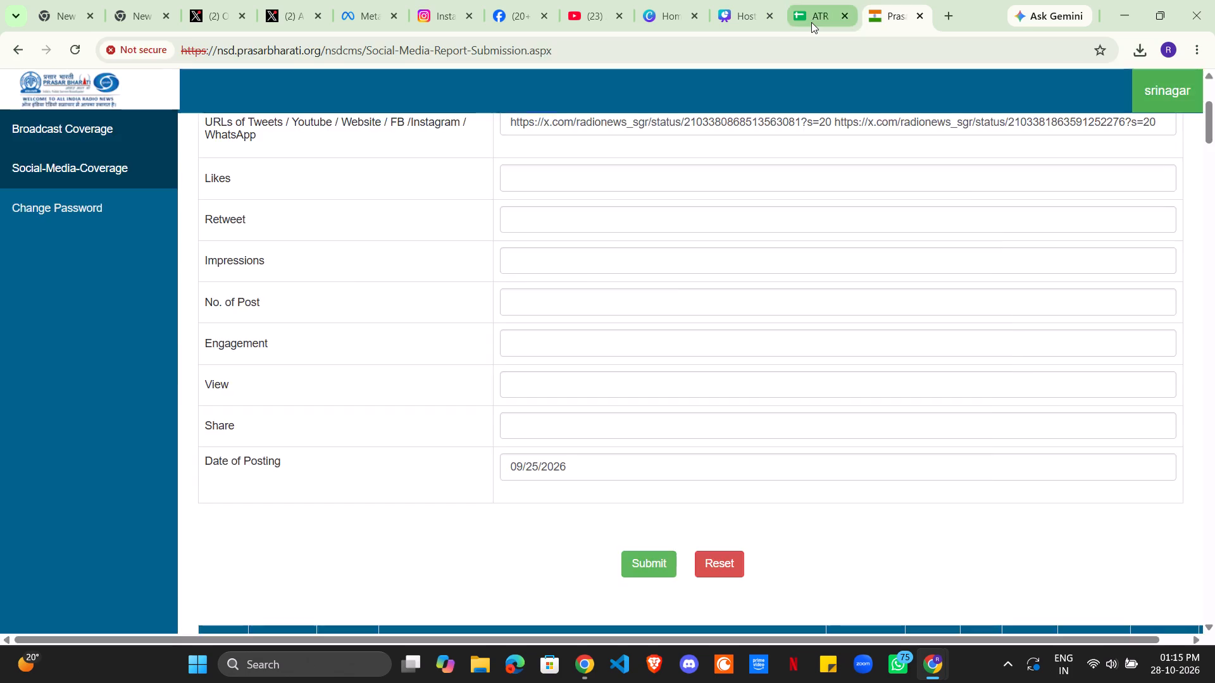
left_click(901, 15)
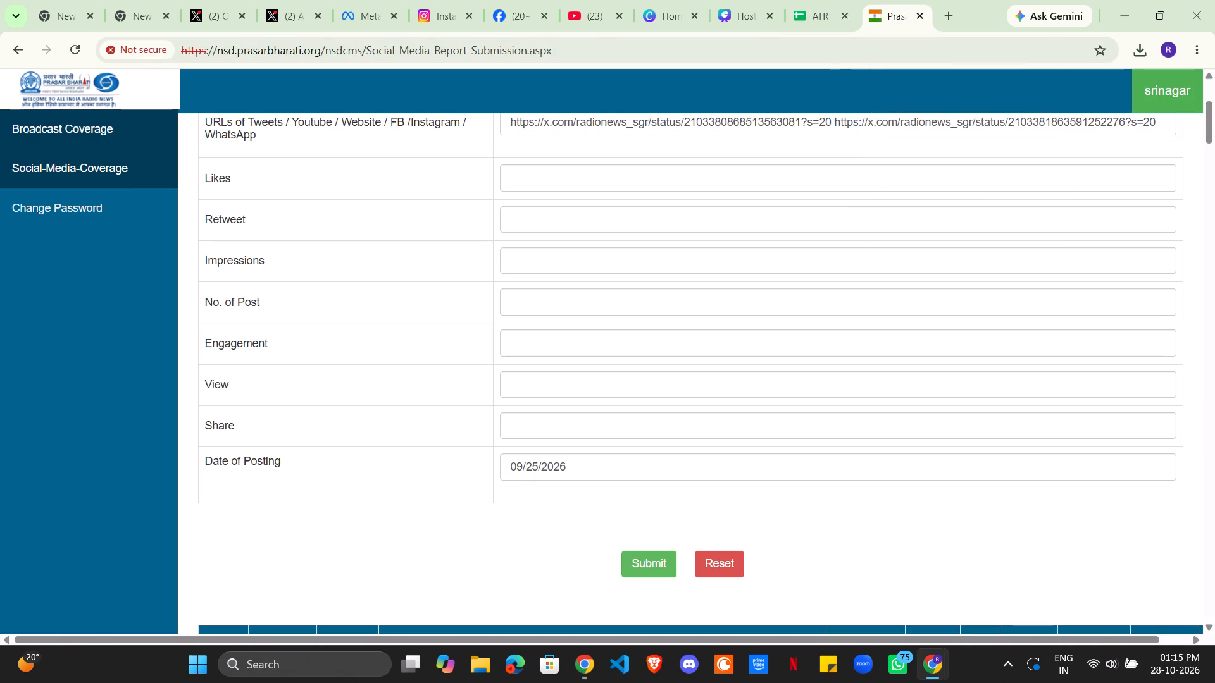
scroll(713, 272, "up", 3)
scroll(704, 278, "down", 2)
scroll(702, 290, "up", 3)
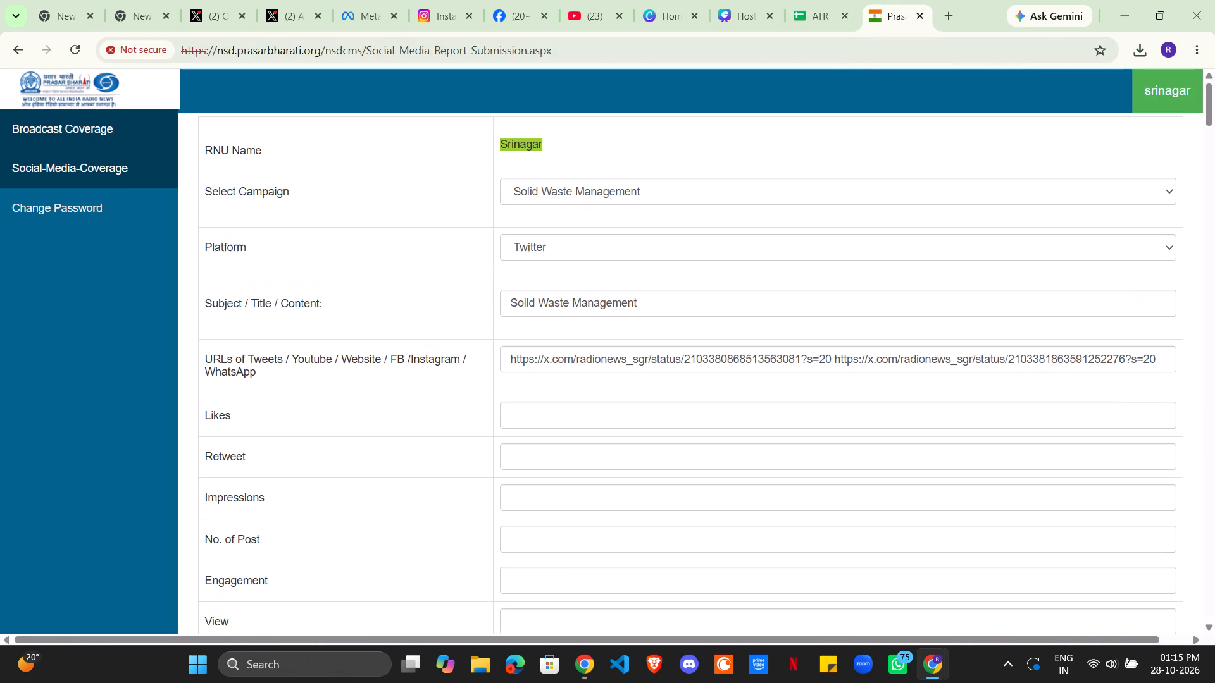
scroll(704, 318, "down", 2)
scroll(621, 569, "down", 1)
left_click(655, 563)
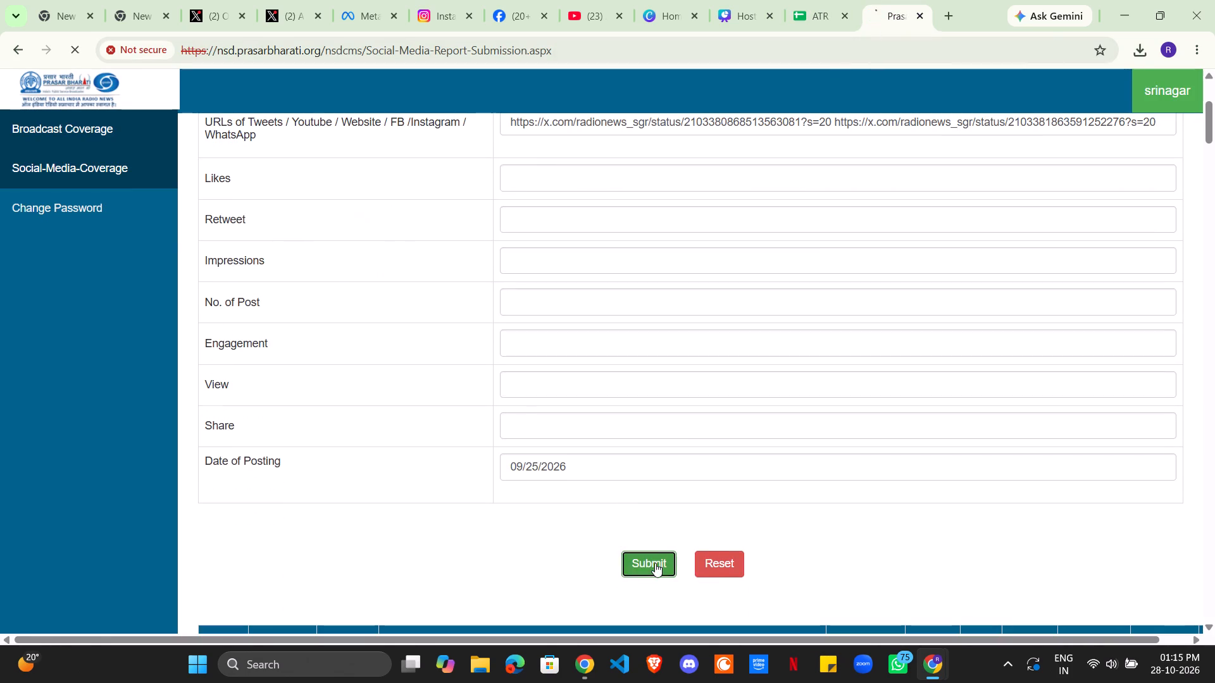
left_click(734, 147)
Start a new entry with "Solid Waste Management" as the subject and Facebook as the platform.
left_click(577, 305)
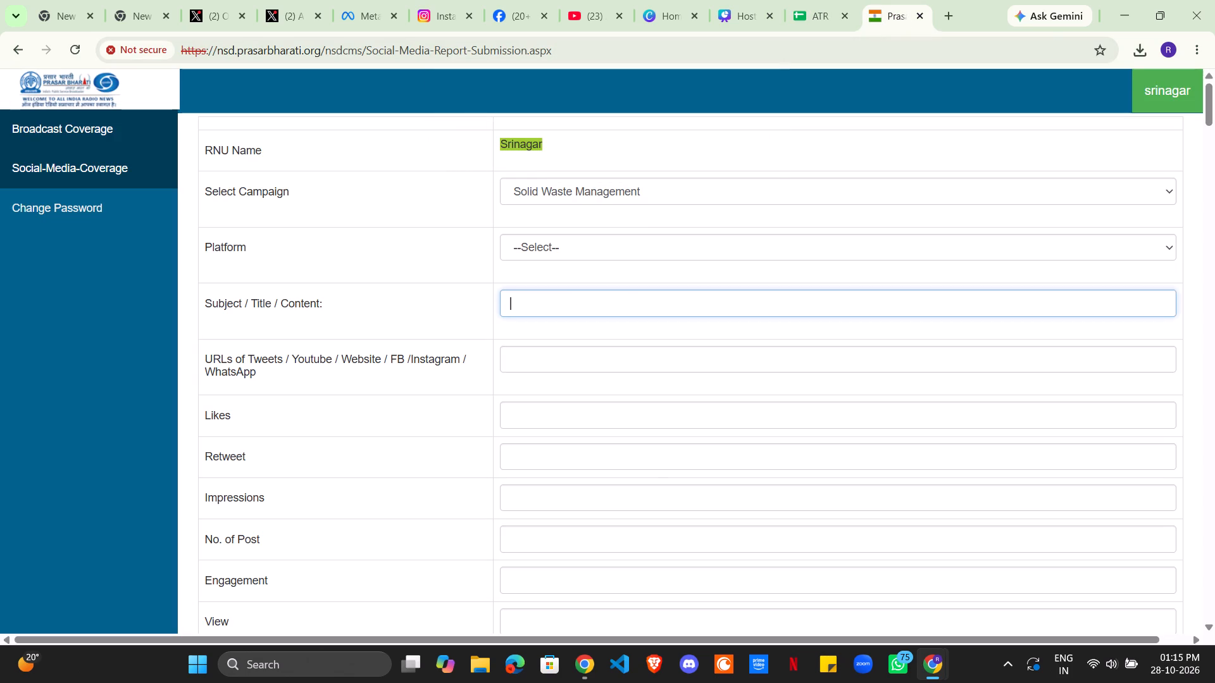
key("ctrl+v")
left_click(569, 245)
left_click(573, 316)
Copy the two Facebook links from the 25-09-26 sheet into the Facebook entry's URLs field.
left_click(813, 22)
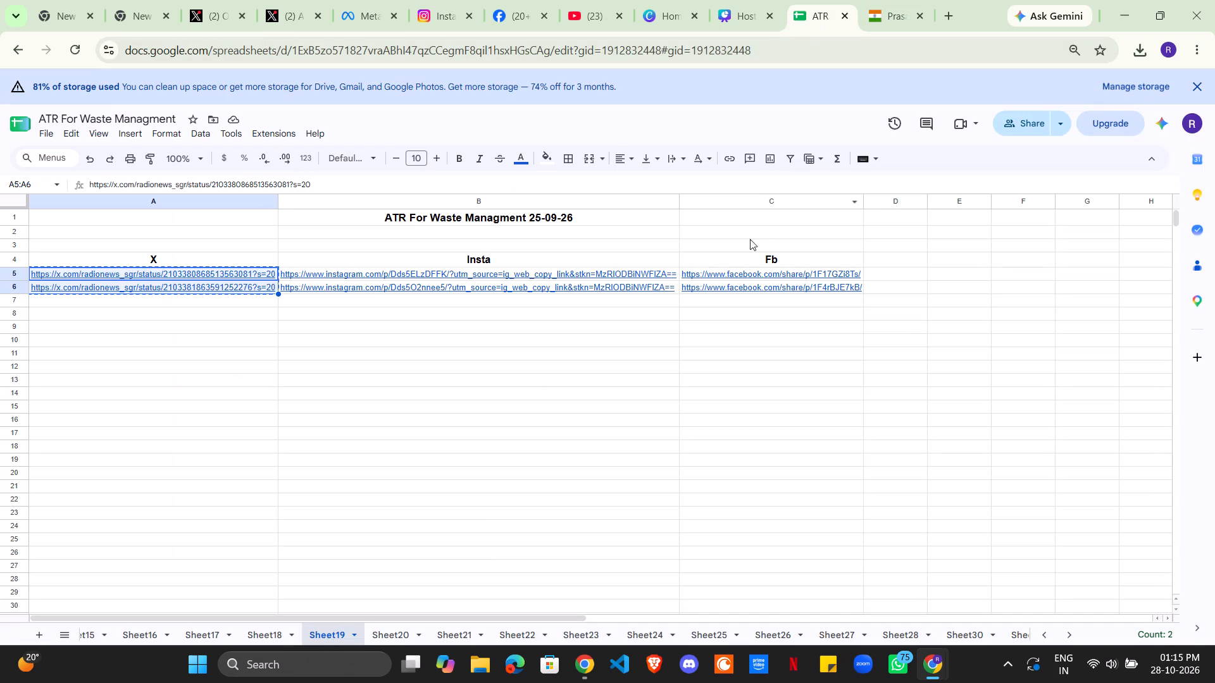
left_click_drag(732, 272, 688, 288)
key("ctrl+c")
left_click(894, 17)
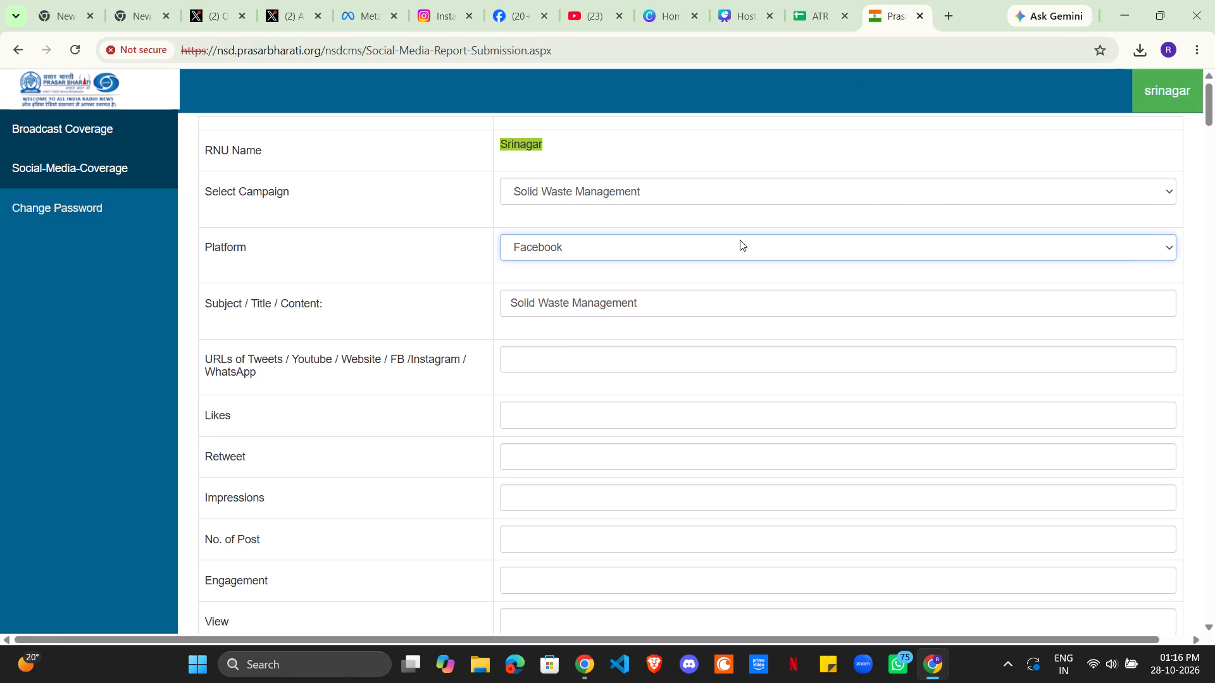
left_click(565, 352)
key("ctrl+v")
Copy the subject text "Solid Waste Management" for reuse and submit the 25 September Facebook entry.
left_click_drag(677, 301, 452, 302)
key("ctrl+c")
scroll(615, 354, "down", 3)
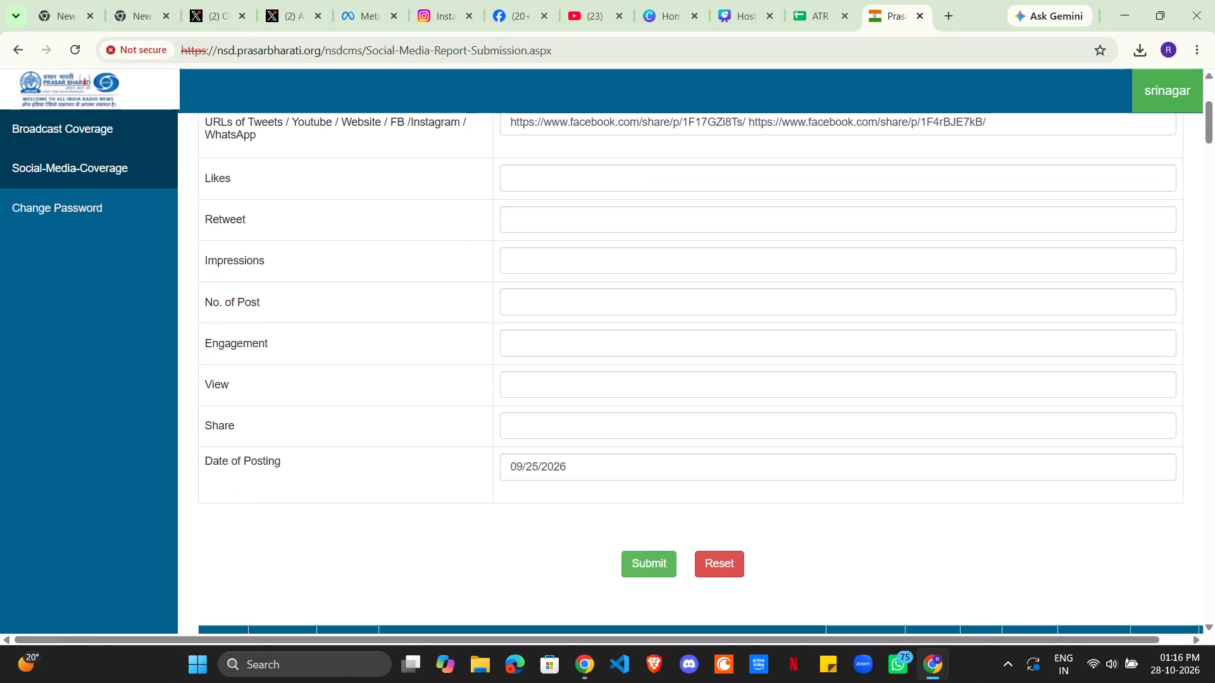
left_click(644, 572)
left_click(726, 149)
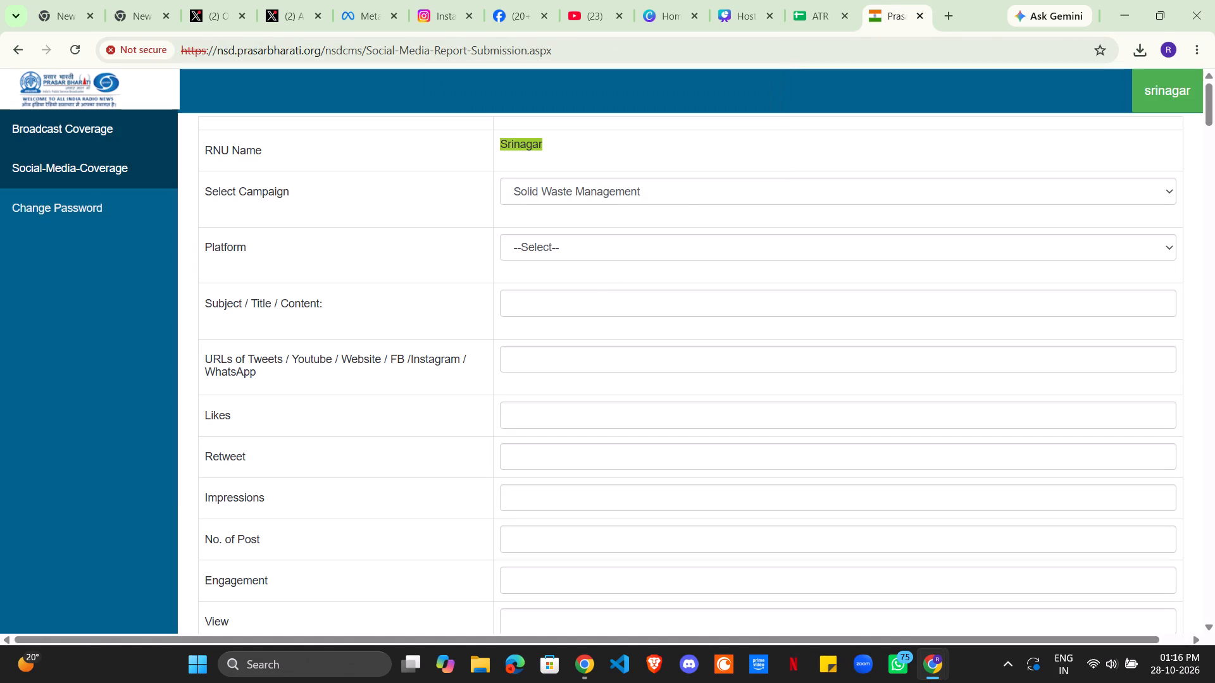
Start a new entry with "Solid Waste Management" as the subject and Instagram as the platform.
left_click(576, 311)
key("ctrl+v")
left_click(581, 244)
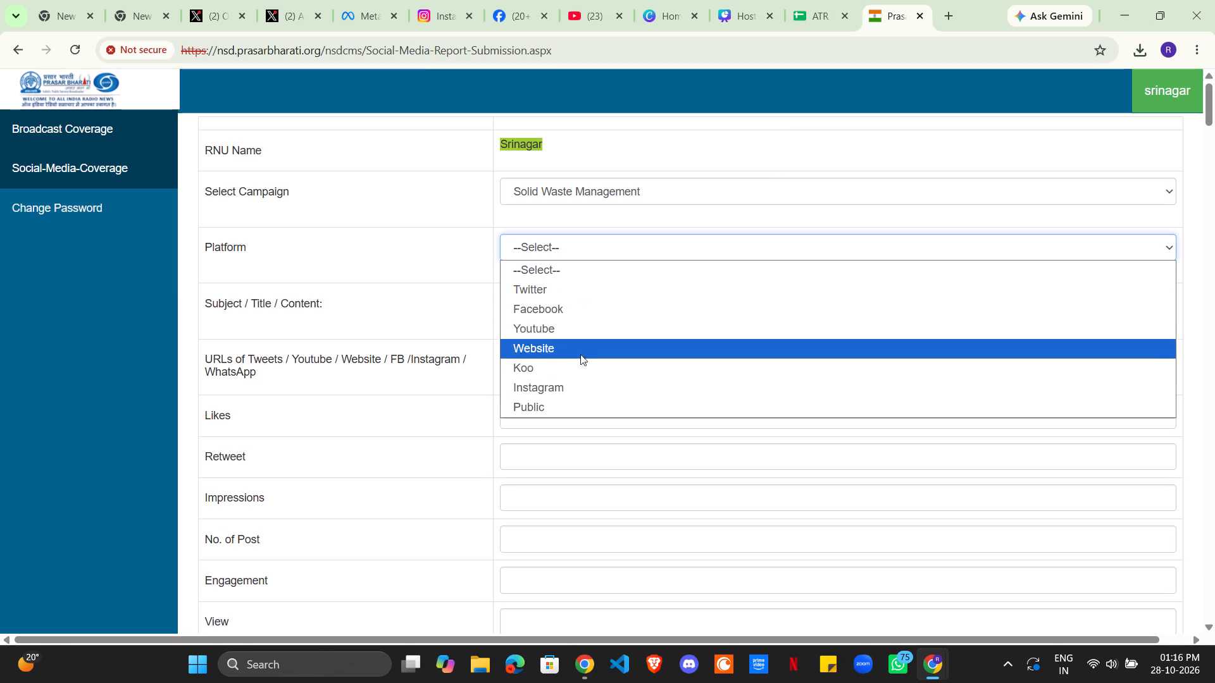
left_click(580, 385)
Copy the two Instagram links from the 25-09-26 sheet into the Instagram entry's URLs field.
left_click(811, 28)
left_click_drag(625, 269, 634, 286)
key("ctrl+c")
left_click(874, 20)
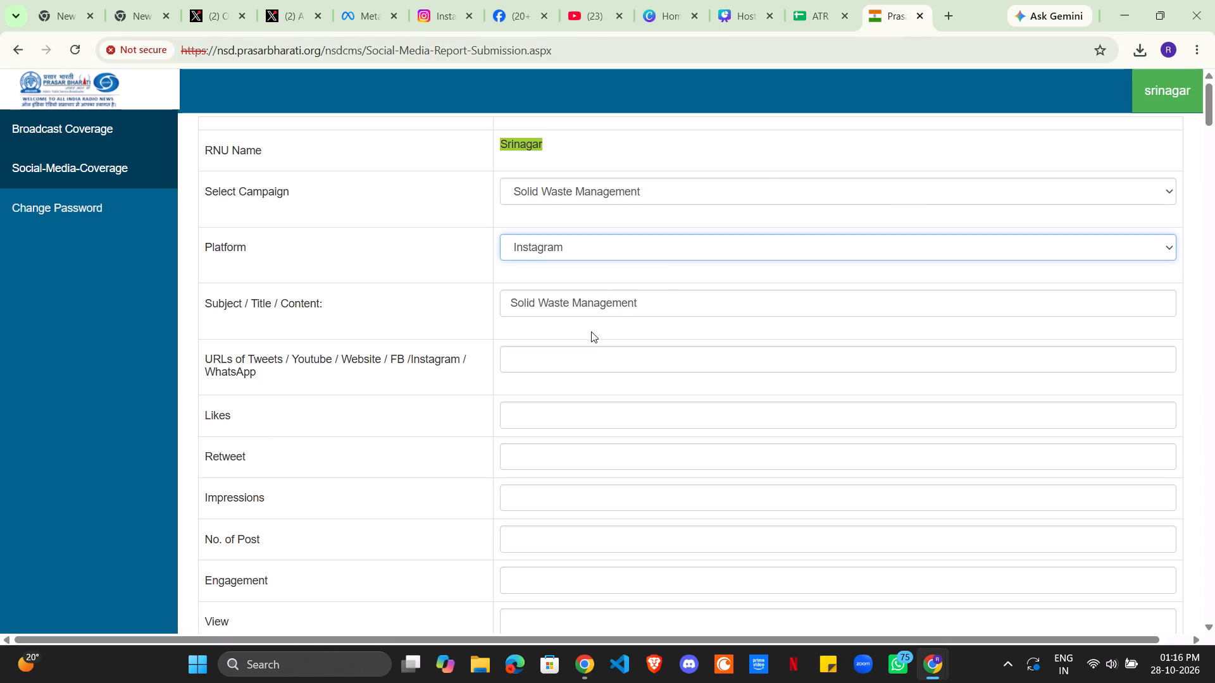
left_click(590, 366)
key("ctrl+v")
Copy the subject text "Solid Waste Management" for reuse and submit the 25 September Instagram entry.
left_click_drag(699, 297, 411, 297)
key("ctrl+c")
scroll(683, 354, "down", 3)
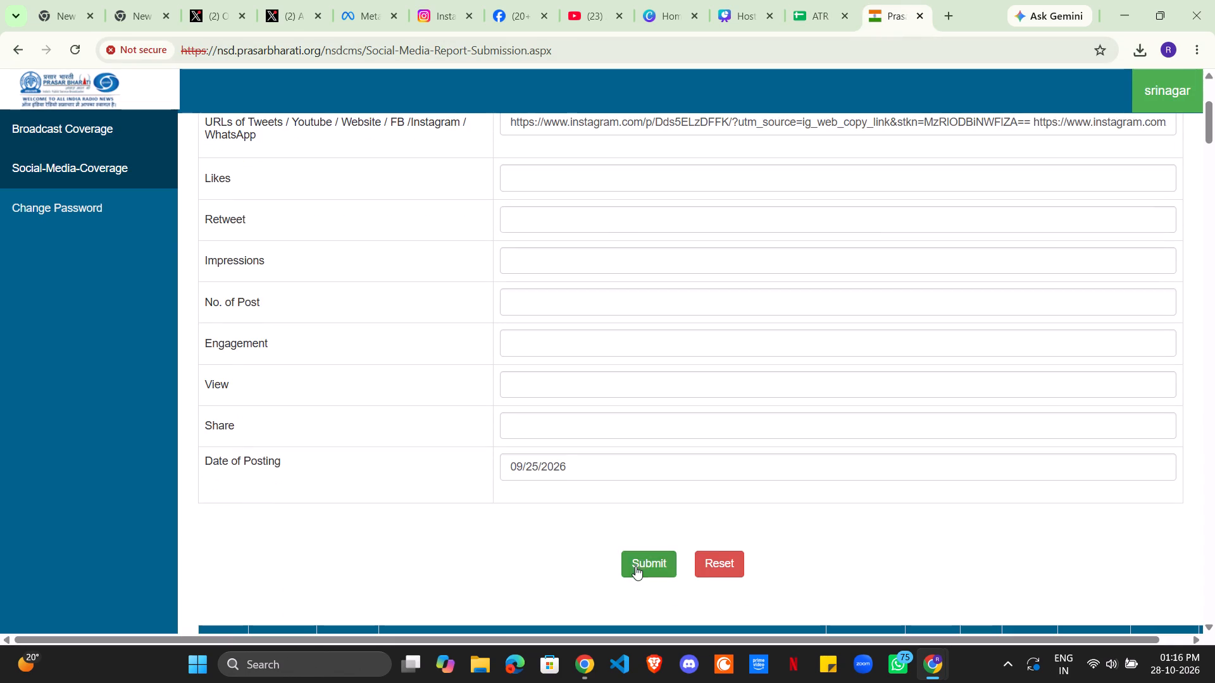
left_click(635, 566)
left_click(747, 147)
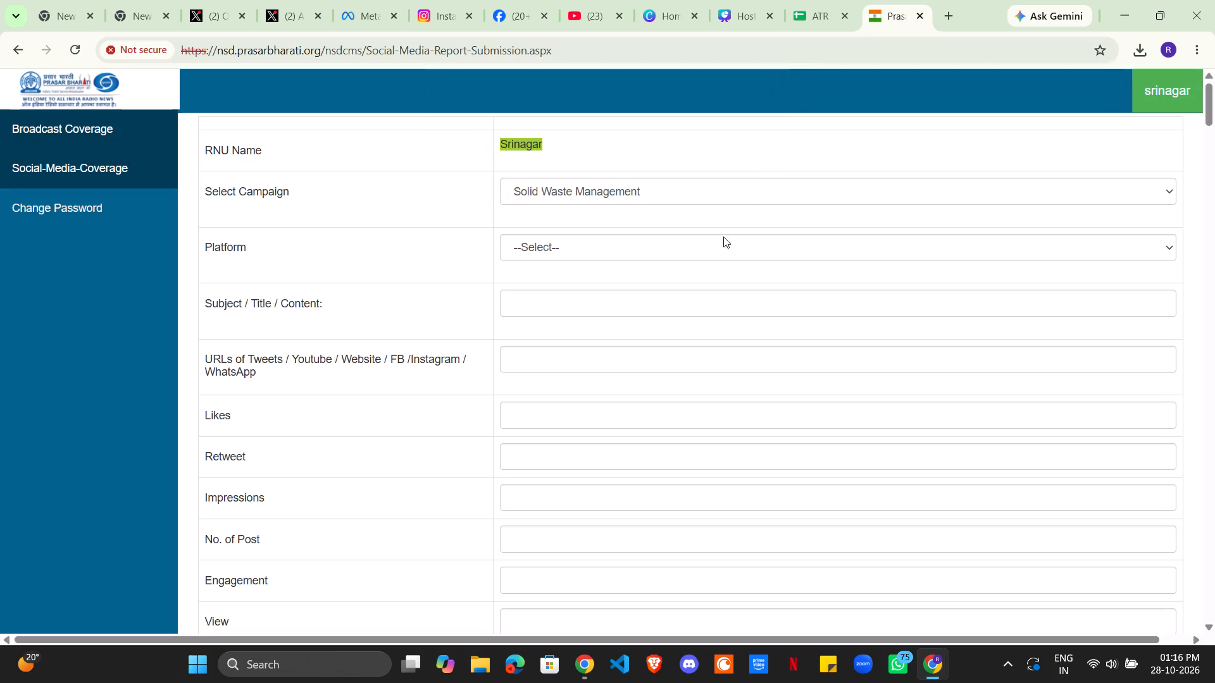
Start a new Twitter entry with "Solid Waste Management" as the subject and 09/26/2026 as the date of posting.
left_click(588, 257)
left_click(573, 290)
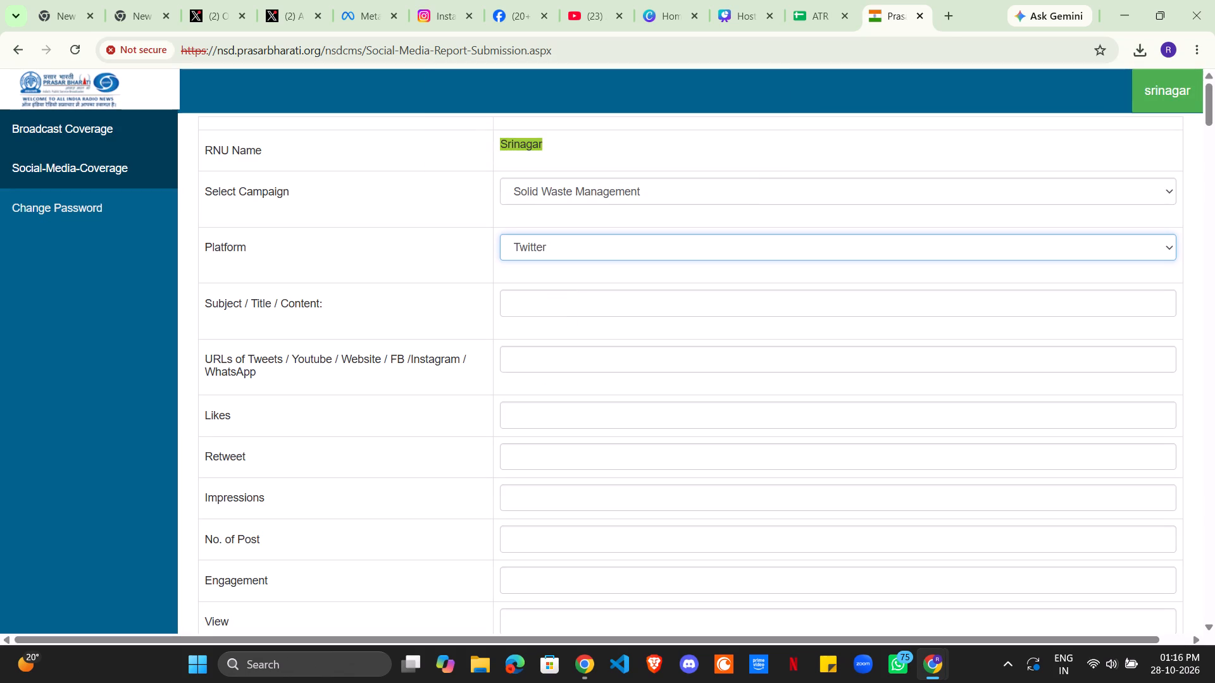
left_click(564, 309)
key("ctrl+v")
left_click(573, 364)
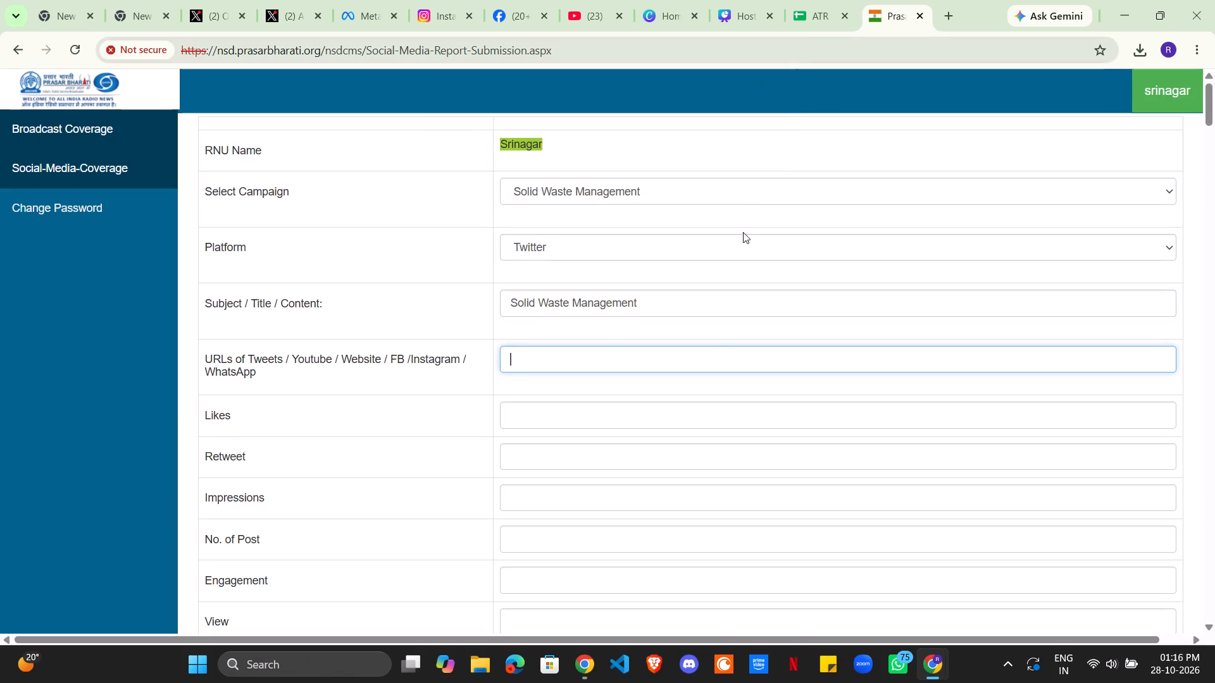
scroll(714, 333, "down", 2)
left_click(570, 547)
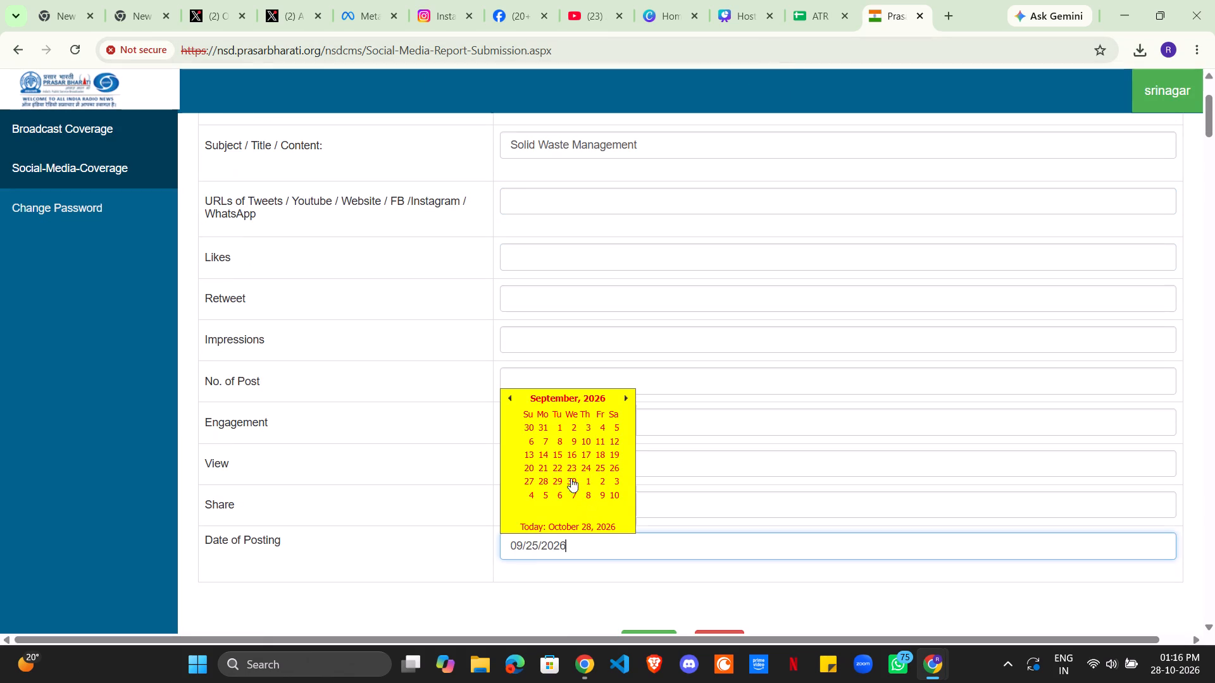
left_click(614, 471)
Copy the X link from the 26-09-26 sheet into the Twitter entry's URLs field.
left_click(805, 23)
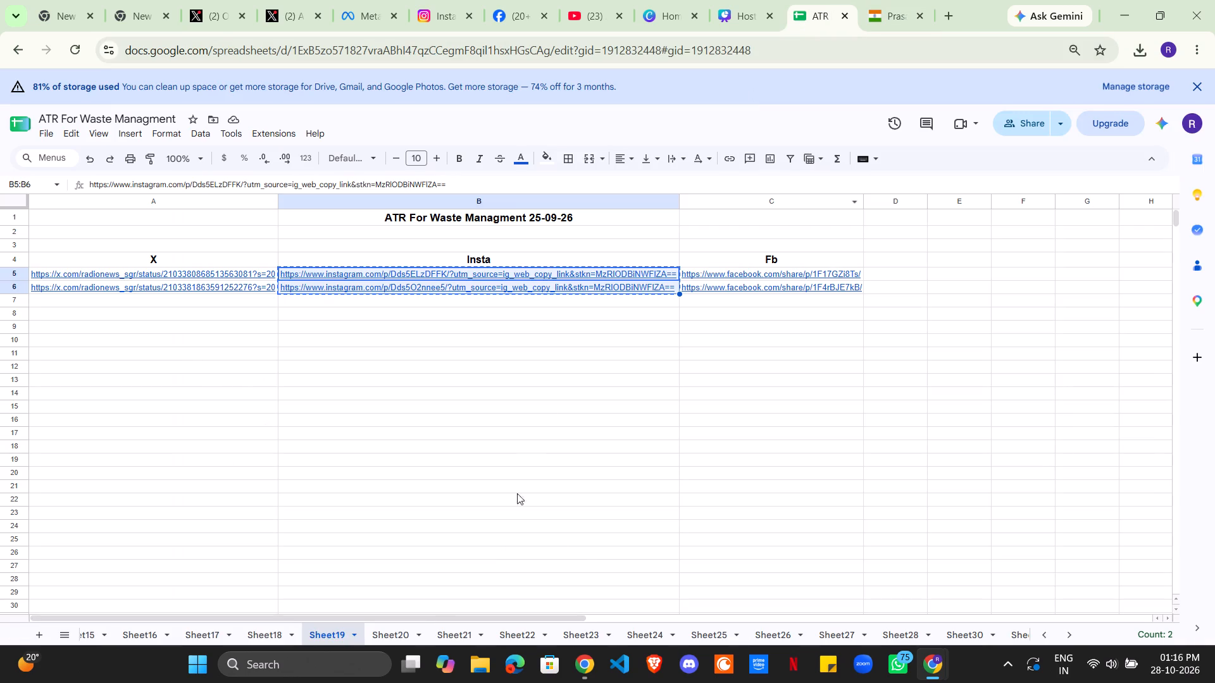
left_click(399, 631)
left_click(236, 276)
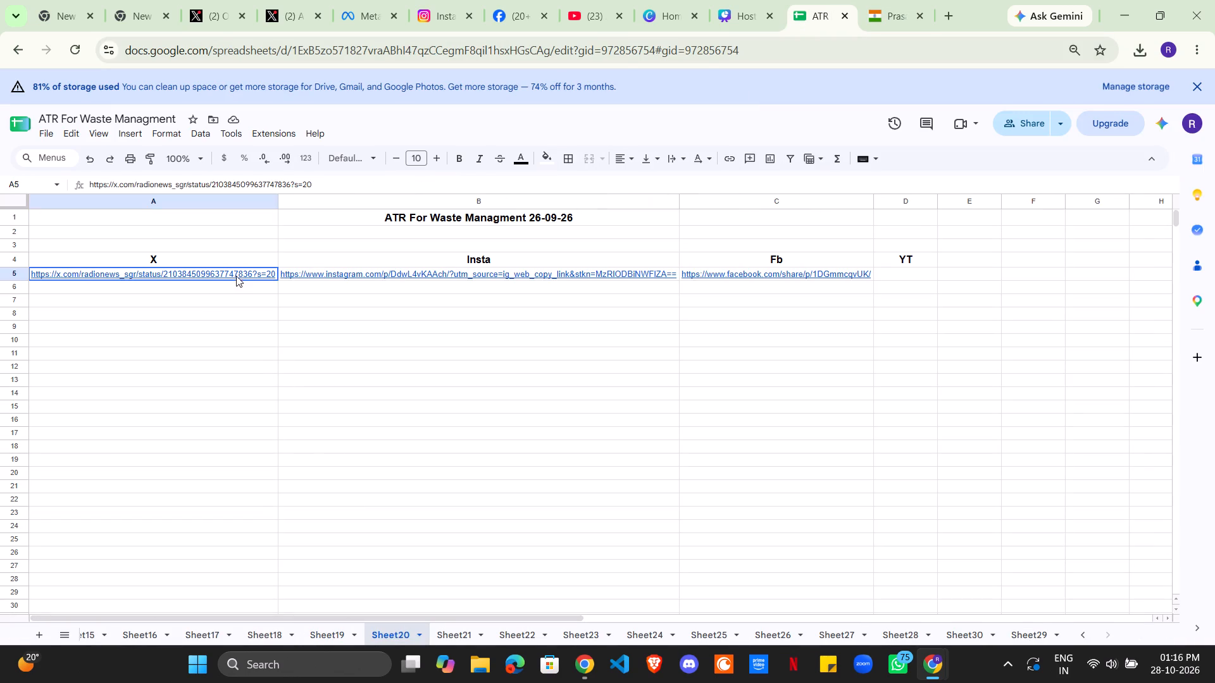
key("ctrl+c")
left_click(880, 16)
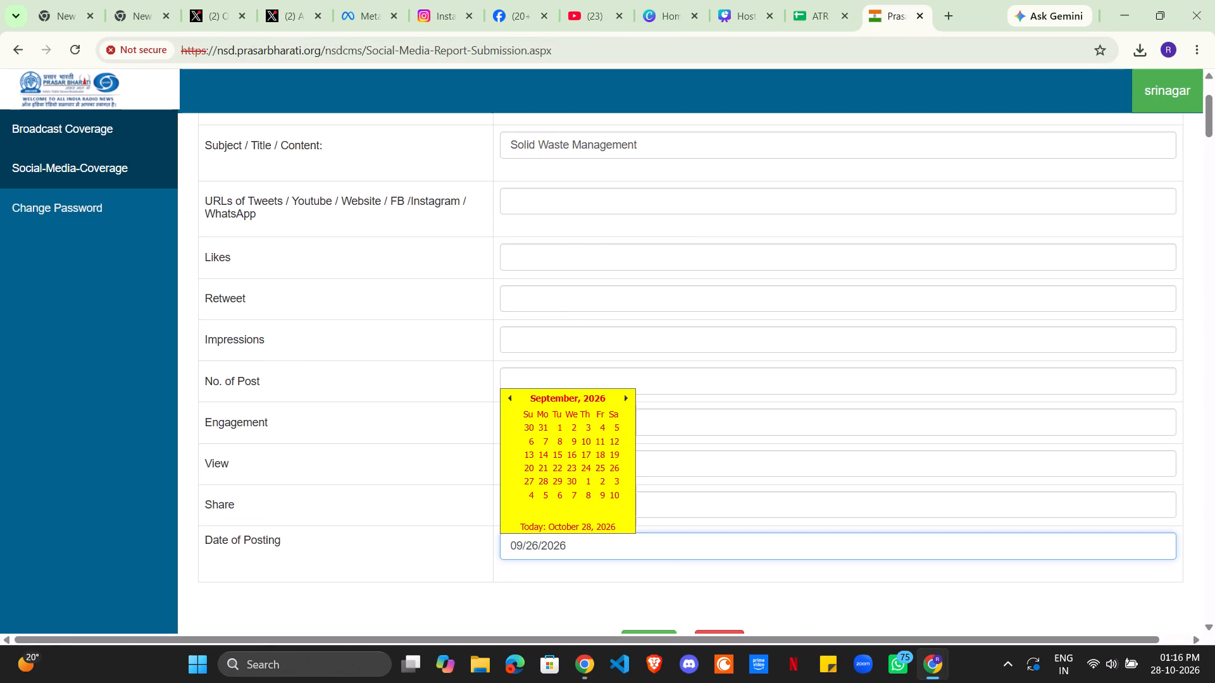
left_click(563, 202)
key("ctrl+v")
Copy the subject text "Solid Waste Management" for reuse and submit the 26 September Twitter entry.
left_click_drag(693, 146, 445, 140)
key("ctrl+c")
scroll(675, 335, "down", 3)
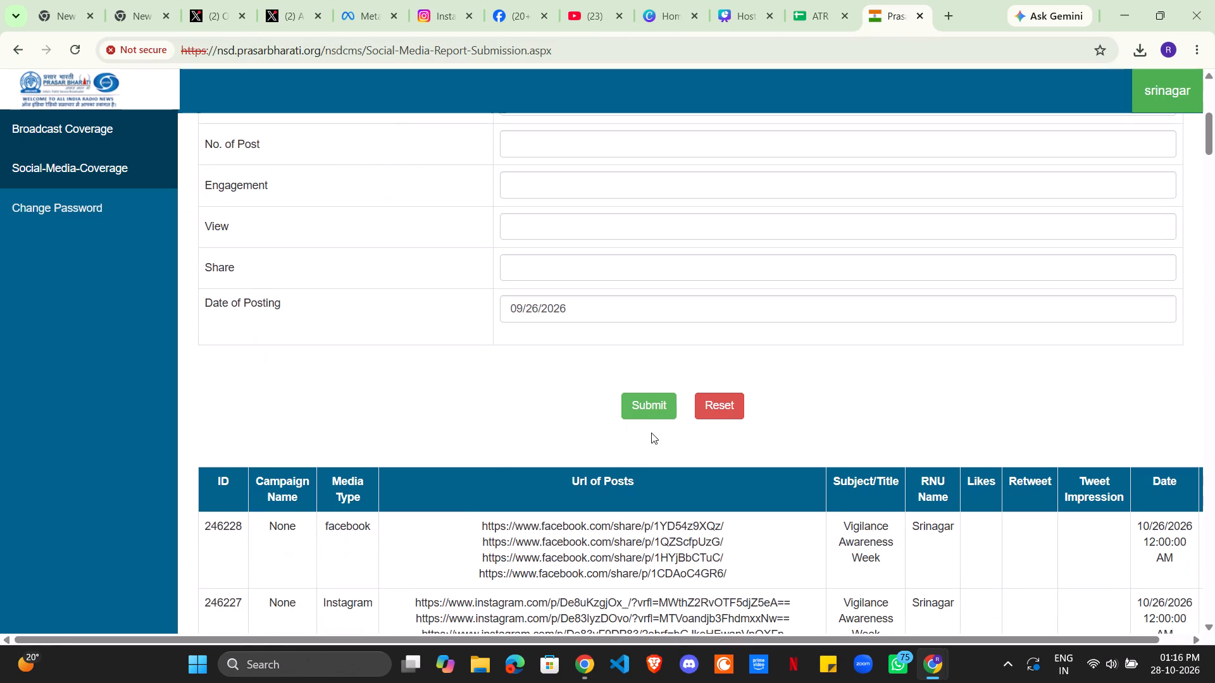
scroll(645, 376, "up", 5)
scroll(644, 364, "down", 4)
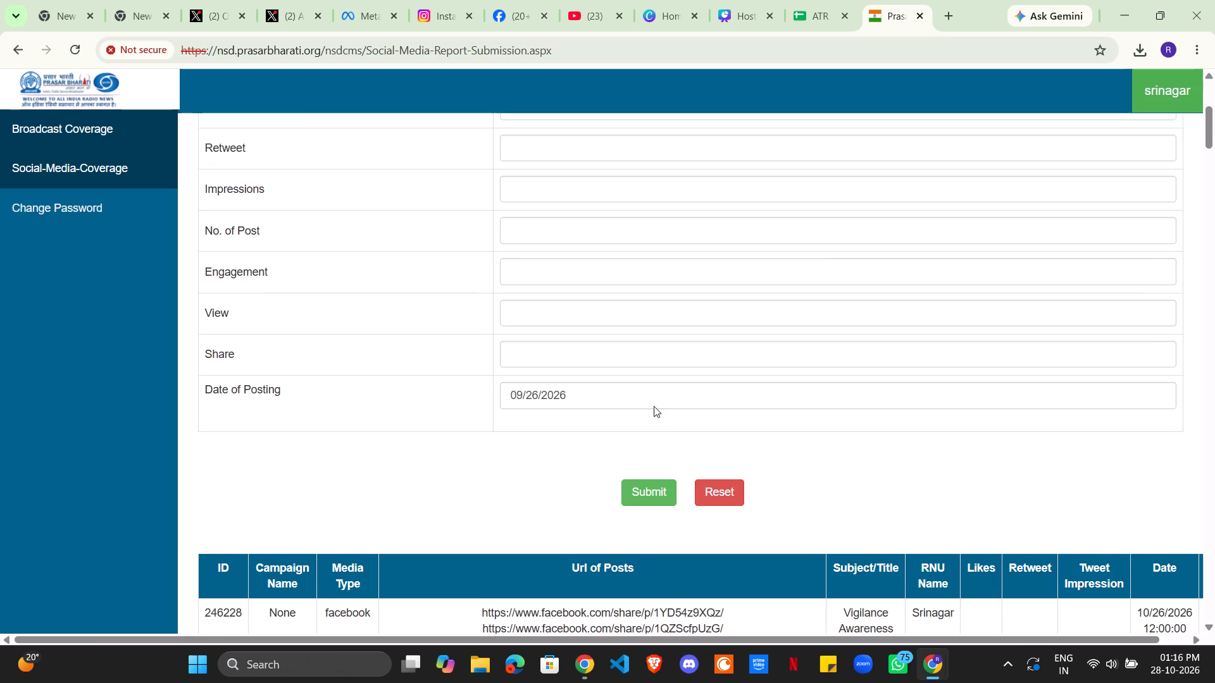
left_click(648, 486)
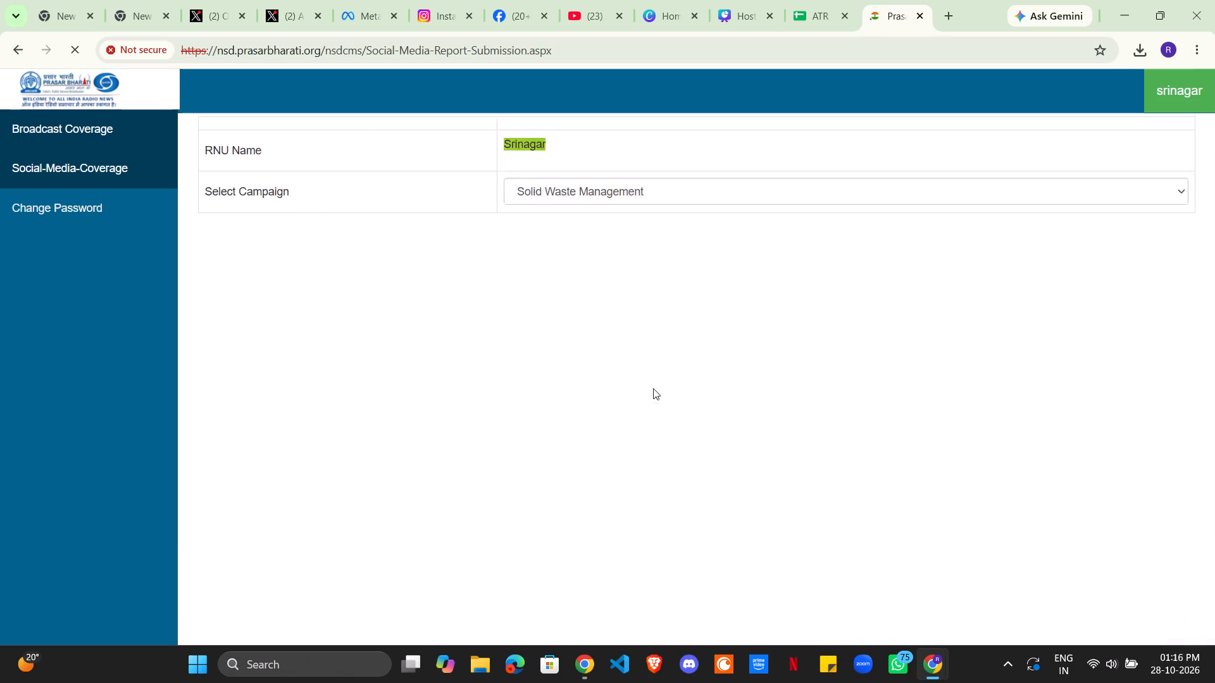
left_click(734, 139)
Start a new entry with Facebook as the platform and "Solid Waste Management" as the subject.
left_click(559, 250)
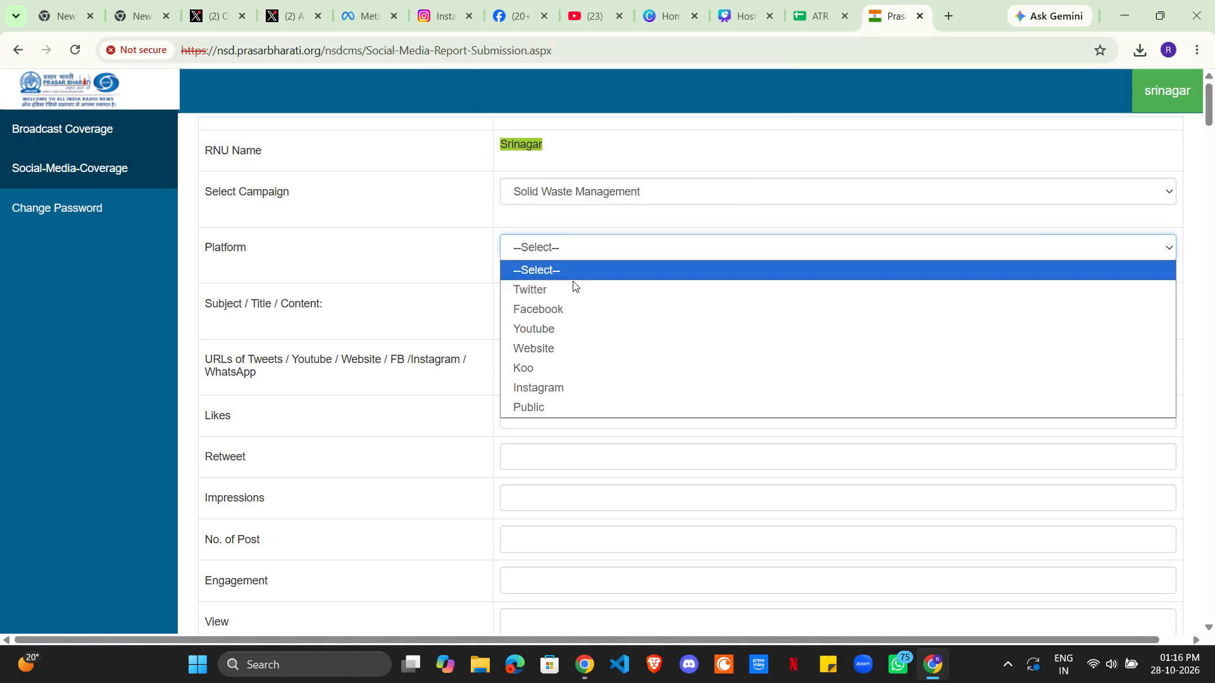
left_click(571, 304)
left_click(558, 303)
key("ctrl+v")
left_click(631, 359)
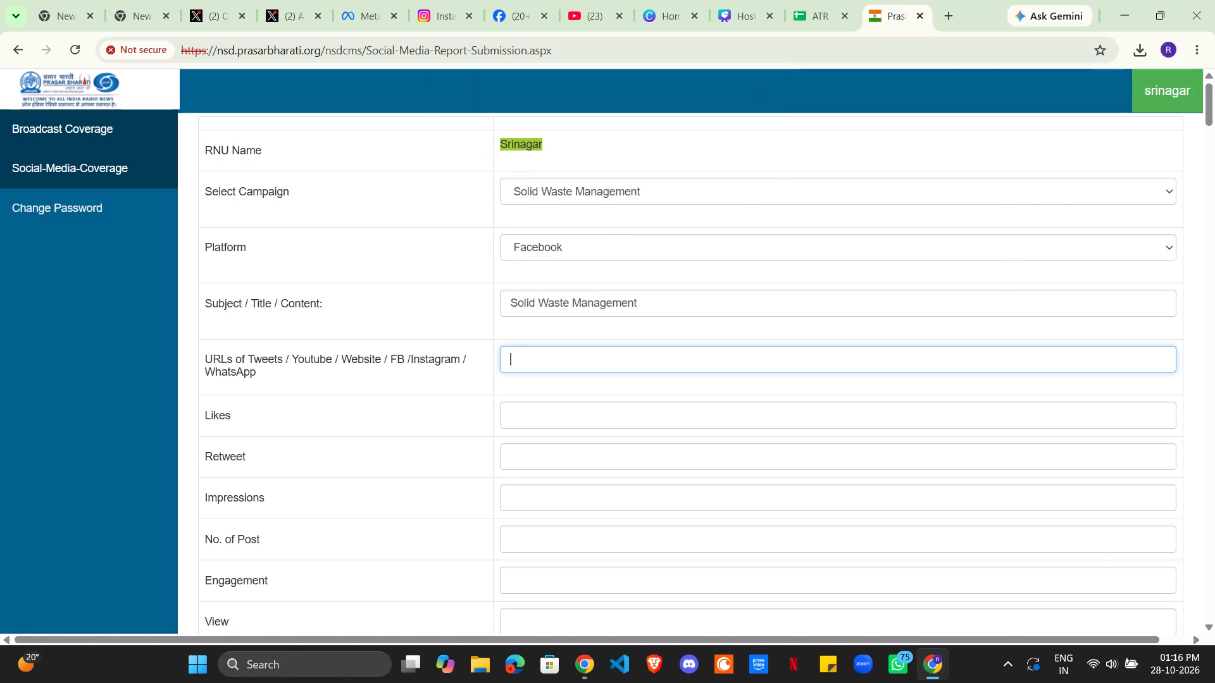
Copy the Fb link from the 26-09-26 sheet into the Facebook entry's URLs field.
left_click(820, 25)
left_click(741, 274)
key("ctrl+c")
left_click(884, 29)
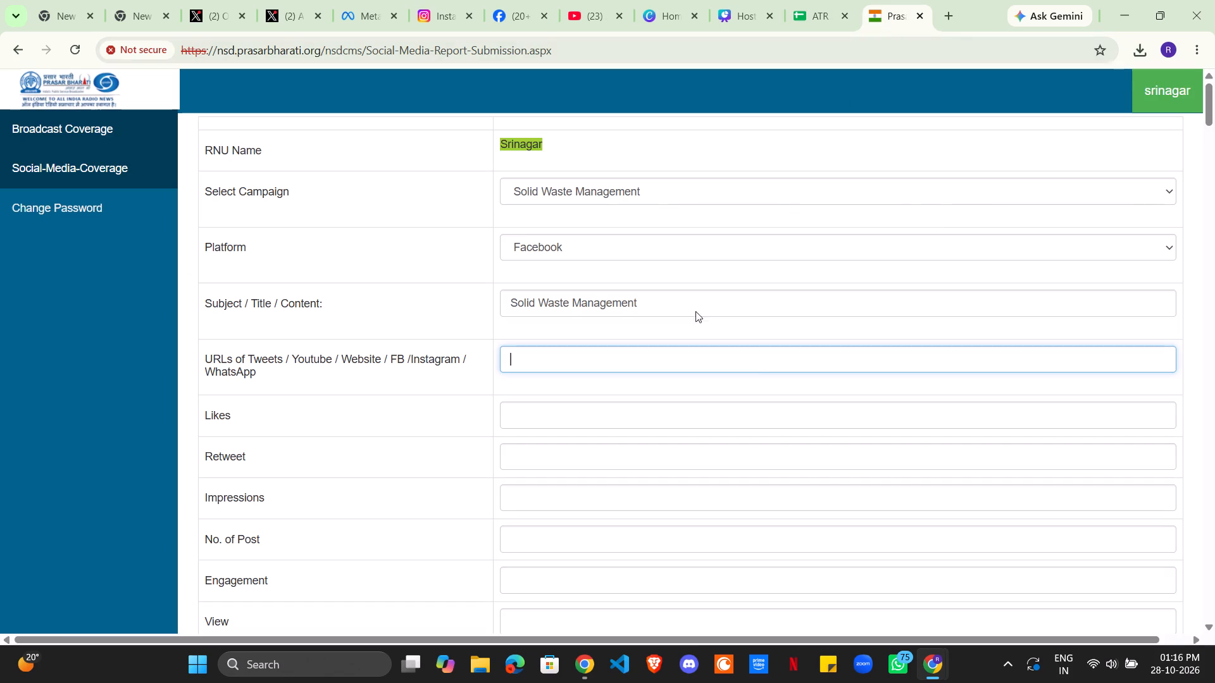
key("ctrl+v")
Copy the subject text "Solid Waste Management" for reuse and submit the 26 September Facebook entry.
left_click_drag(677, 303, 454, 297)
key("ctrl+c")
scroll(633, 379, "down", 3)
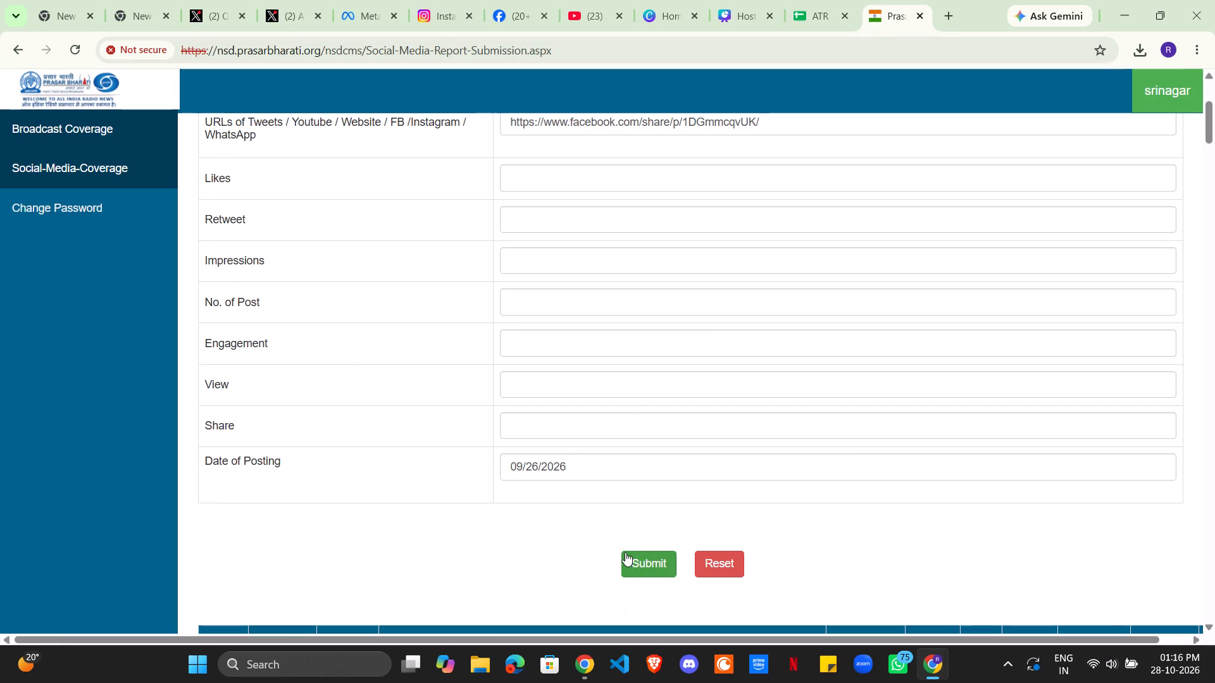
left_click(633, 550)
left_click(649, 567)
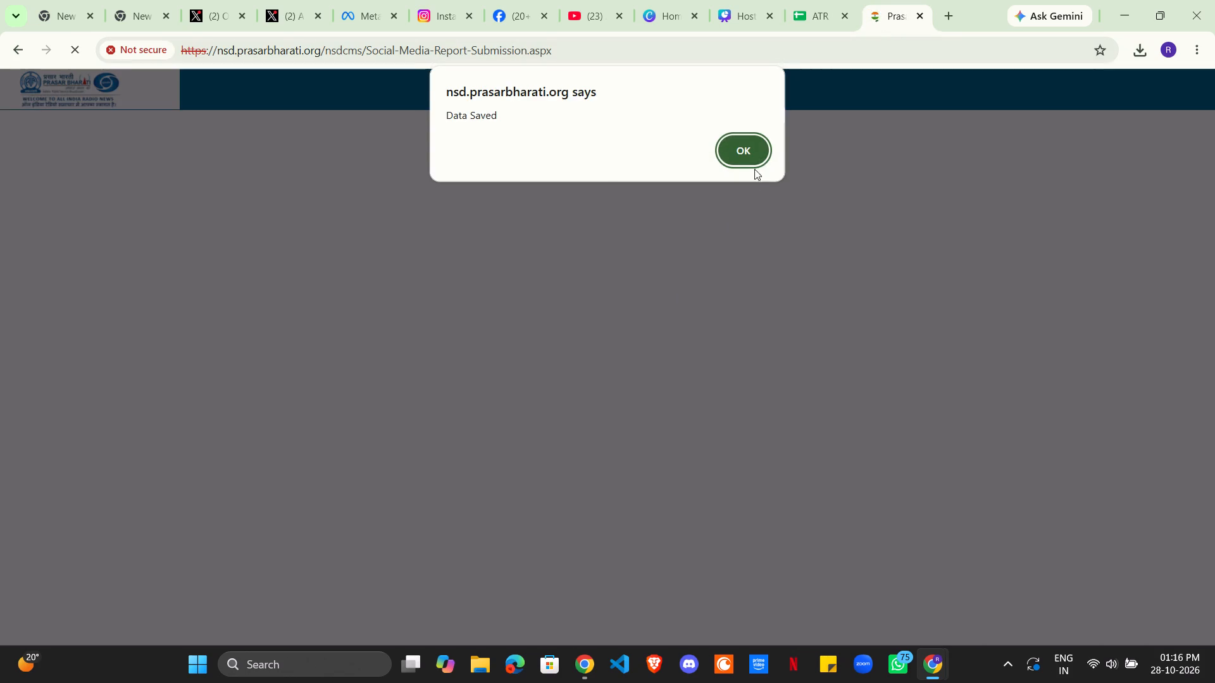
left_click(756, 161)
Start a new entry with "Solid Waste Management" as the subject and Instagram as the platform.
left_click(565, 324)
left_click(568, 304)
key("ctrl+v")
left_click(586, 266)
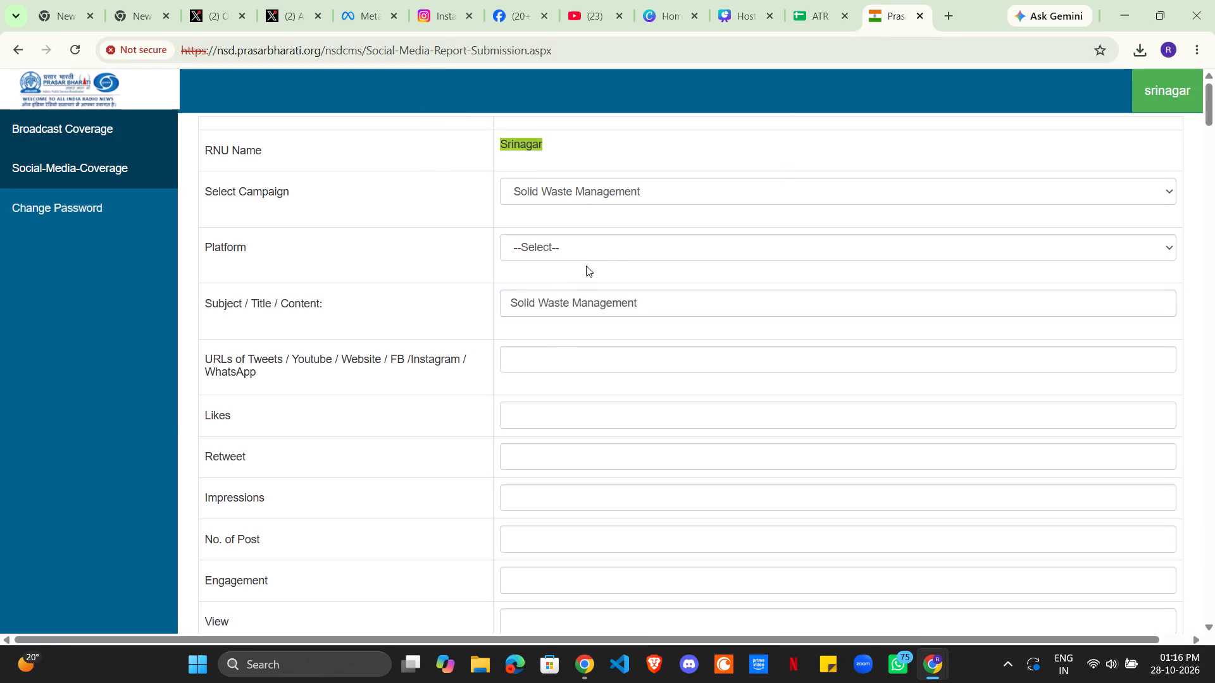
left_click(589, 250)
left_click(570, 391)
Copy the Insta link from the 26-09-26 sheet into the Instagram entry's URLs field.
left_click(818, 20)
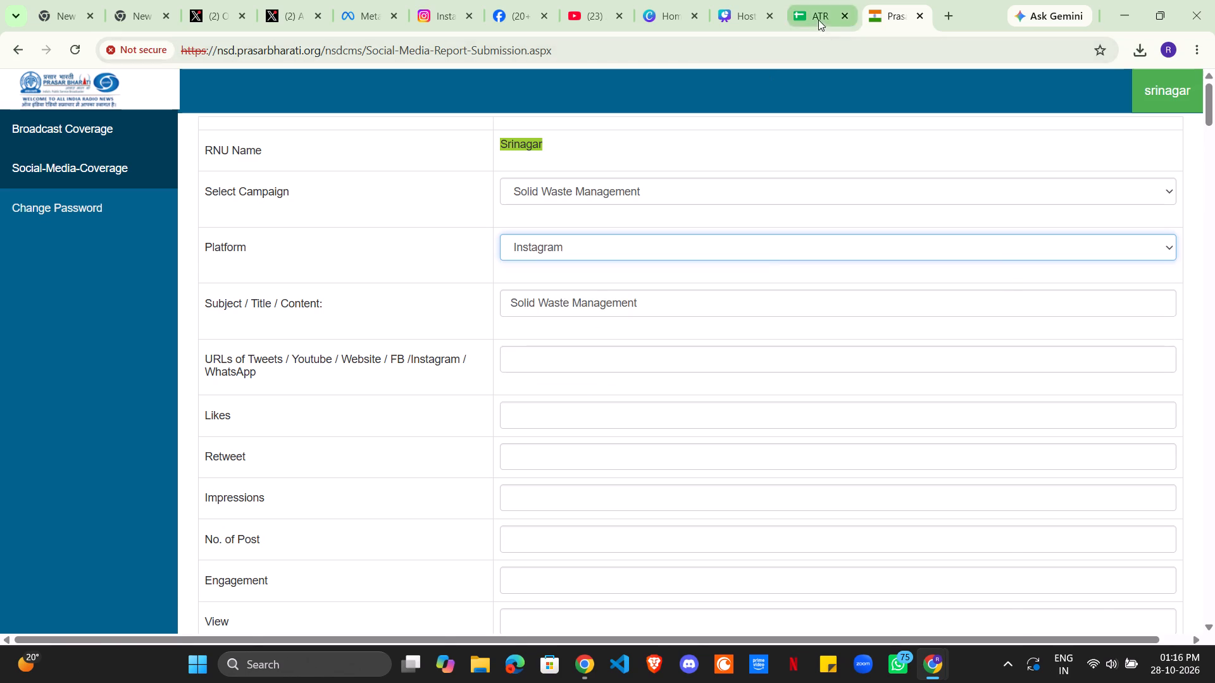
left_click(621, 276)
key("ctrl+c")
left_click(875, 20)
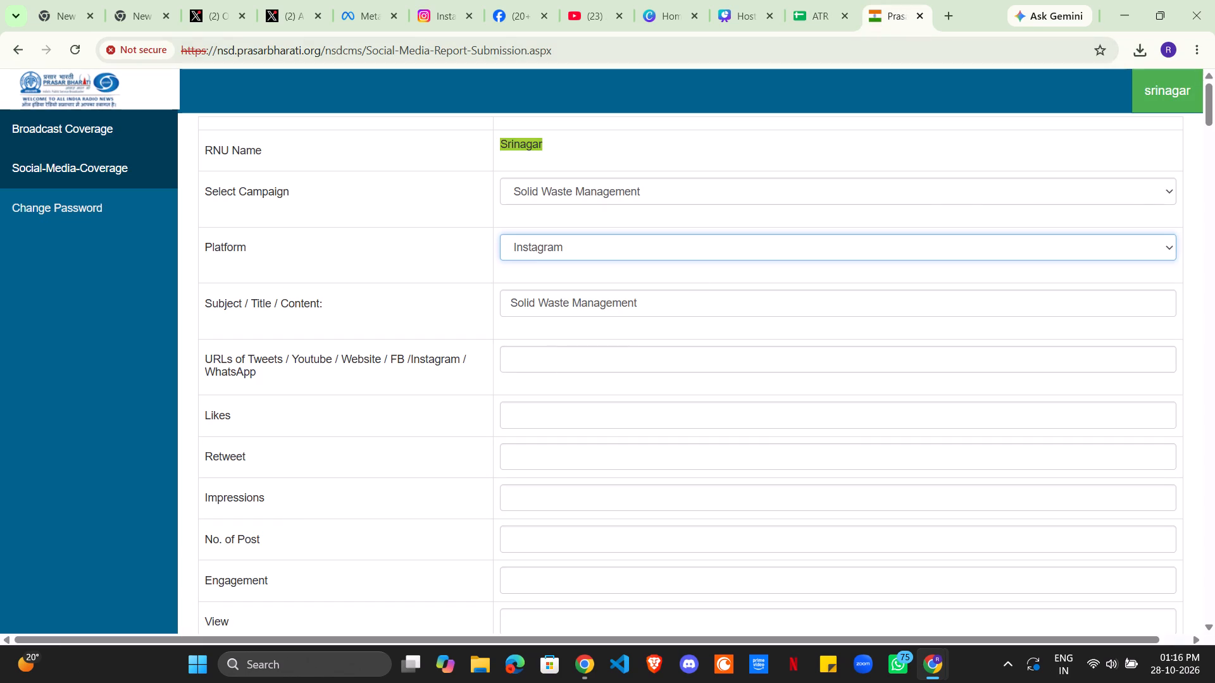
left_click(609, 368)
key("ctrl+v")
Copy the subject text "Solid Waste Management" for reuse and submit the 26 September Instagram entry.
left_click_drag(676, 304, 433, 302)
key("ctrl+c")
scroll(637, 388, "down", 2)
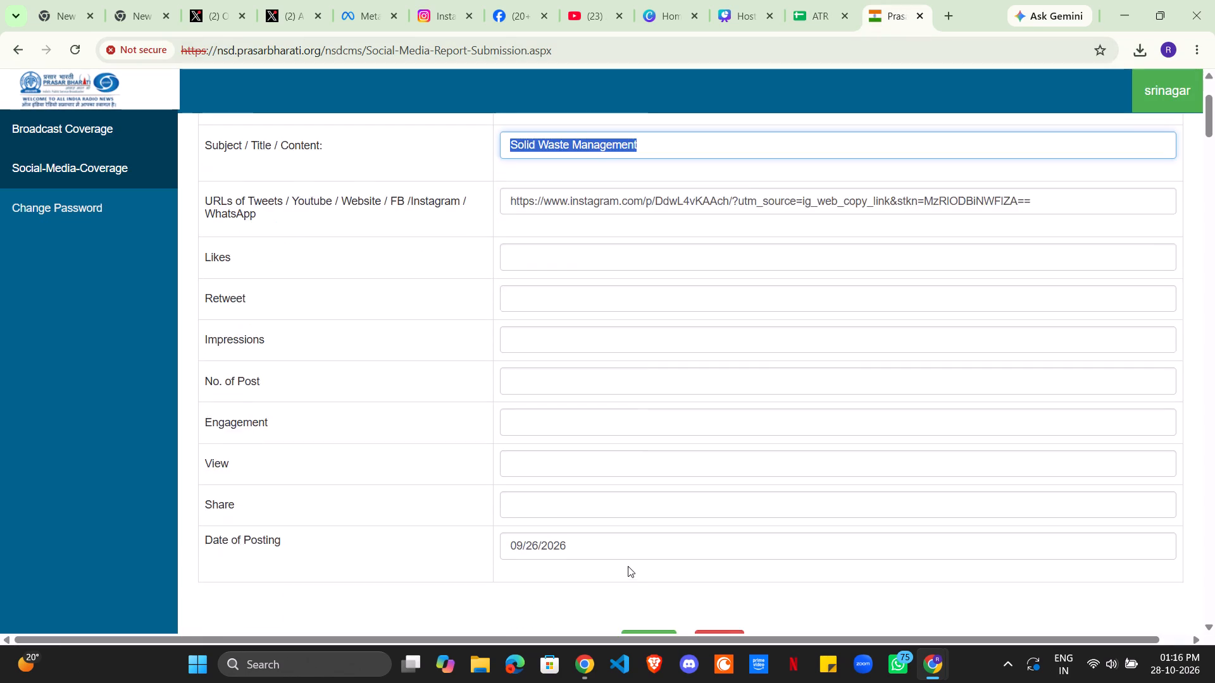
scroll(623, 563, "down", 1)
left_click(639, 558)
left_click(746, 152)
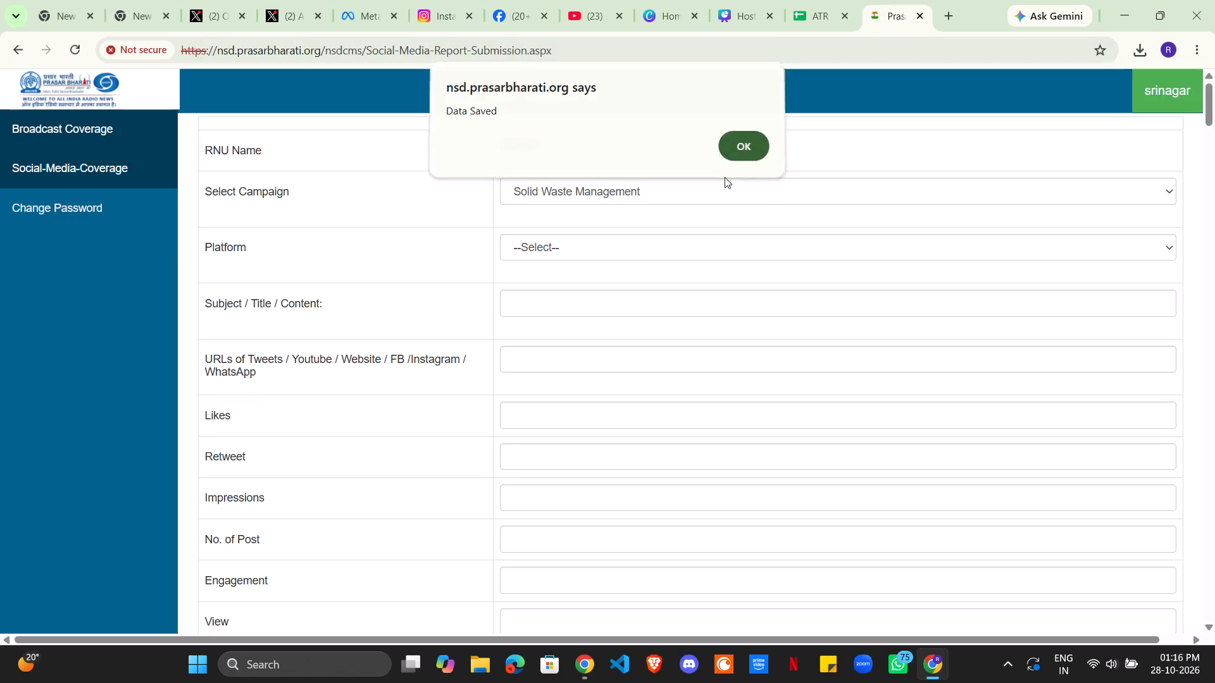
Start a new Twitter entry with "Solid Waste Management" as the subject and 09/27/2026 as the date of posting.
left_click(601, 307)
key("ctrl+v")
left_click(598, 250)
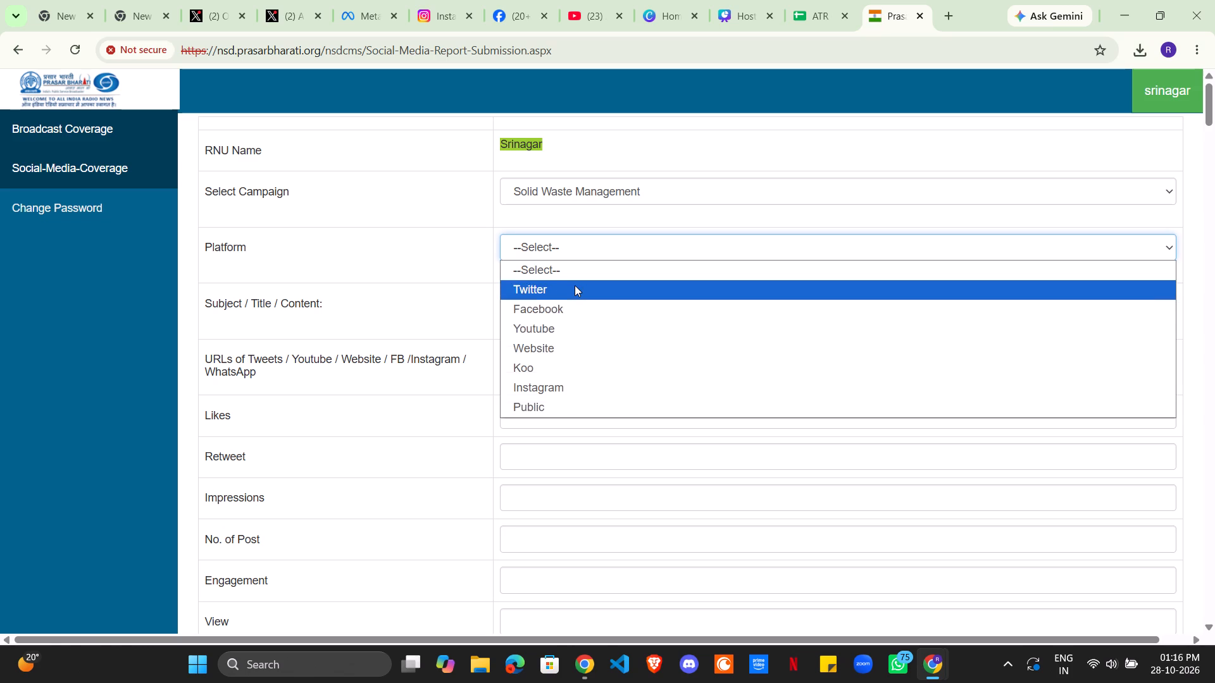
left_click(575, 285)
scroll(595, 345, "down", 2)
left_click(590, 549)
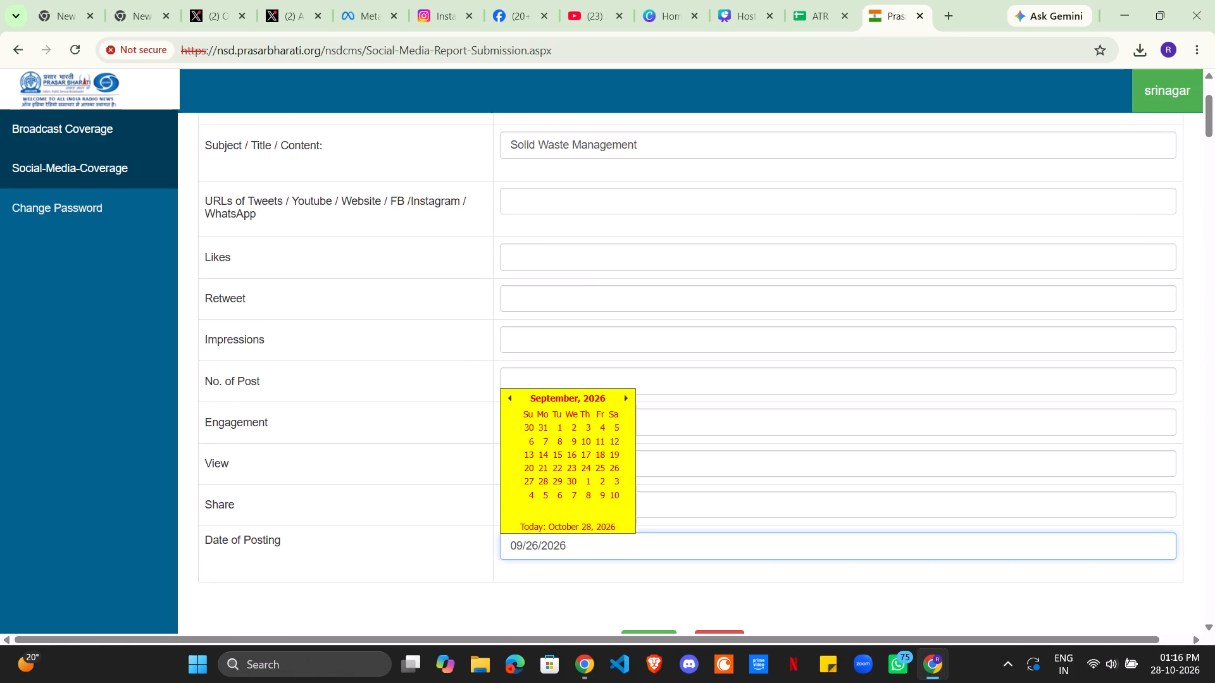
left_click(528, 484)
Copy the X link from the 27-09-26 sheet (Sheet21) into the Twitter entry's URLs field.
scroll(669, 418, "up", 2)
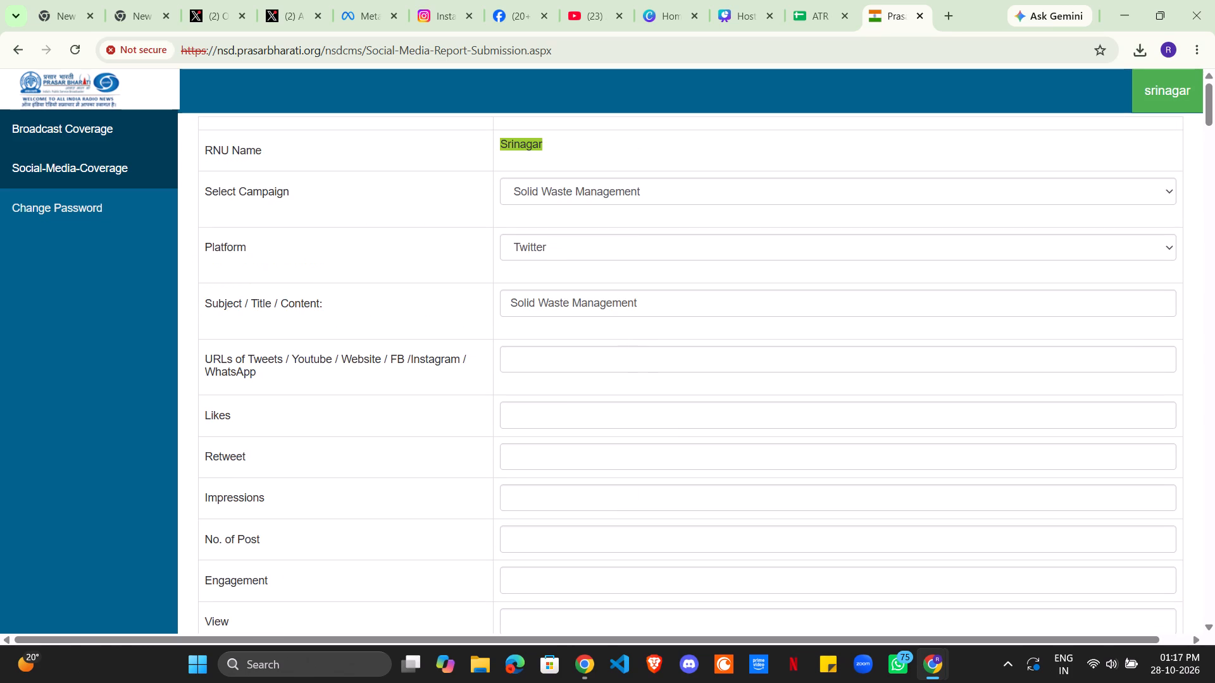
left_click(817, 13)
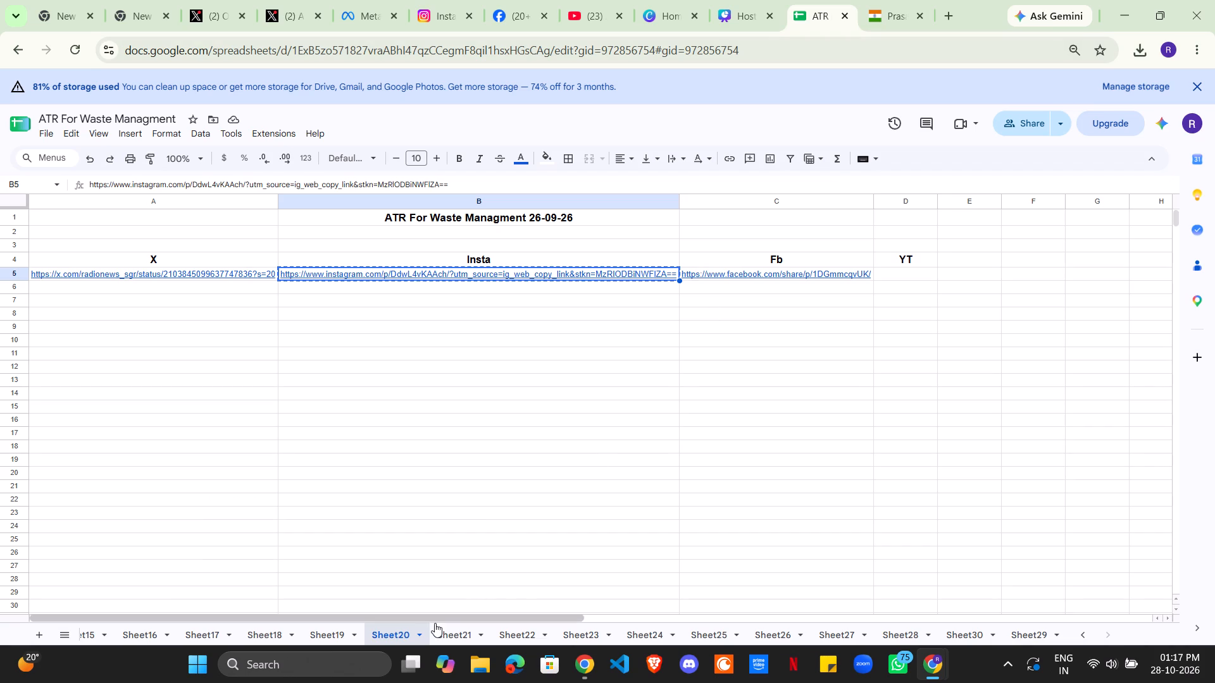
left_click(445, 631)
left_click(244, 276)
key("ctrl+c")
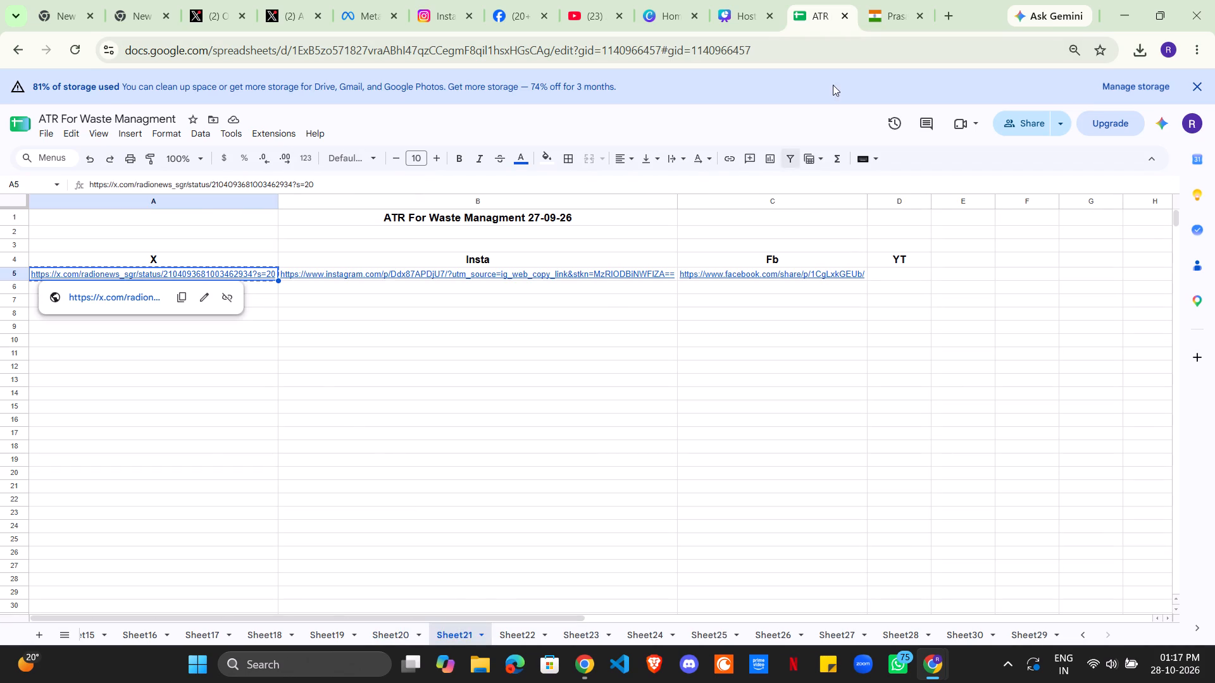
left_click(876, 22)
left_click(606, 357)
key("ctrl+v")
Copy the subject text "Solid Waste Management" for reuse and submit the 27 September Twitter entry.
left_click_drag(678, 303, 360, 303)
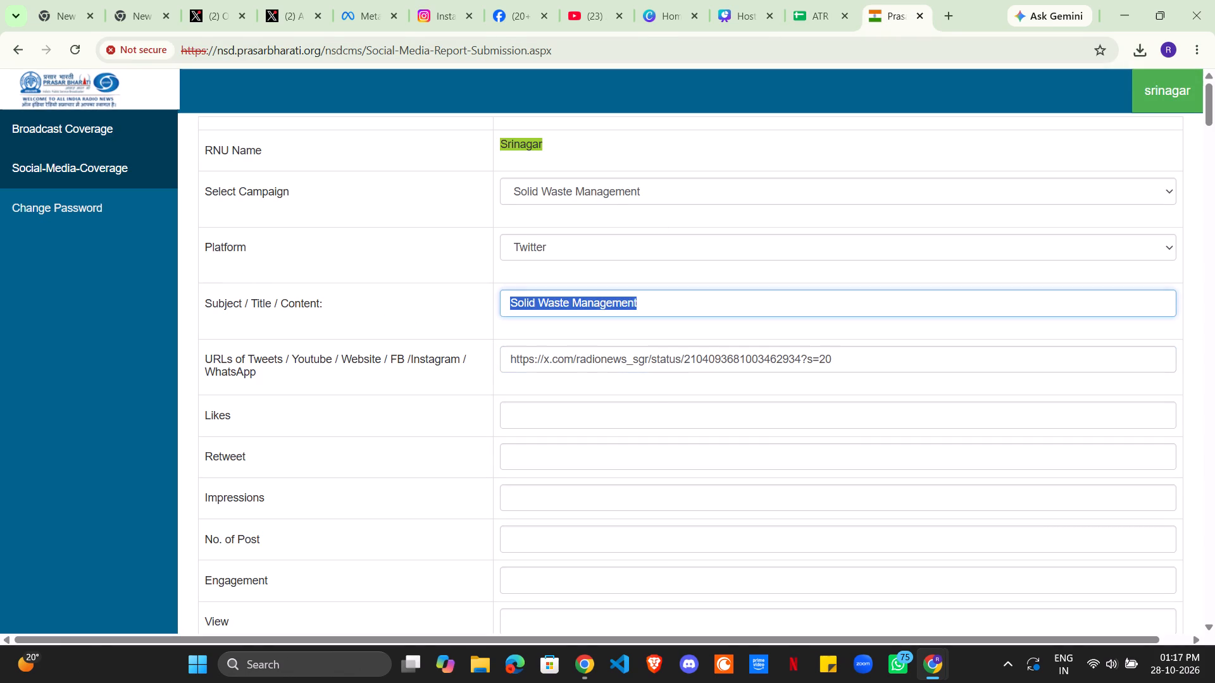
key("ctrl+c")
scroll(652, 397, "down", 3)
left_click(635, 558)
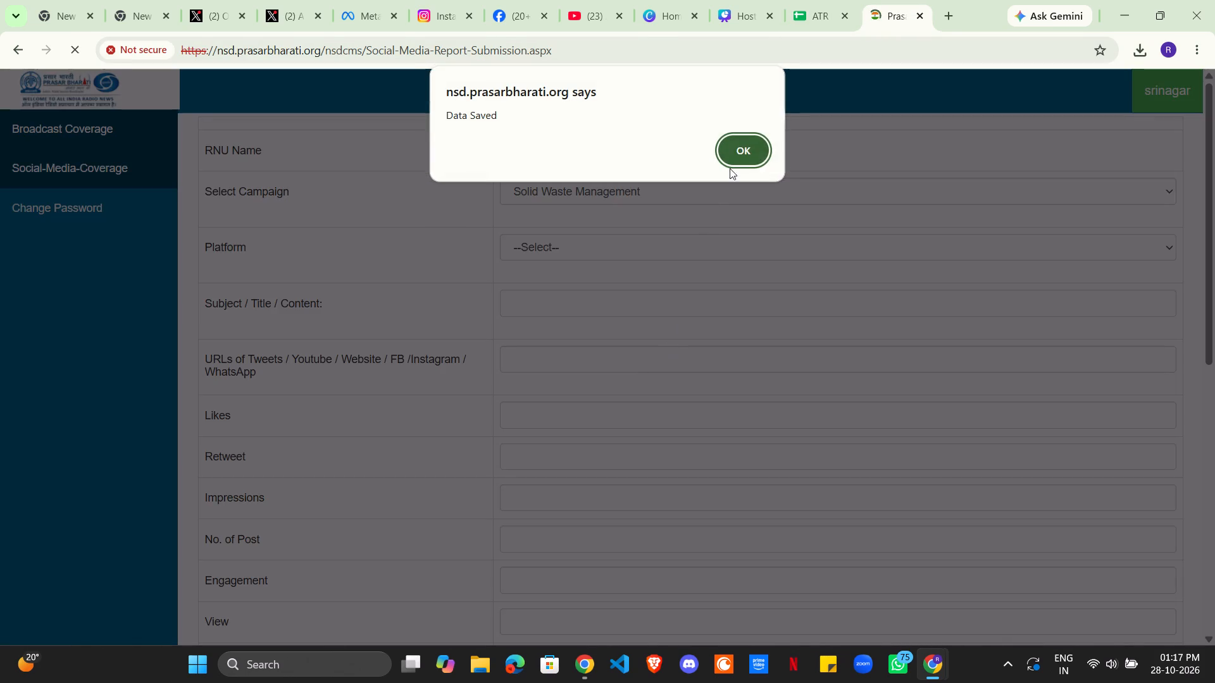
left_click(742, 142)
Start a new entry with "Solid Waste Management" as the subject and Facebook as the platform.
left_click(614, 298)
key("ctrl+v")
left_click(601, 253)
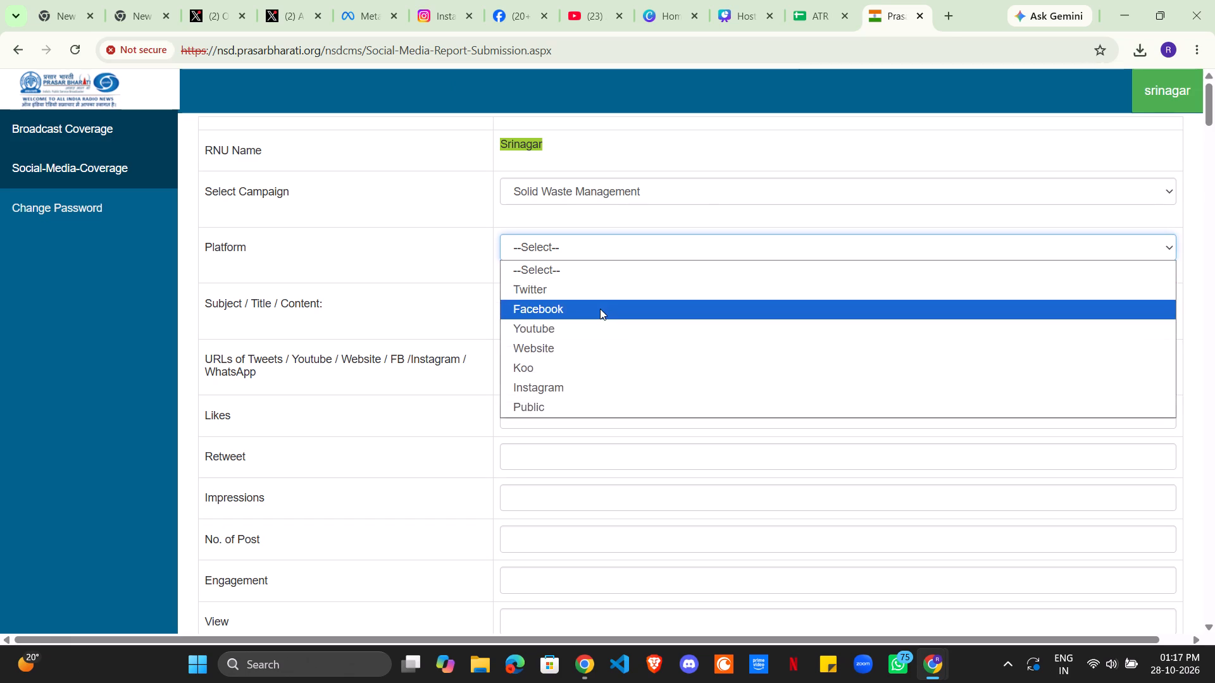
left_click(600, 309)
Copy the Fb link from the 27-09-26 sheet into the Facebook entry's URLs field.
left_click(827, 7)
left_click(721, 274)
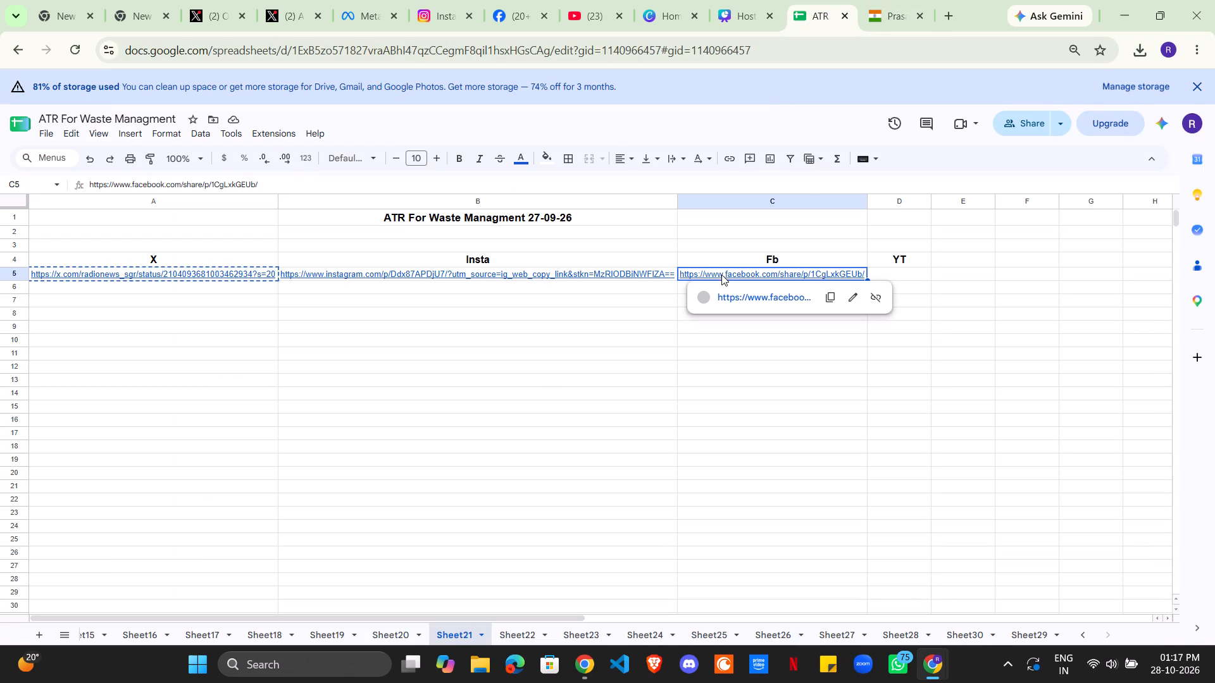
key("ctrl+c")
left_click(875, 26)
left_click(614, 359)
key("ctrl+v")
Copy the subject text "Solid Waste Management" for reuse and submit the 27 September Facebook entry.
left_click_drag(704, 294, 435, 296, "ctrl")
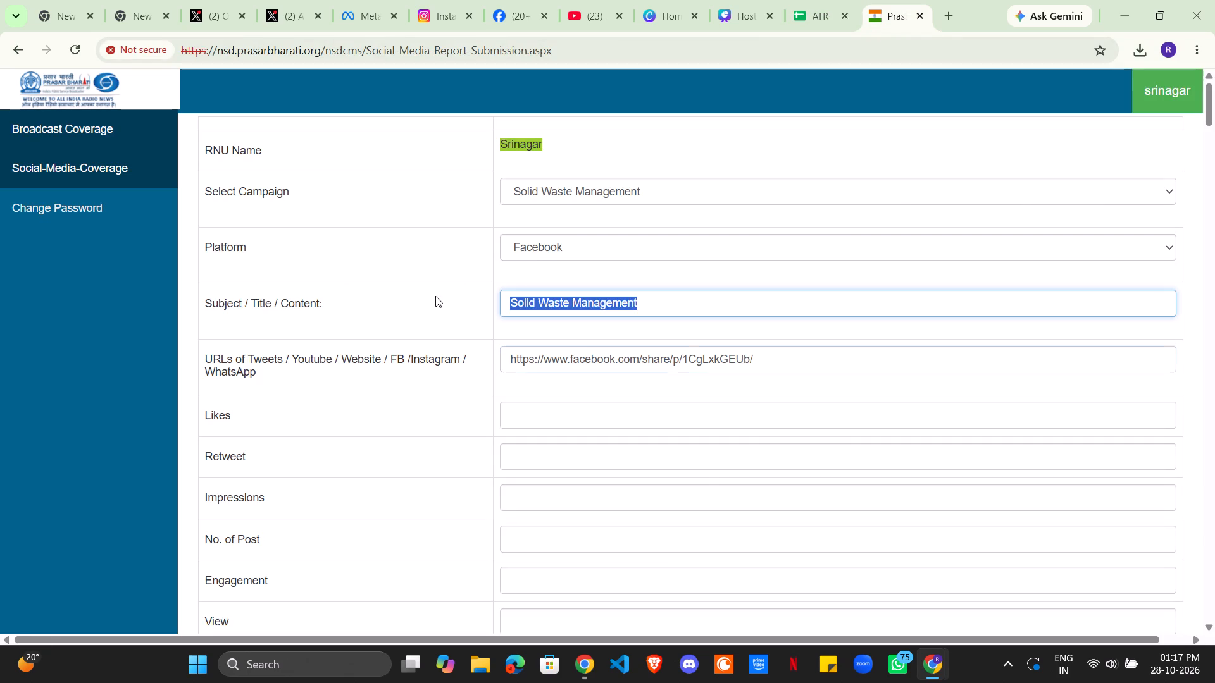
left_click_drag(435, 296, 413, 296, "ctrl")
key("ctrl+c")
scroll(705, 490, "down", 4)
left_click(673, 482)
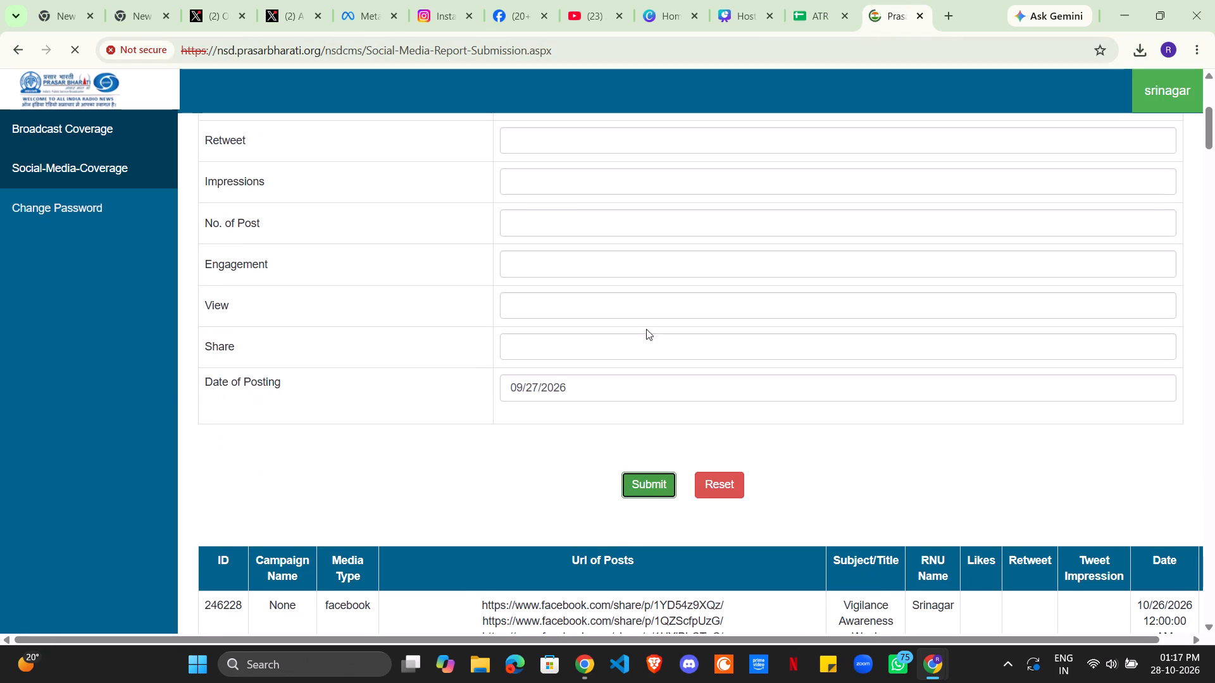
left_click(740, 159)
Start a new entry with "Solid Waste Management" as the subject and Instagram as the platform.
left_click(613, 309)
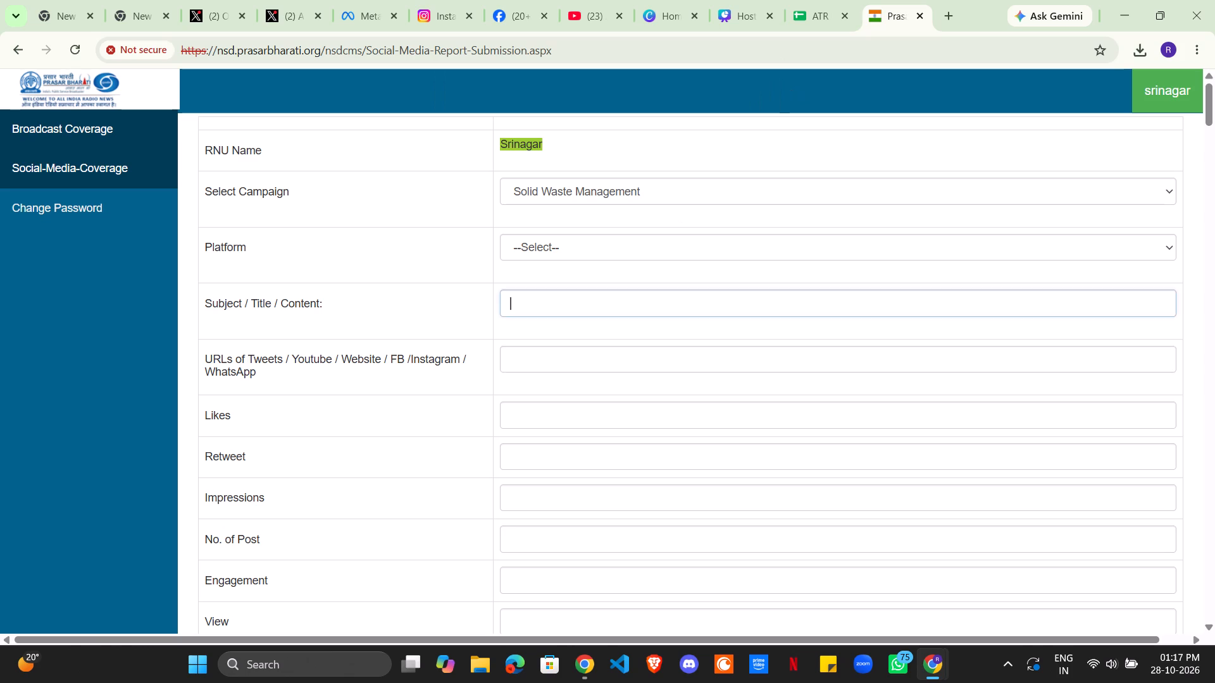
key("ctrl+v")
left_click(598, 247)
left_click(810, 17)
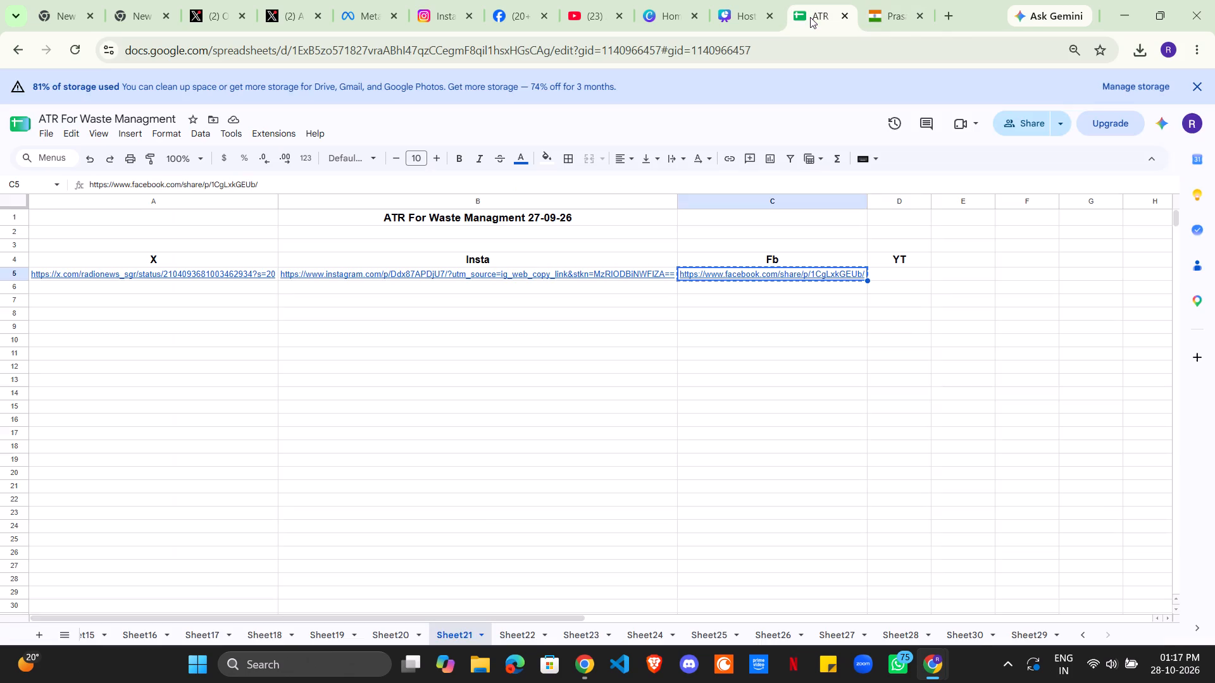
left_click(872, 18)
left_click(585, 245)
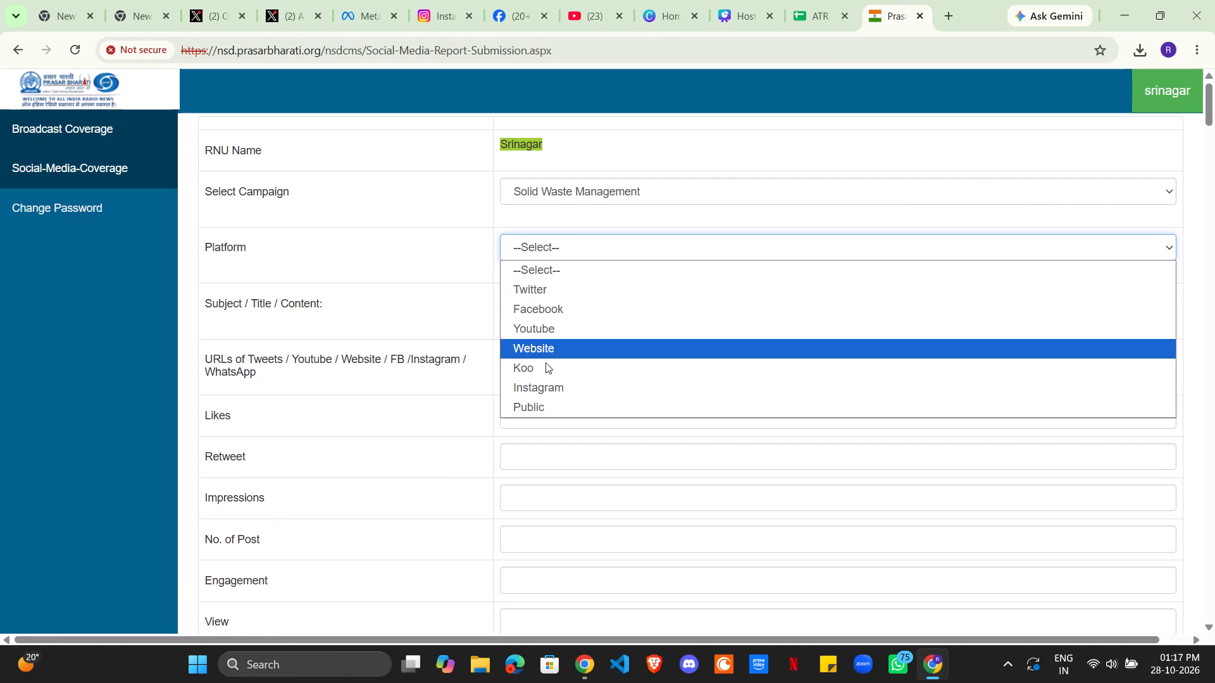
left_click(554, 386)
Copy the Insta link from the 27-09-26 sheet into the Instagram entry's URLs field.
left_click(817, 25)
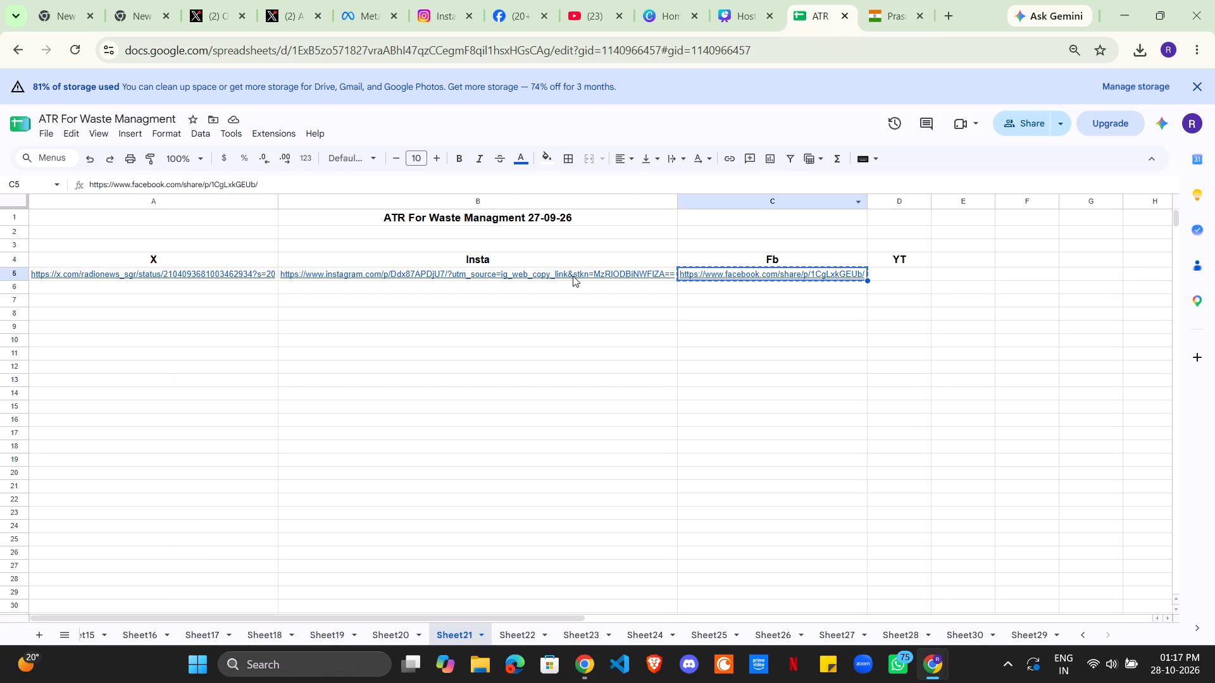
left_click(573, 276)
key("ctrl+c")
left_click(881, 15)
left_click(606, 363)
key("ctrl+v")
Copy the subject text "Solid Waste Management" for reuse and submit the 27 September Instagram entry.
left_click_drag(700, 307, 654, 307)
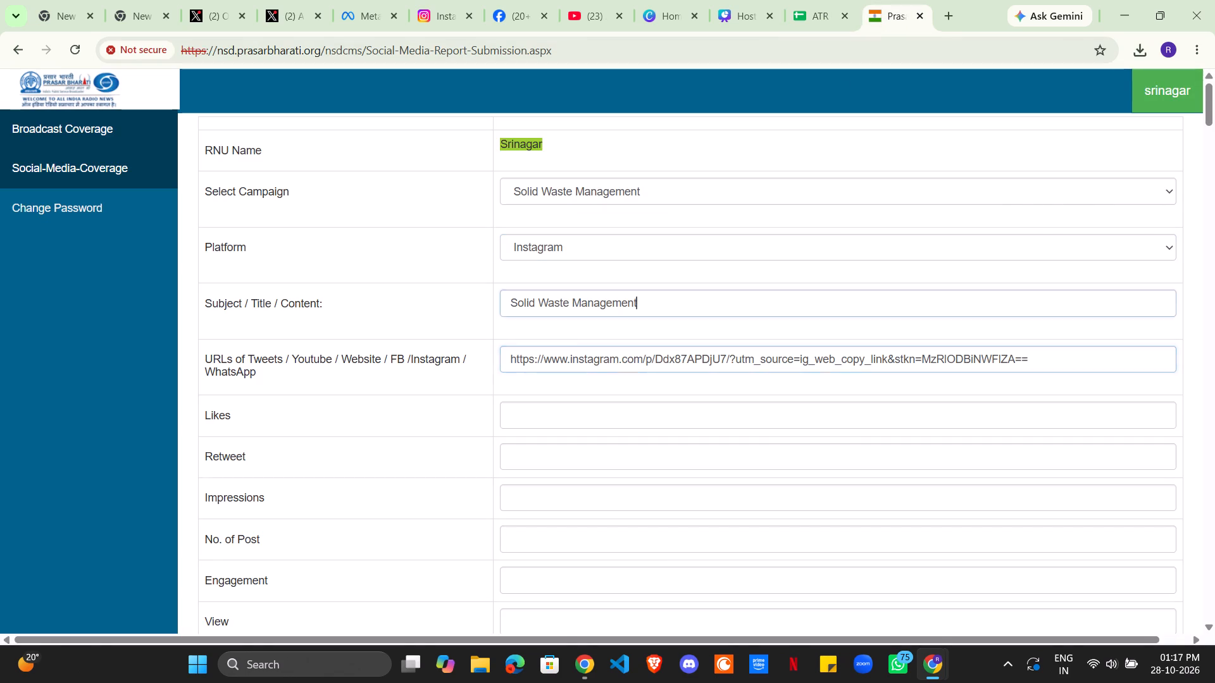
left_click_drag(654, 307, 405, 305)
key("ctrl+c")
scroll(641, 409, "down", 3)
left_click(634, 553)
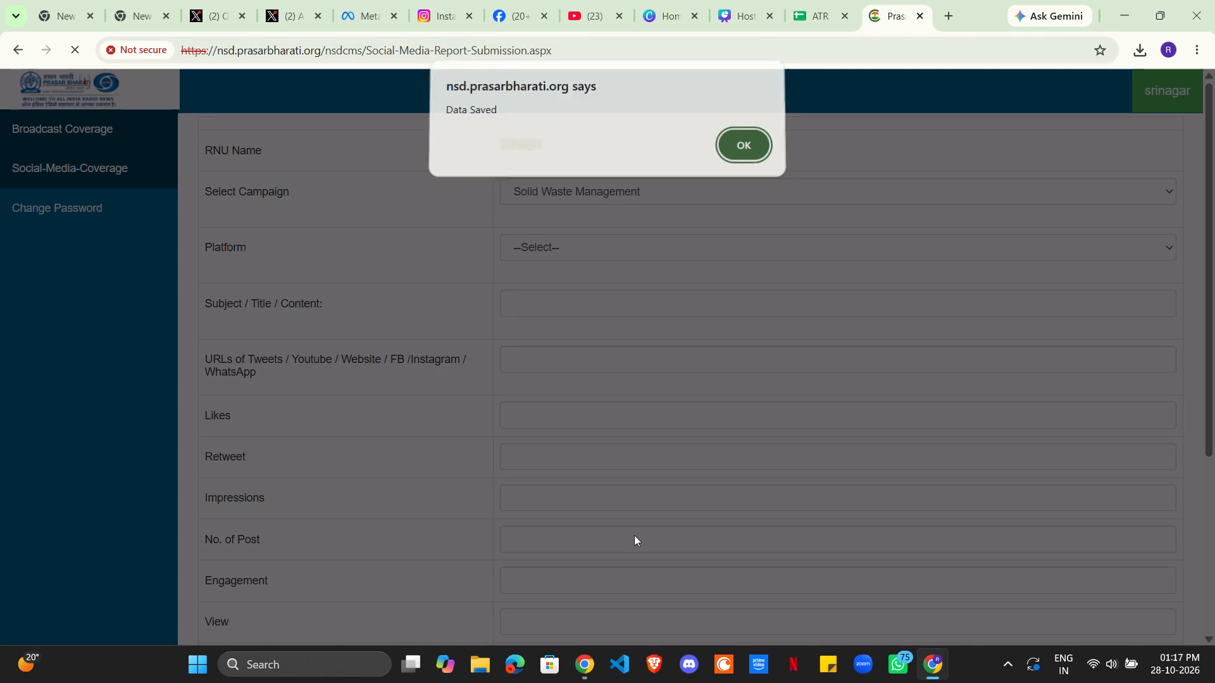
left_click(732, 156)
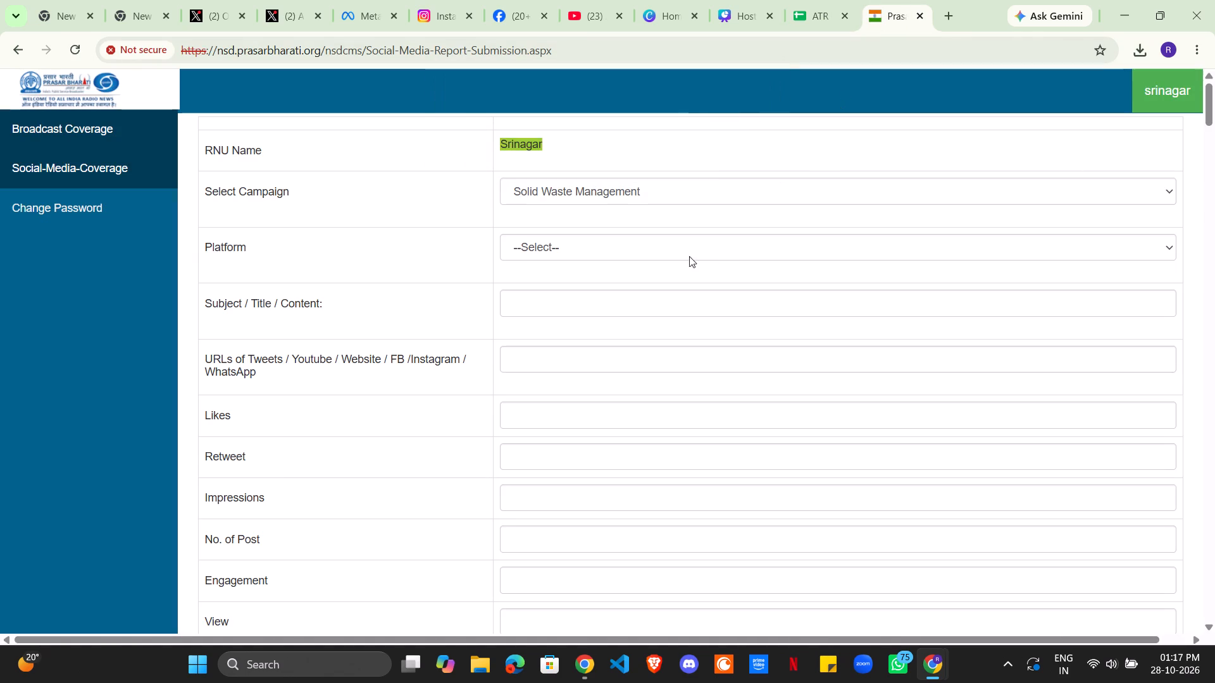
Start a new Twitter entry with "Solid Waste Management" as the subject and 09/28/2026 as the date of posting.
left_click(623, 247)
left_click(618, 293)
left_click(587, 312)
key("ctrl+v")
scroll(604, 311, "down", 2)
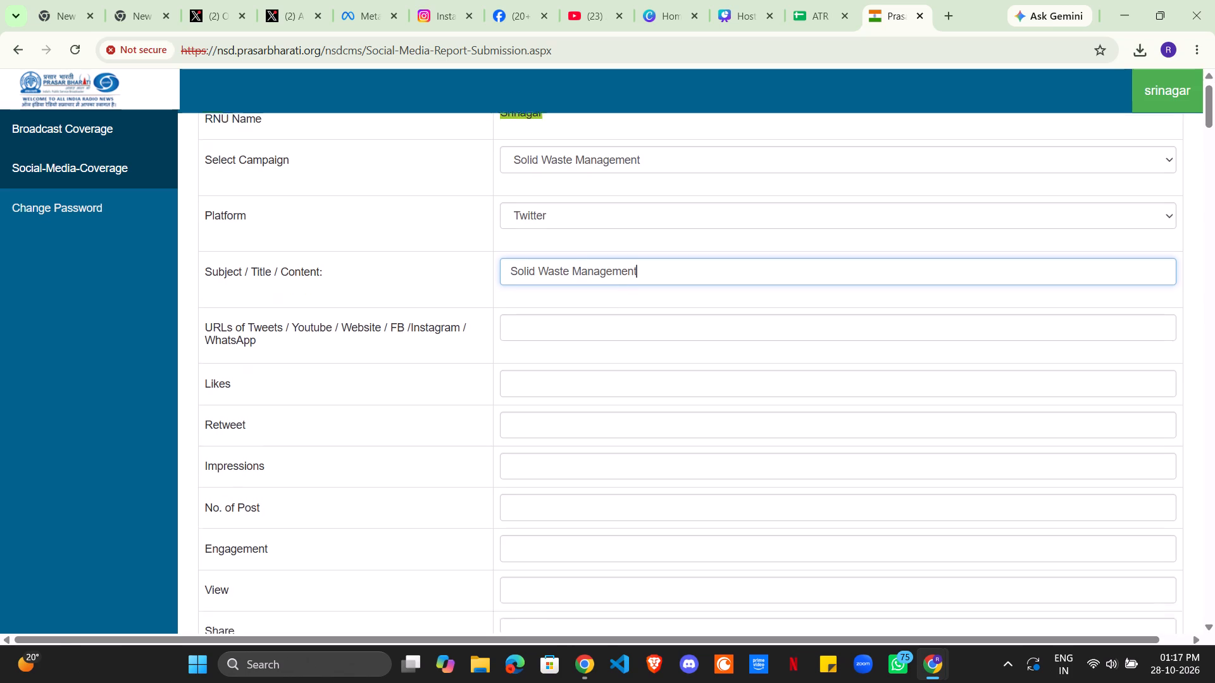
left_click(583, 548)
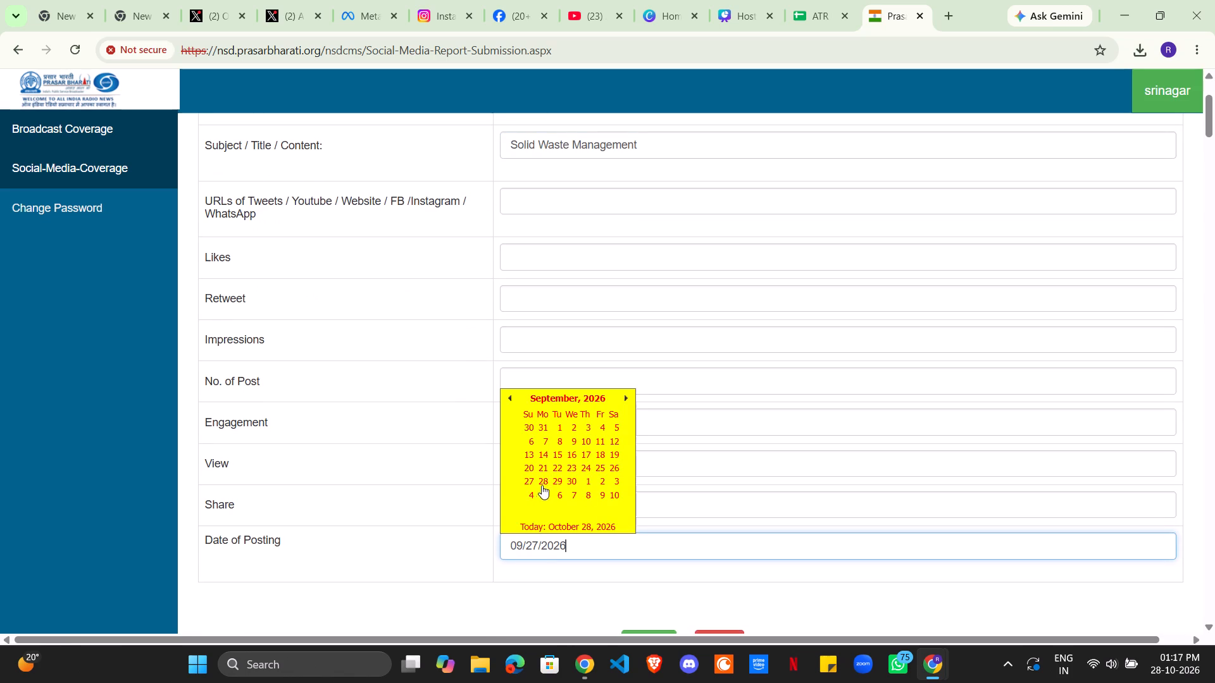
left_click(543, 484)
Copy the three X links from the 28-09-26 sheet (Sheet22) into the Twitter entry's URLs field.
scroll(551, 431, "up", 1)
left_click(802, 11)
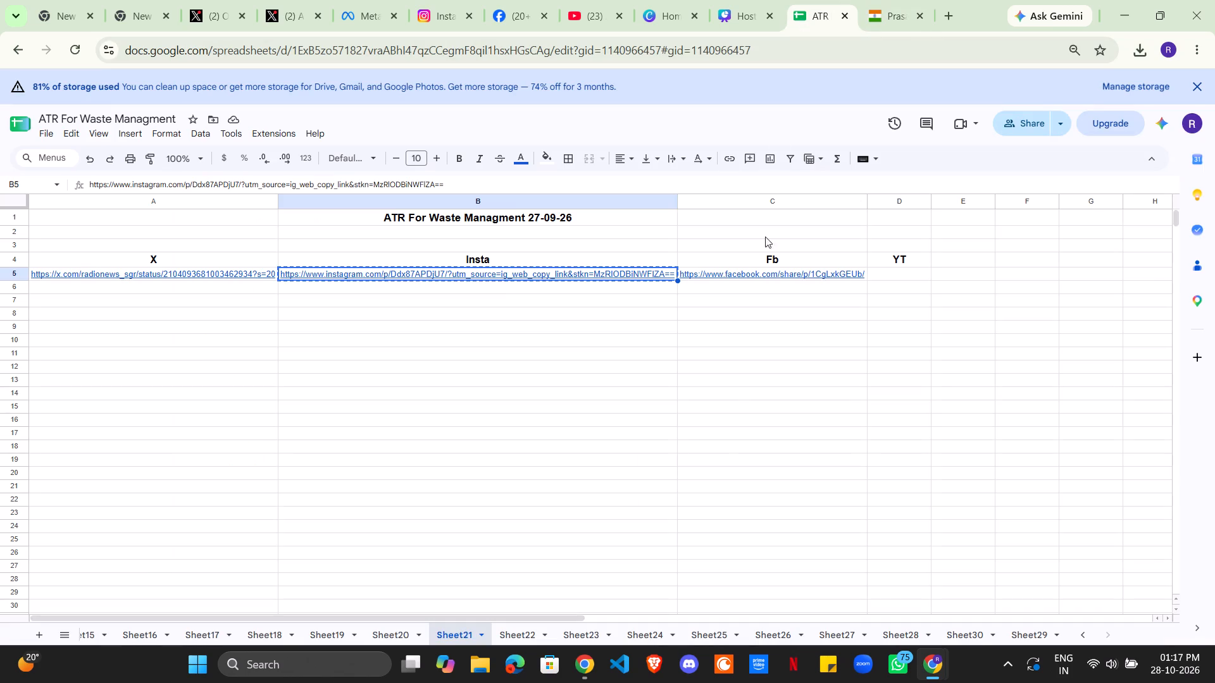
left_click(523, 631)
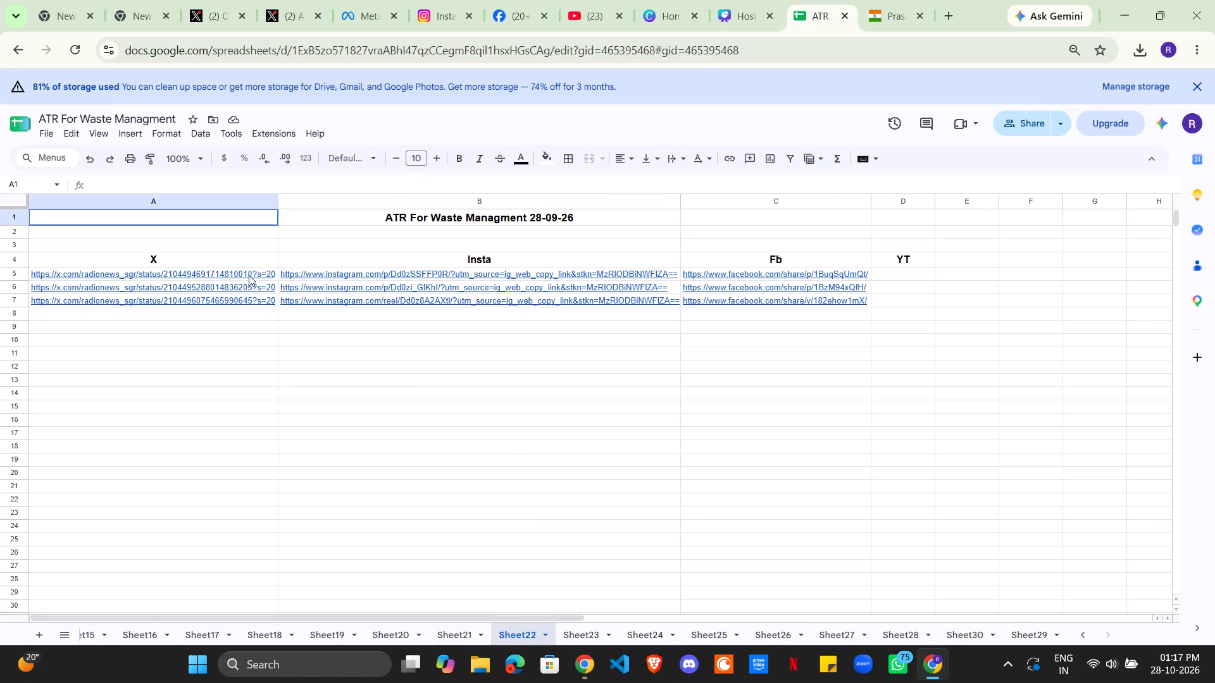
left_click_drag(249, 275, 266, 299)
key("ctrl+c")
left_click(869, 22)
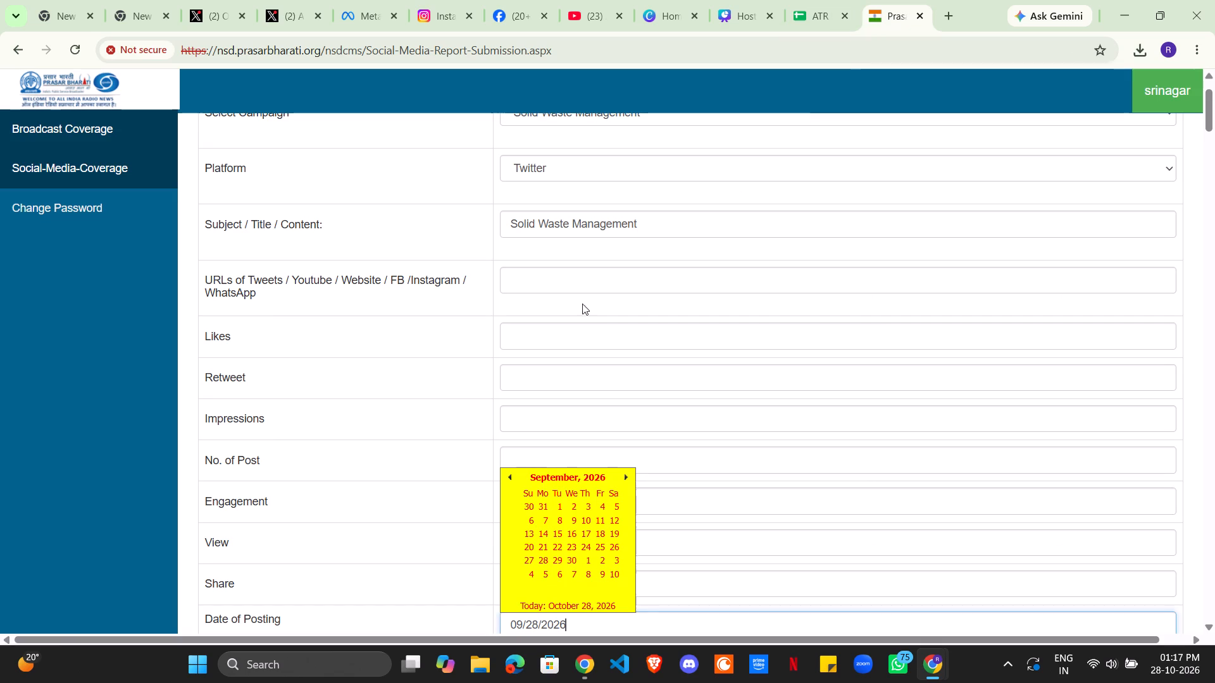
left_click(574, 284)
key("ctrl+v")
Copy the subject text "Solid Waste Management" for reuse and submit the 28 September Twitter entry.
left_click_drag(701, 229, 429, 226)
key("ctrl+c")
scroll(617, 348, "down", 2)
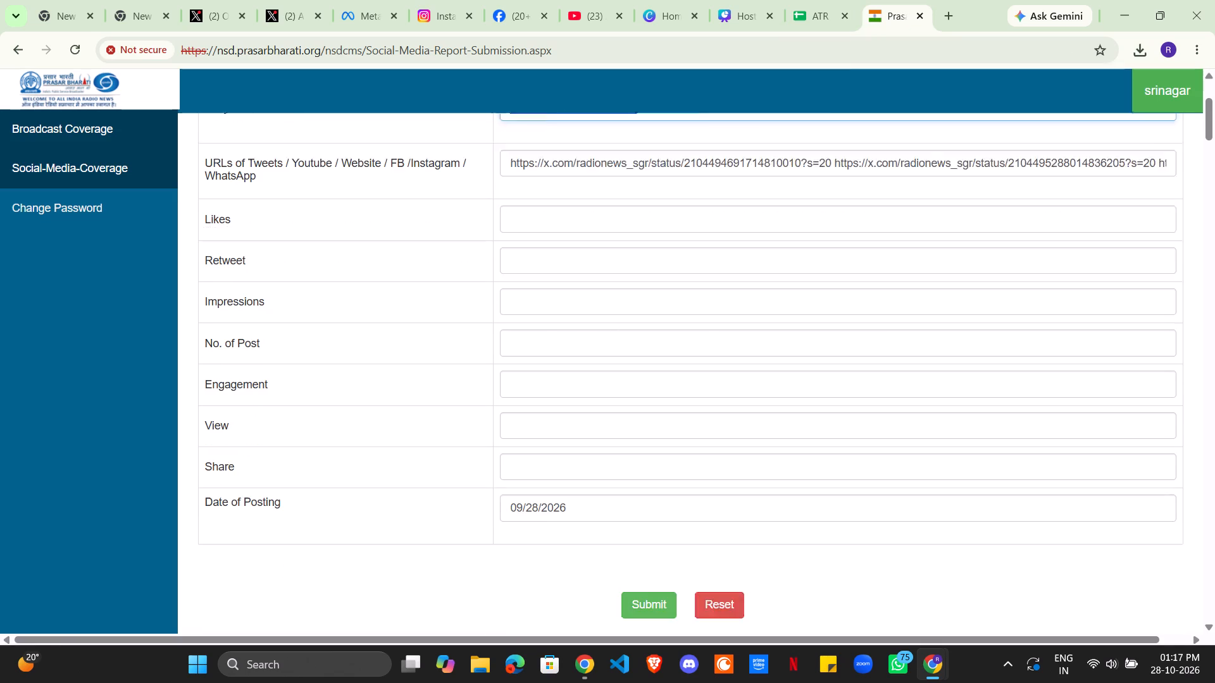
scroll(634, 490, "up", 4)
scroll(632, 489, "down", 3)
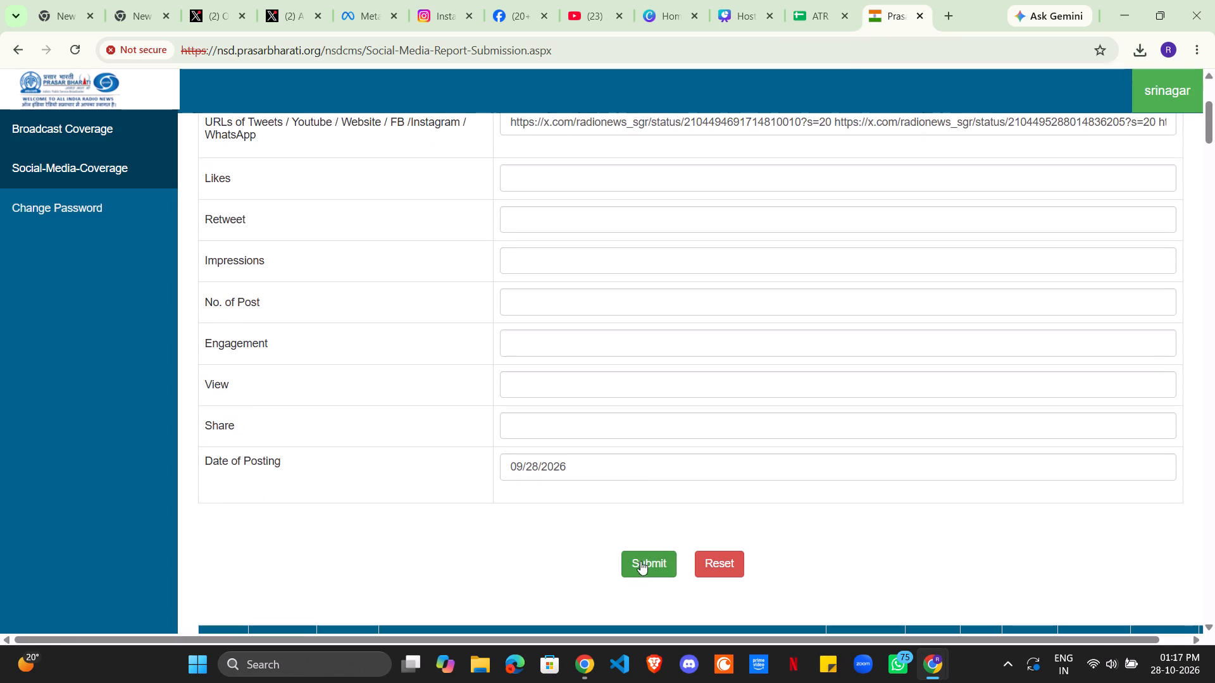
left_click(643, 565)
left_click(729, 171)
left_click(745, 155)
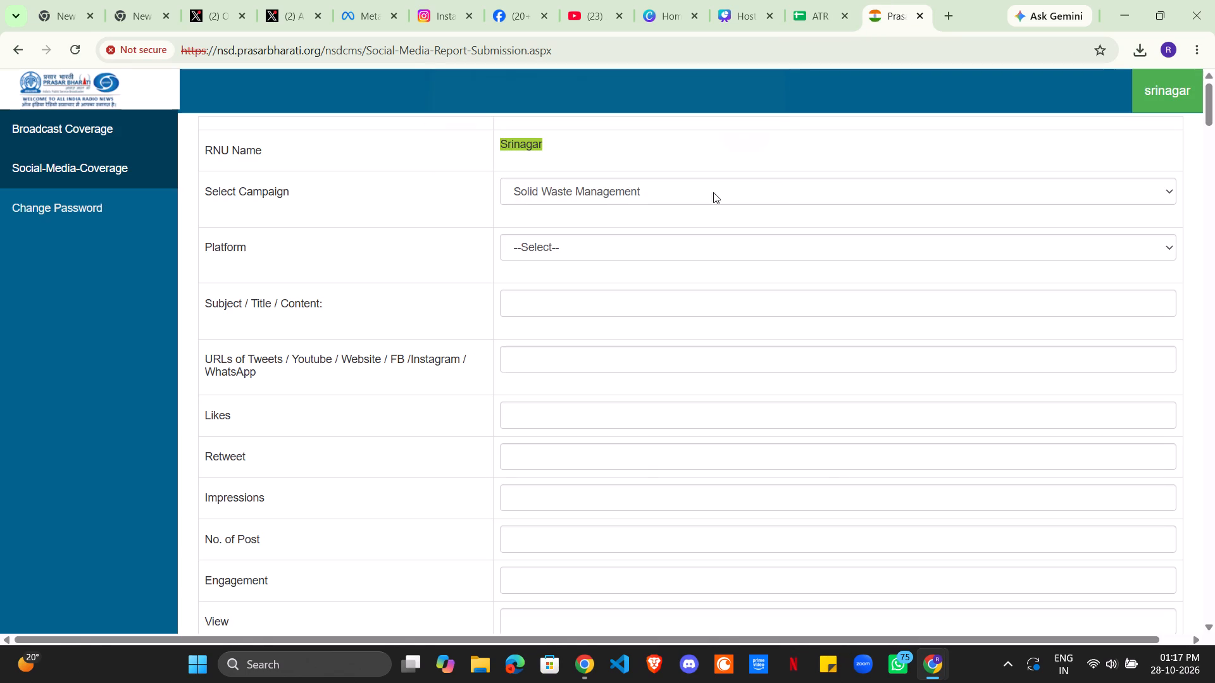
Start a new Facebook entry with "Solid Waste Management" as the subject.
left_click(592, 297, "ctrl")
key("ctrl+v")
left_click(624, 243)
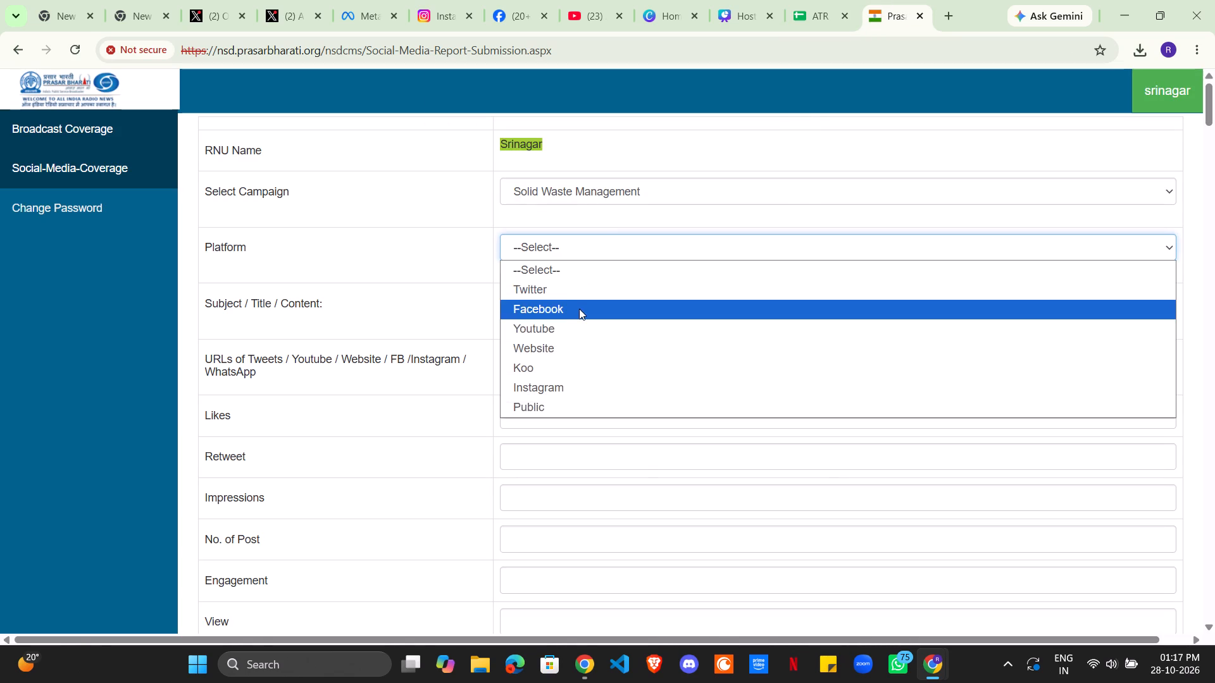
left_click(579, 309)
Copy the three Fb links from the 28-09-26 sheet (Sheet22) into the Facebook entry's URLs field.
left_click(592, 362)
left_click(812, 17)
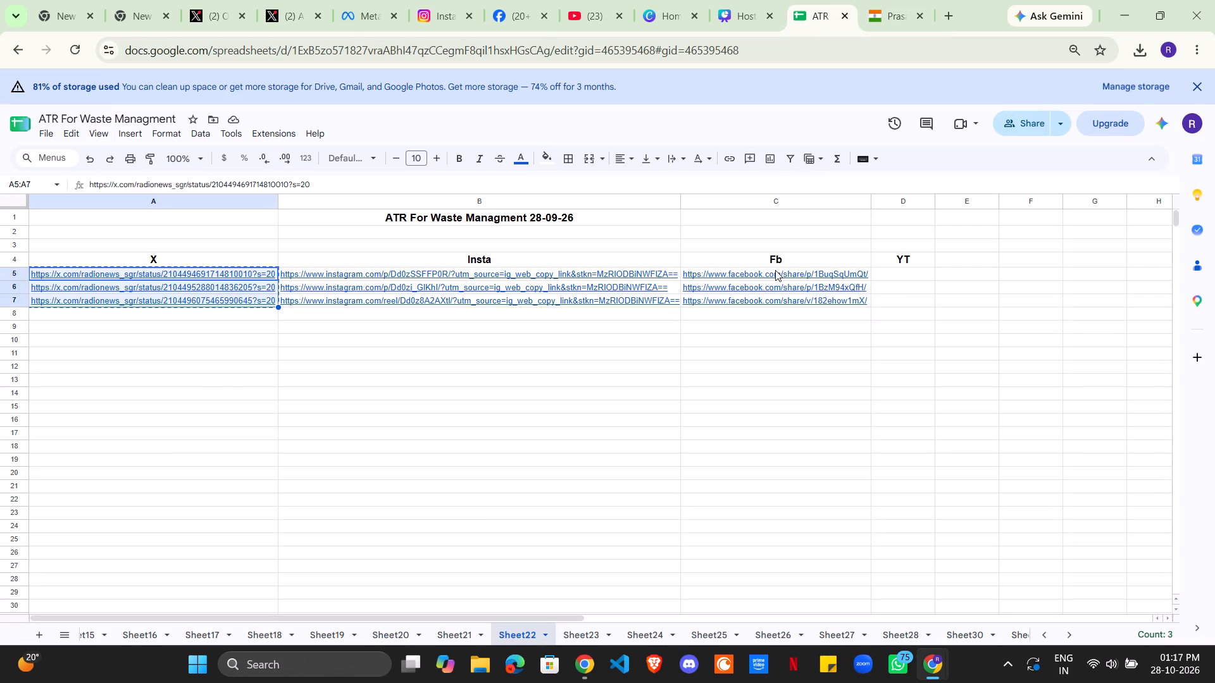
left_click_drag(775, 270, 711, 295)
key("ctrl+c")
left_click(903, 19)
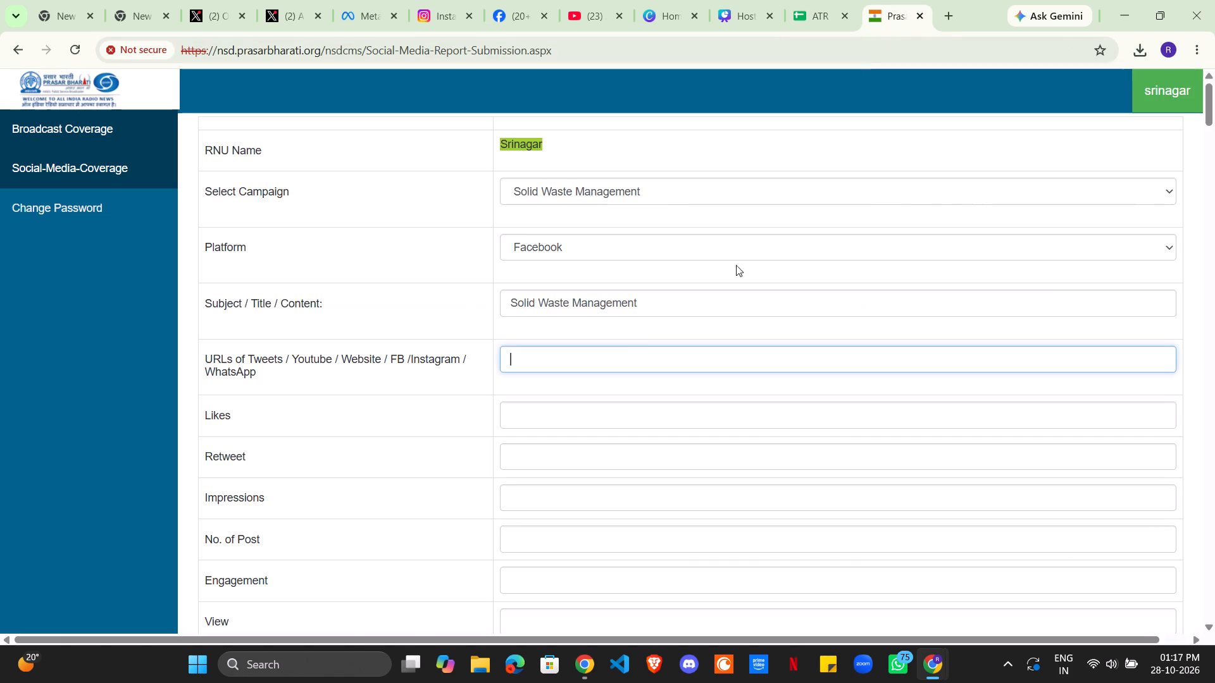
key("ctrl+v")
Copy the subject text "Solid Waste Management" for reuse and submit the 28 September Facebook entry.
left_click_drag(692, 304, 458, 304)
key("ctrl+c")
scroll(611, 415, "down", 2)
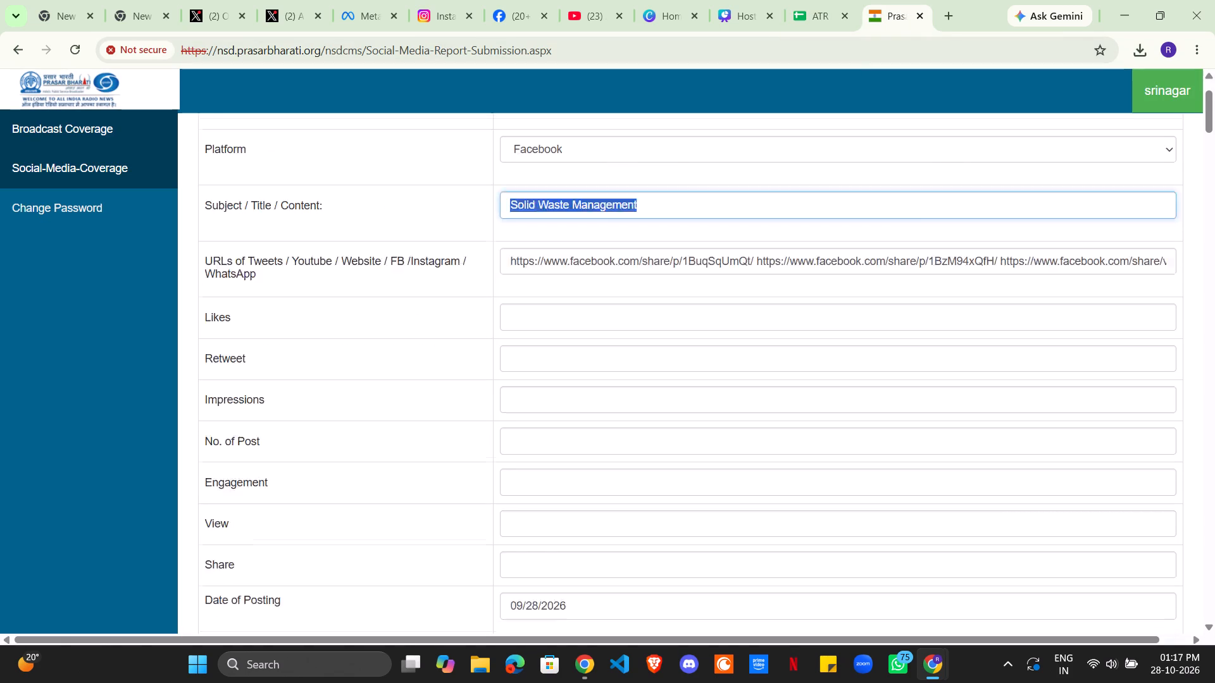
scroll(632, 597, "down", 1)
left_click(646, 566)
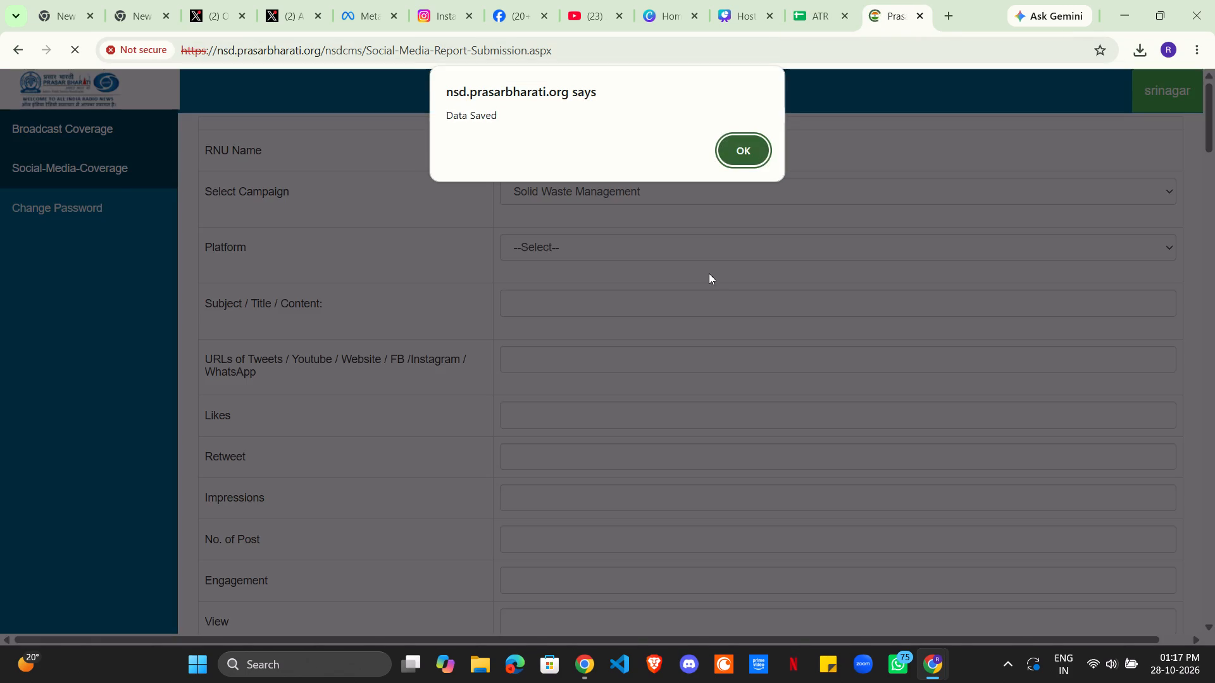
left_click(738, 146)
Start a new Instagram entry with "Solid Waste Management" as the subject.
left_click(566, 252)
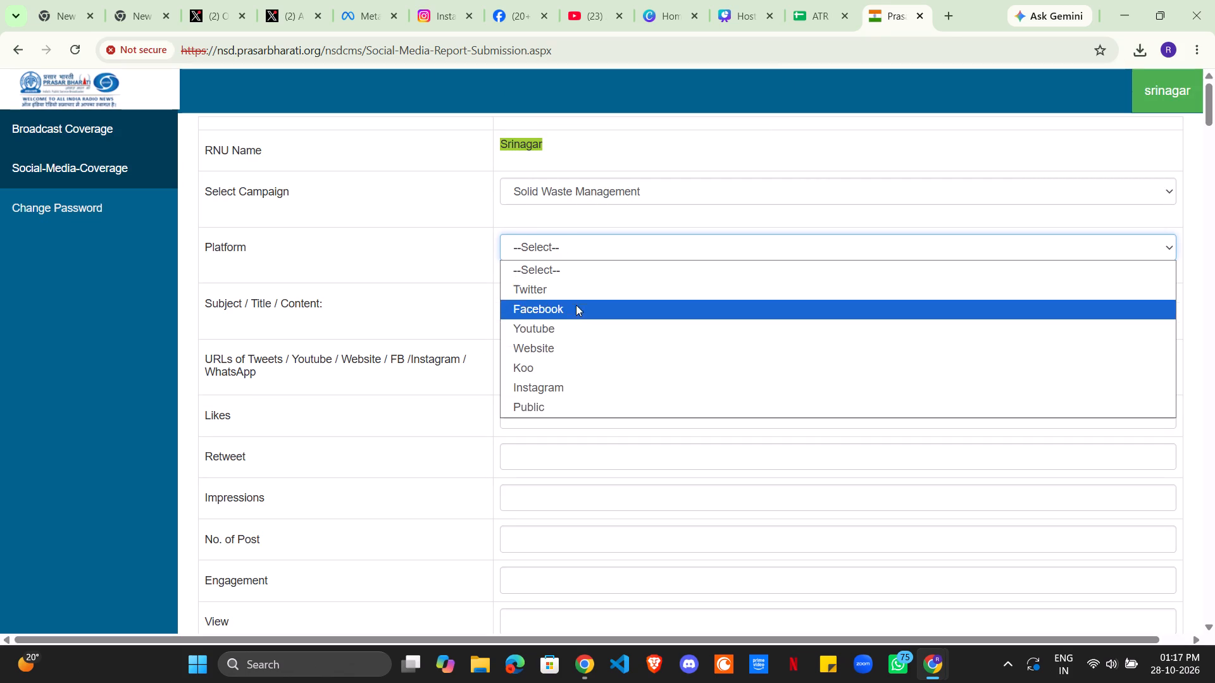
left_click(560, 390)
left_click(551, 305)
key("ctrl+v")
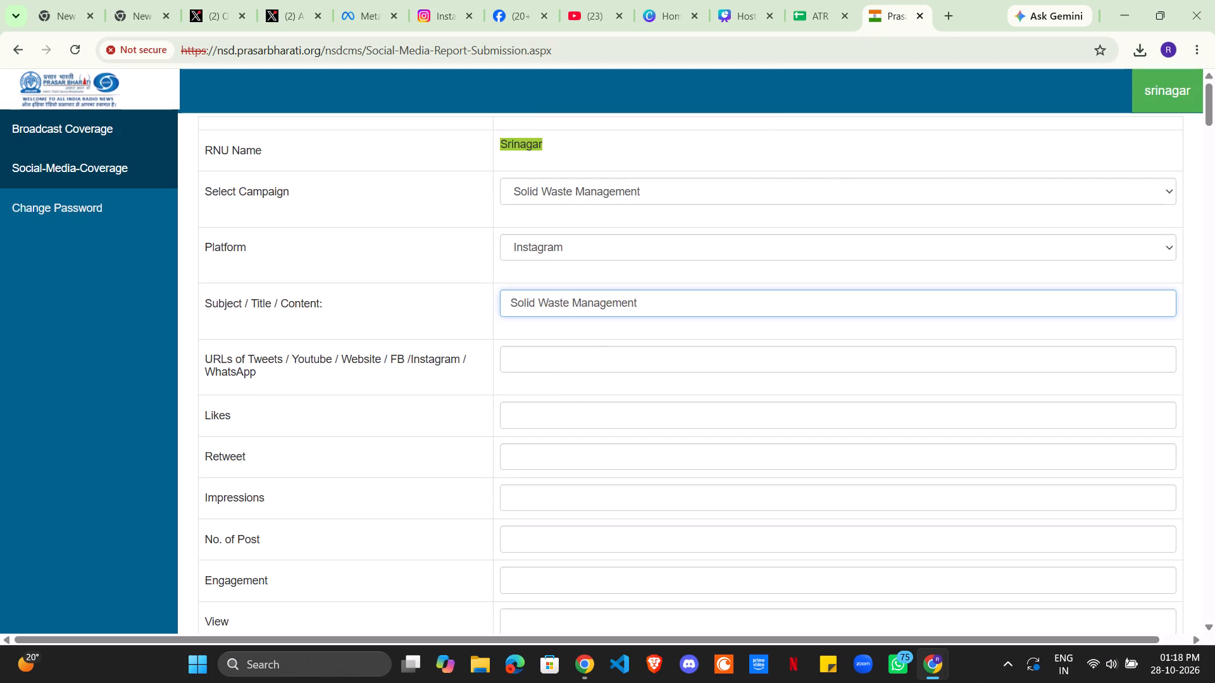
Copy the three Insta links from the 28-09-26 sheet (Sheet22) into the Instagram entry's URLs field.
left_click(601, 369)
left_click(811, 13)
left_click_drag(624, 276, 650, 302)
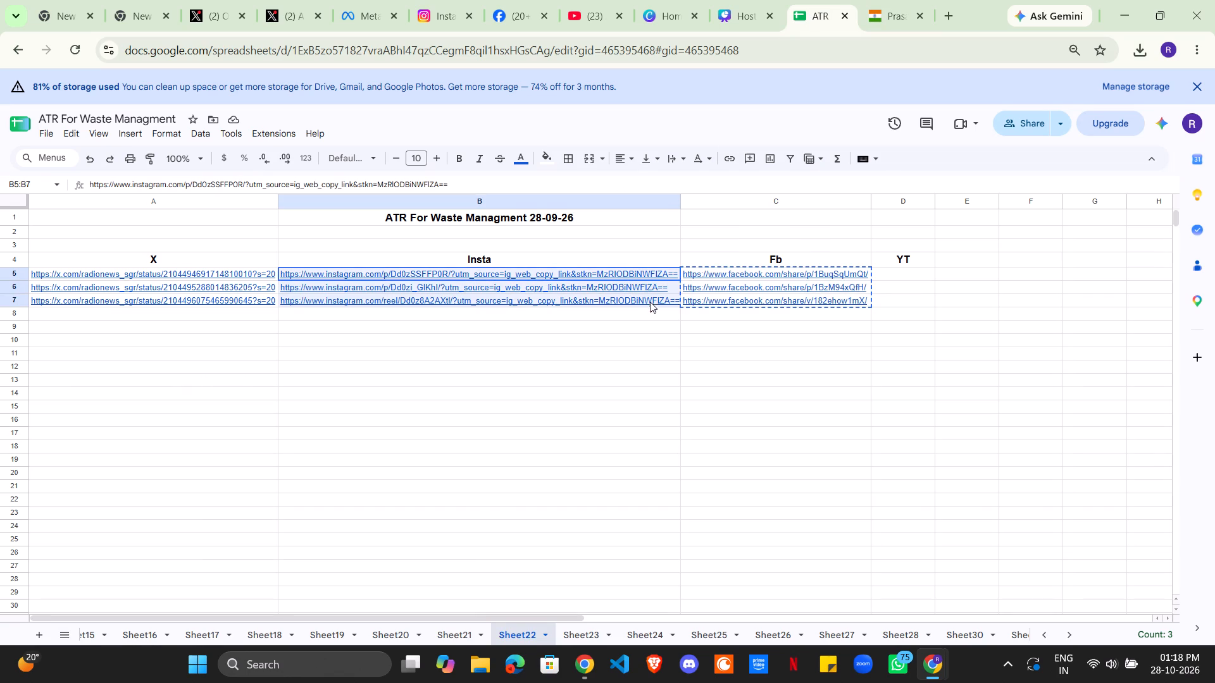
left_click_drag(650, 302, 651, 303)
key("ctrl+c")
left_click(878, 16)
key("ctrl+v")
Copy the subject text "Solid Waste Management" for reuse and submit the 28 September Instagram entry.
left_click_drag(682, 303, 658, 301)
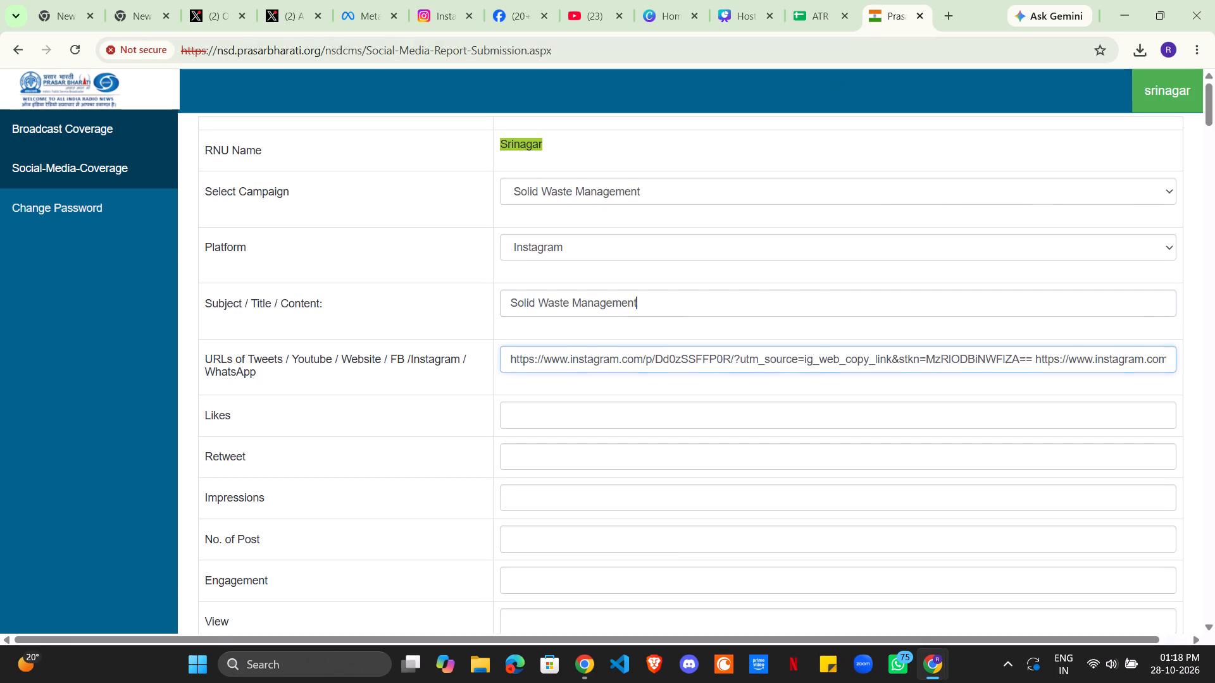
left_click_drag(658, 301, 455, 301)
key("ctrl+c")
scroll(688, 354, "down", 3)
left_click(644, 565)
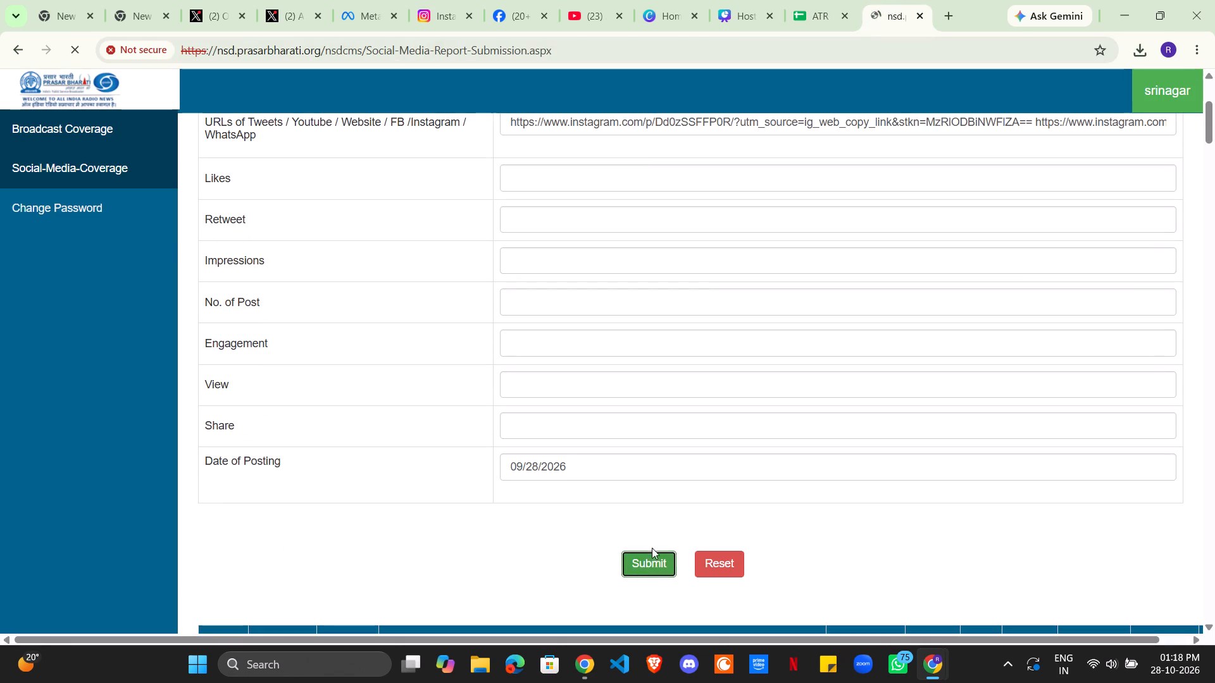
left_click(752, 152)
Look through Sheet23 to Sheet26 for the dates and links that follow, check the form, and return to the 28-09-26 sheet.
left_click(809, 16)
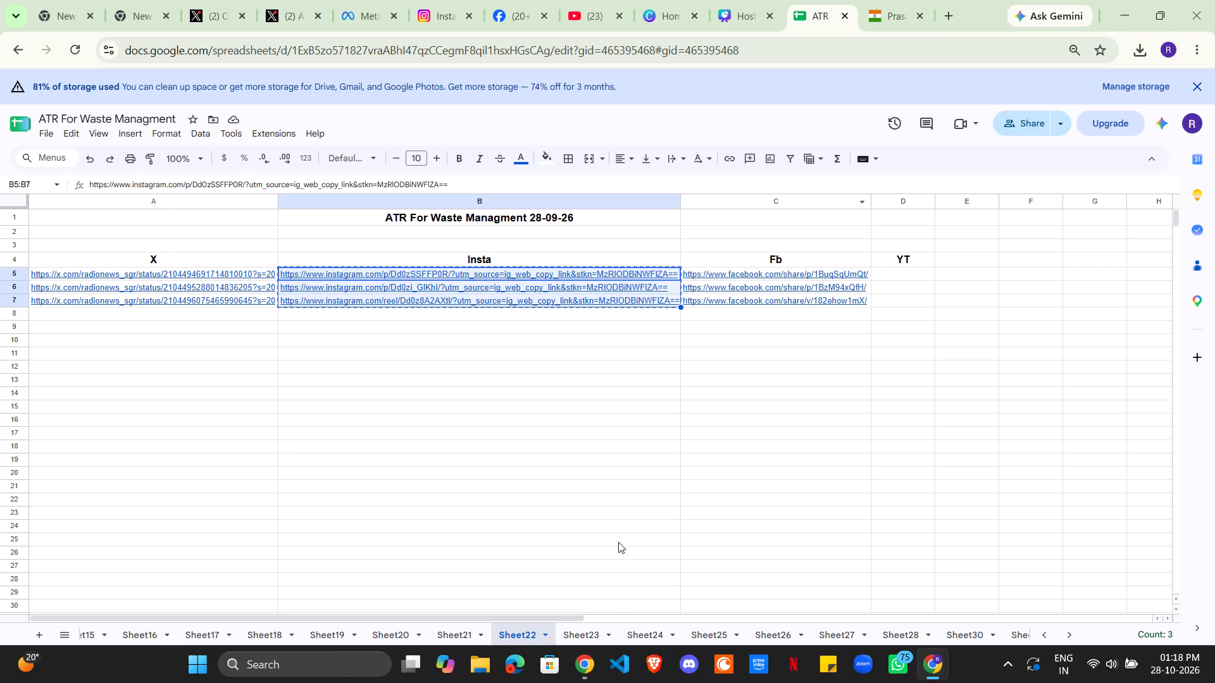
left_click(593, 634)
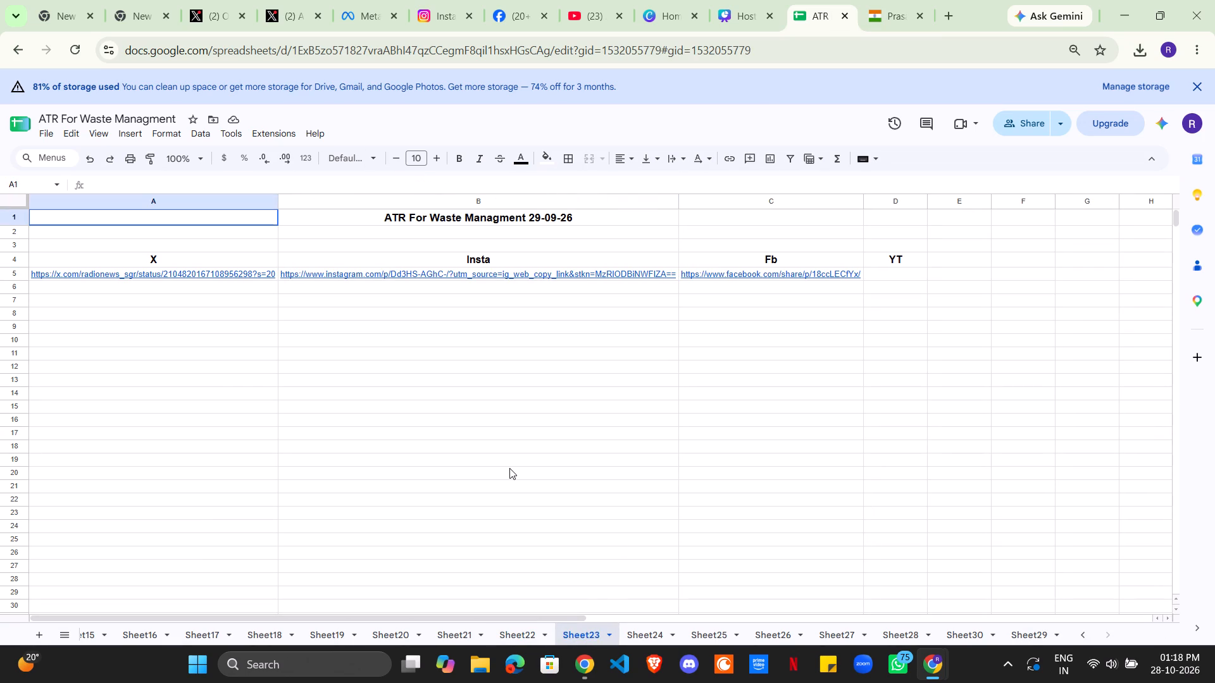
left_click(642, 636)
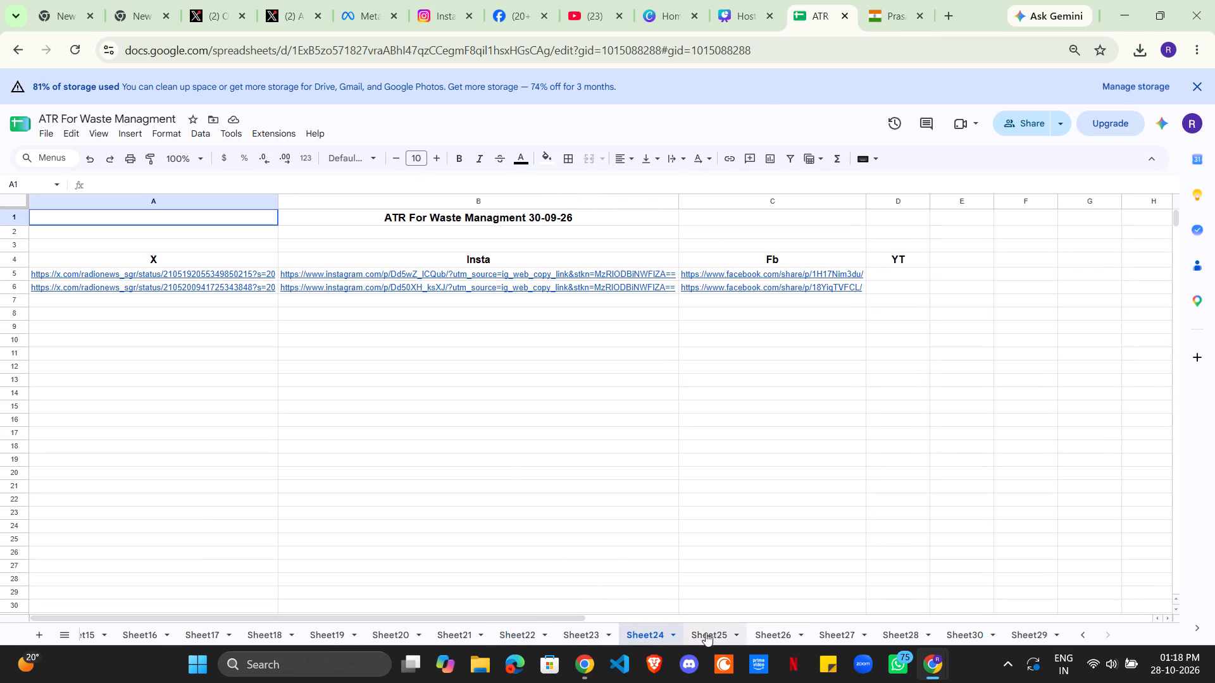
left_click(707, 632)
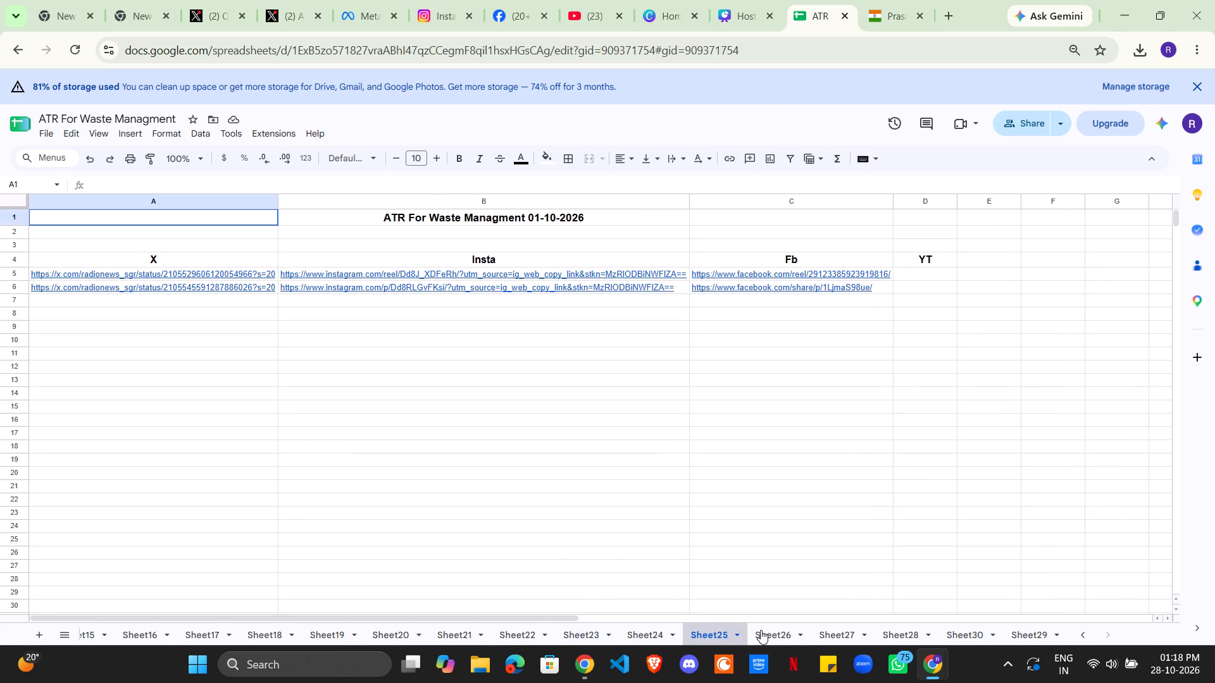
left_click(768, 631)
left_click(639, 636)
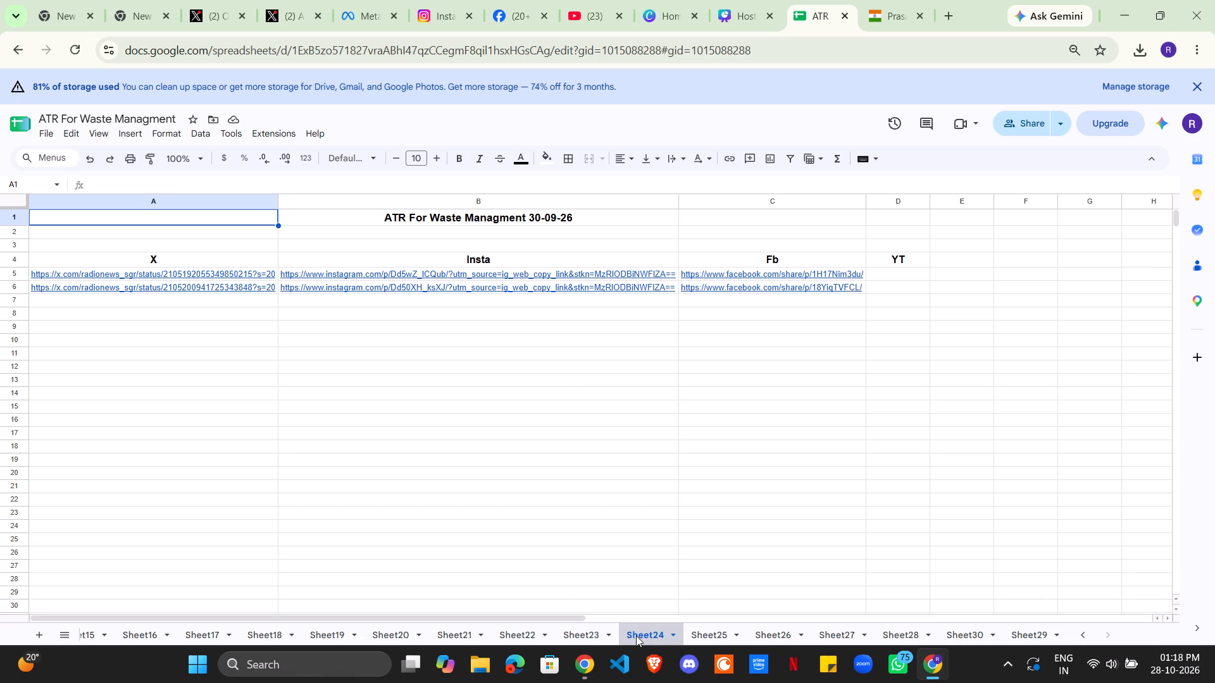
left_click(568, 634)
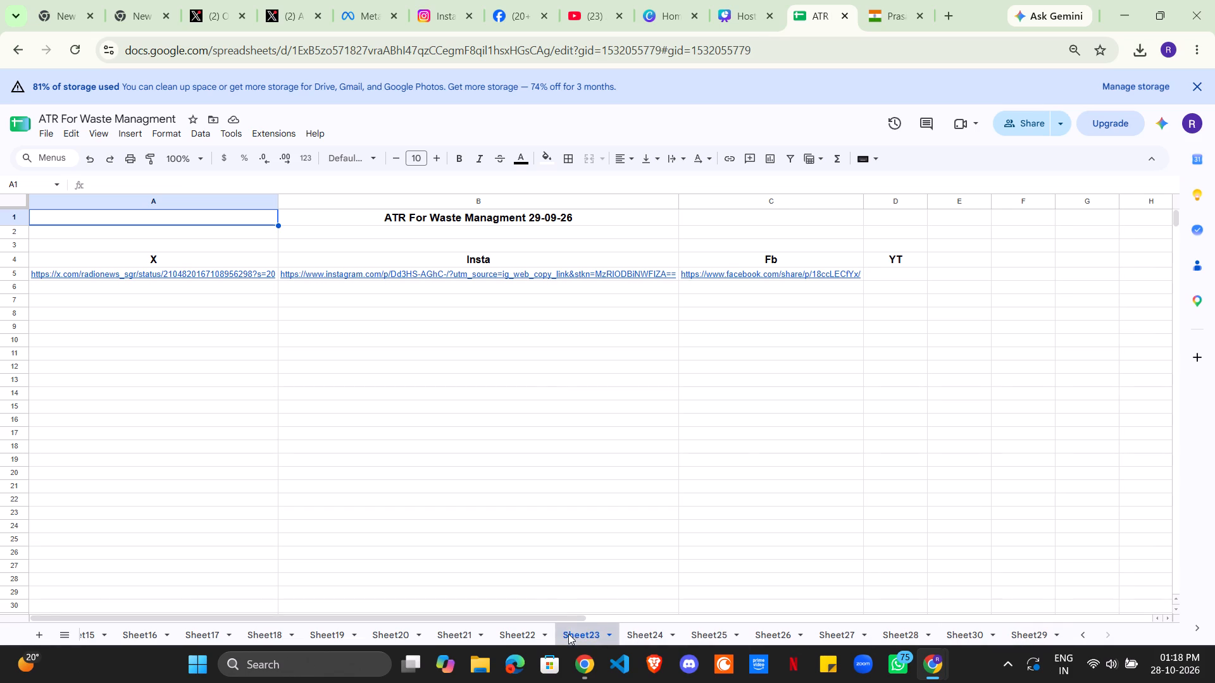
left_click(888, 23)
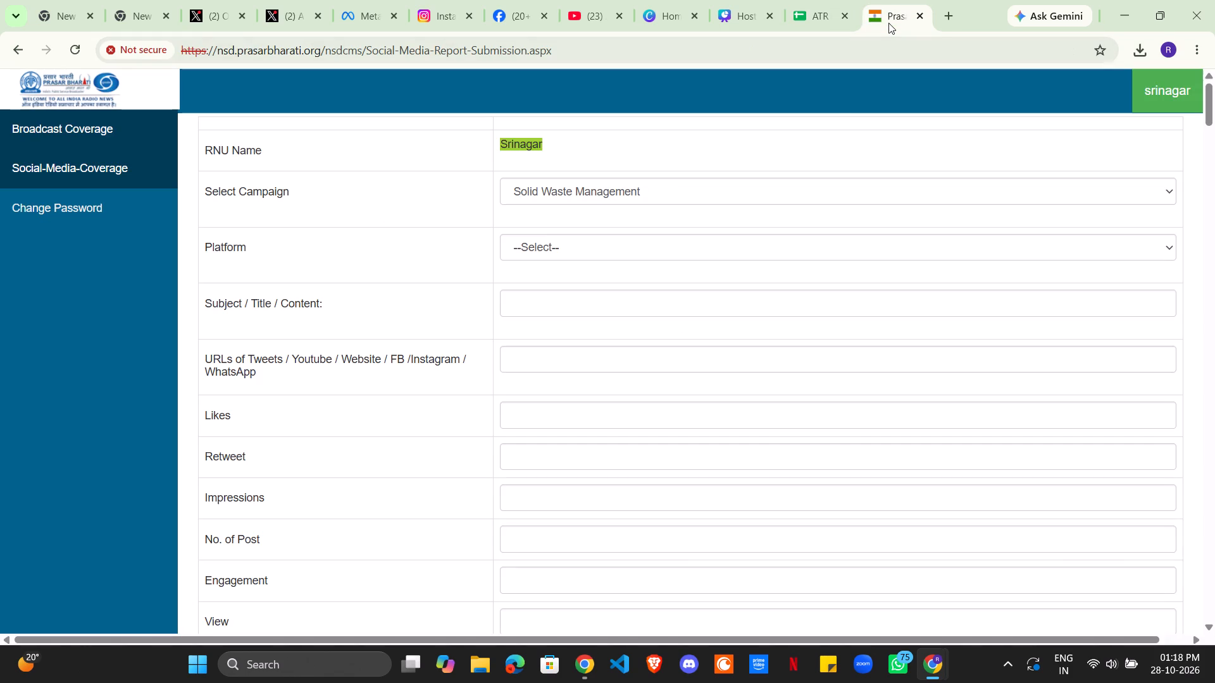
scroll(799, 234, "down", 3)
scroll(796, 266, "up", 1)
left_click(821, 0)
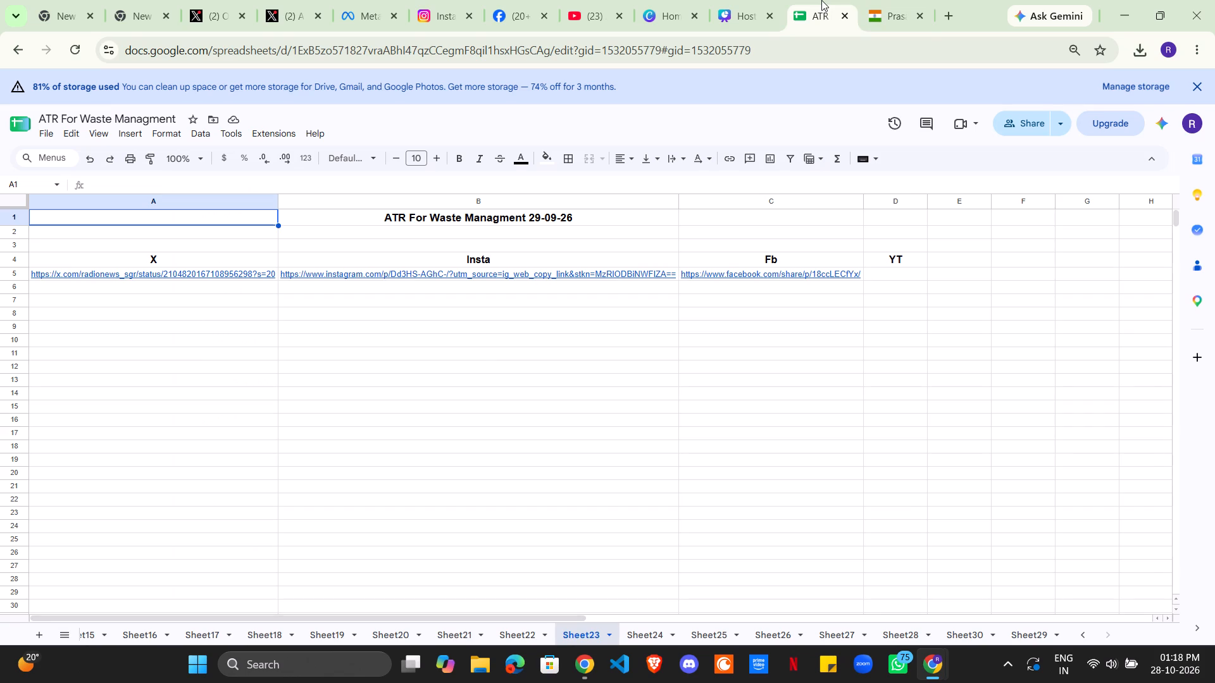
left_click(518, 629)
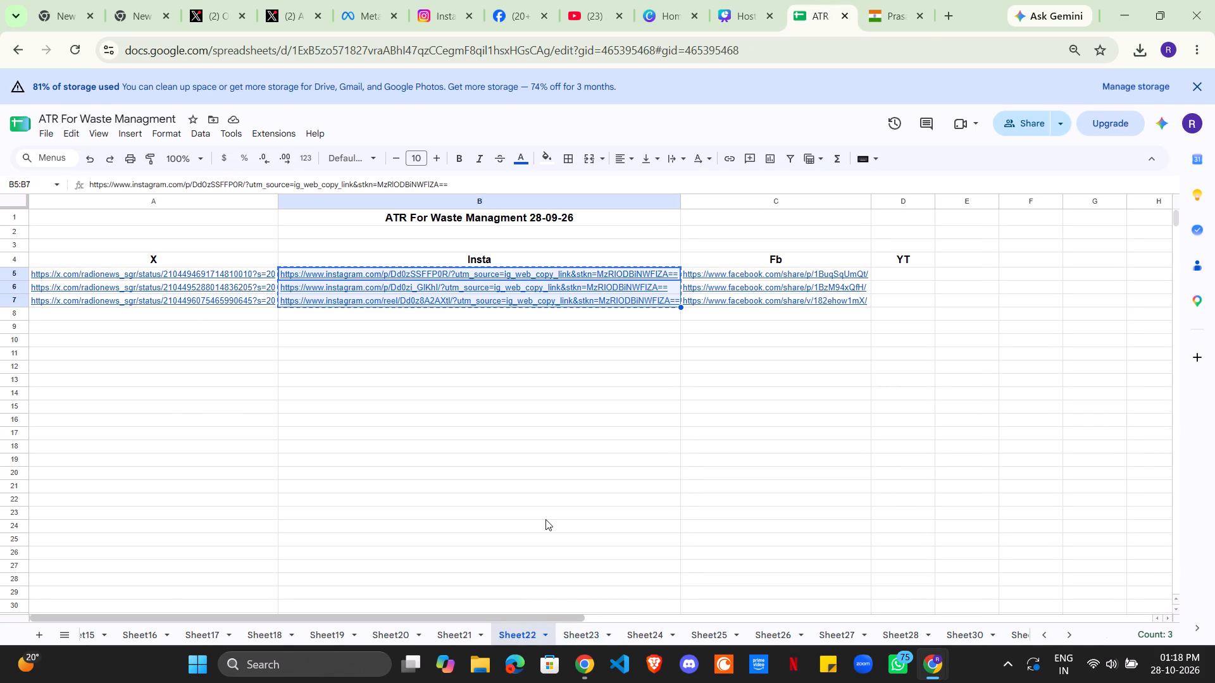
Start another Instagram entry in the form with "Solid Waste Management" as the subject.
left_click(889, 15)
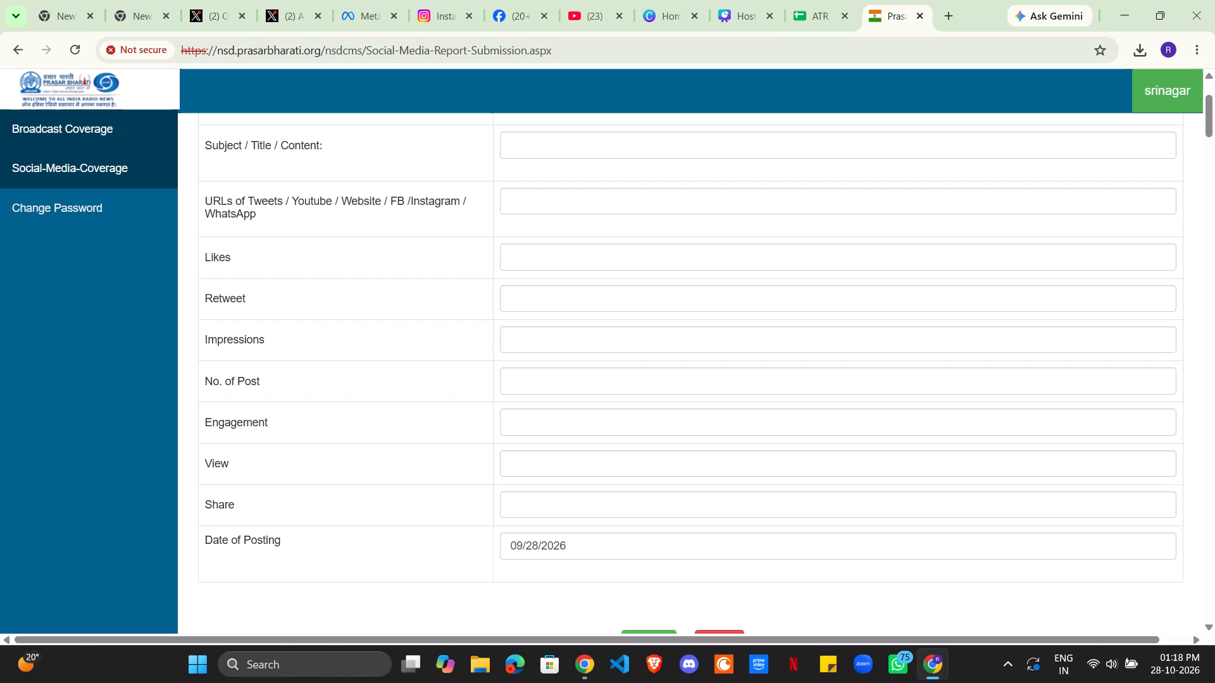
scroll(680, 403, "up", 3)
left_click(555, 252)
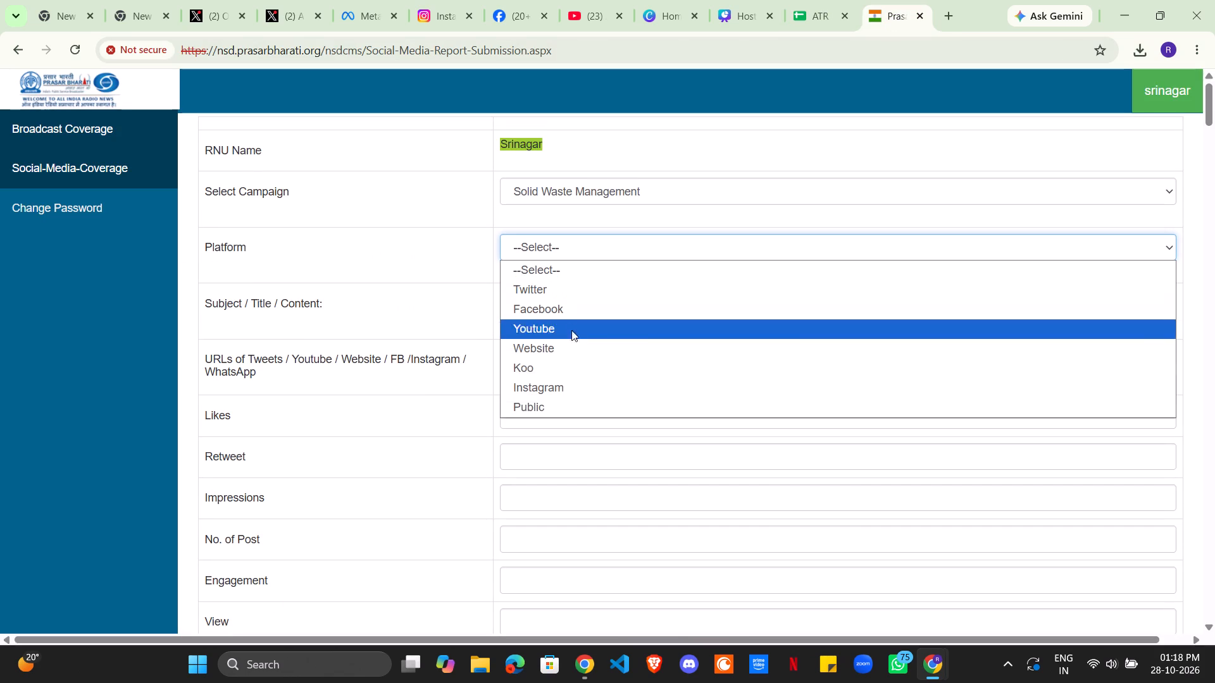
left_click(580, 391)
left_click(566, 314)
key("ctrl+v")
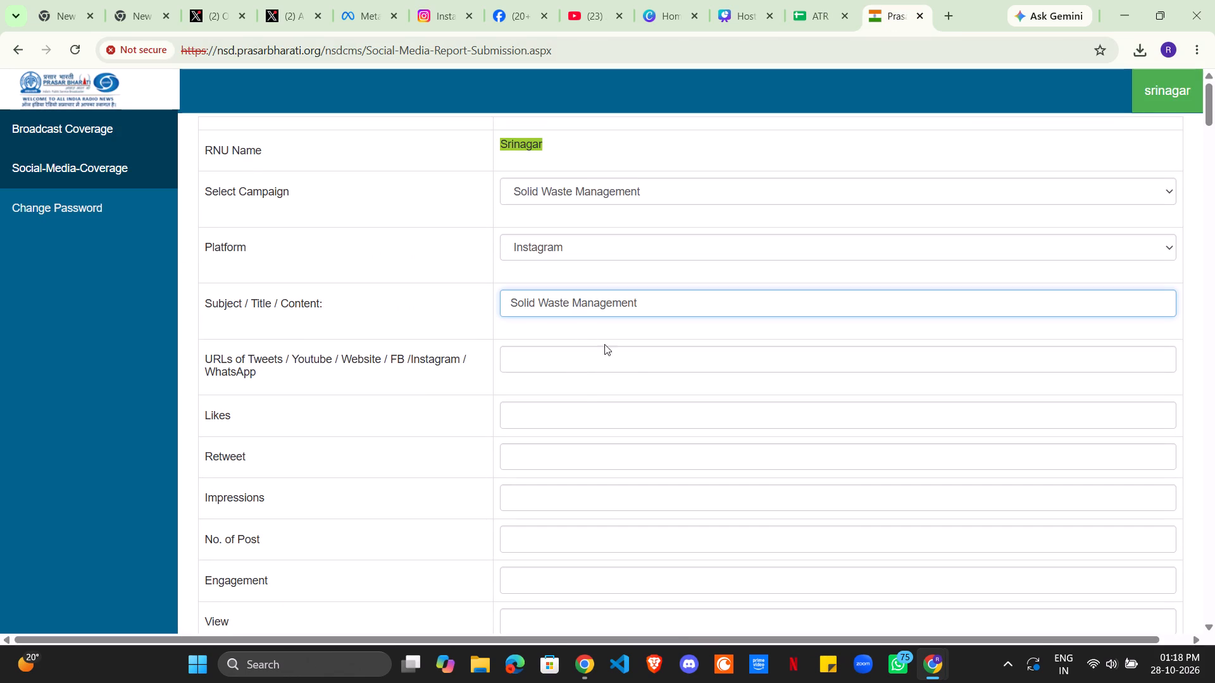
Copy the three Insta links from the 28-09-26 sheet (Sheet22) into the new entry's URLs field.
left_click(613, 371)
left_click(815, 19)
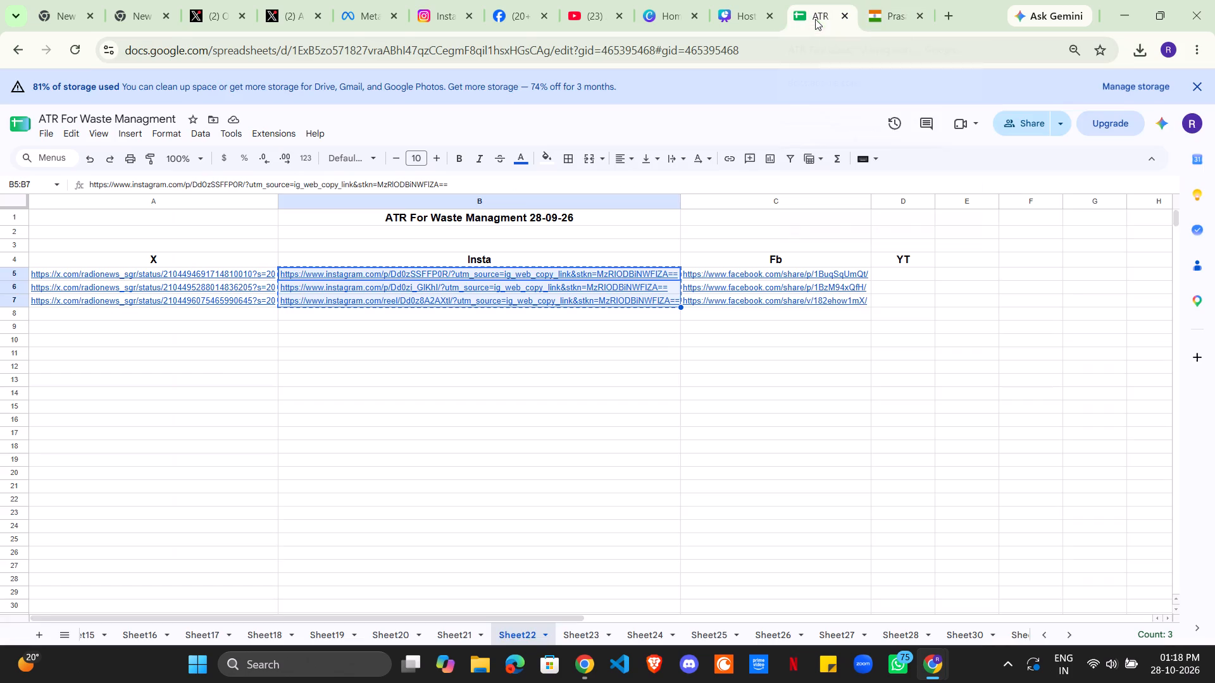
key("ctrl+c")
left_click(876, 9)
key("ctrl+v")
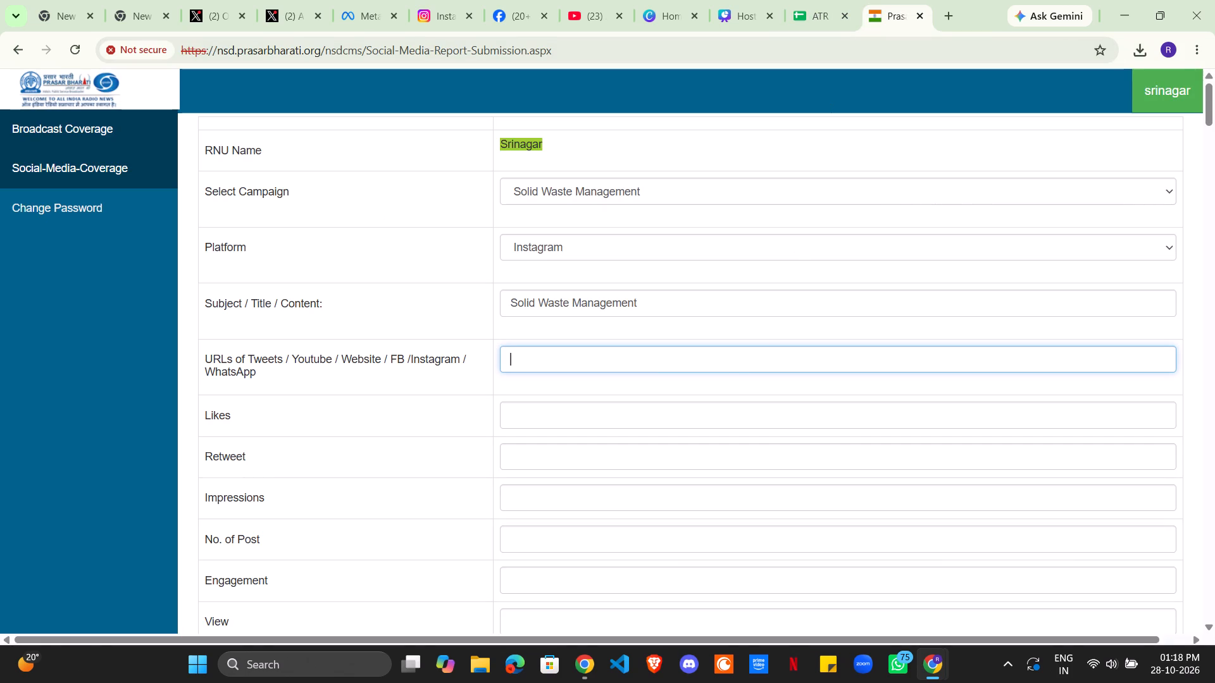
Examine the table of previously submitted entries below the form, checking campaigns, platforms and dates down to the oldest rows.
scroll(749, 368, "down", 16)
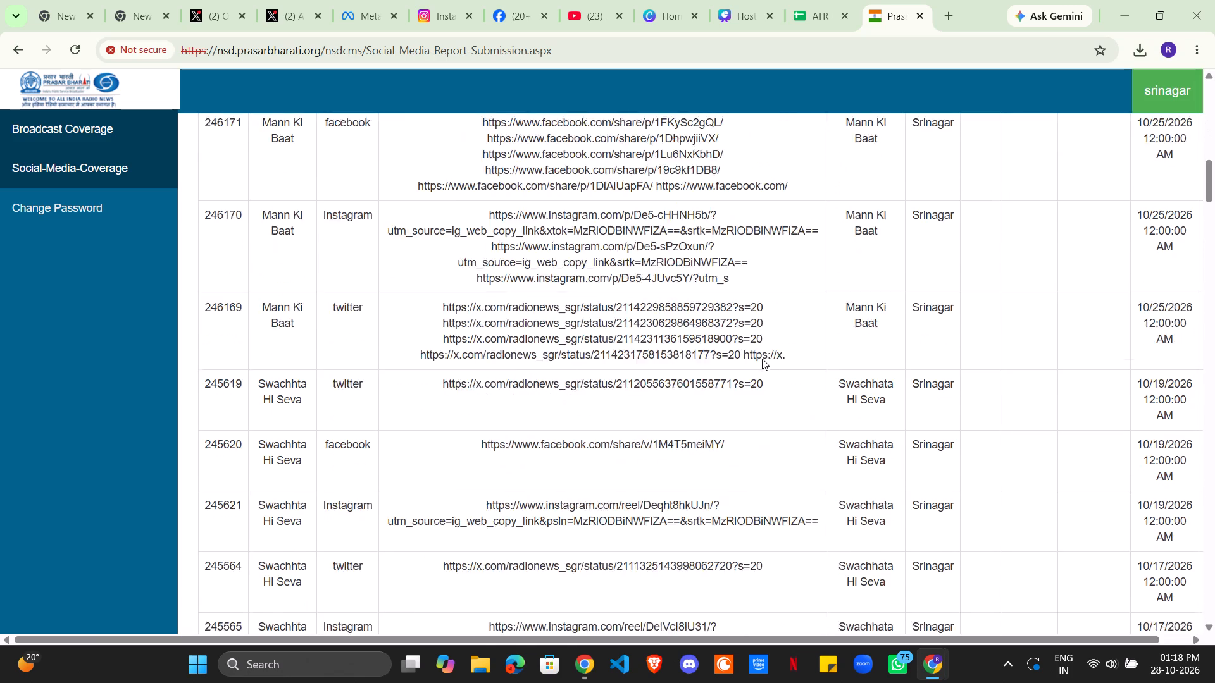
scroll(762, 359, "down", 7)
scroll(786, 355, "down", 20)
scroll(786, 355, "down", 10)
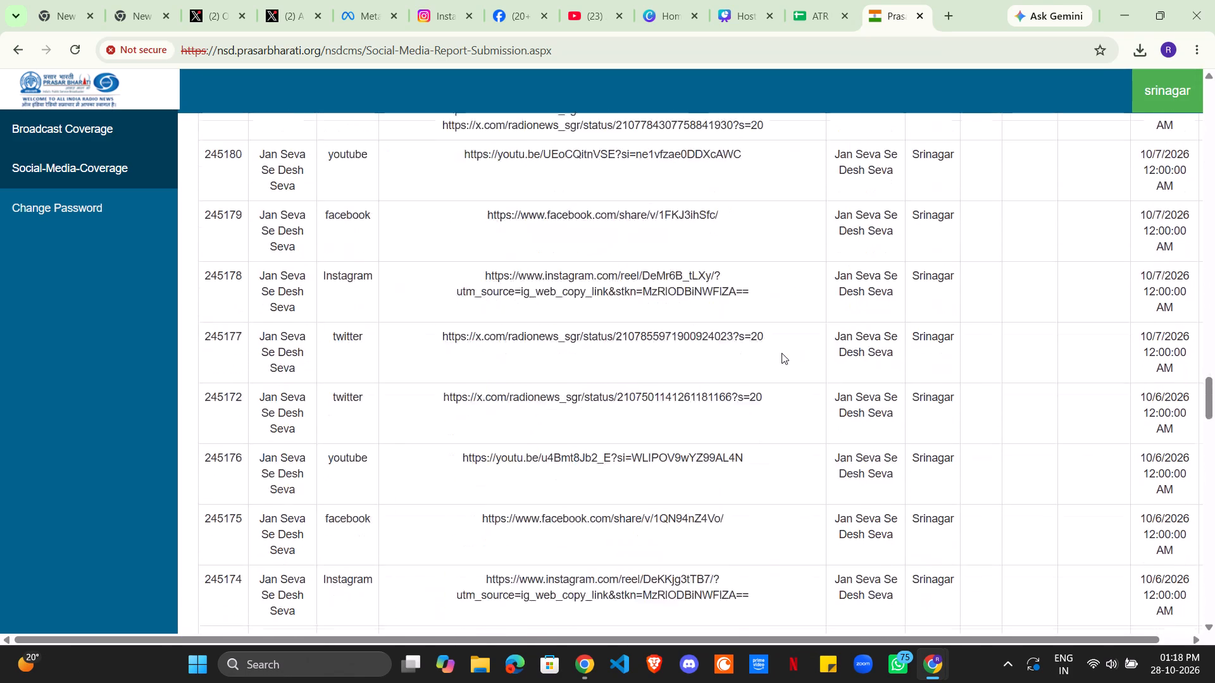
scroll(782, 353, "down", 20)
scroll(782, 353, "down", 19)
scroll(781, 345, "down", 3)
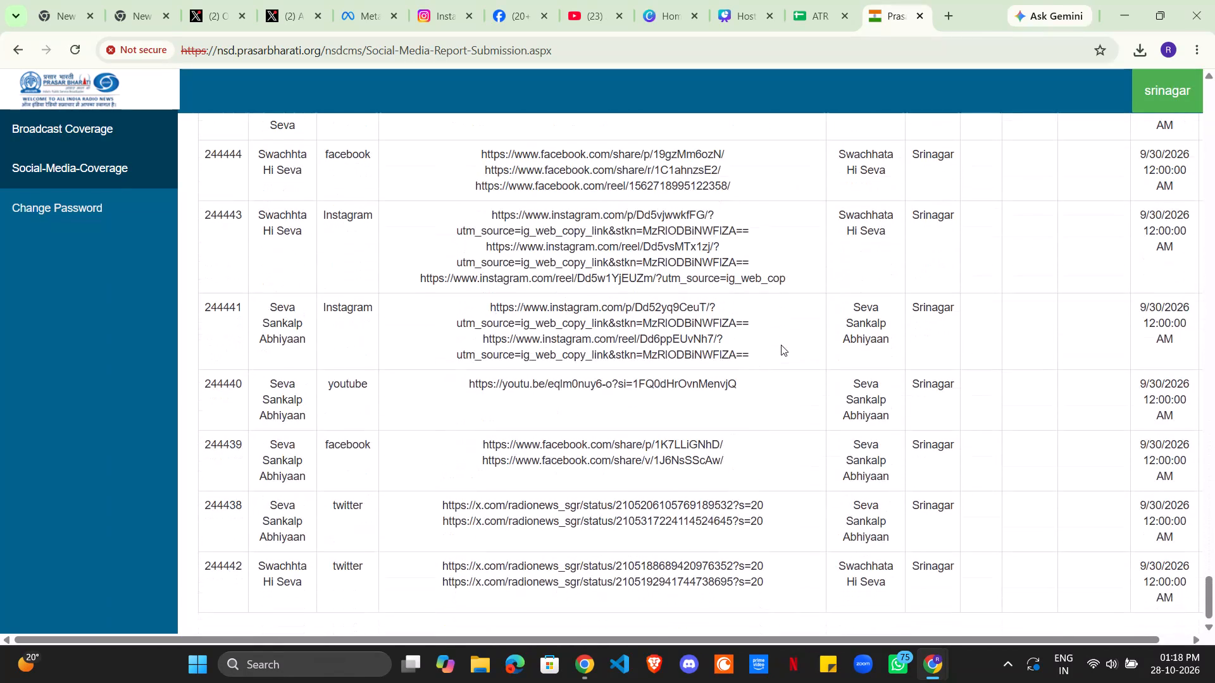
scroll(876, 395, "down", 6)
scroll(818, 493, "down", 6)
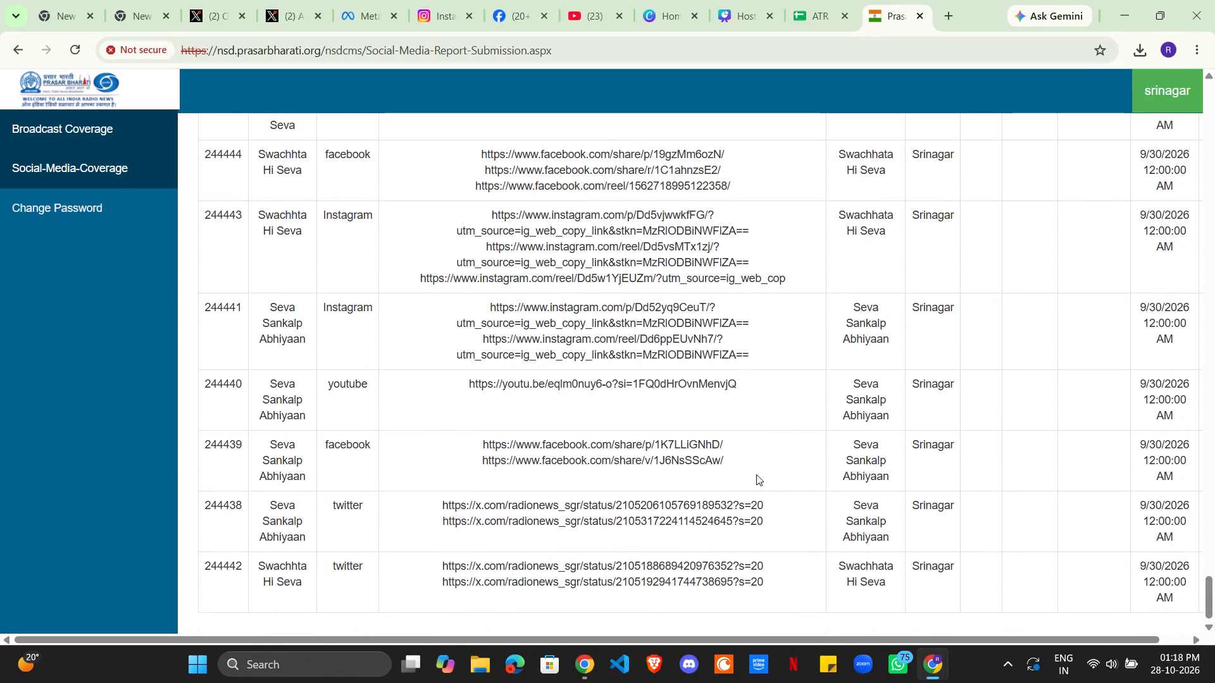
scroll(785, 434, "down", 7)
scroll(791, 464, "up", 7)
scroll(792, 462, "down", 6)
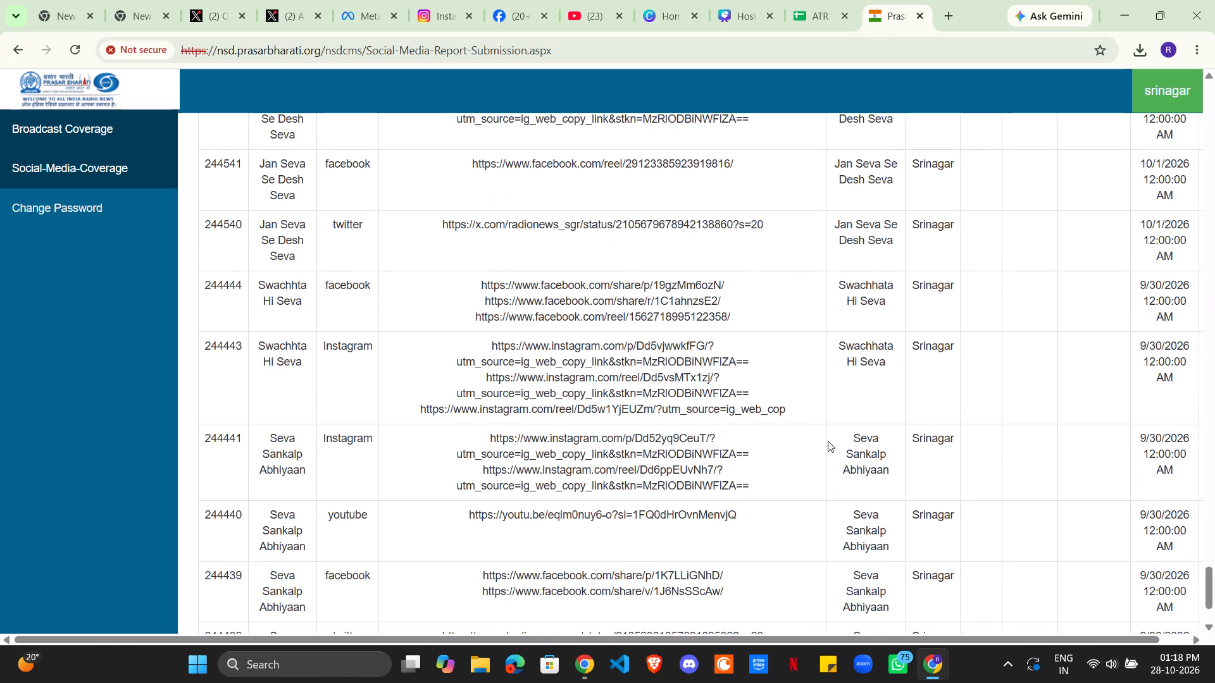
scroll(830, 442, "down", 9)
scroll(830, 442, "up", 11)
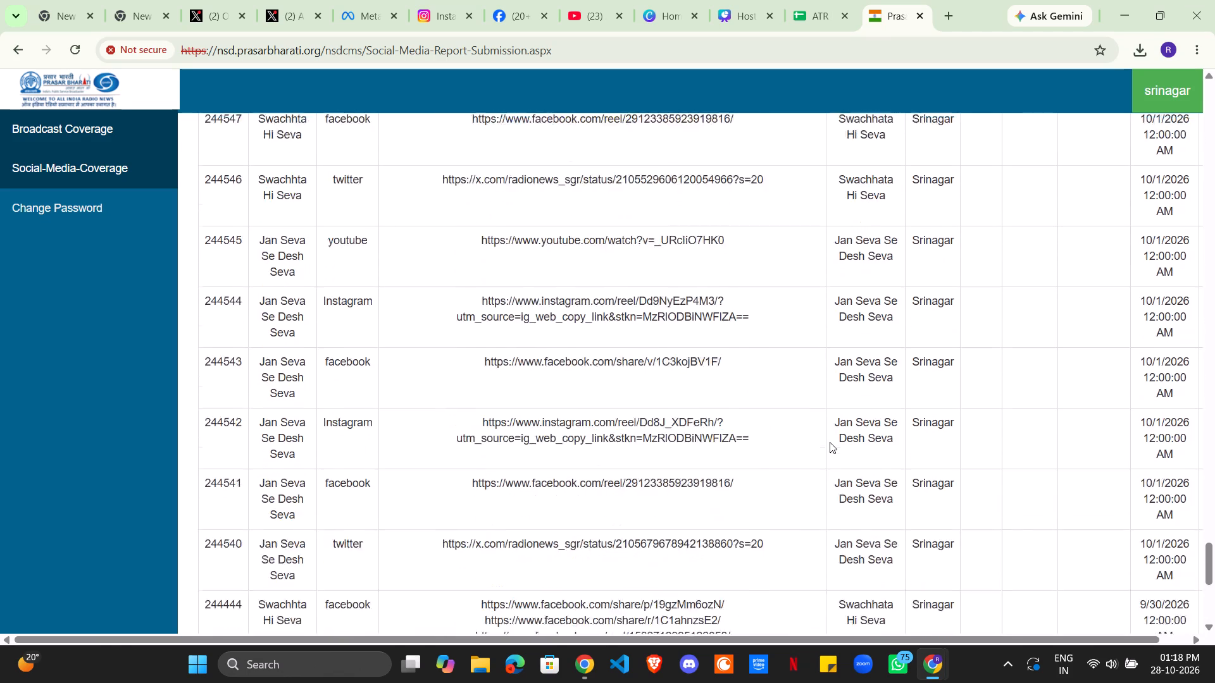
scroll(830, 442, "up", 20)
scroll(830, 442, "up", 20)
scroll(830, 442, "up", 15)
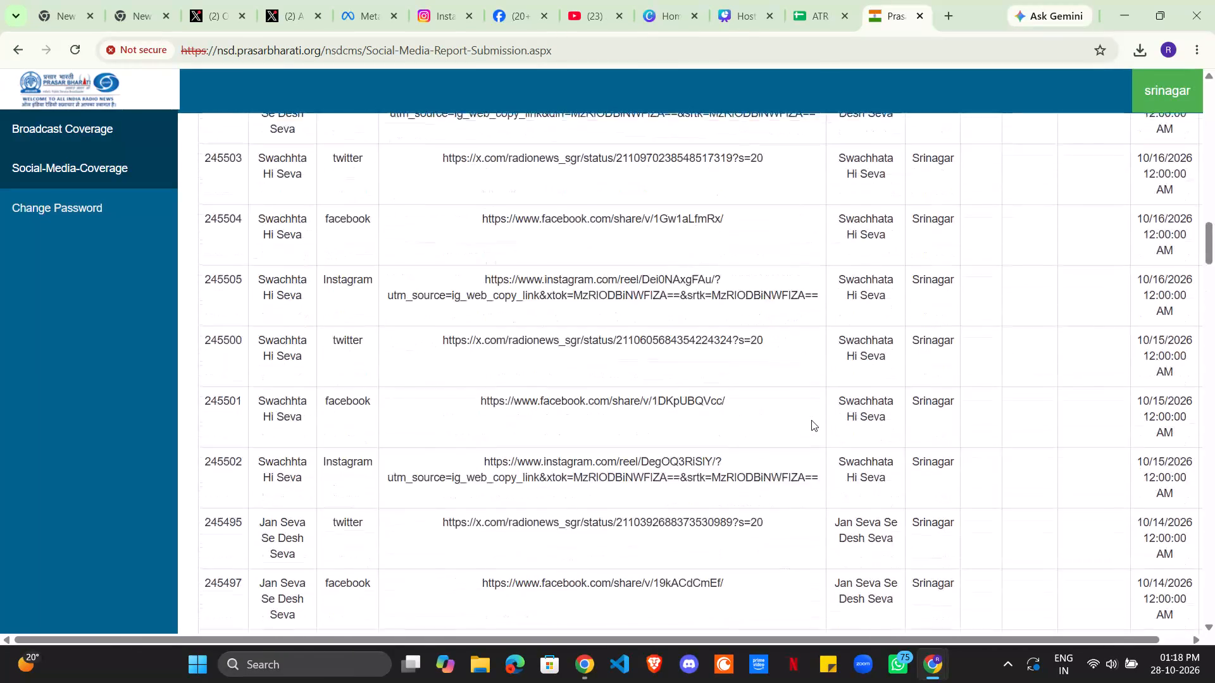
scroll(811, 420, "up", 20)
scroll(811, 420, "up", 5)
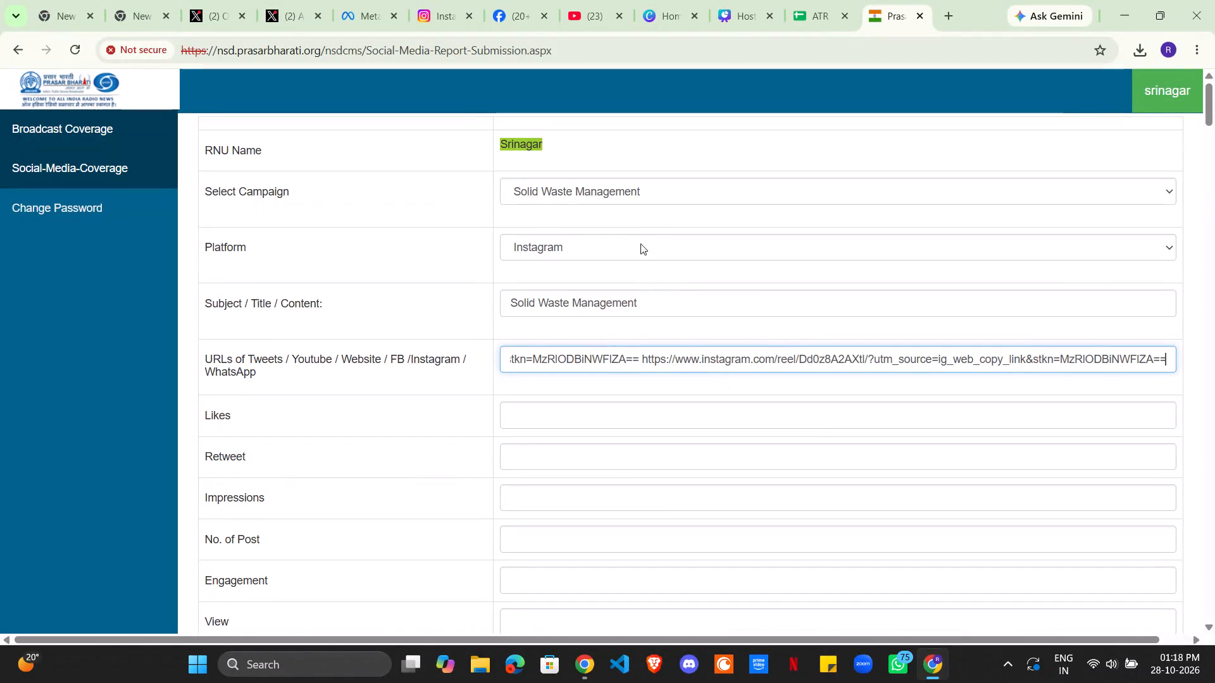
Copy the subject text "Solid Waste Management" for reuse, recheck the 28-09-26 sheet, and submit the second 28 September Instagram entry.
left_click_drag(681, 301, 435, 300)
key("ctrl+c")
scroll(649, 335, "down", 3)
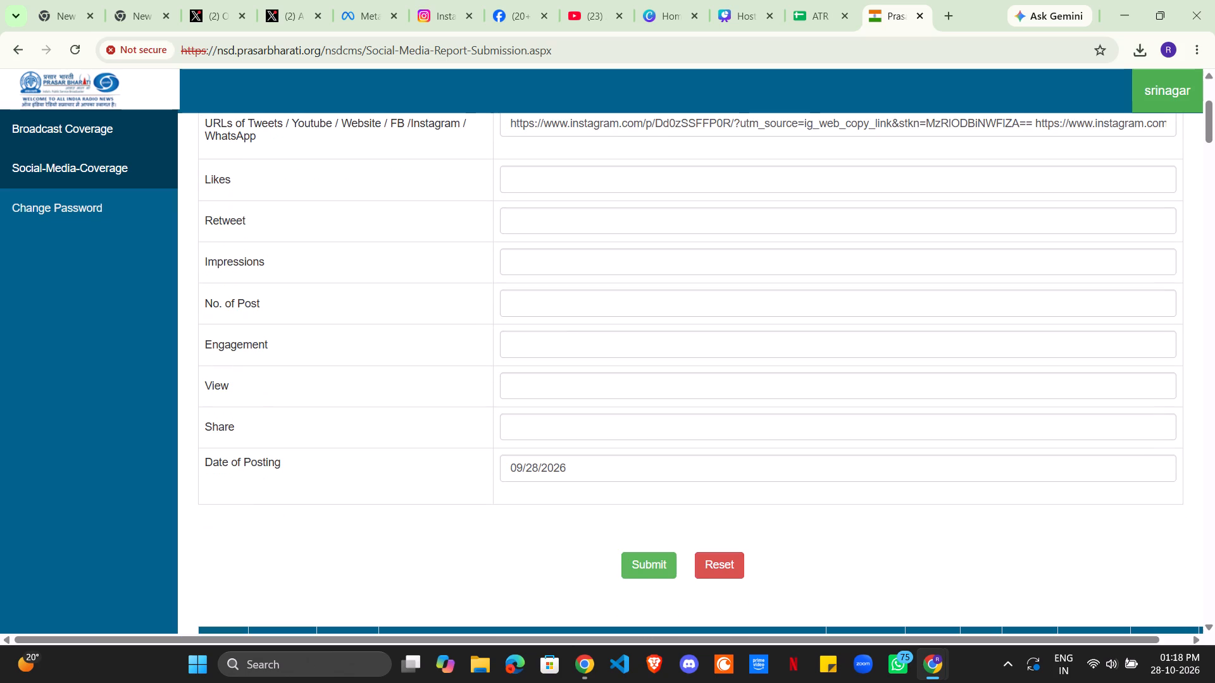
left_click(806, 27)
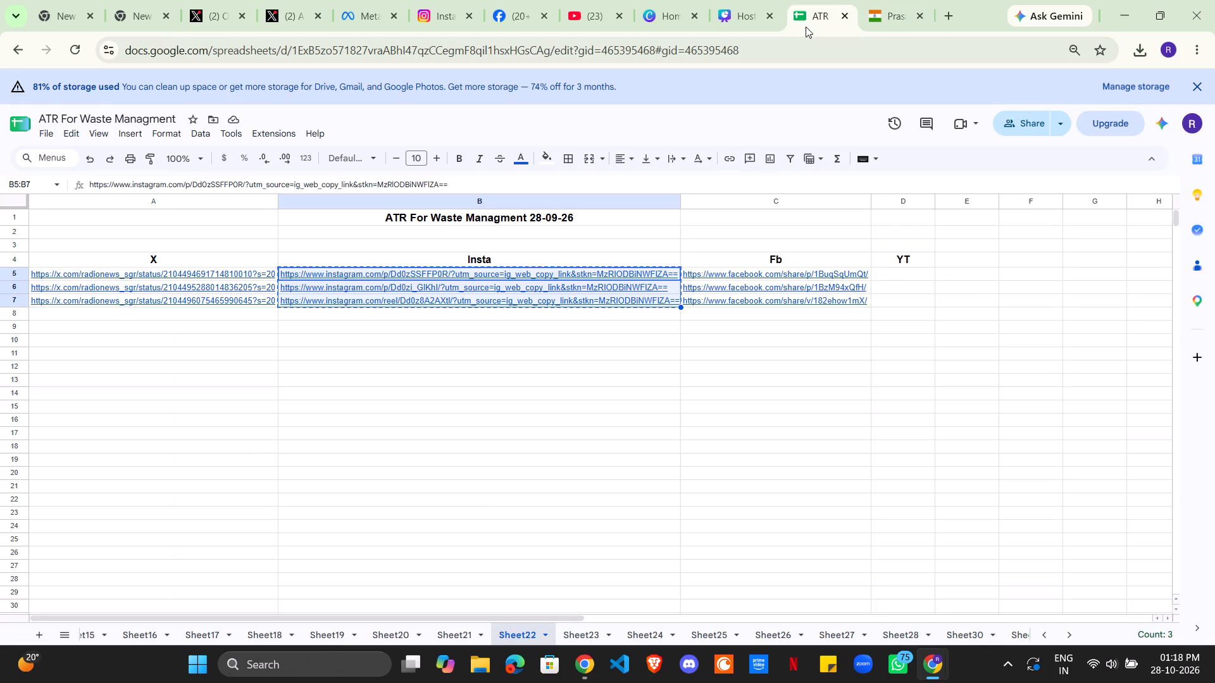
left_click(888, 30)
scroll(723, 419, "up", 3)
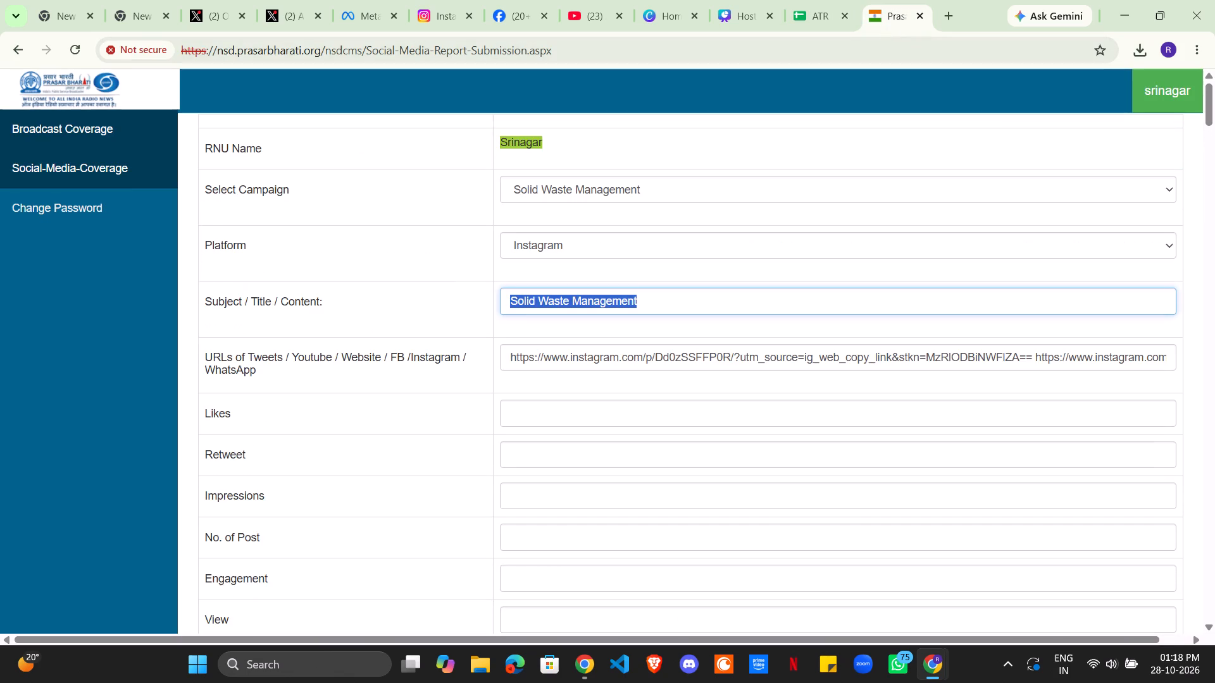
scroll(727, 416, "down", 2)
scroll(644, 608, "down", 1)
left_click(649, 556)
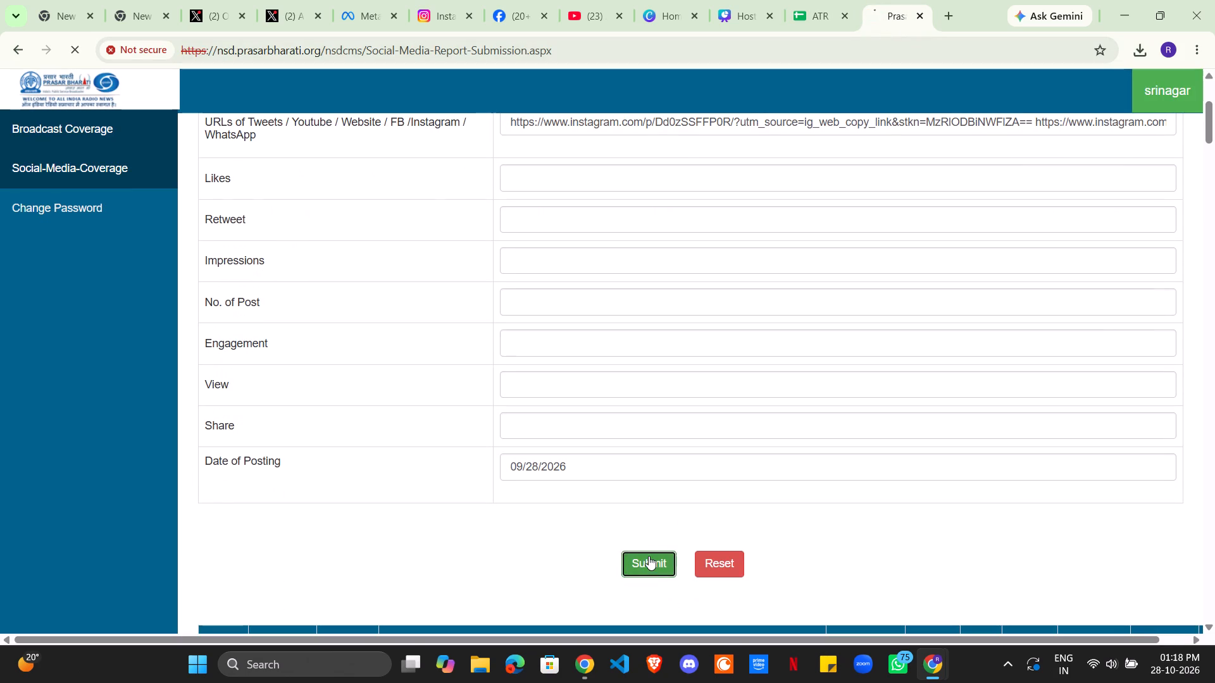
left_click(757, 151)
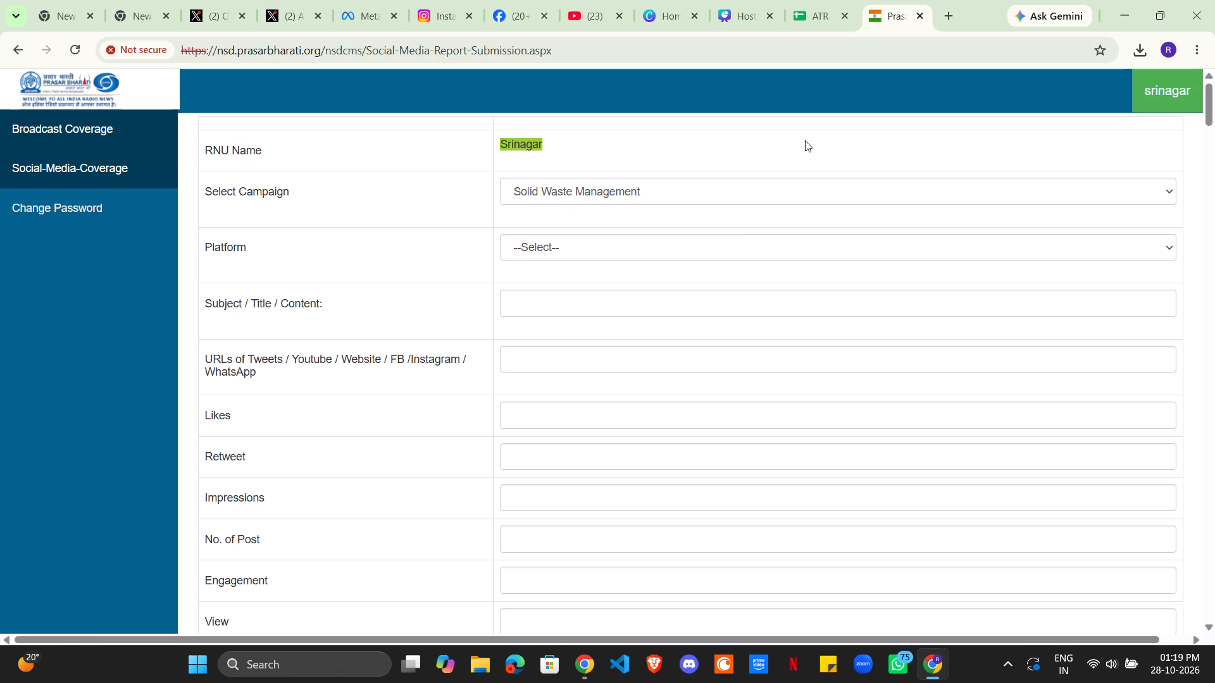
Paste "Solid Waste Management" as the subject of the new entry.
left_click(600, 308)
key("ctrl+v")
Copy the X link in cell A5 of the 29-09-26 sheet (Sheet23) into the entry's URLs field.
left_click(597, 346)
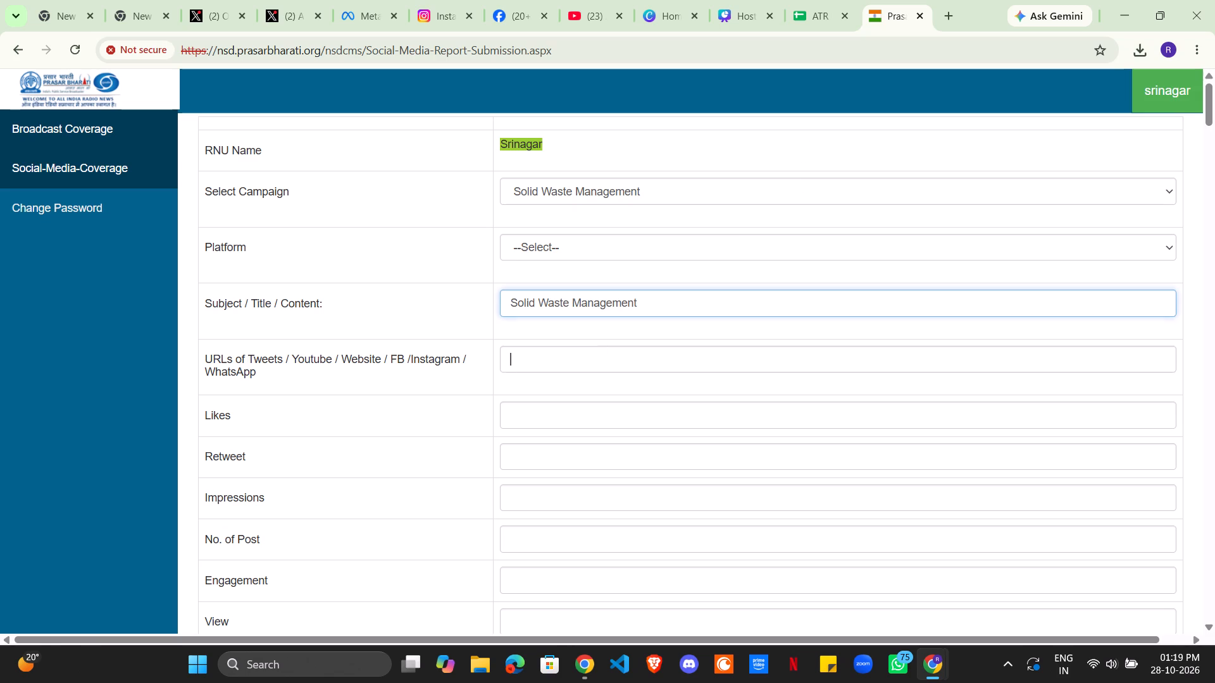
left_click(804, 6)
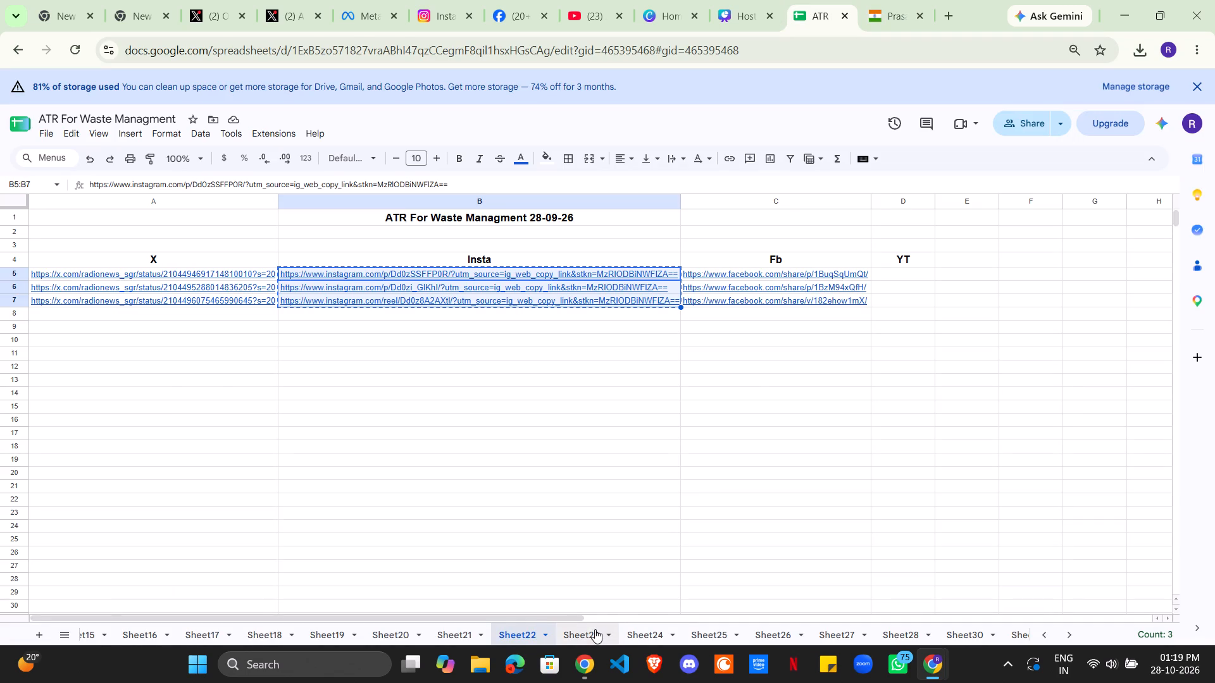
left_click(595, 629)
left_click(213, 276)
key("ctrl+c")
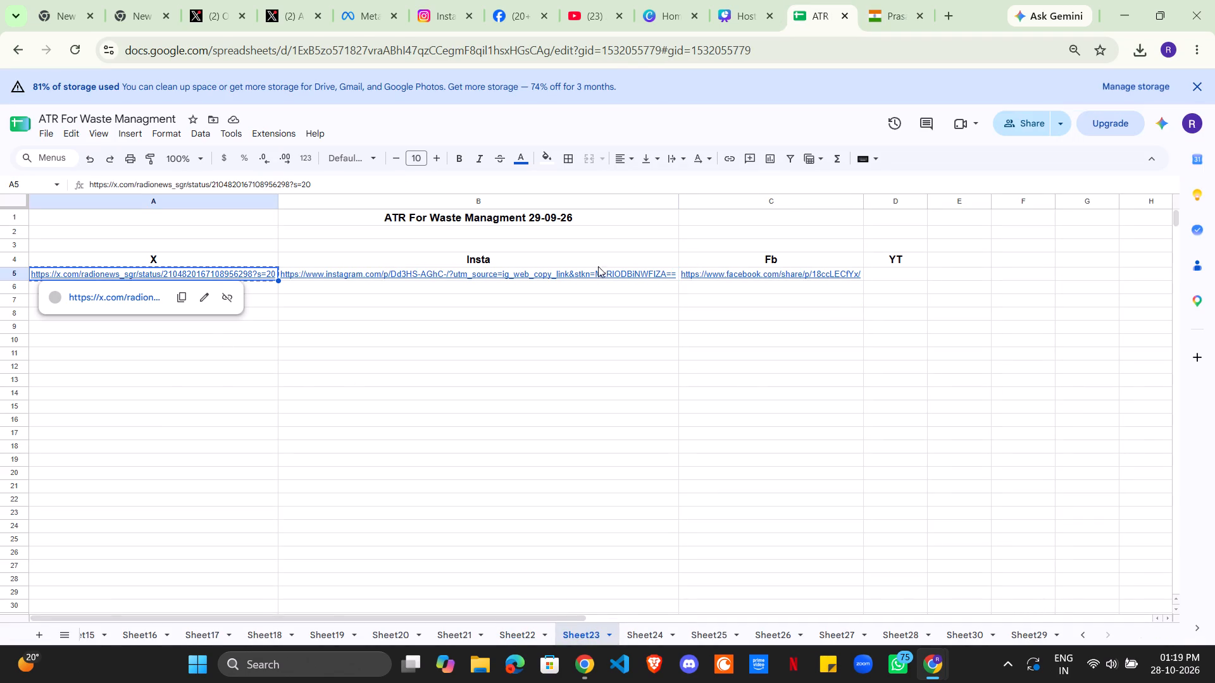
left_click(873, 13)
key("ctrl+v")
Copy the entry's subject text for reuse and set the platform to Twitter.
left_click_drag(687, 311, 454, 308)
key("ctrl+c")
left_click(613, 251)
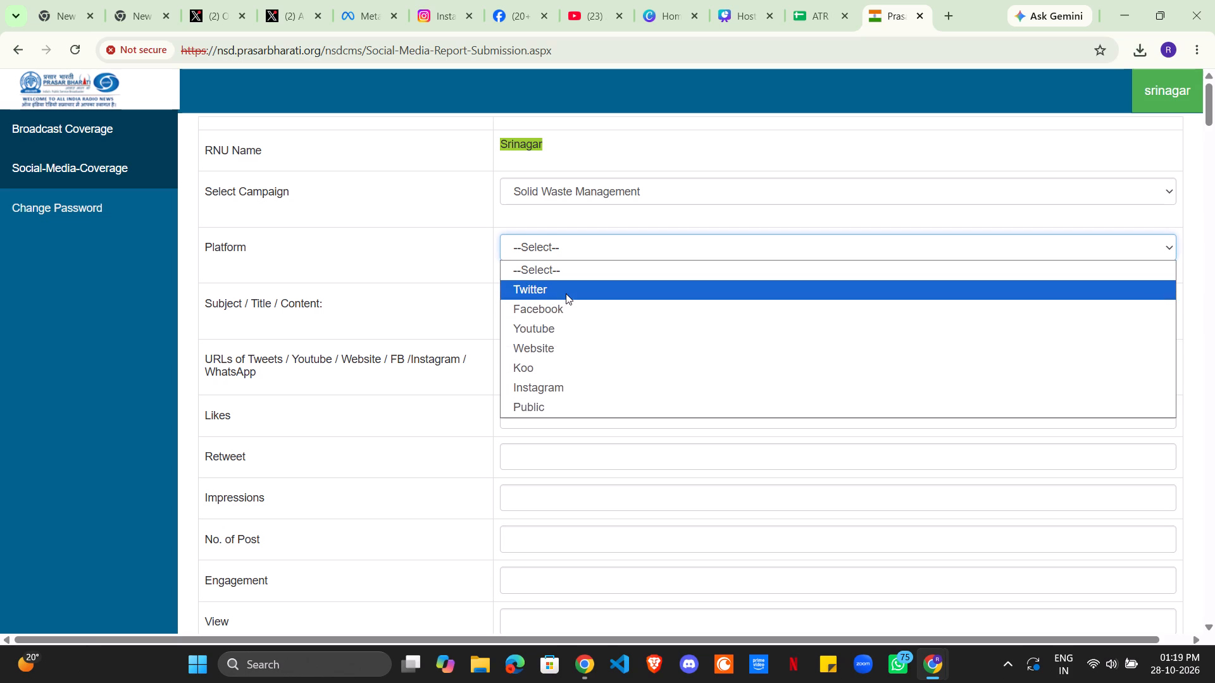
left_click(566, 293)
Set the Twitter entry's date of posting to 29 September 2026.
left_click(818, 9)
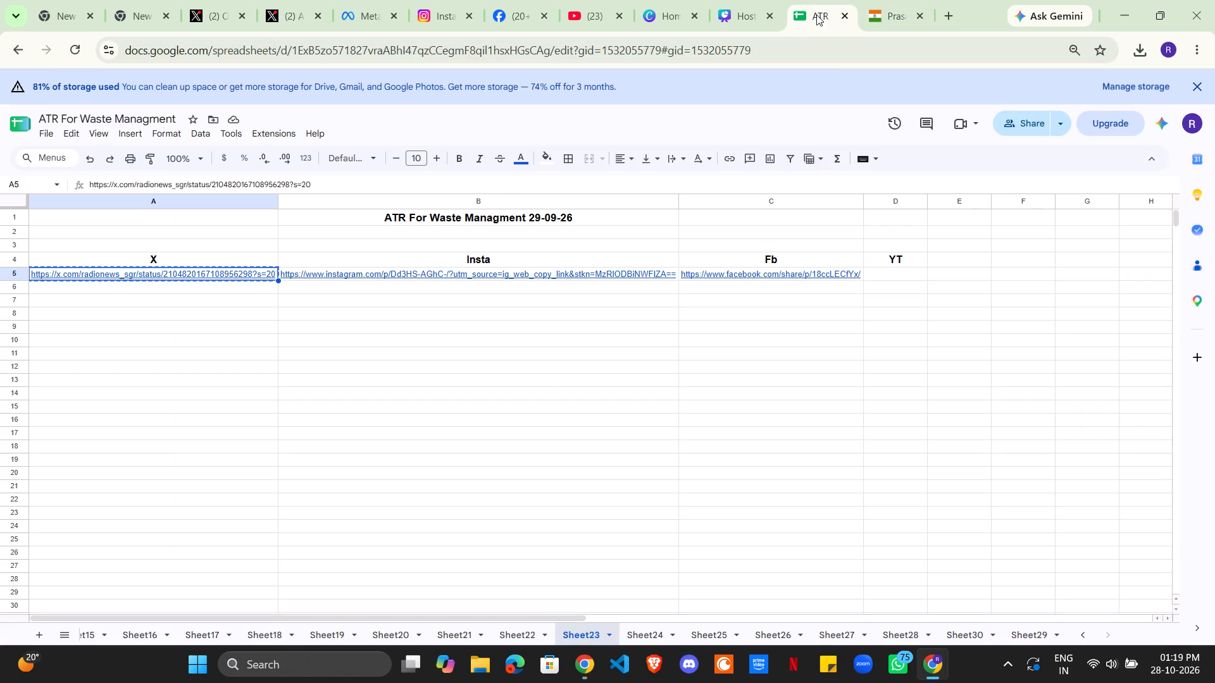
left_click(879, 22)
scroll(745, 280, "down", 3)
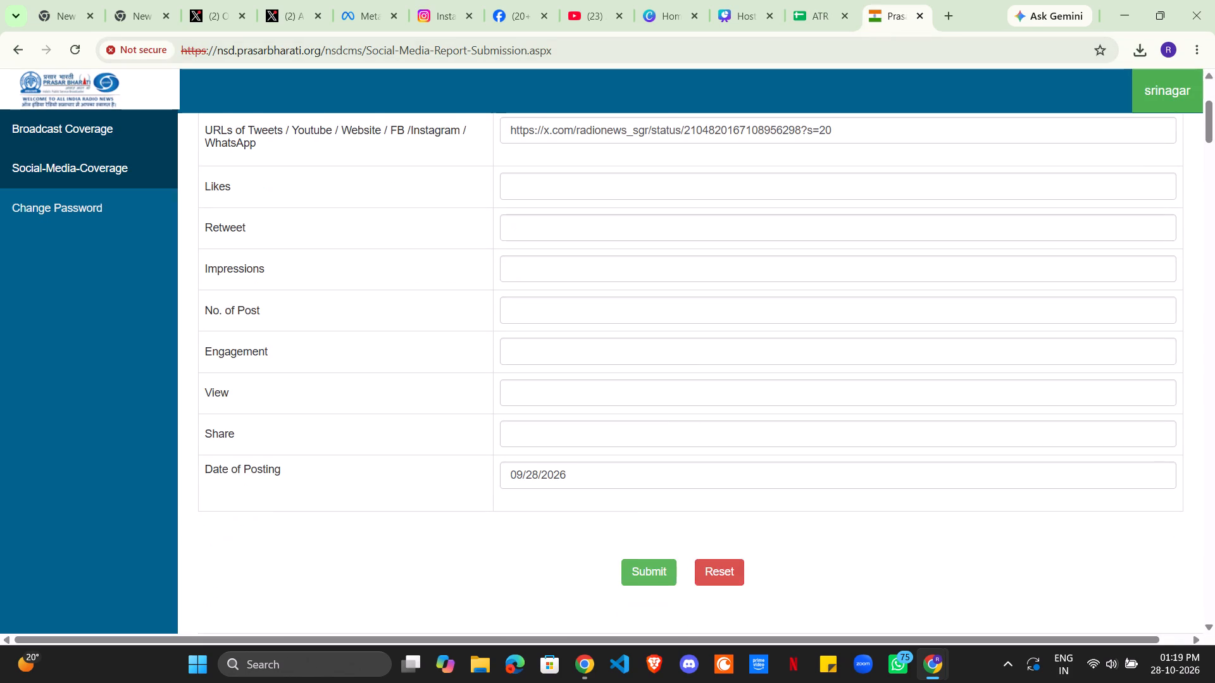
left_click(593, 458)
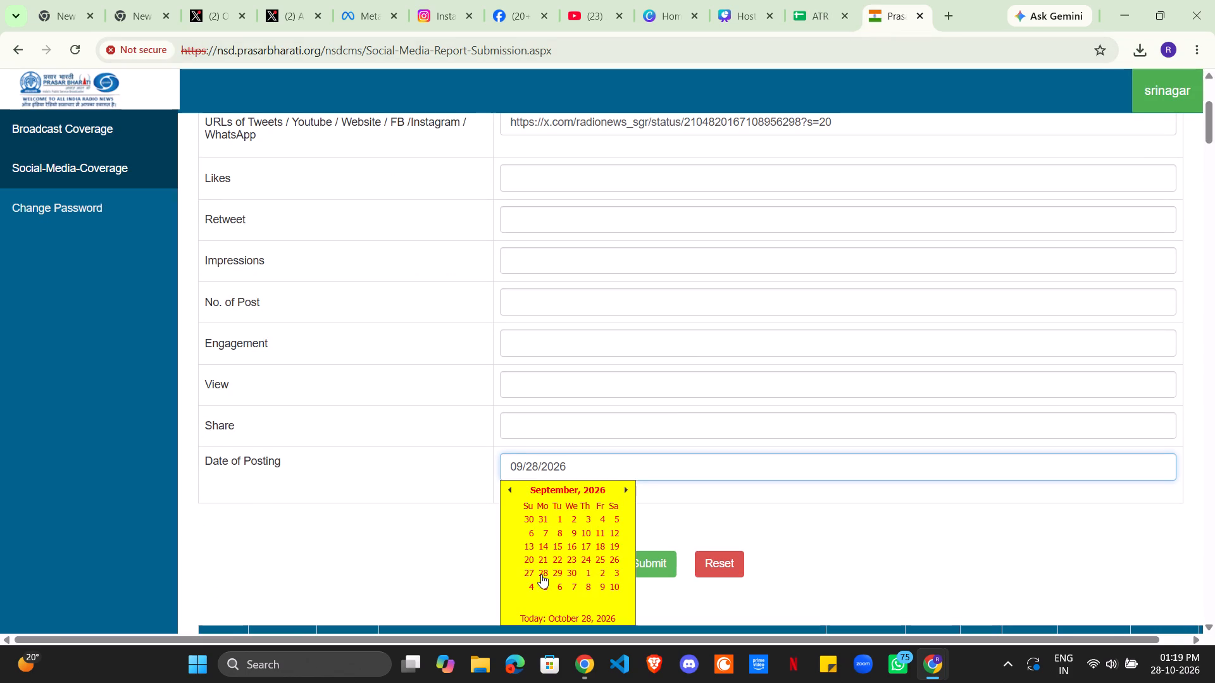
left_click(561, 574)
Copy the subject text "Solid Waste Management" for reuse and submit the 29 September Twitter entry.
scroll(644, 507, "up", 4)
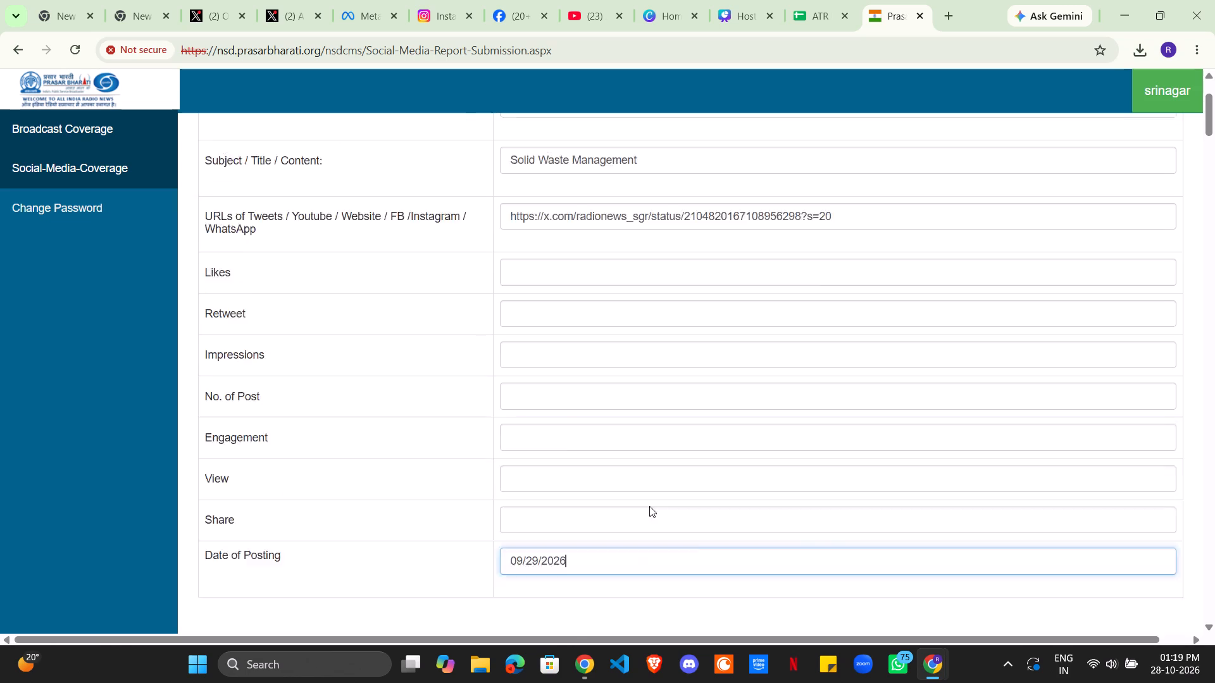
scroll(649, 506, "up", 2)
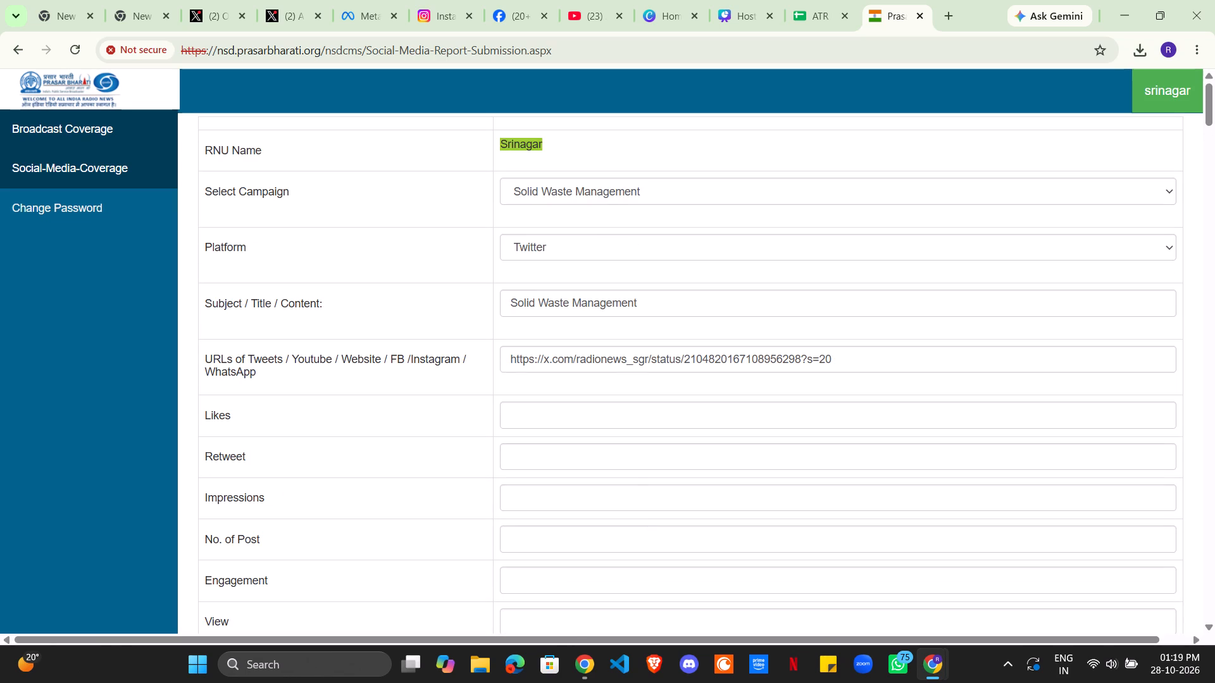
left_click_drag(678, 309, 442, 306)
key("ctrl+c")
scroll(599, 432, "down", 2)
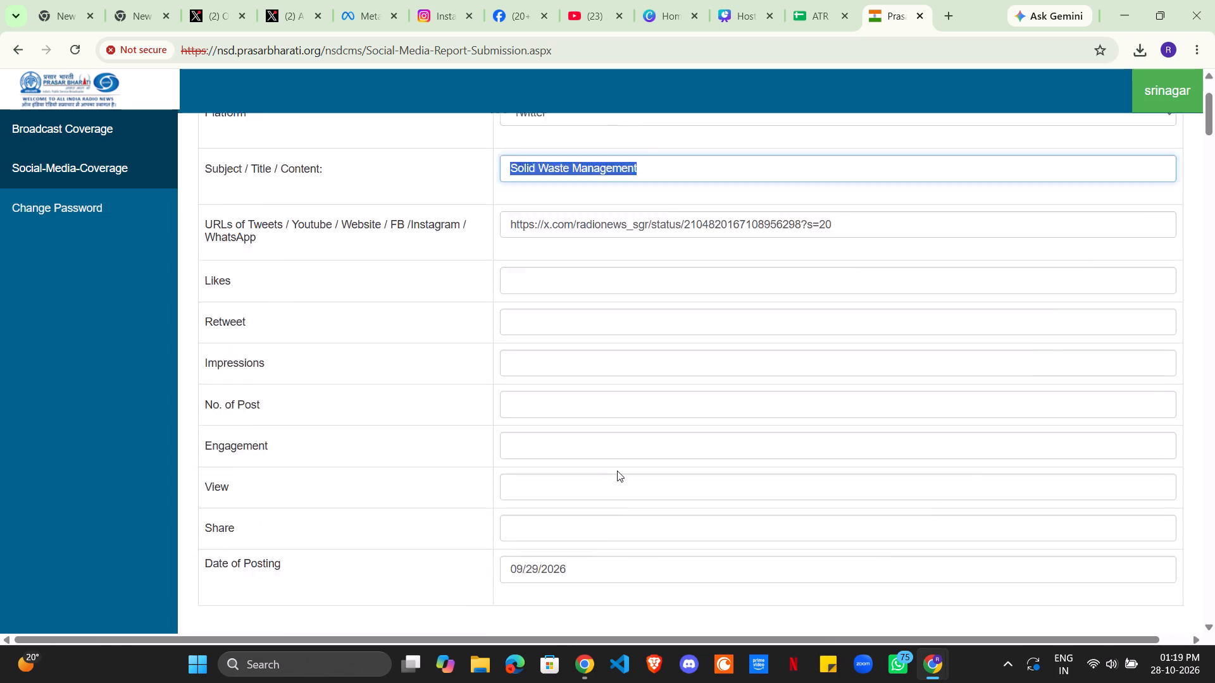
scroll(668, 606, "down", 1)
left_click(647, 570)
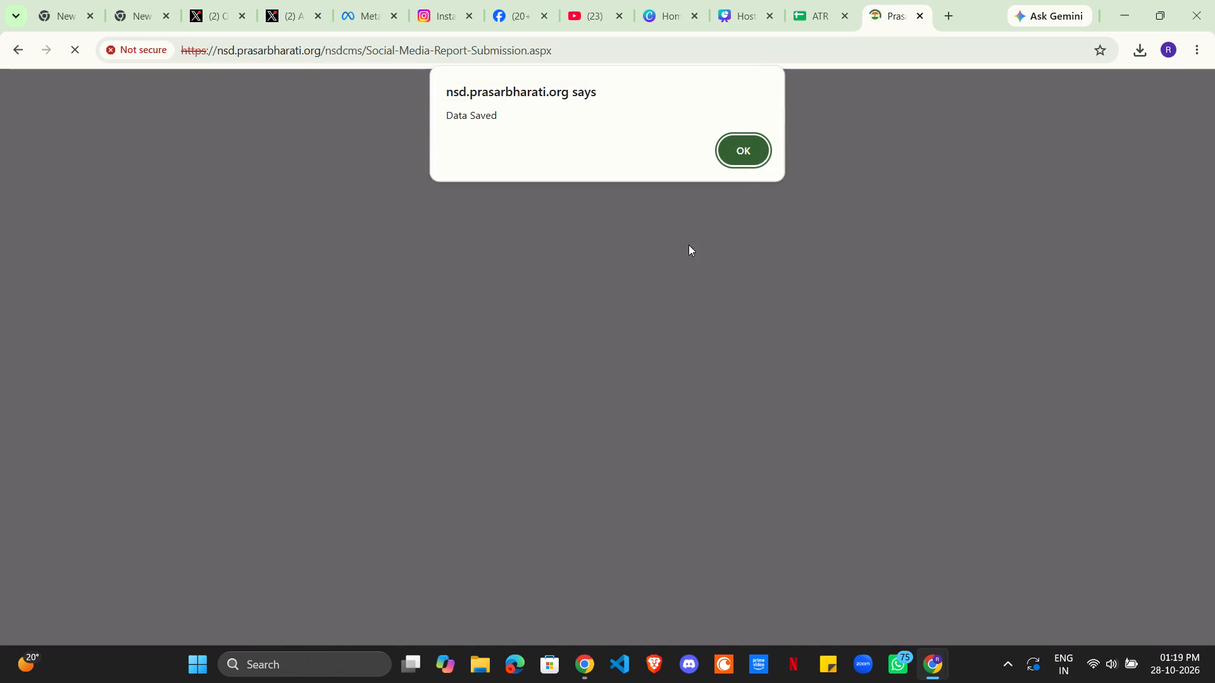
left_click(761, 149)
Fill in a Facebook entry with subject "Solid Waste Management" and the Fb link from cell C5 of the 29-09-26 sheet (Sheet23).
left_click(594, 310)
key("ctrl+v")
left_click(570, 247, "ctrl")
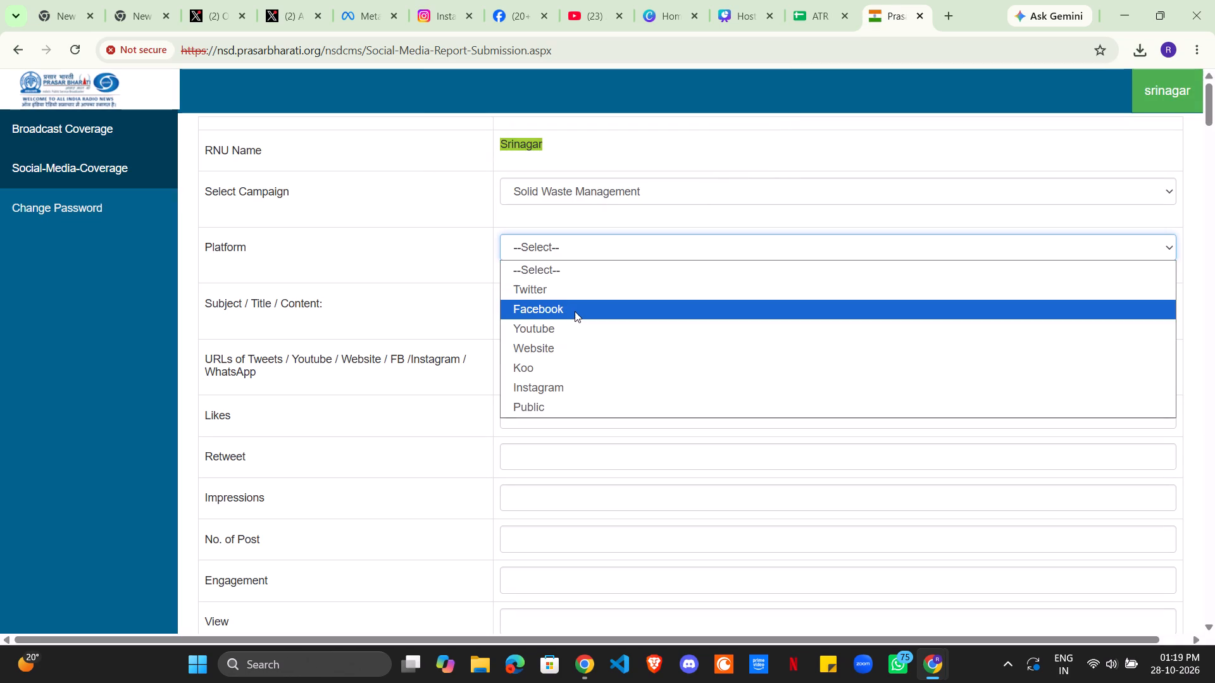
left_click(575, 312)
left_click(817, 20)
left_click(739, 272)
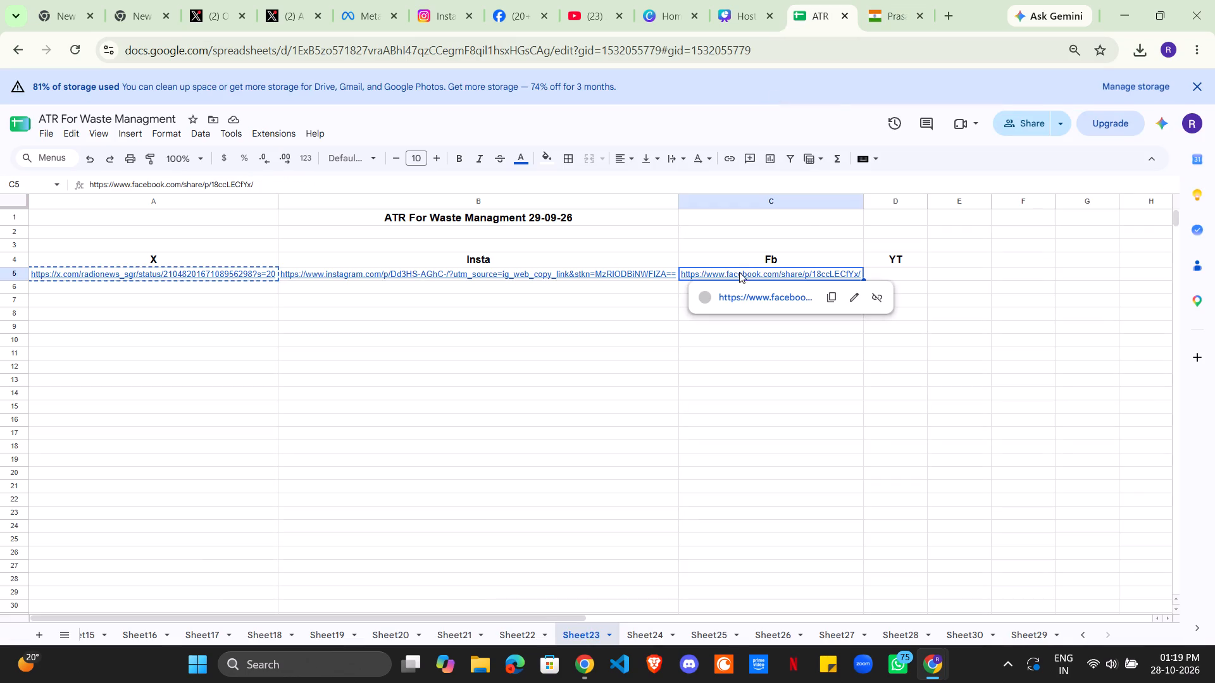
key("ctrl+c")
left_click(889, 15)
left_click(616, 356)
key("ctrl+v")
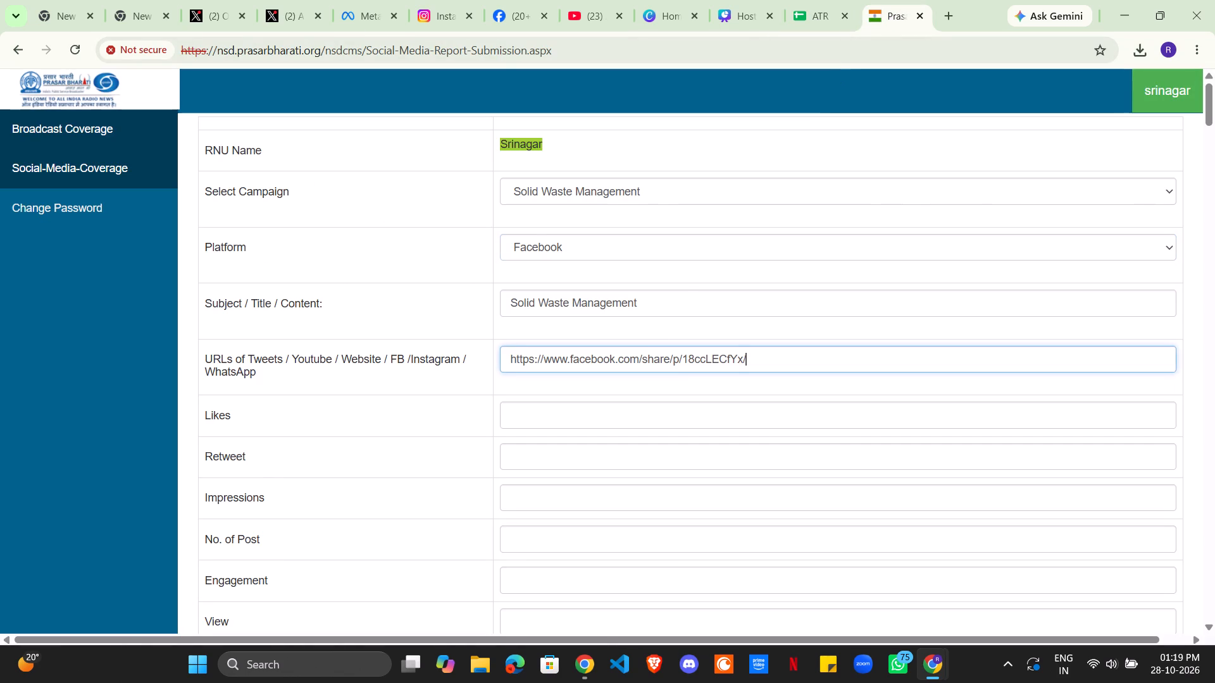
Copy the subject text for reuse and submit the 29 September Facebook entry.
left_click_drag(692, 304, 433, 300)
key("ctrl+c")
scroll(663, 412, "down", 3)
left_click(663, 551)
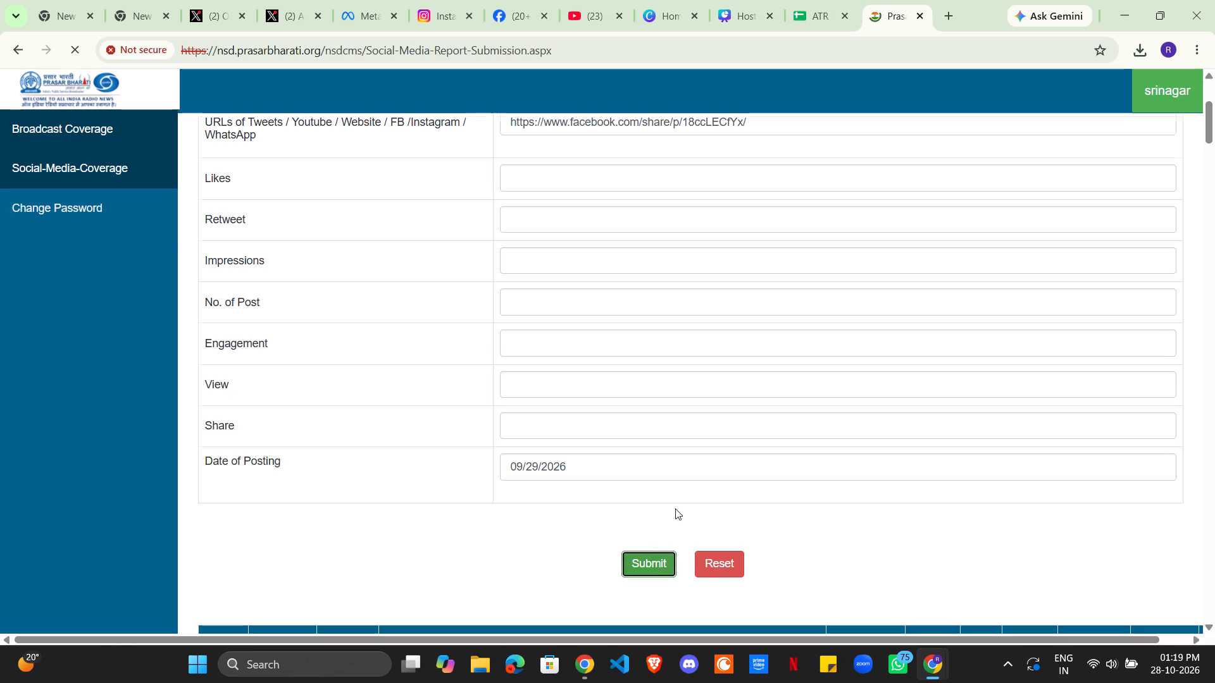
left_click(753, 153)
Fill in an Instagram entry with subject "Solid Waste Management" and the Insta link from cell B5 of the 29-09-26 sheet (Sheet23).
left_click(597, 302)
key("ctrl+v")
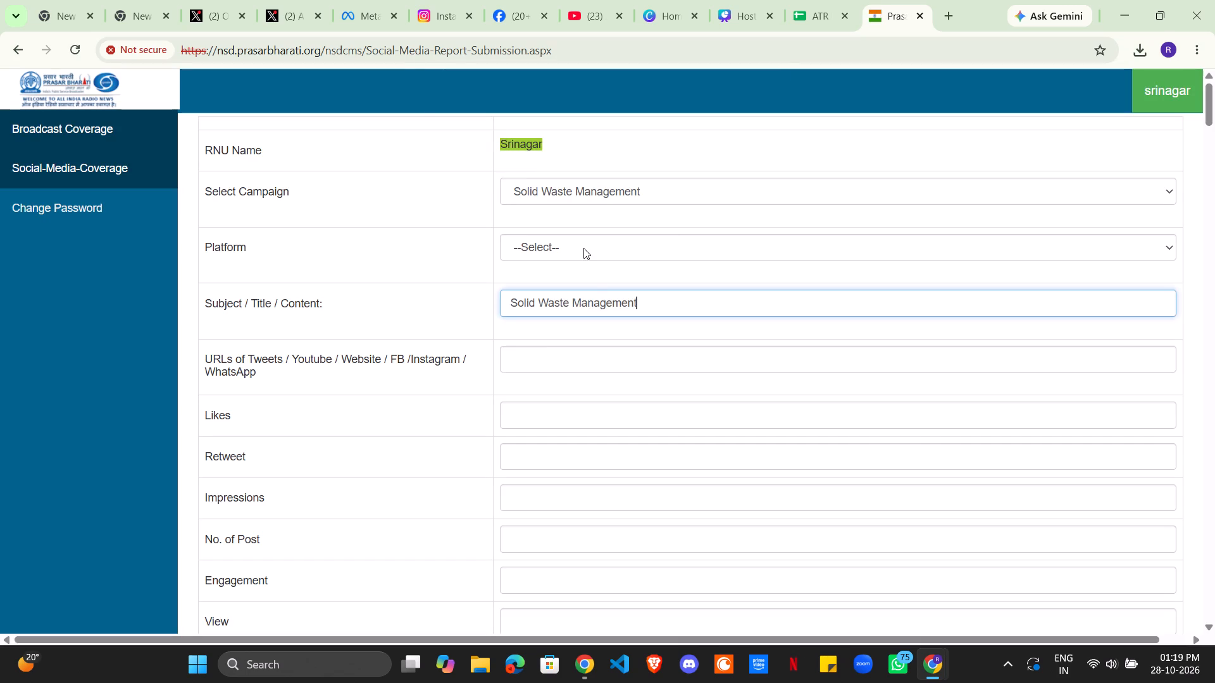
left_click(583, 248)
left_click(573, 385)
left_click(808, 15)
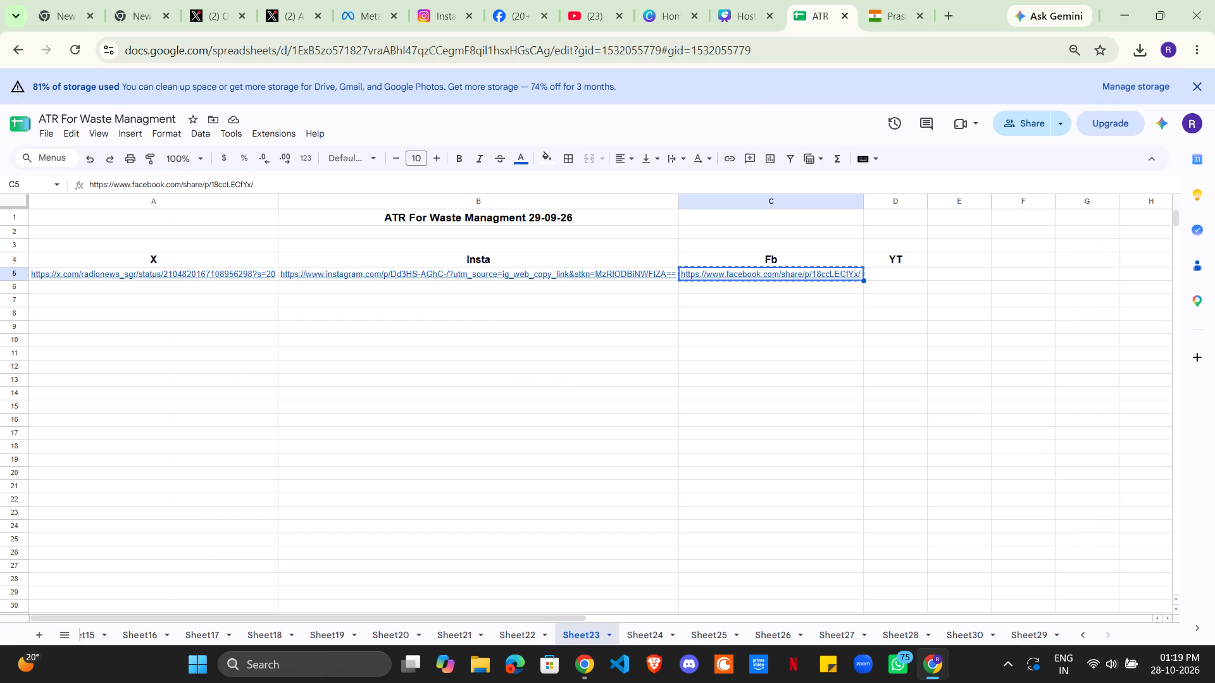
left_click(622, 271)
key("ctrl+c")
left_click(875, 22)
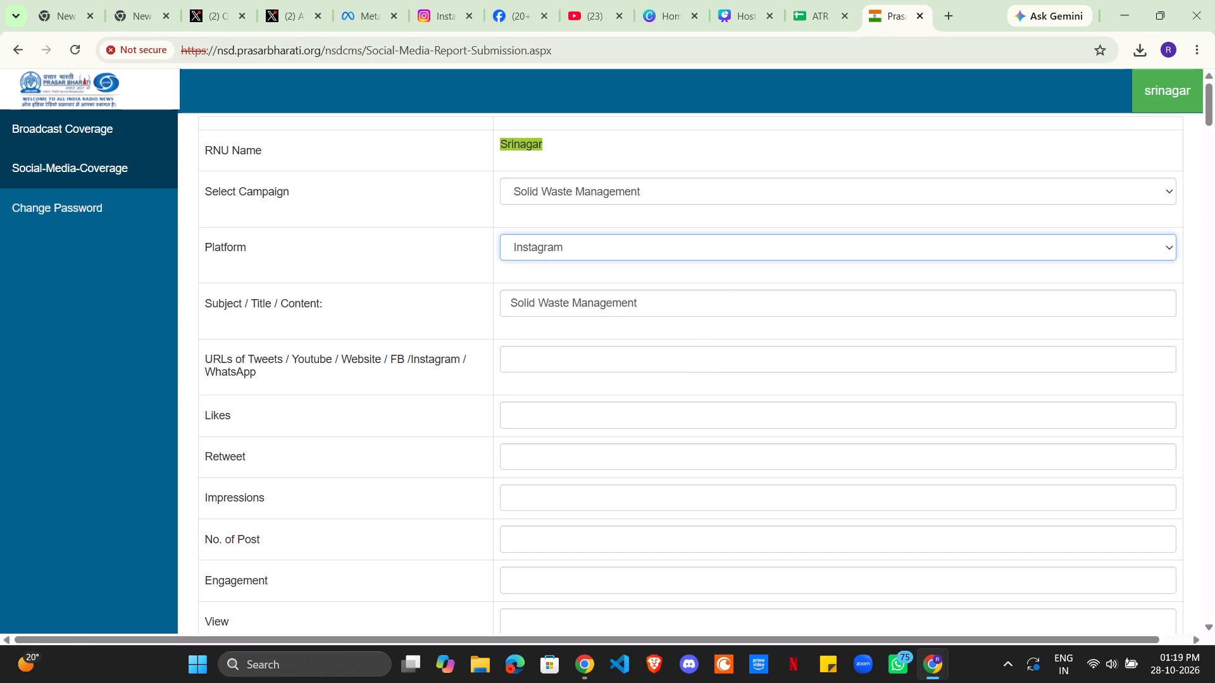
left_click(623, 360)
key("ctrl+v")
Copy the subject text for reuse and submit the 29 September Instagram entry.
left_click_drag(687, 310, 426, 309)
key("ctrl+c")
scroll(650, 382, "down", 4)
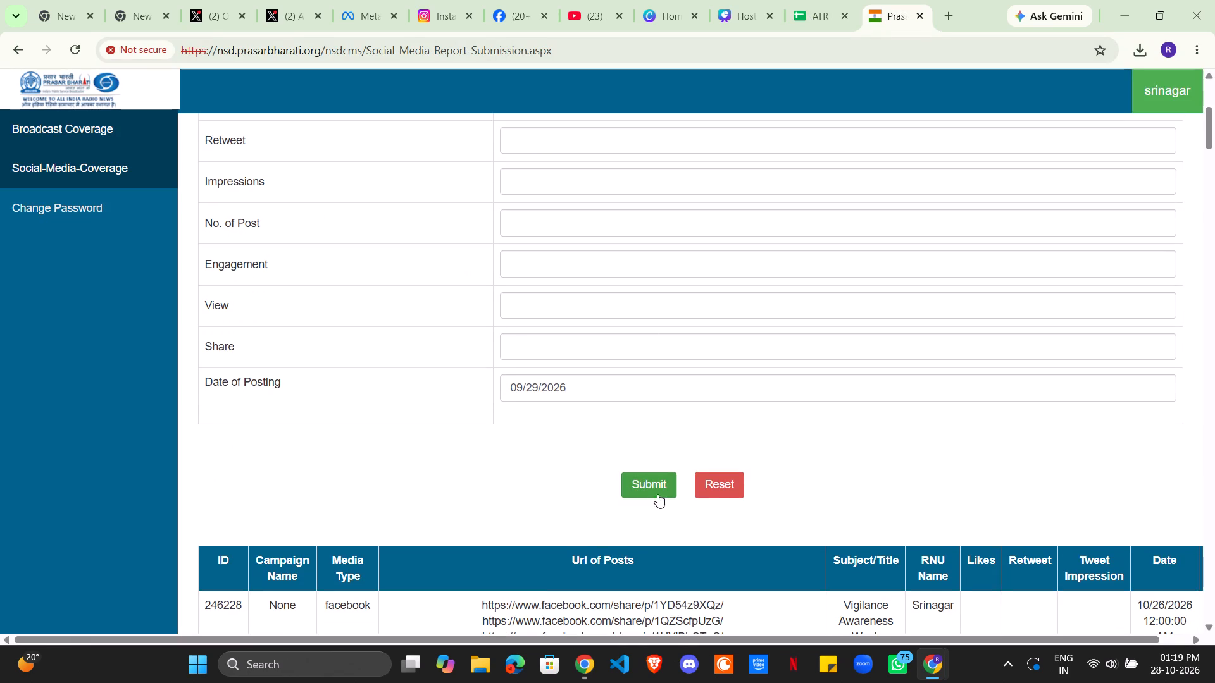
left_click(654, 481)
left_click(736, 138)
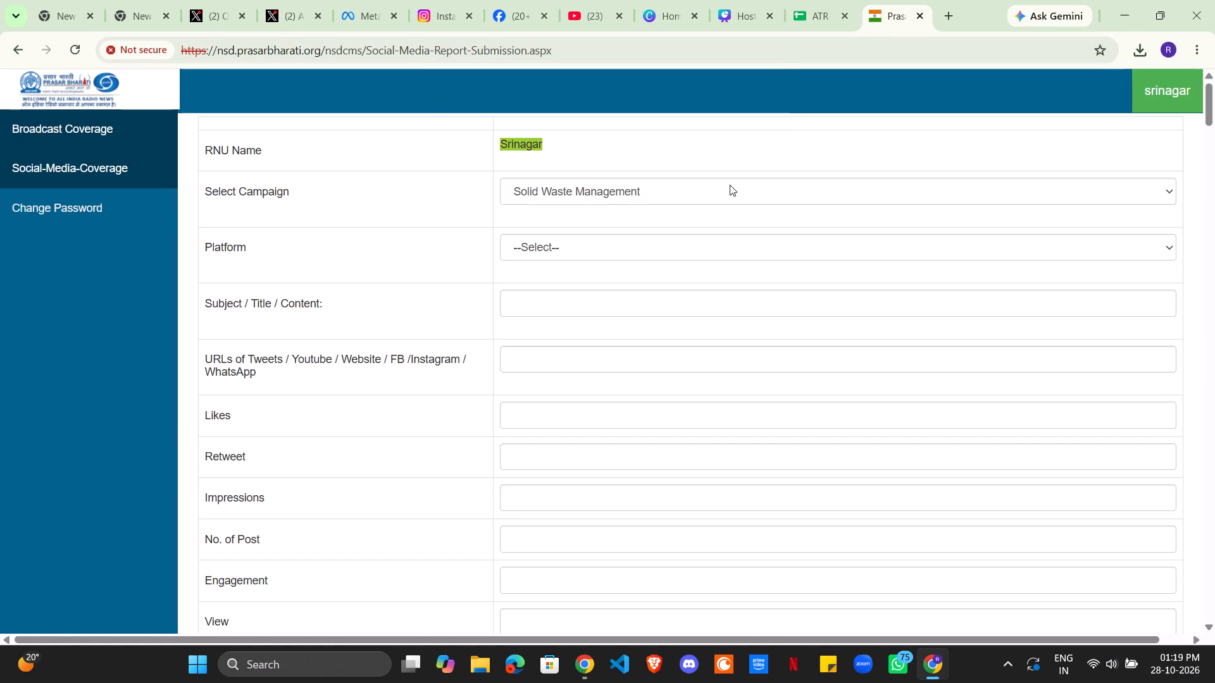
Open Sheet24 of the ATR spreadsheet and start a Twitter entry on the report form with subject "Solid Waste Management".
left_click(814, 19)
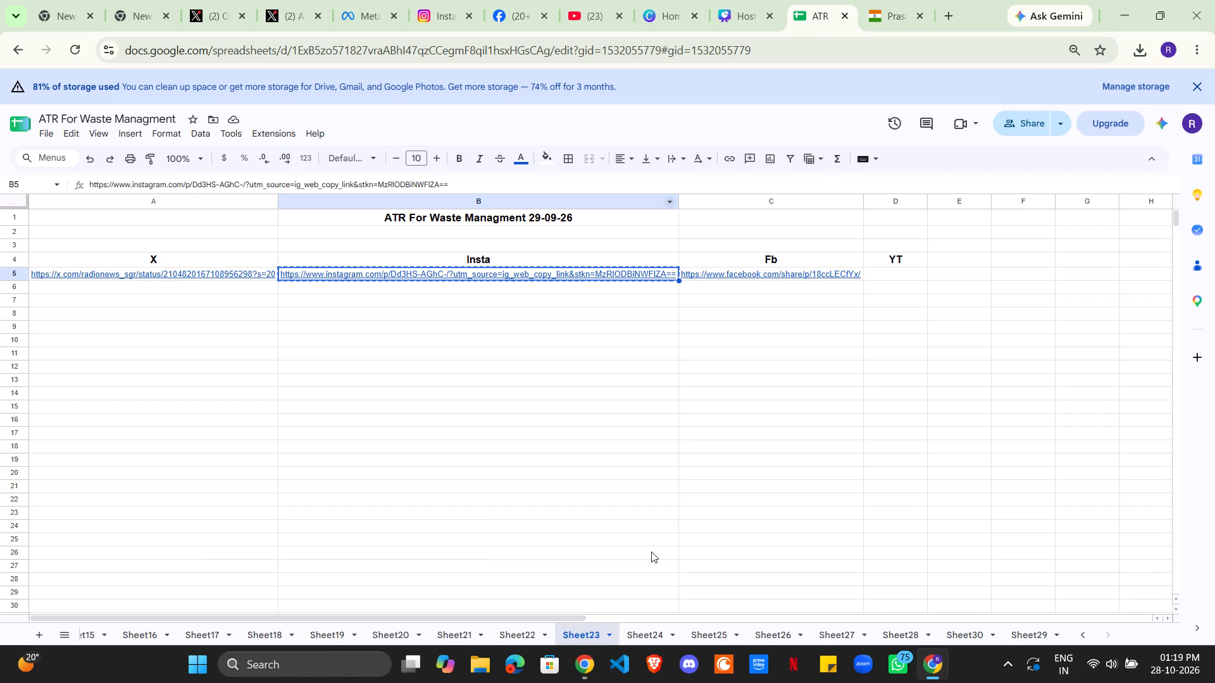
left_click(648, 634)
left_click(883, 15)
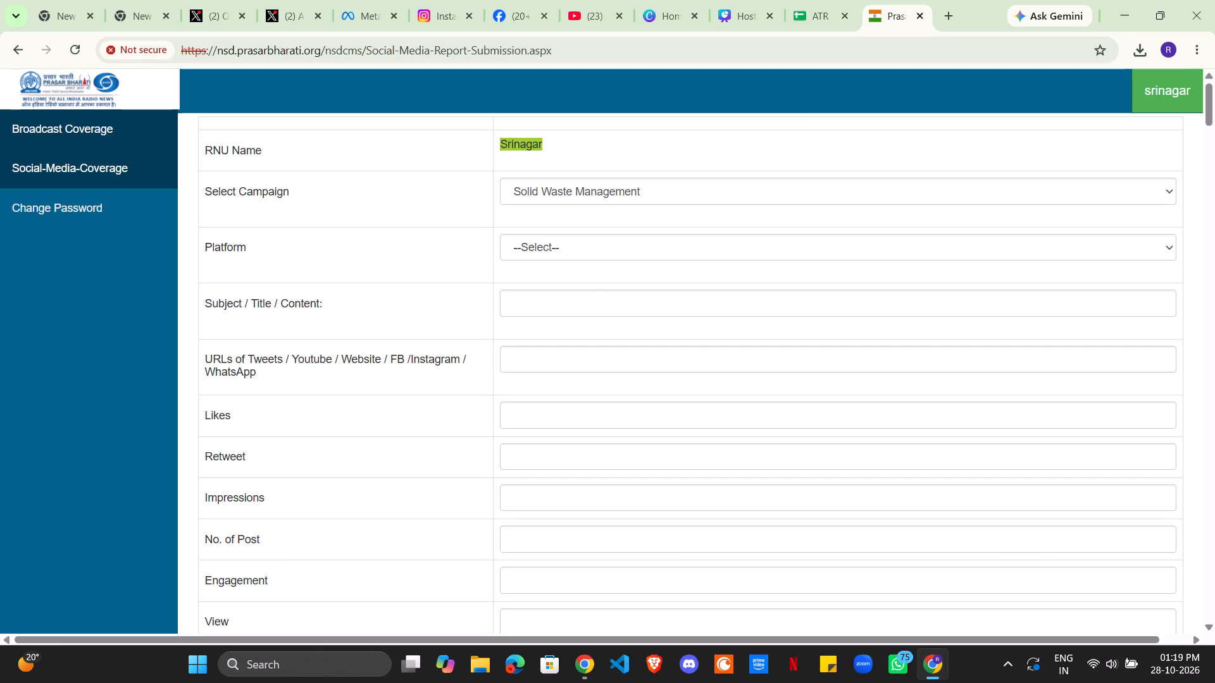
left_click(563, 307)
key("ctrl+v")
left_click(589, 250)
left_click(561, 287)
Set the Twitter entry's date of posting to 09/30/2026.
scroll(621, 357, "down", 3)
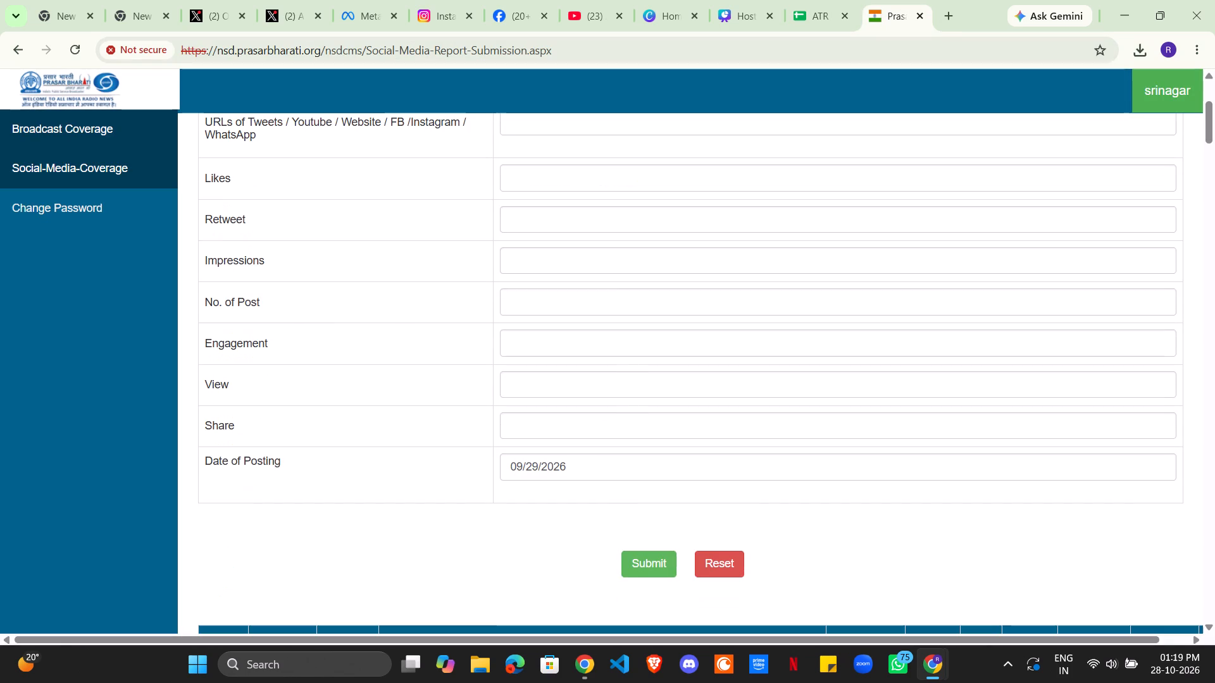
left_click(576, 467)
left_click(568, 572)
scroll(590, 455, "up", 3)
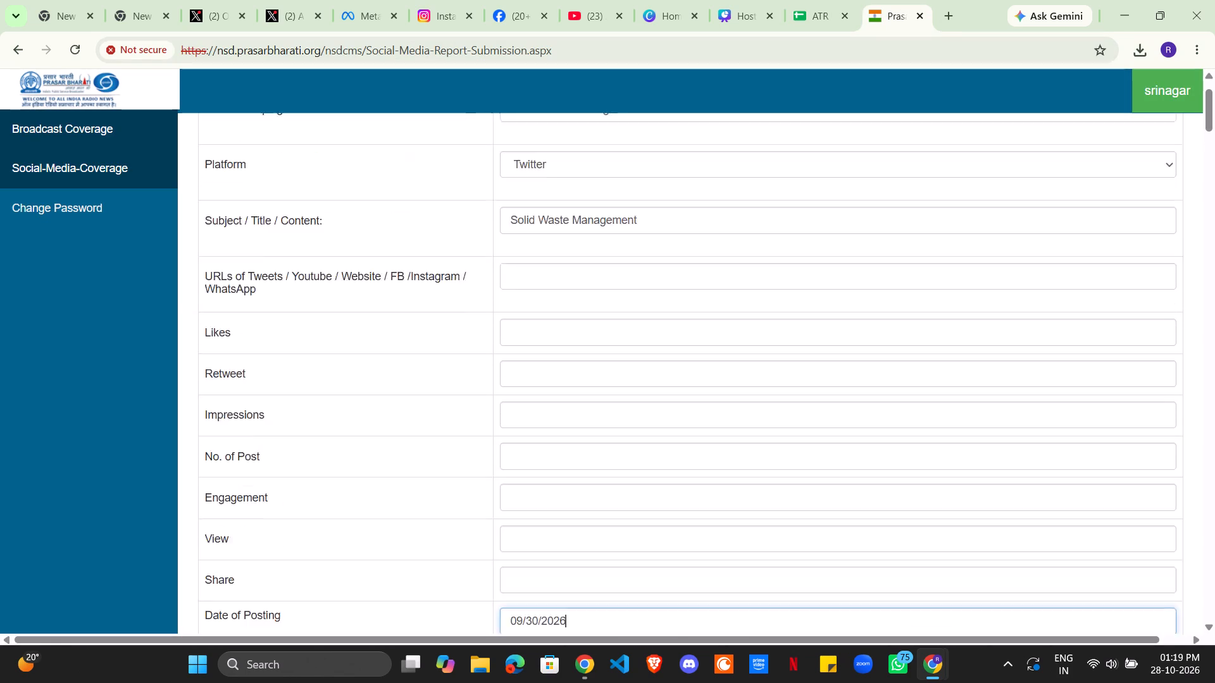
Fill the Twitter entry's URL field with both X links from cells A5:A6 of the 30-09-26 sheet (Sheet24).
left_click(813, 14)
left_click_drag(253, 274, 256, 283)
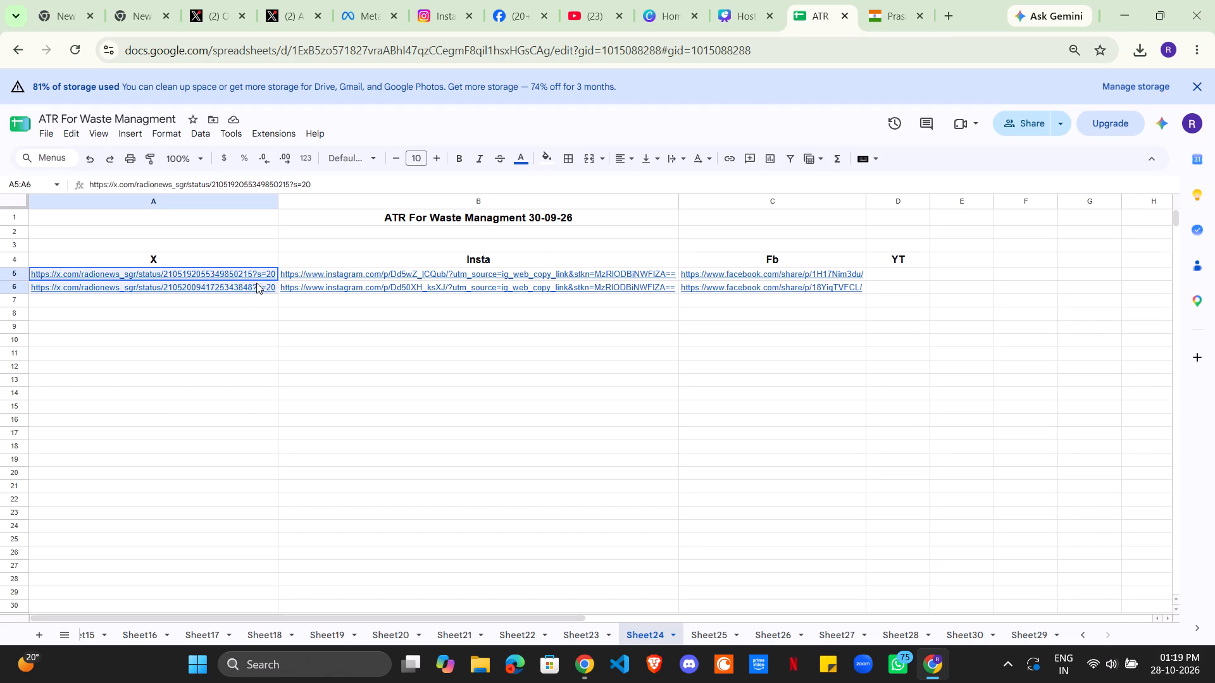
left_click_drag(256, 283, 258, 286)
key("ctrl+c")
left_click(889, 0)
left_click(603, 362)
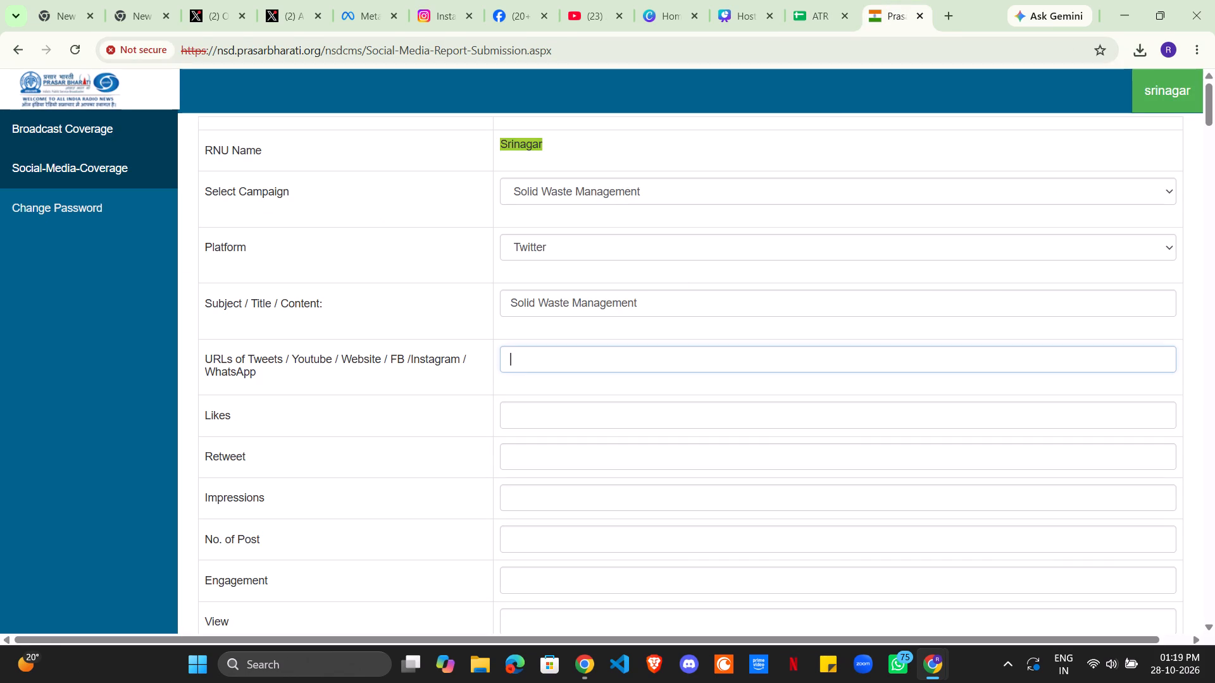
key("ctrl+v")
Copy the subject text for reuse and submit the 30 September Twitter entry.
left_click_drag(685, 301, 427, 303)
key("ctrl+c")
scroll(616, 387, "down", 3)
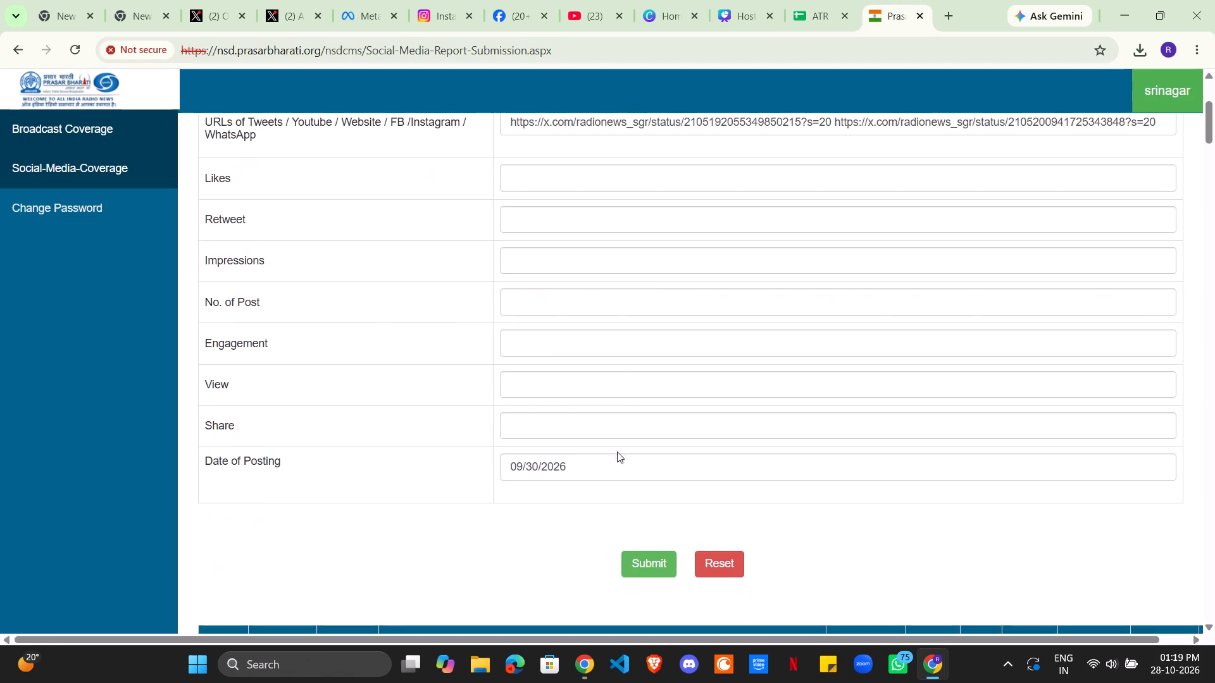
left_click(644, 561)
left_click(750, 159)
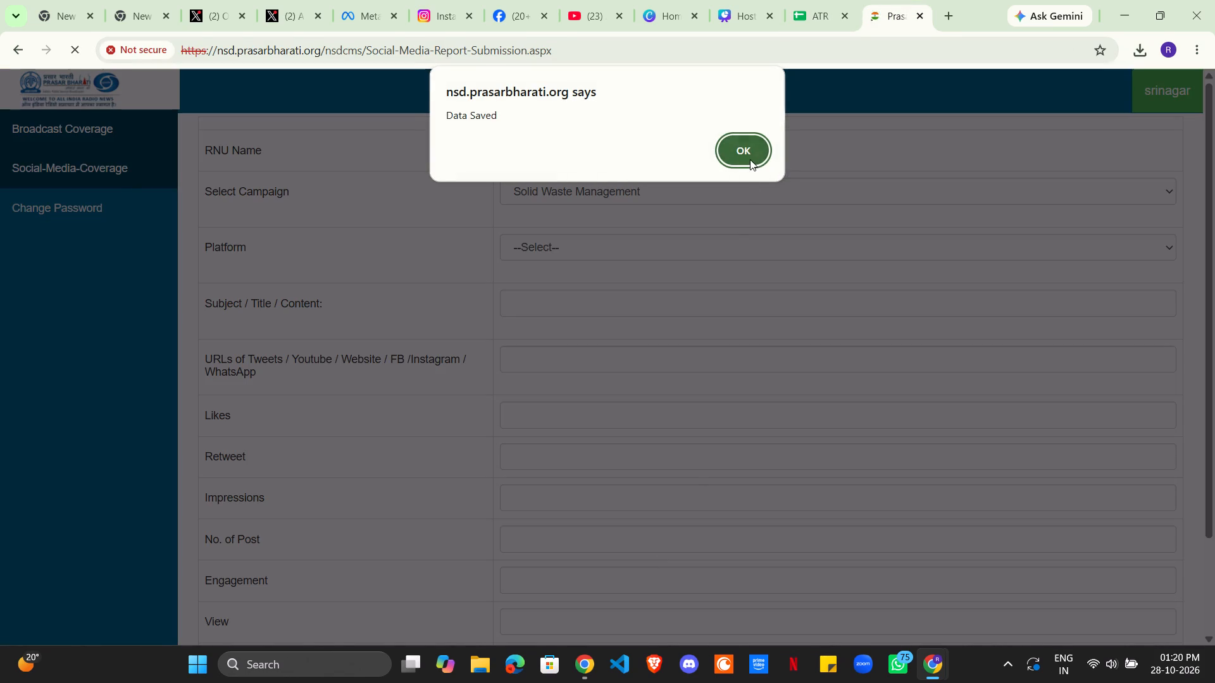
Fill in a Facebook entry with subject "Solid Waste Management" and both Fb links from cells C5:C6 of Sheet24.
left_click(810, 20)
left_click(882, 13)
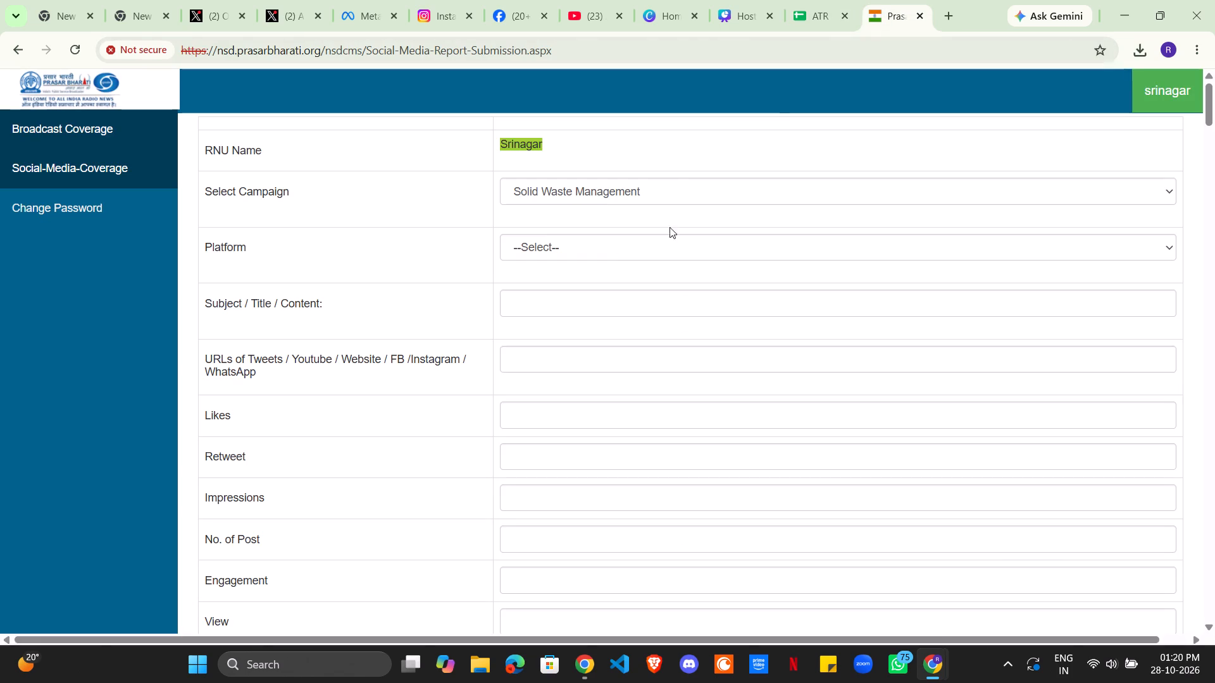
left_click(561, 251)
left_click(556, 306)
left_click(558, 307)
key("ctrl+v")
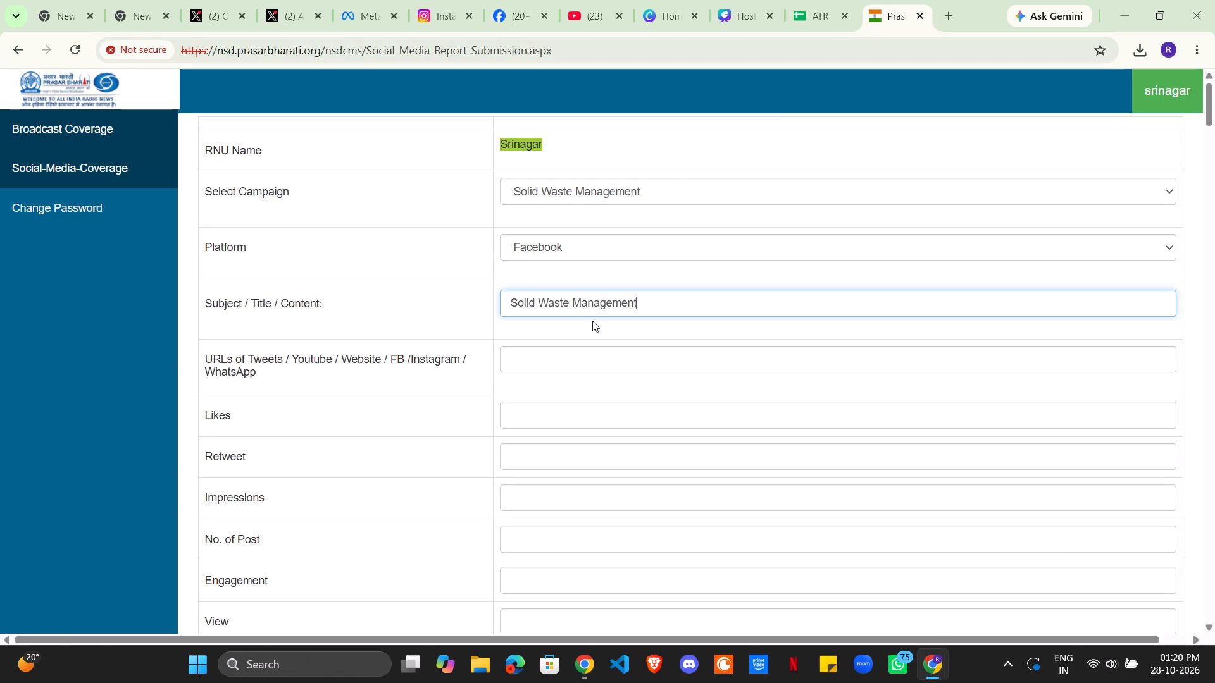
left_click(587, 359)
left_click(795, 18)
left_click_drag(719, 271, 696, 288)
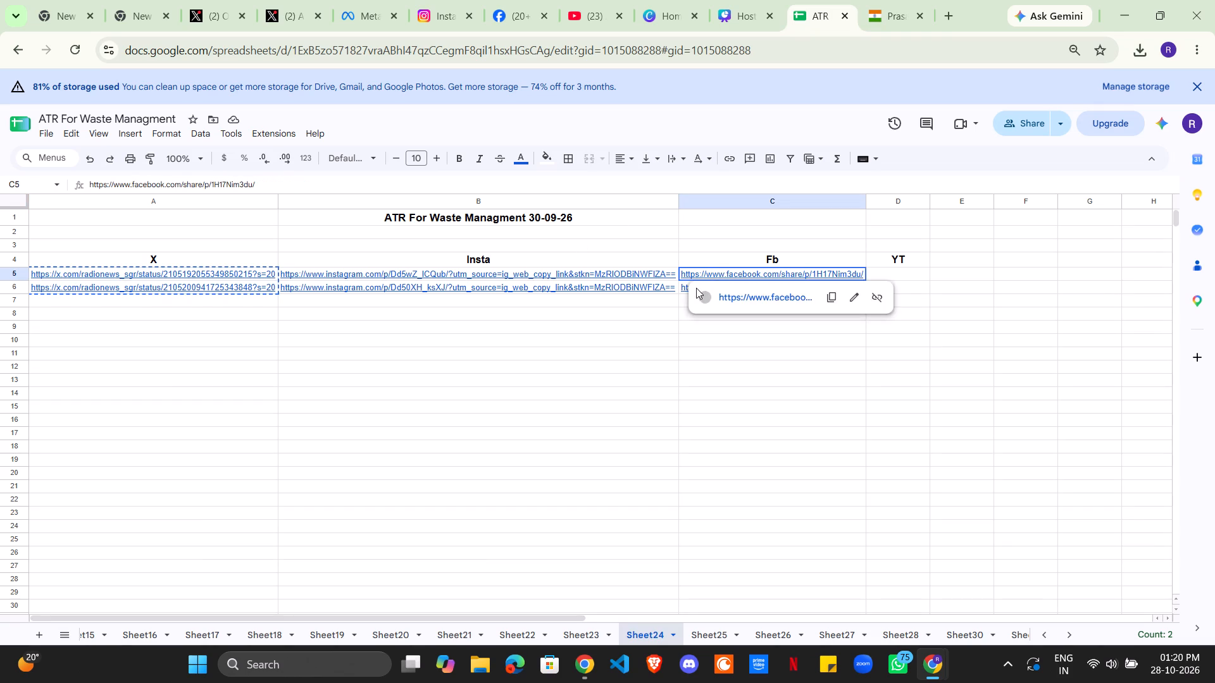
left_click_drag(696, 288, 682, 288)
key("ctrl+c")
left_click(889, 18)
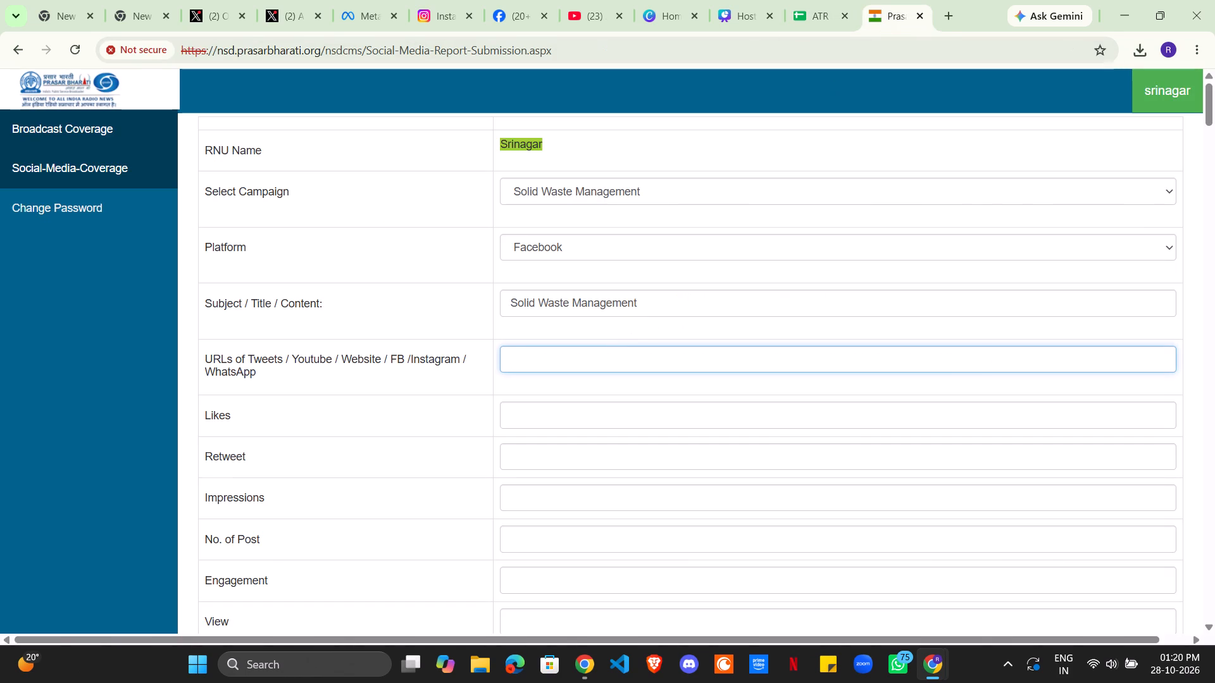
key("ctrl+v")
Copy the subject text for reuse and submit the 30 September Facebook entry.
left_click_drag(658, 304, 475, 304)
key("ctrl+c")
scroll(624, 373, "down", 3)
left_click(668, 558)
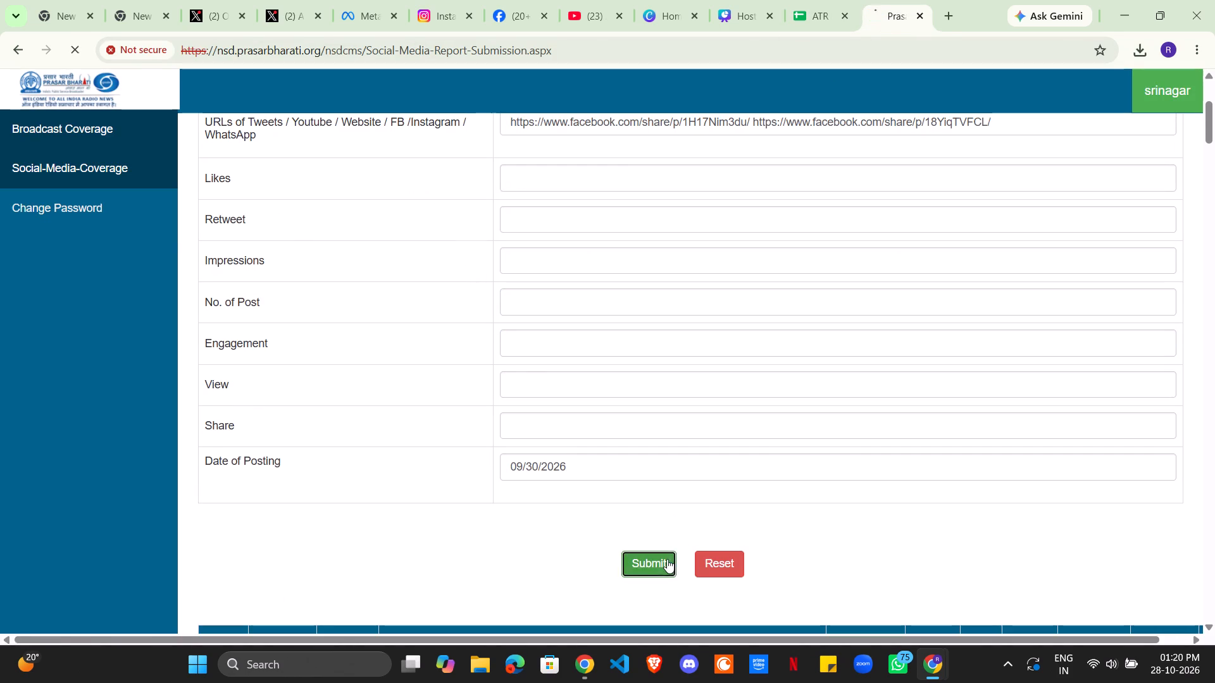
left_click(754, 152)
Fill in an Instagram entry with subject "Solid Waste Management" and both Insta links from cells B5:B6 of Sheet24.
left_click(559, 311)
key("ctrl+v")
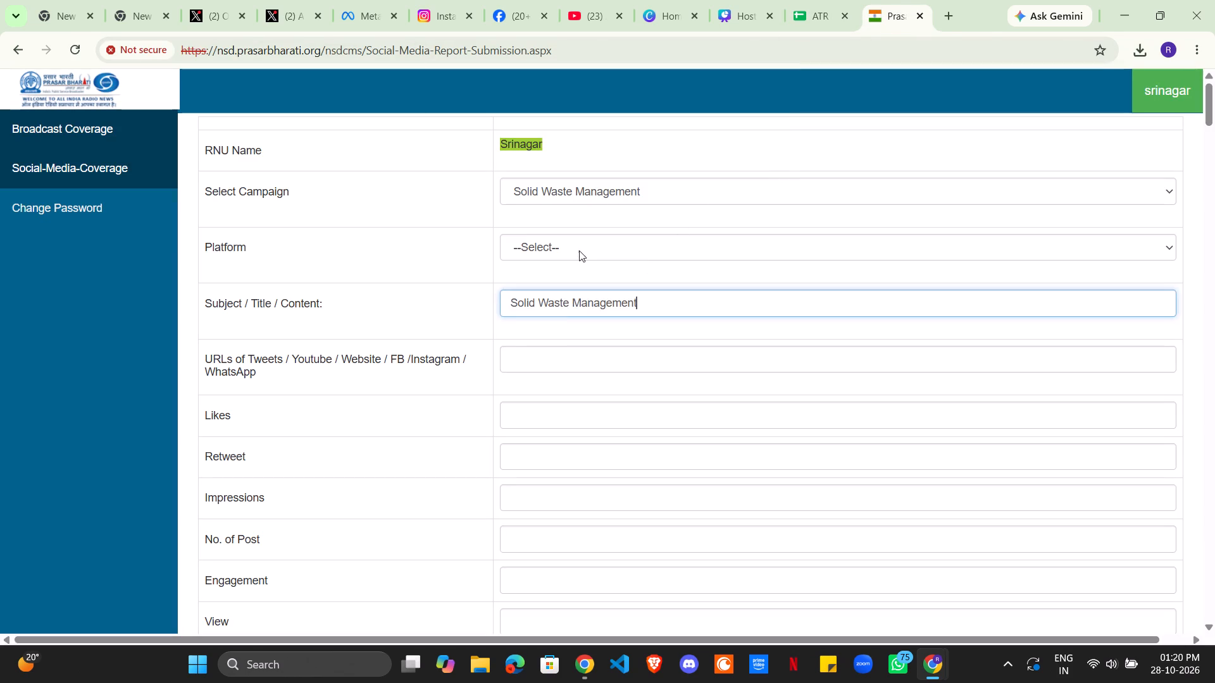
left_click(579, 250)
left_click(580, 393)
left_click(807, 20)
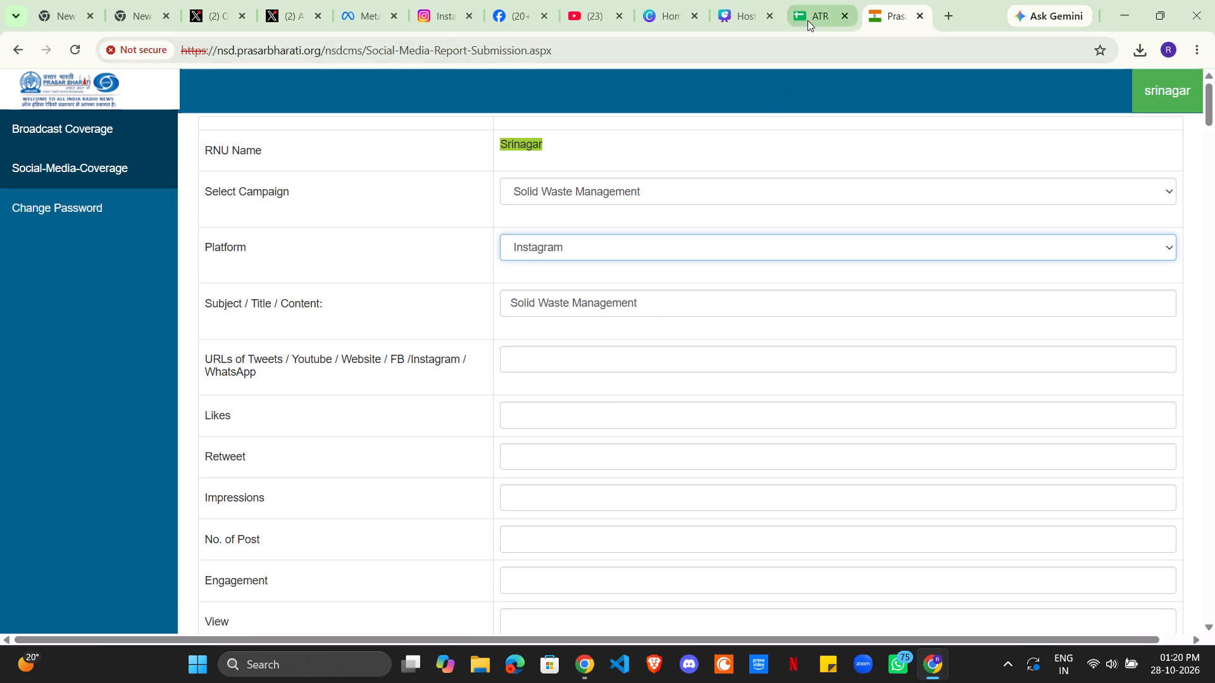
left_click_drag(658, 273, 660, 286)
key("ctrl+c")
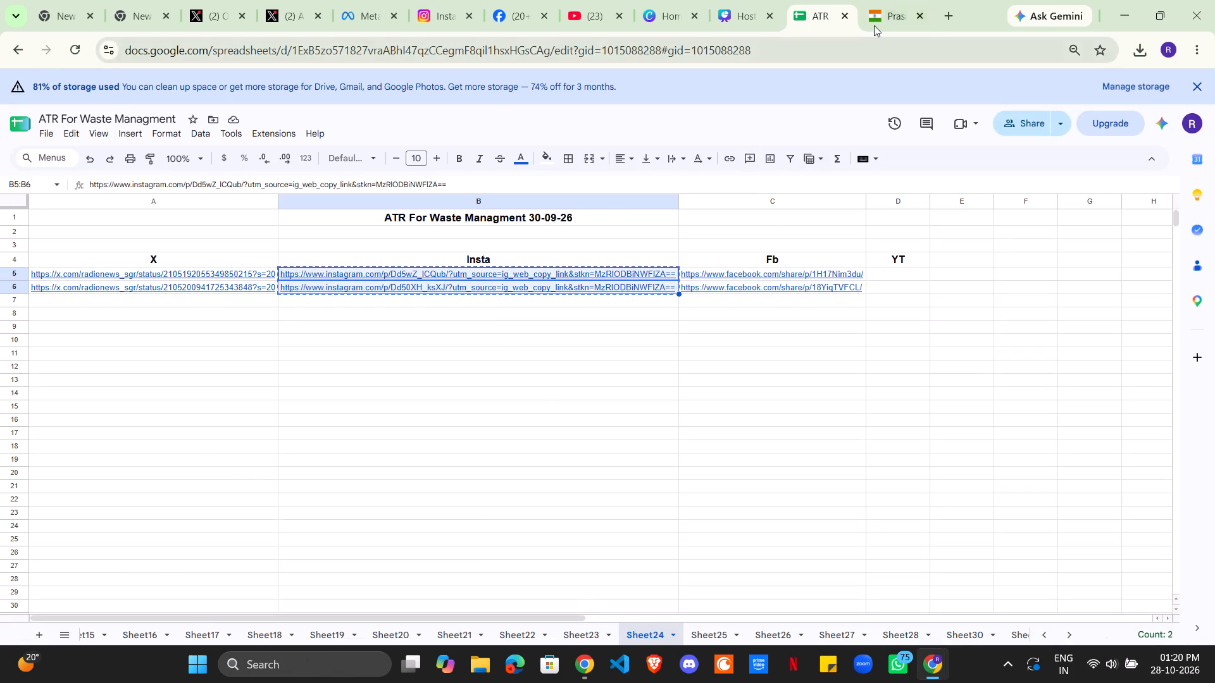
left_click(880, 20)
left_click(622, 360)
key("ctrl+v")
Copy the subject text for reuse and submit the 30 September Instagram entry.
left_click_drag(695, 304, 457, 303)
key("ctrl+c")
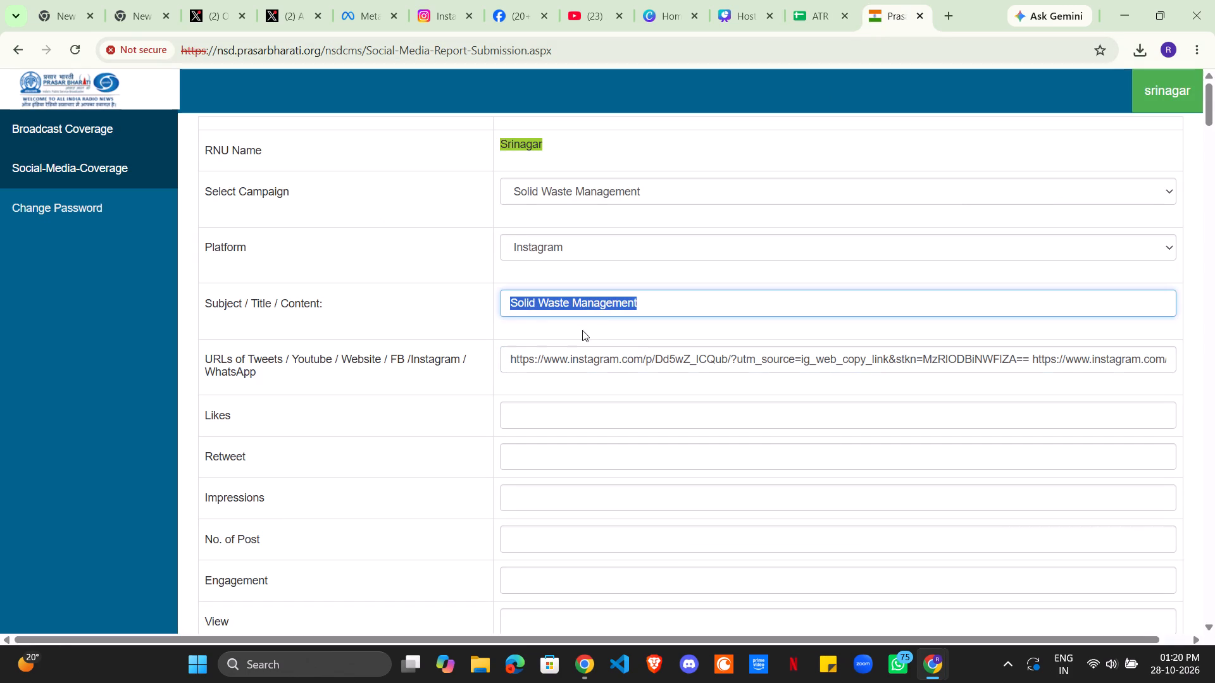
scroll(618, 374, "down", 4)
left_click(655, 485)
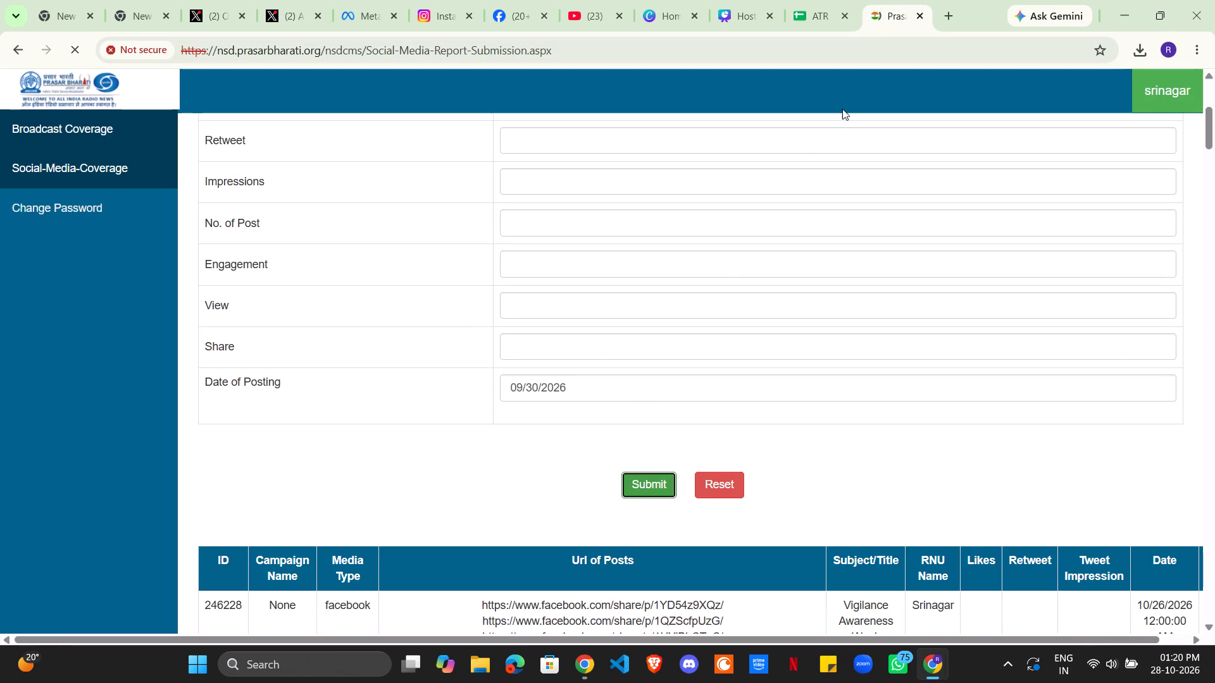
left_click(748, 157)
Open Sheet25 of the ATR spreadsheet and set the report form's date of posting to 10/01/2026.
left_click(818, 17)
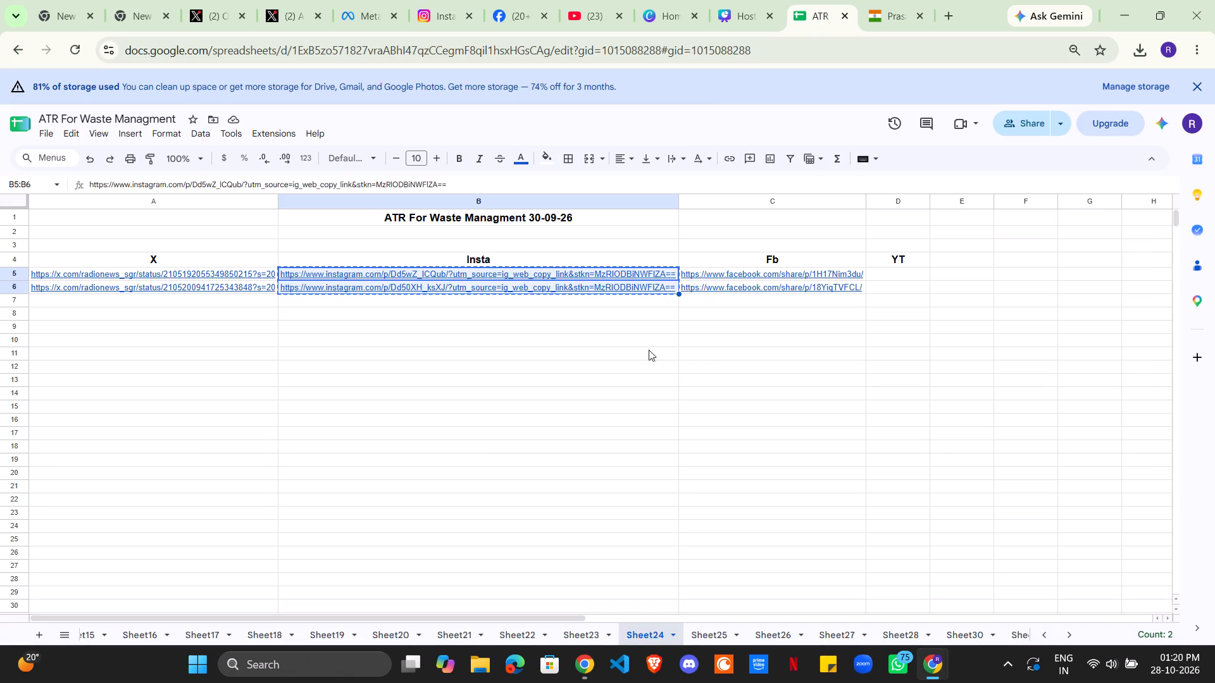
left_click(707, 634)
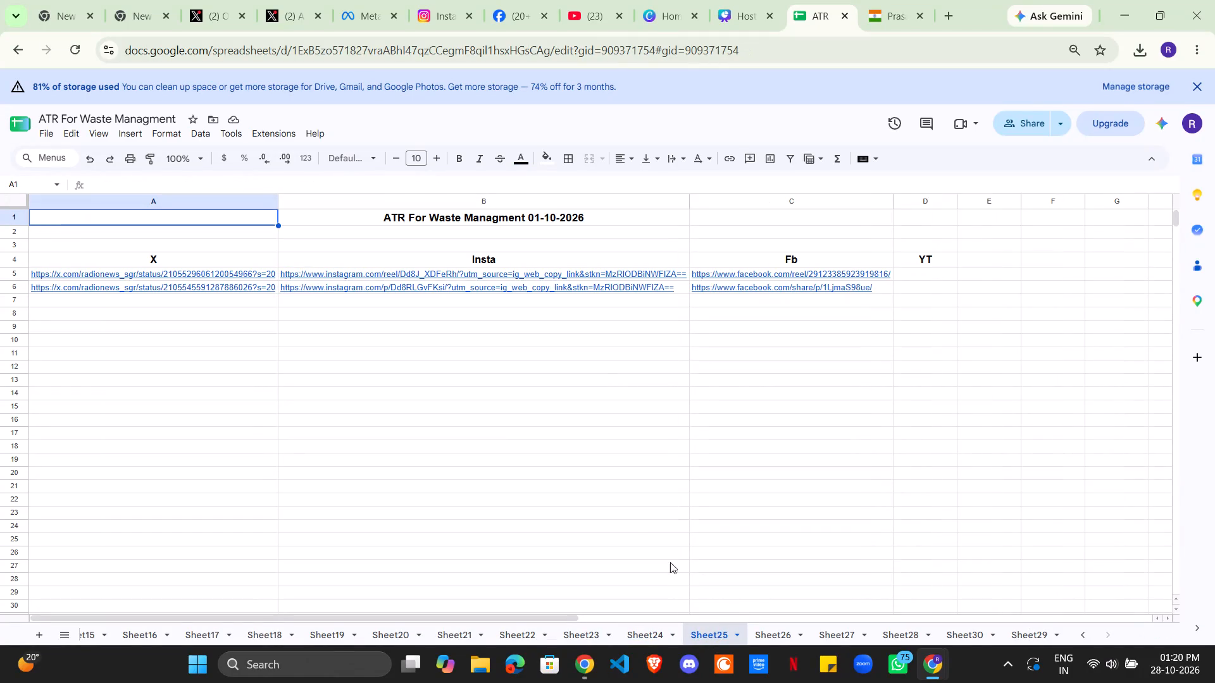
left_click(880, 22)
scroll(639, 416, "down", 3)
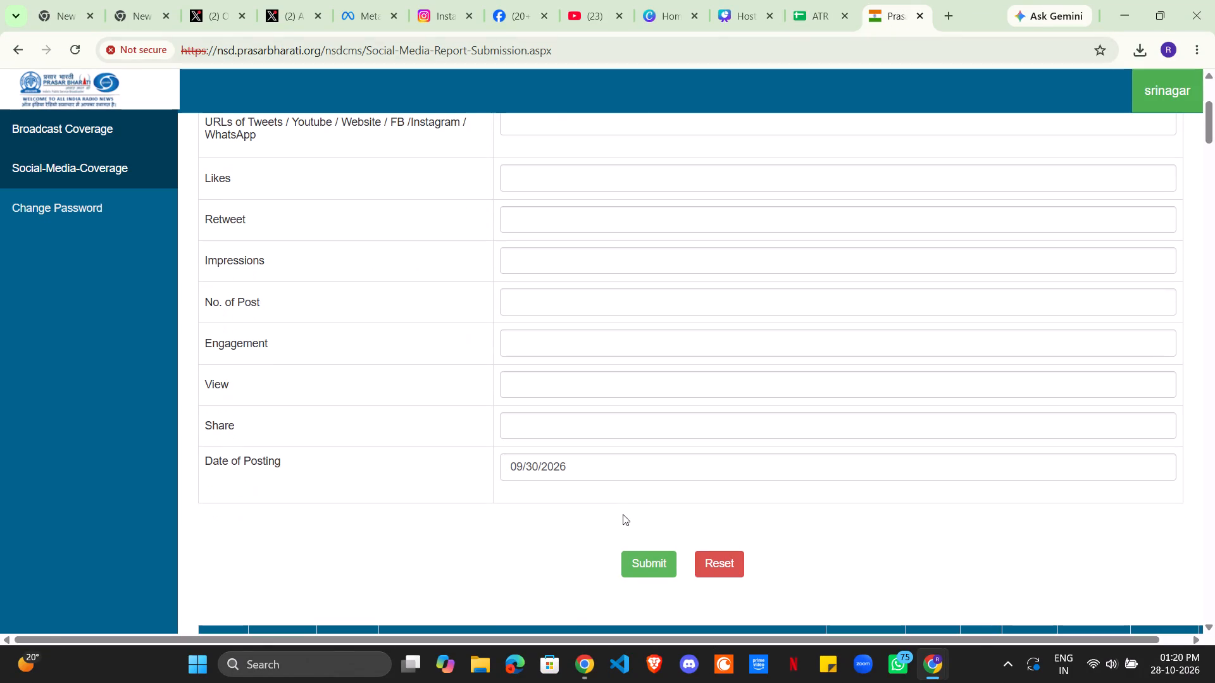
left_click(583, 474)
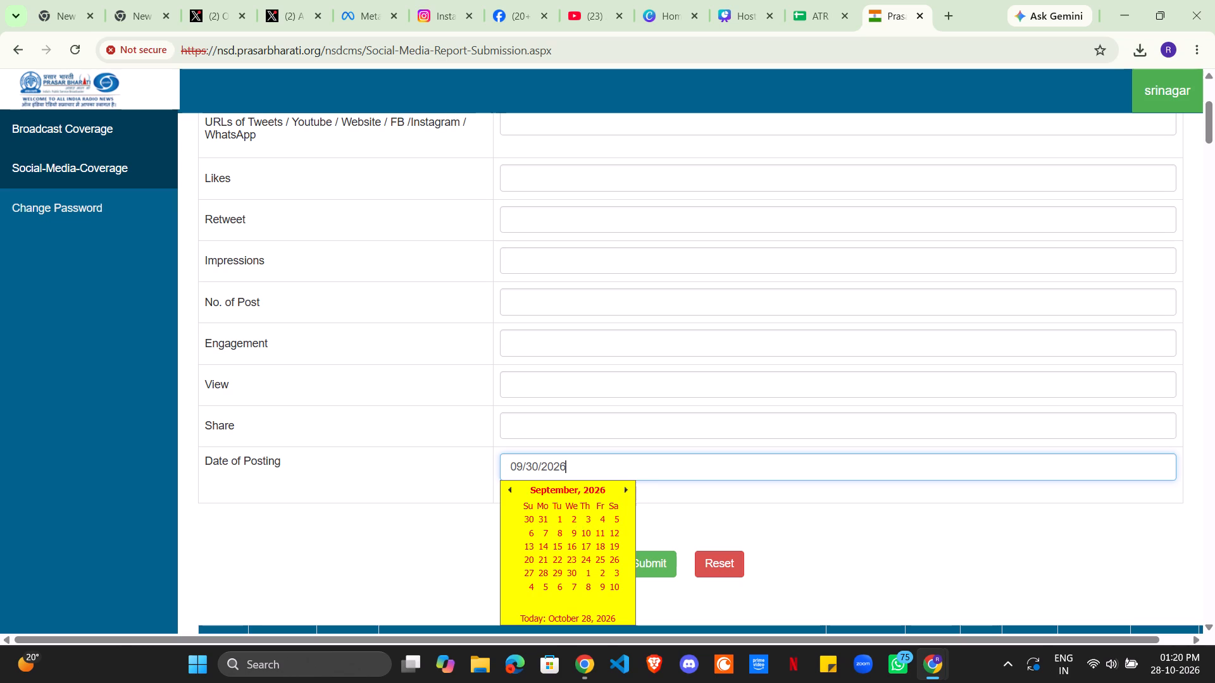
left_click(571, 569)
scroll(595, 457, "up", 3)
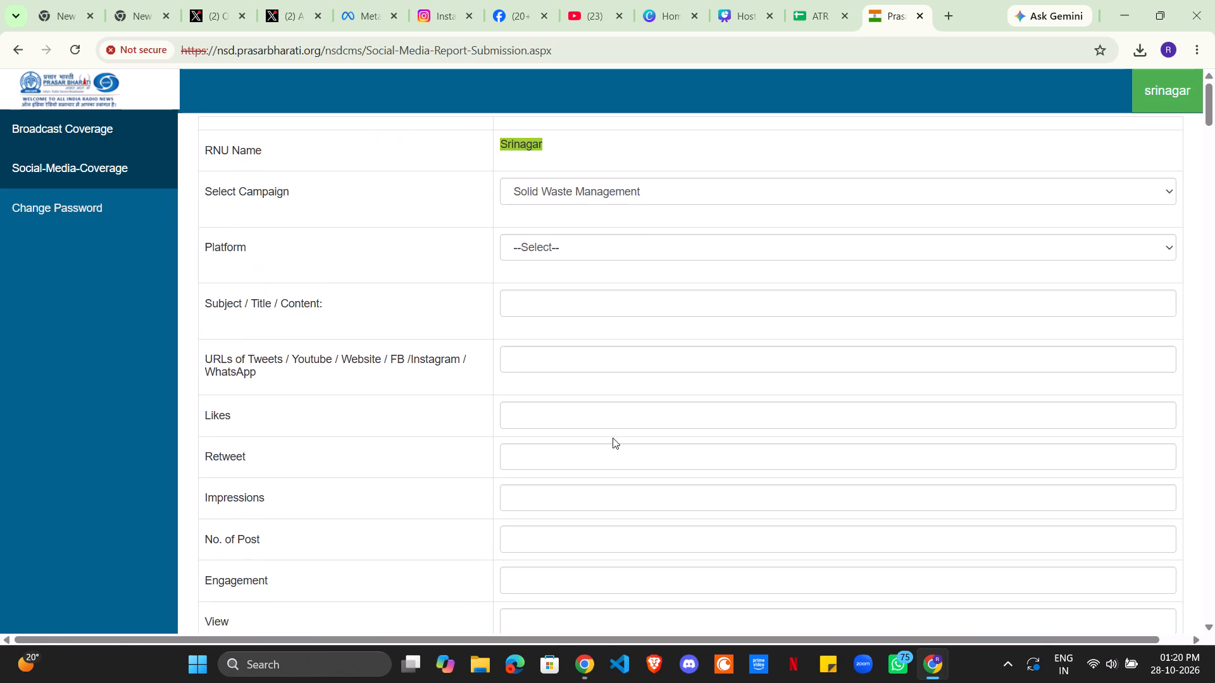
scroll(637, 415, "down", 3)
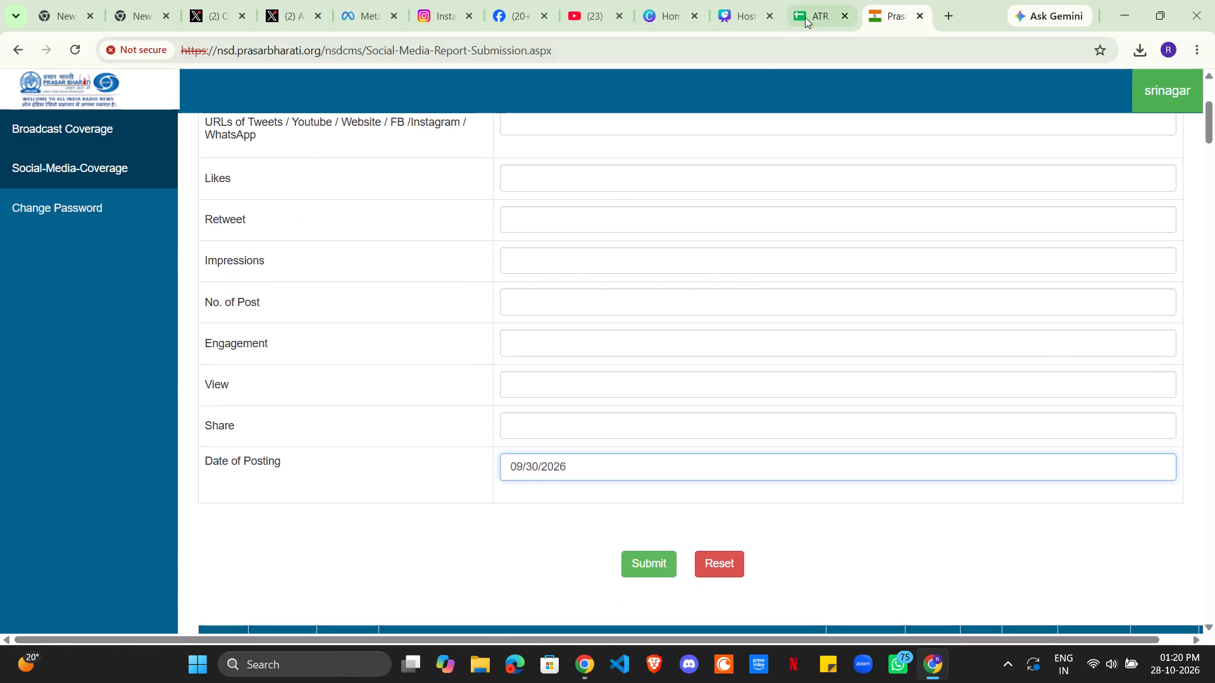
left_click(808, 16)
left_click(881, 20)
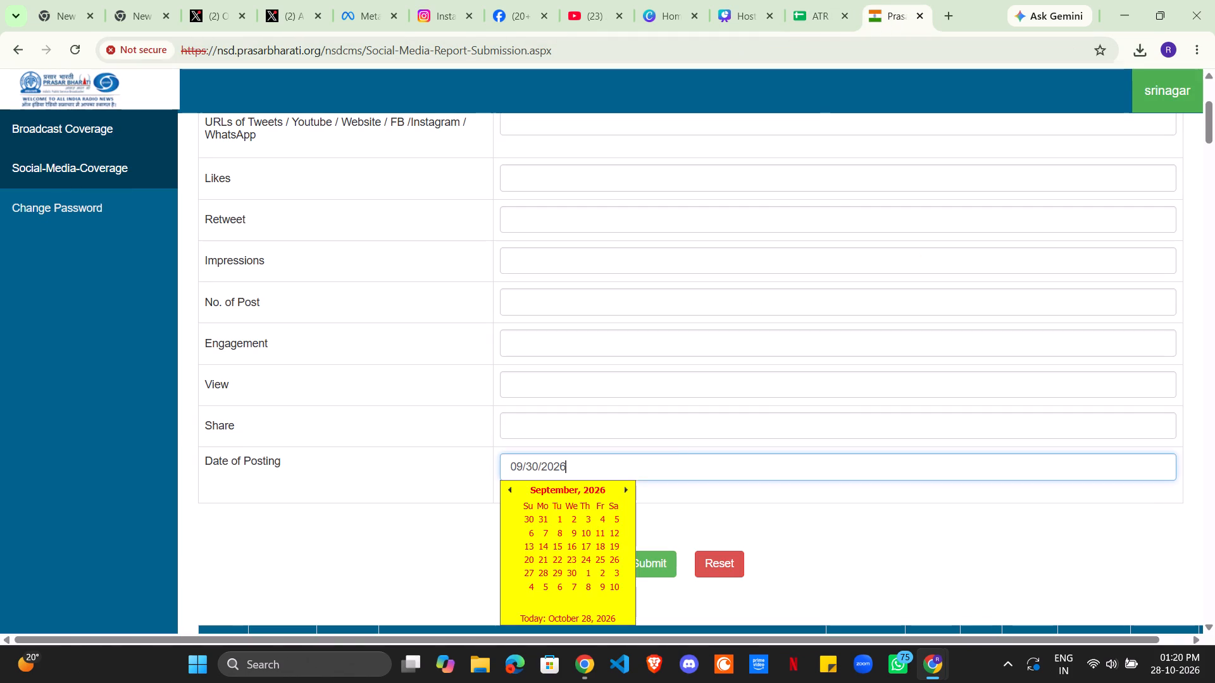
left_click(587, 572)
Set the 1 October entry's platform to Twitter and paste "Solid Waste Management" as its subject.
scroll(600, 465, "up", 4)
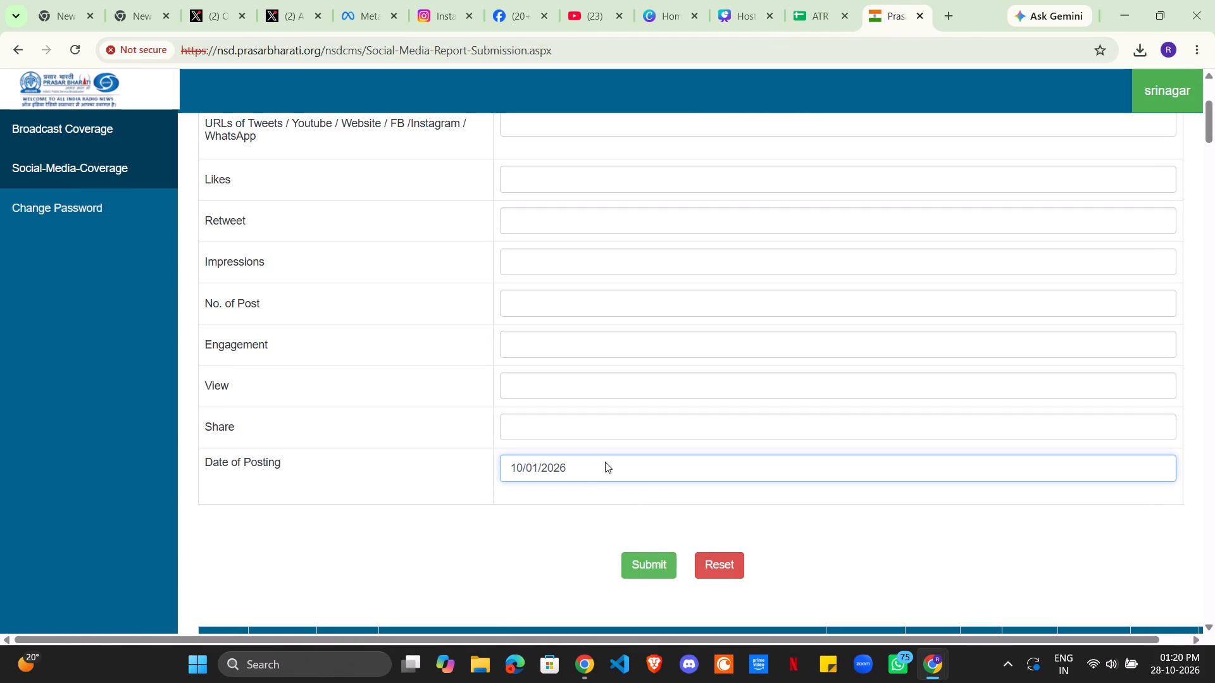
left_click(609, 237)
left_click(577, 293)
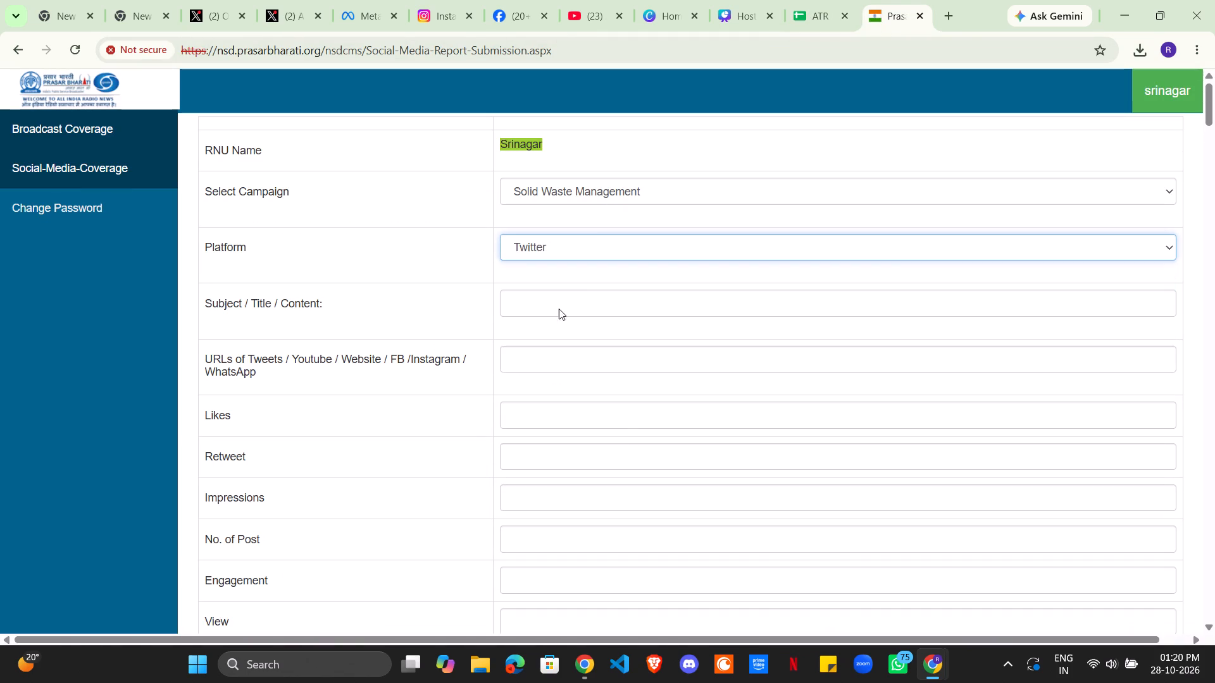
left_click(558, 311)
key("ctrl+v")
Copy both X links from Sheet25 of the ATR spreadsheet into the URL field of the 1 October Twitter entry.
left_click(818, 20)
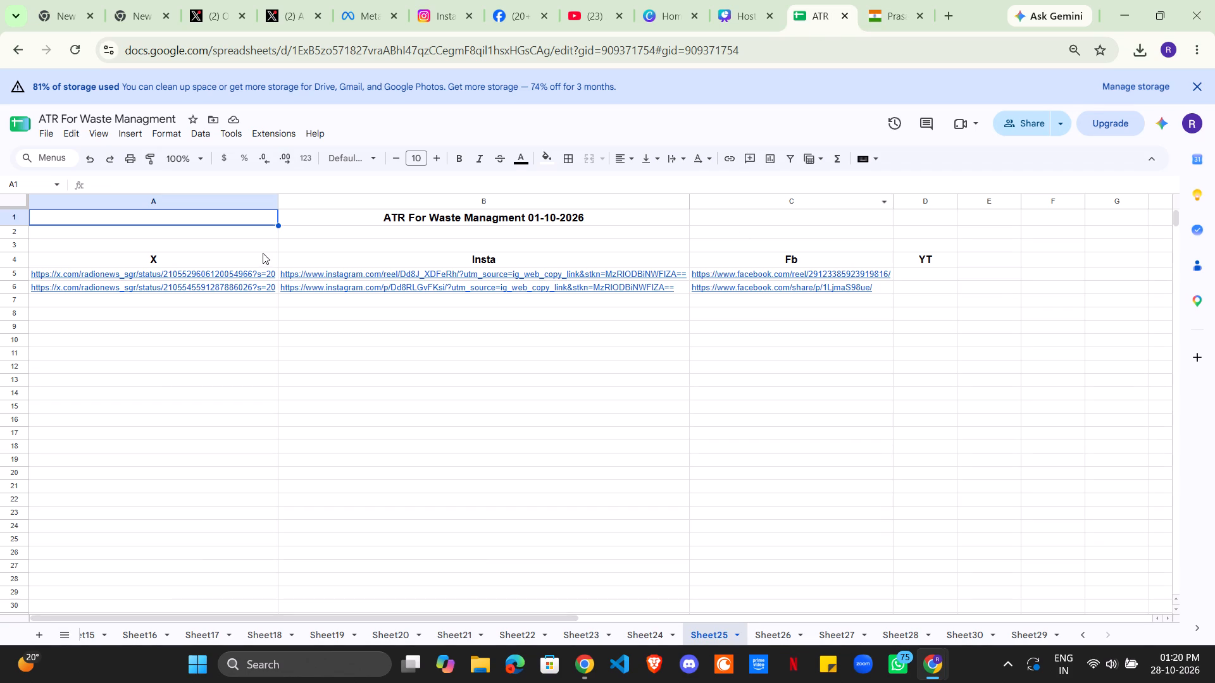
left_click_drag(266, 273, 263, 283)
key("ctrl+c")
left_click(900, 22)
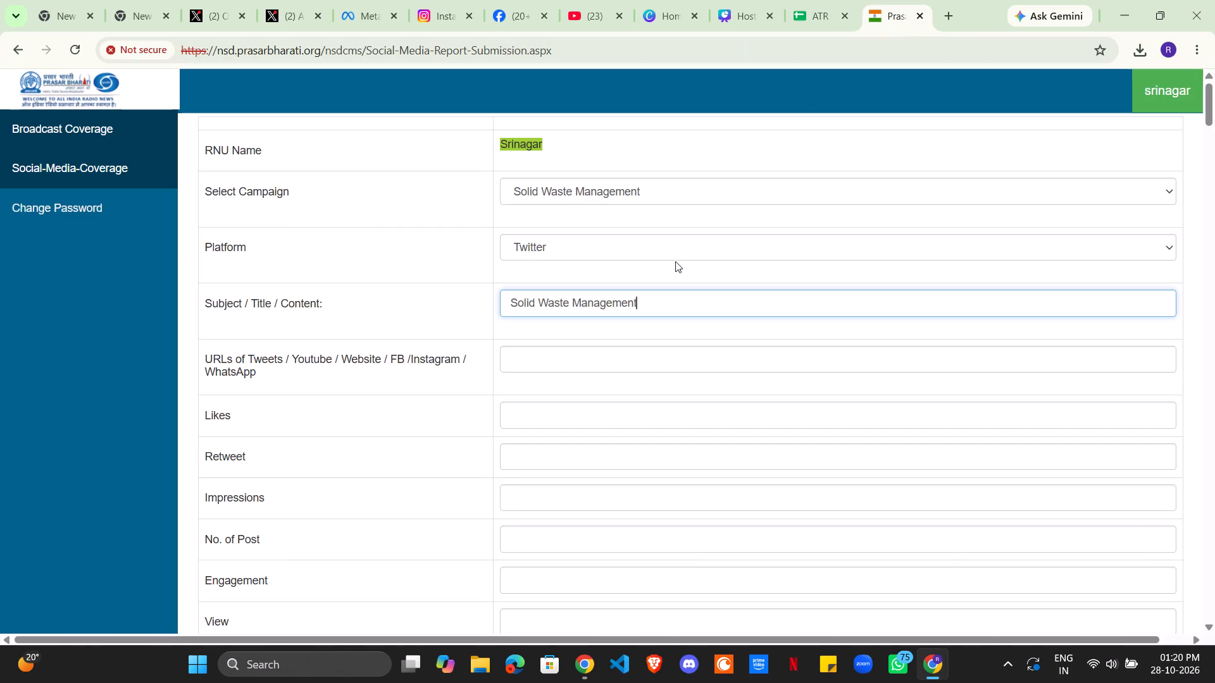
left_click(620, 366)
key("ctrl+v")
Copy the subject text for reuse and submit the 1 October Twitter entry.
left_click_drag(710, 302, 414, 295)
key("ctrl+c")
scroll(650, 383, "down", 3)
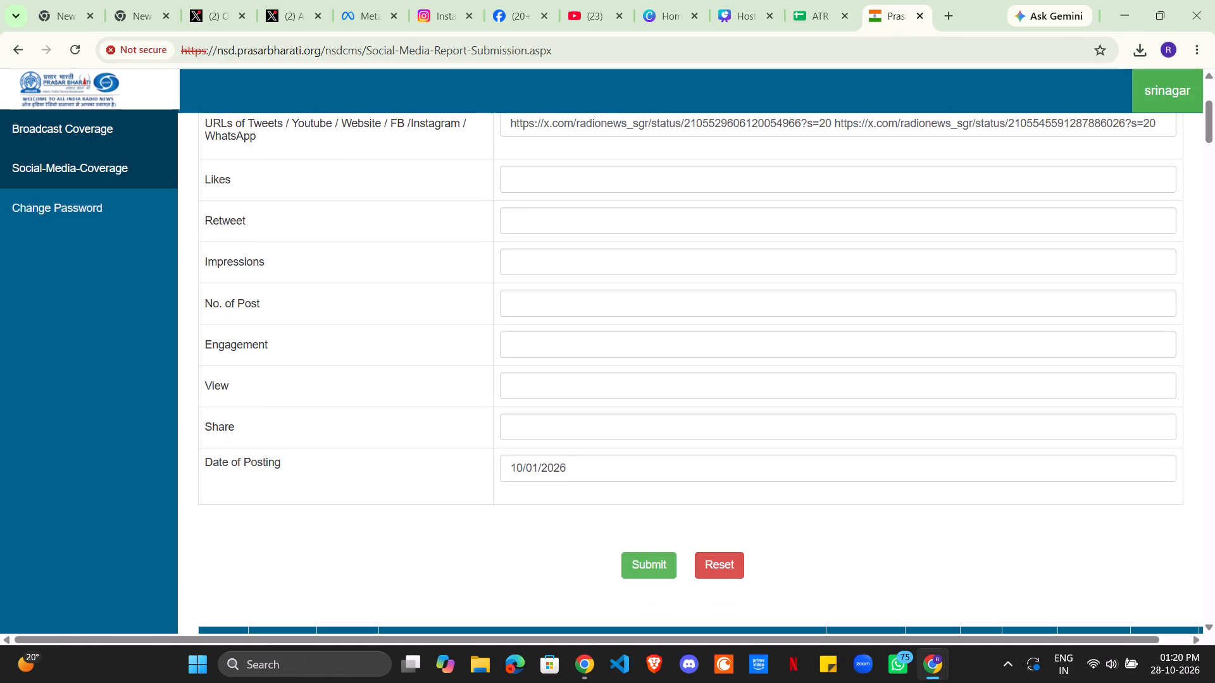
left_click(663, 558)
left_click(754, 148)
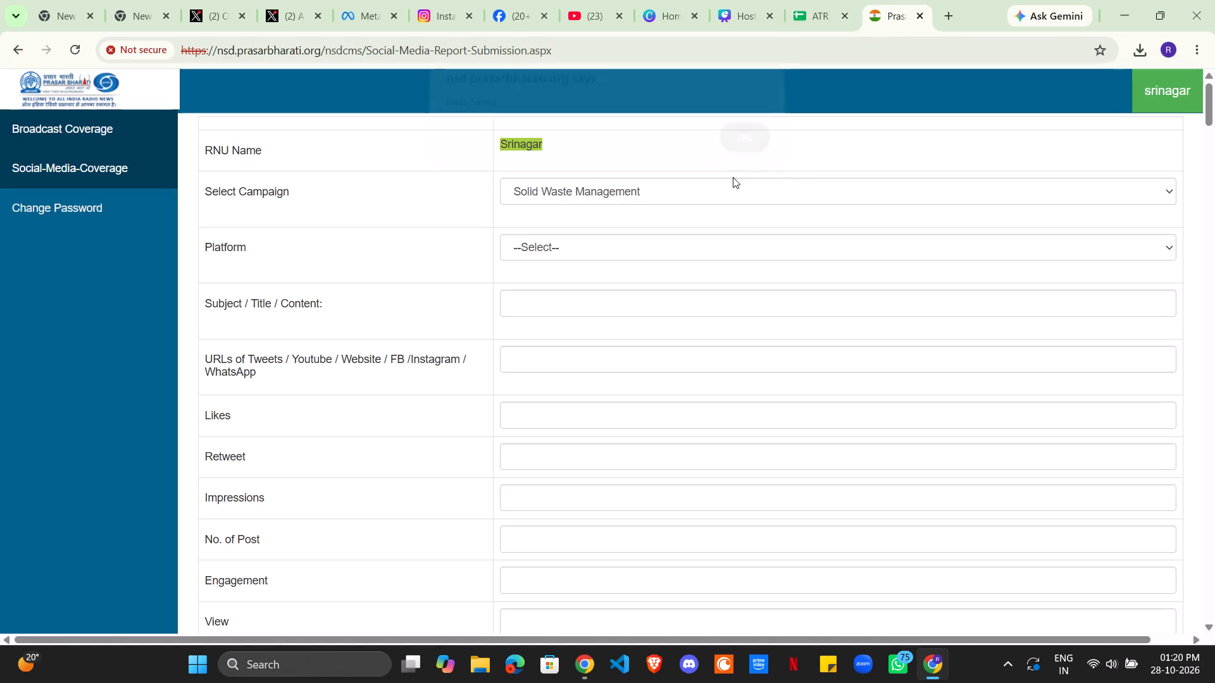
Fill in a Facebook entry with subject "Solid Waste Management" and both Fb links from Sheet25 of the ATR spreadsheet.
left_click(595, 302)
key("ctrl+v")
left_click(609, 250)
left_click(578, 305)
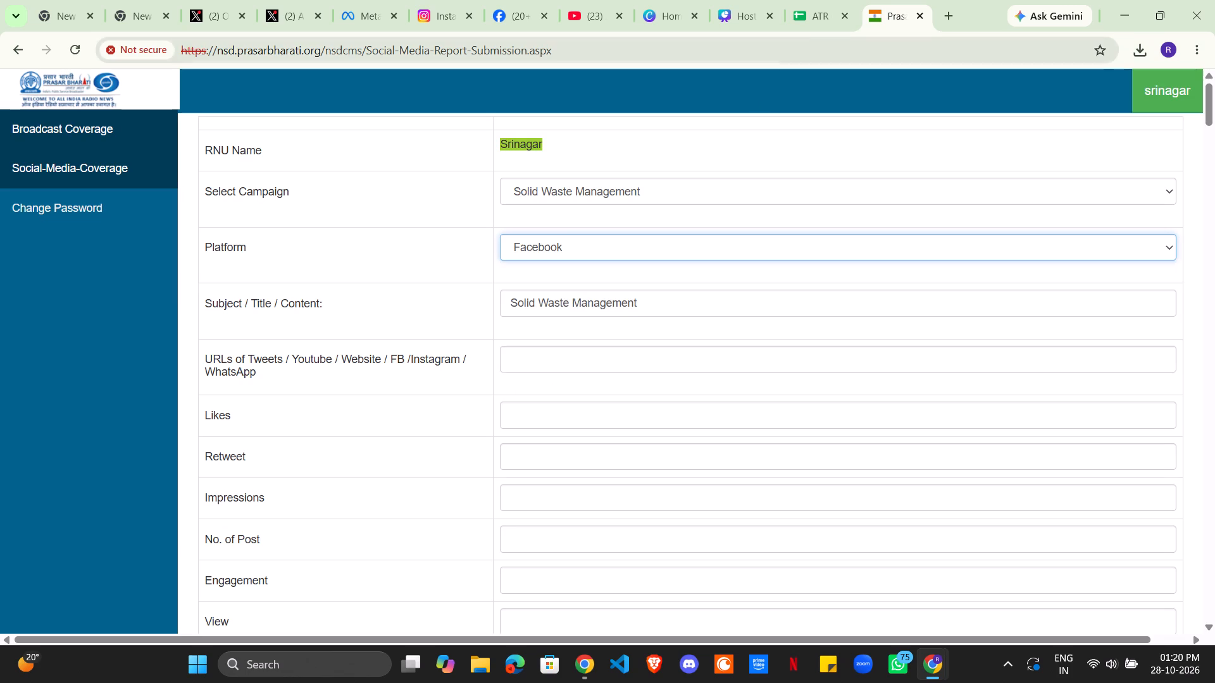
left_click(810, 13)
left_click_drag(728, 274, 691, 287)
key("ctrl+c")
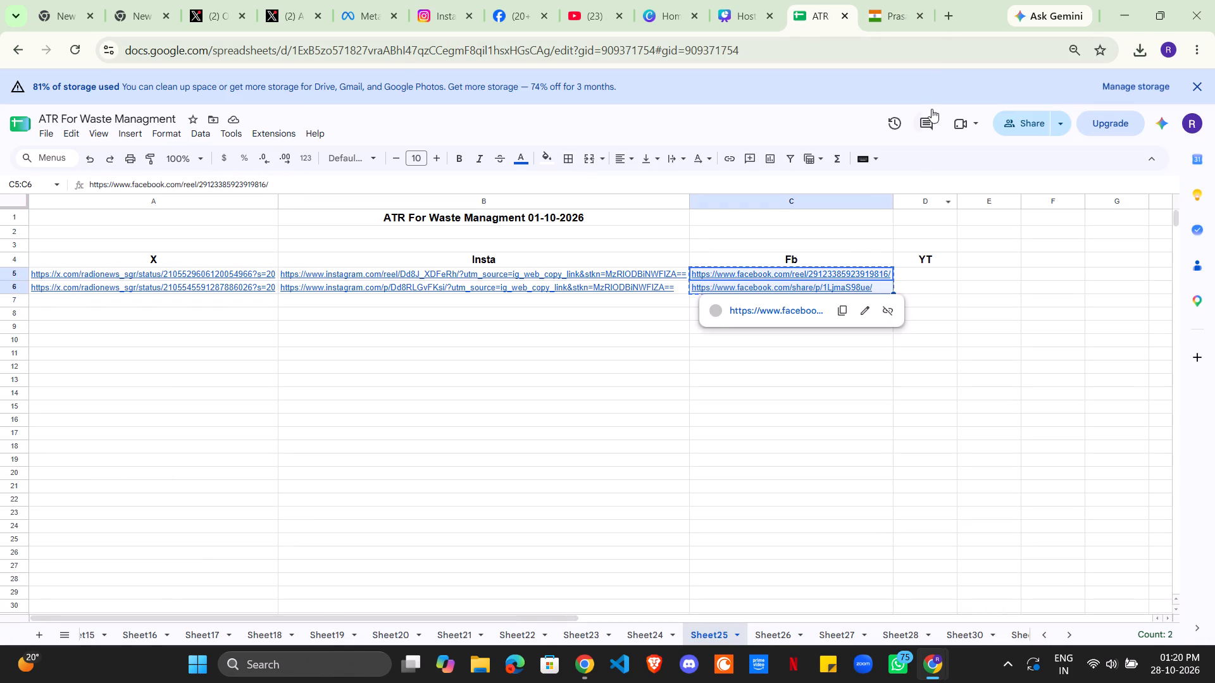
left_click(899, 8)
left_click(617, 357)
key("ctrl+v")
Copy the subject text for reuse and submit the 1 October Facebook entry.
left_click_drag(680, 297, 468, 302)
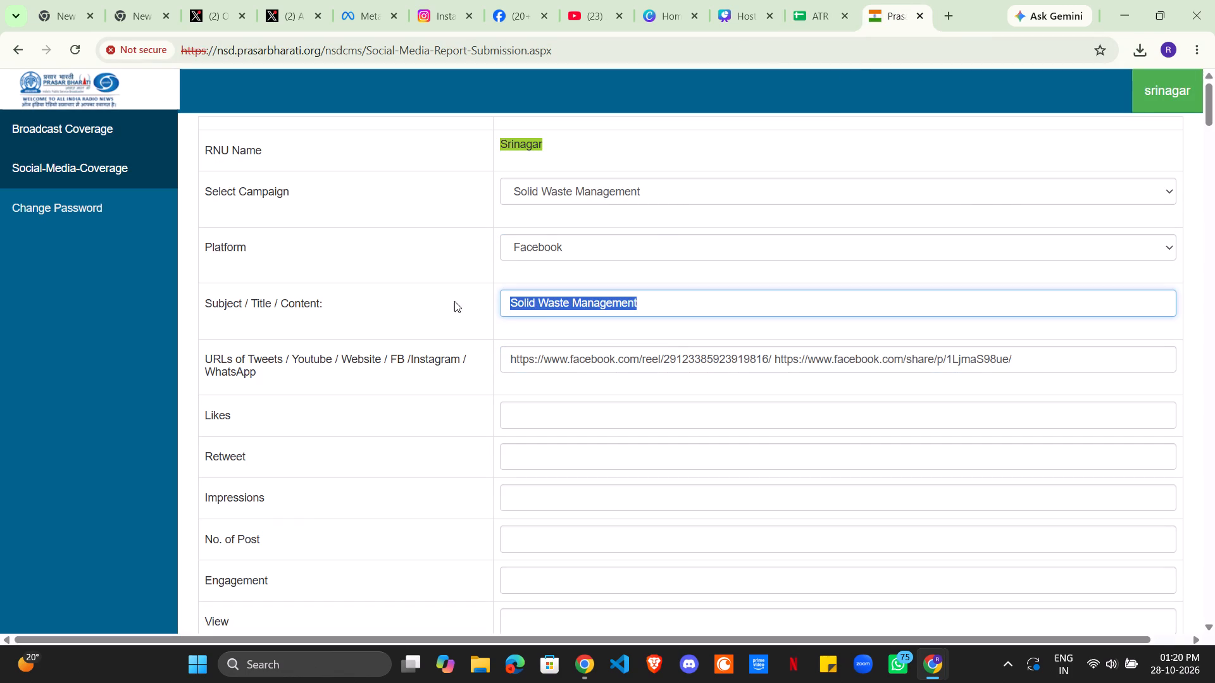
key("ctrl+c")
scroll(666, 347, "down", 3)
scroll(663, 412, "up", 3)
scroll(664, 413, "down", 2)
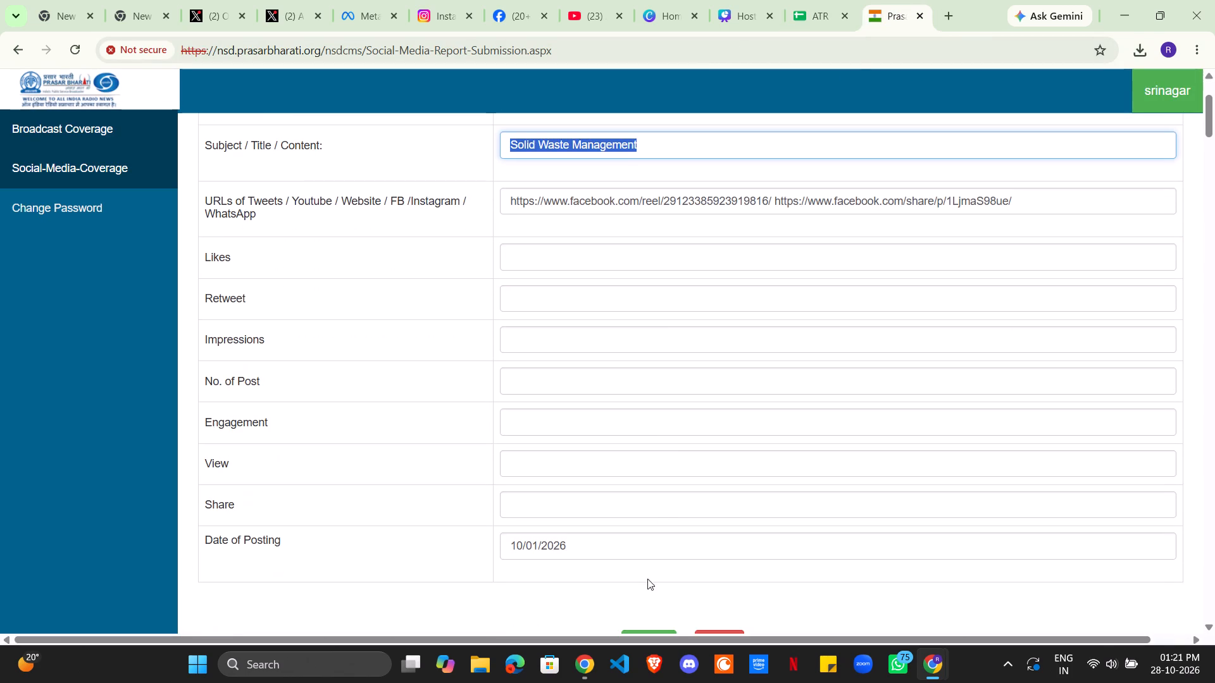
scroll(644, 596, "down", 1)
left_click(645, 567)
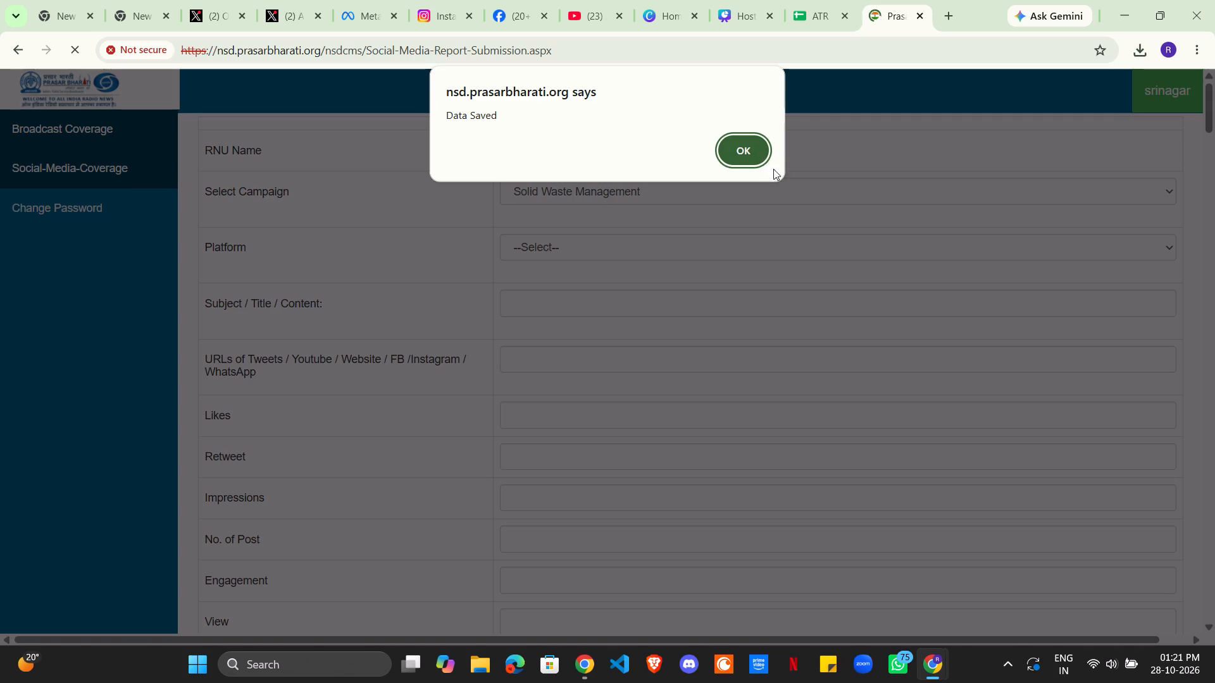
left_click(757, 153)
Fill in an Instagram entry with subject "Solid Waste Management" and both Insta links from Sheet25 of the ATR spreadsheet.
left_click(571, 293)
key("ctrl+v")
left_click(568, 250)
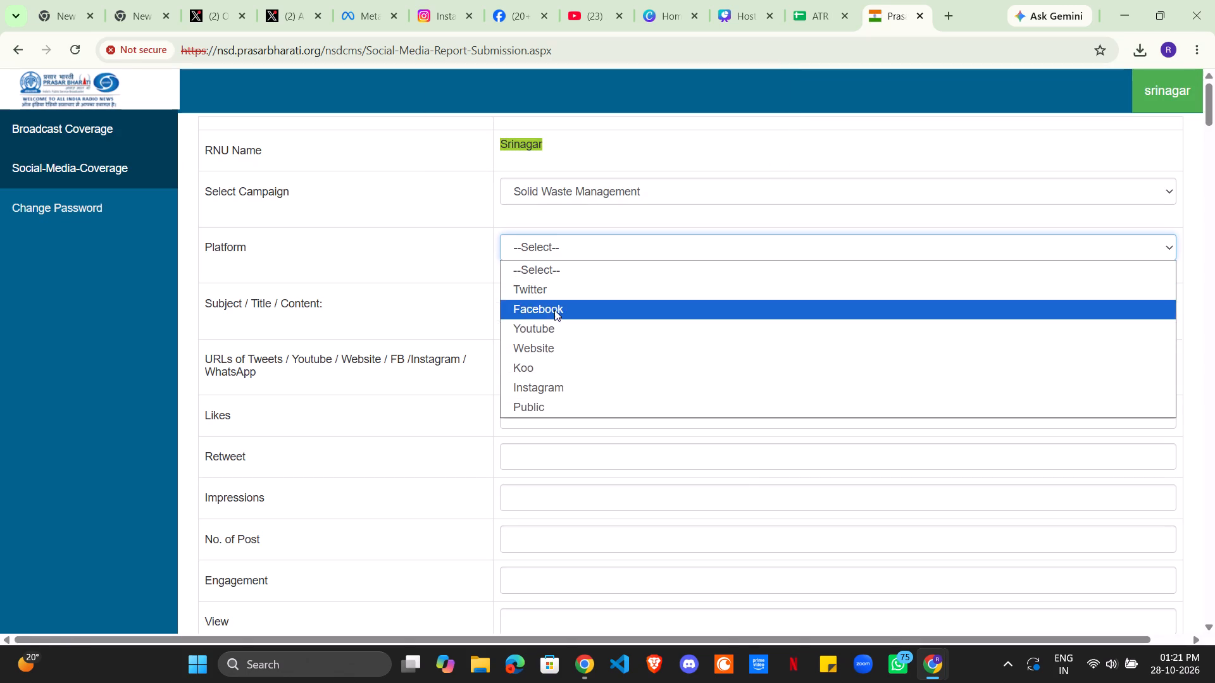
left_click(565, 389)
left_click(808, 14)
left_click_drag(628, 271, 626, 270)
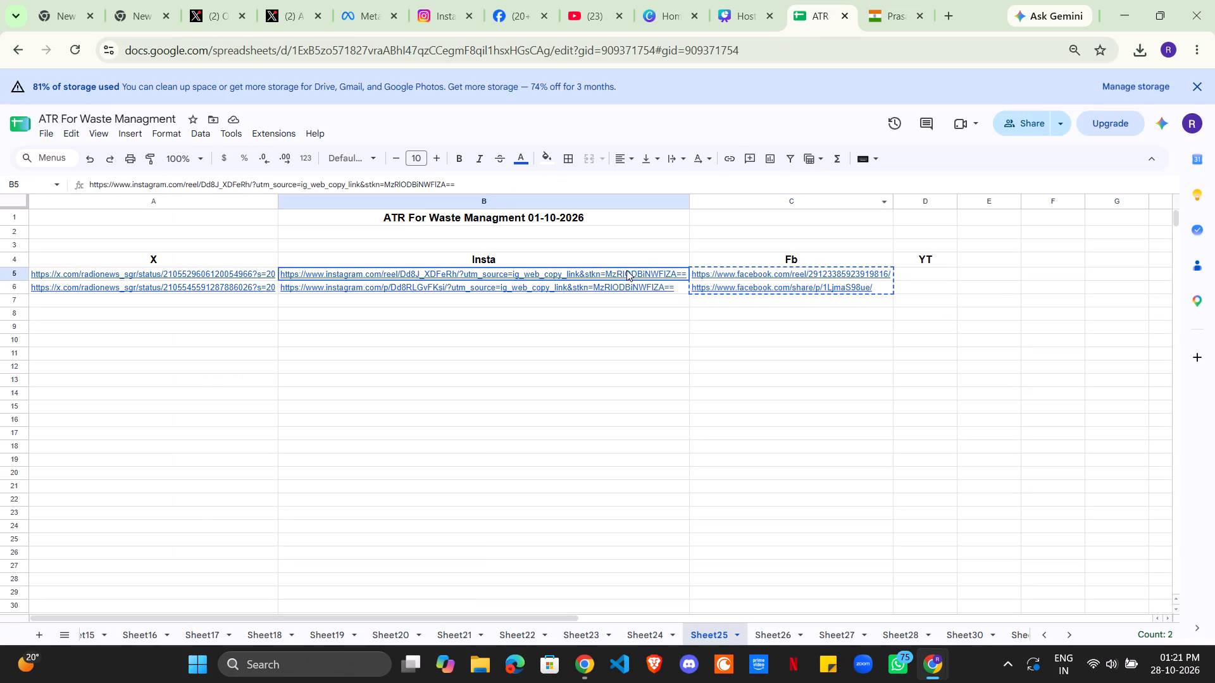
left_click_drag(626, 270, 630, 285)
key("ctrl+c")
left_click(864, 25)
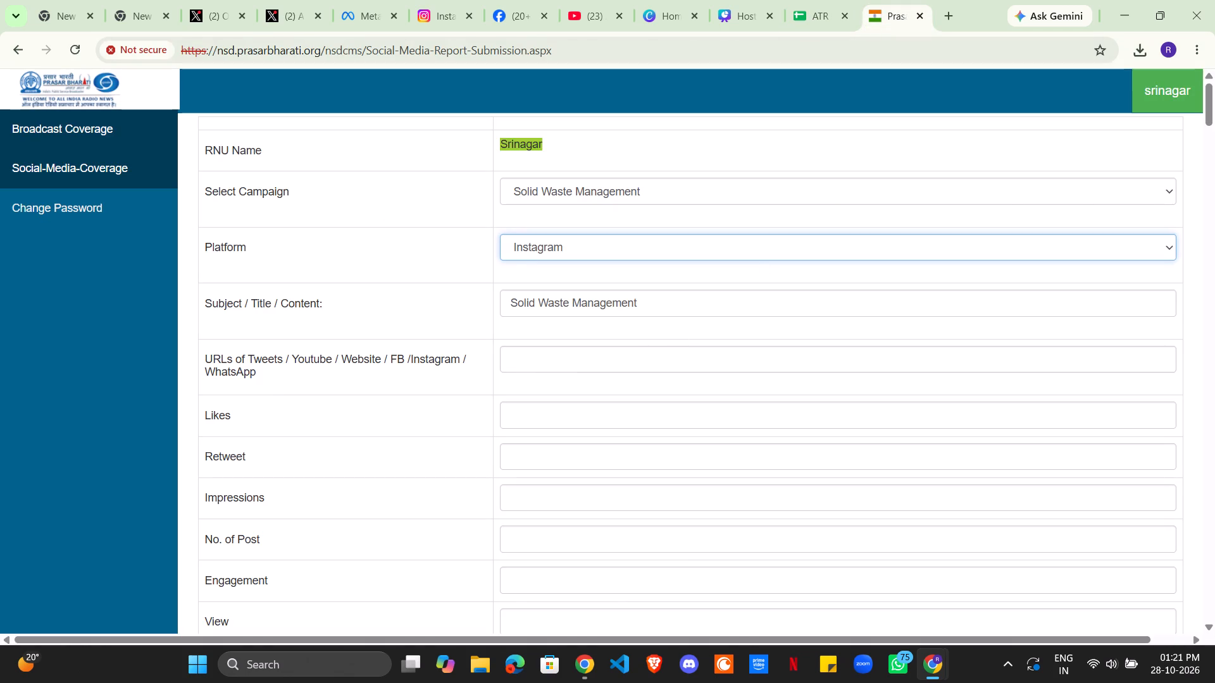
left_click(595, 368)
key("ctrl+v")
Copy the subject text for reuse and submit the 1 October Instagram entry.
left_click_drag(685, 306, 444, 306)
key("ctrl+c")
scroll(685, 368, "down", 4)
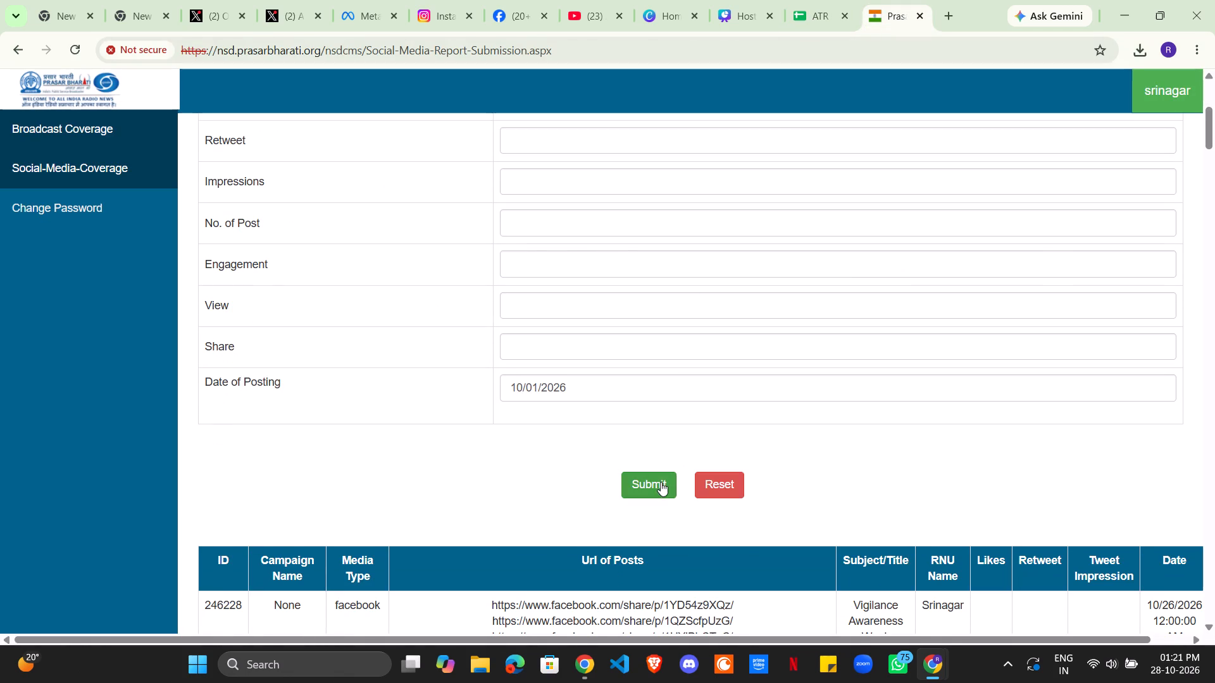
left_click(661, 482)
left_click(742, 151)
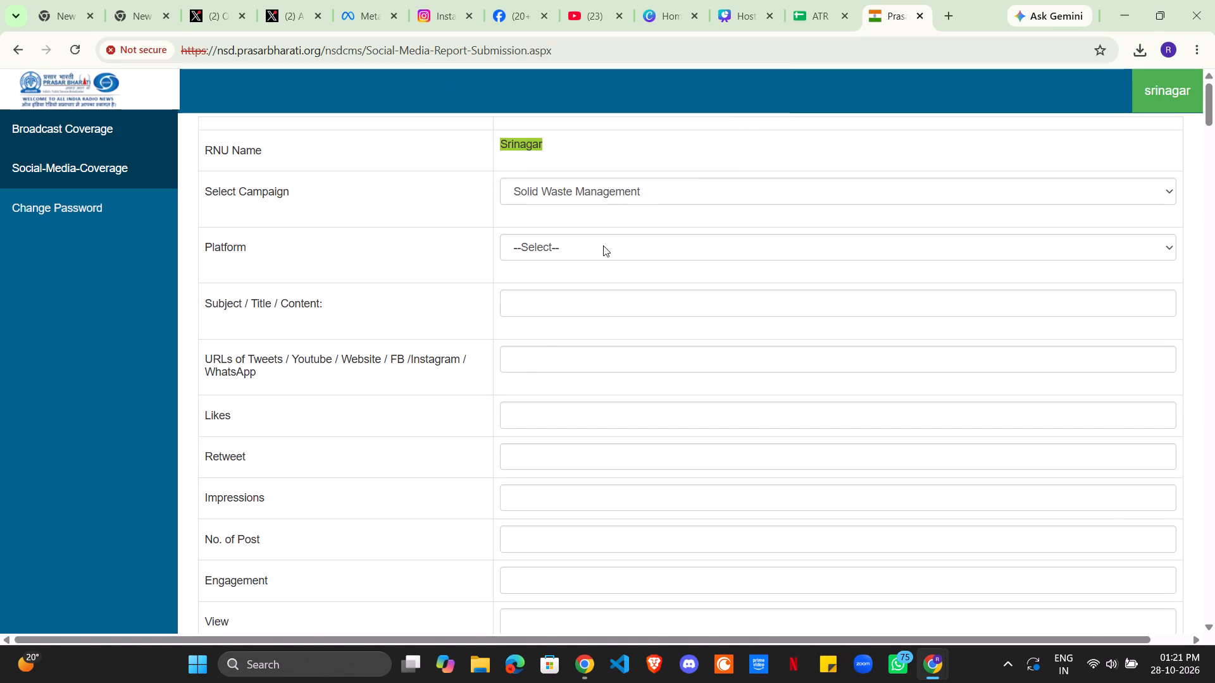
Start a new Twitter entry on the report form with subject "Solid Waste Management".
left_click(597, 249)
left_click(590, 281)
left_click(570, 306)
key("ctrl+v")
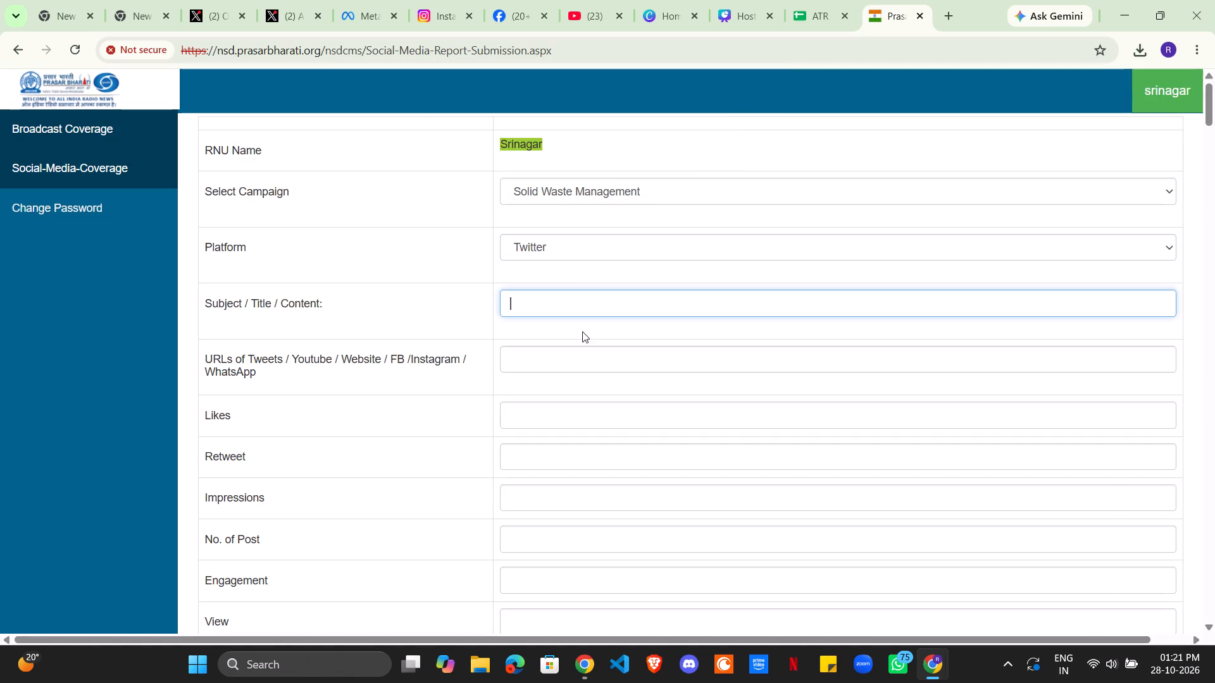
left_click(595, 375)
left_click(609, 354)
Open Sheet26 of the ATR spreadsheet and copy its X link.
left_click(811, 19)
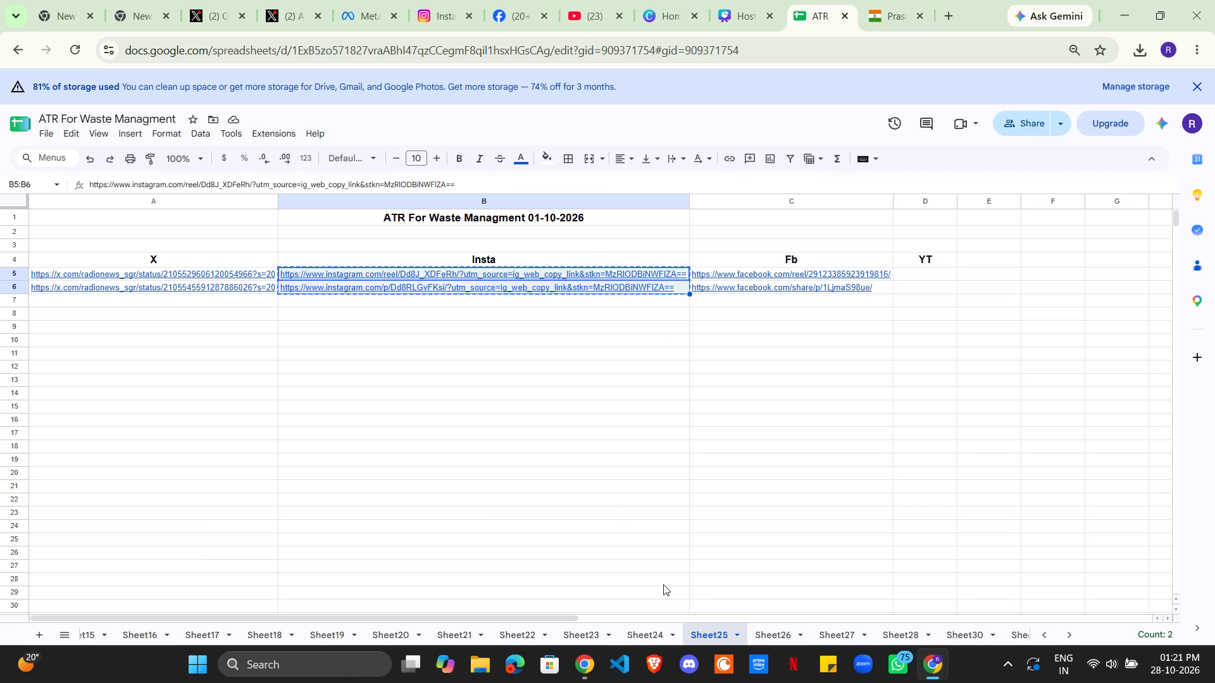
left_click(763, 631)
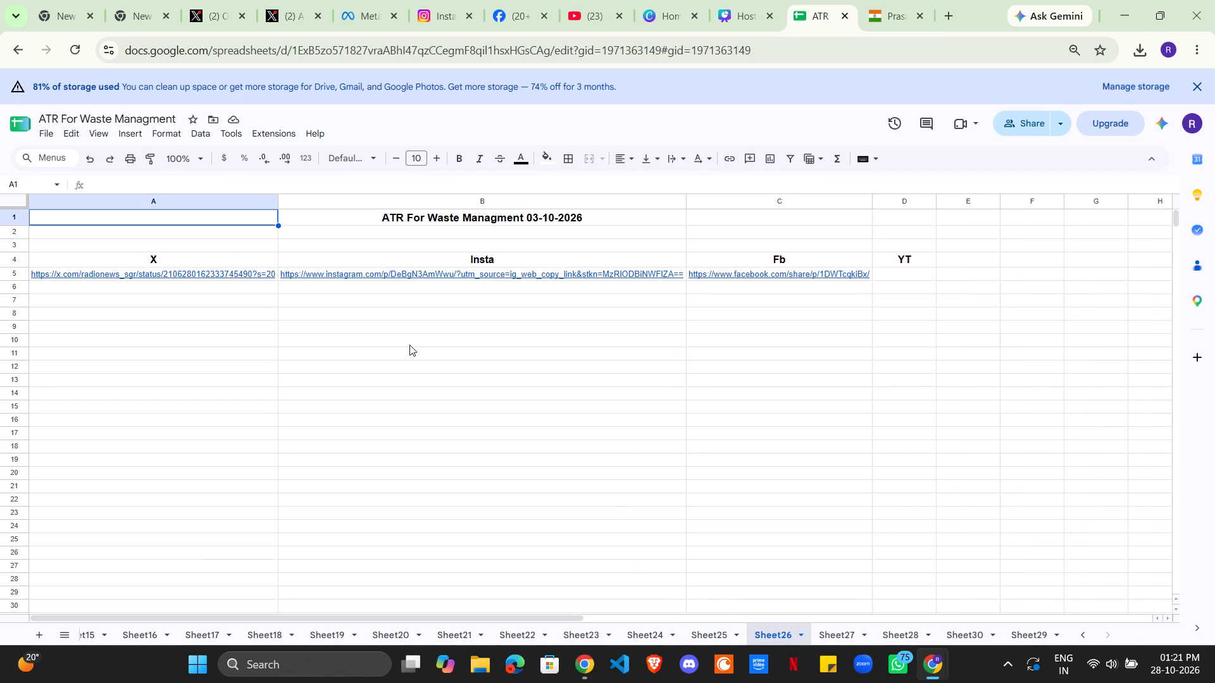
left_click(230, 274)
key("ctrl+c")
Set the Twitter entry's date of posting to 3 October 2026 and paste the copied X link as its URL.
left_click(873, 25)
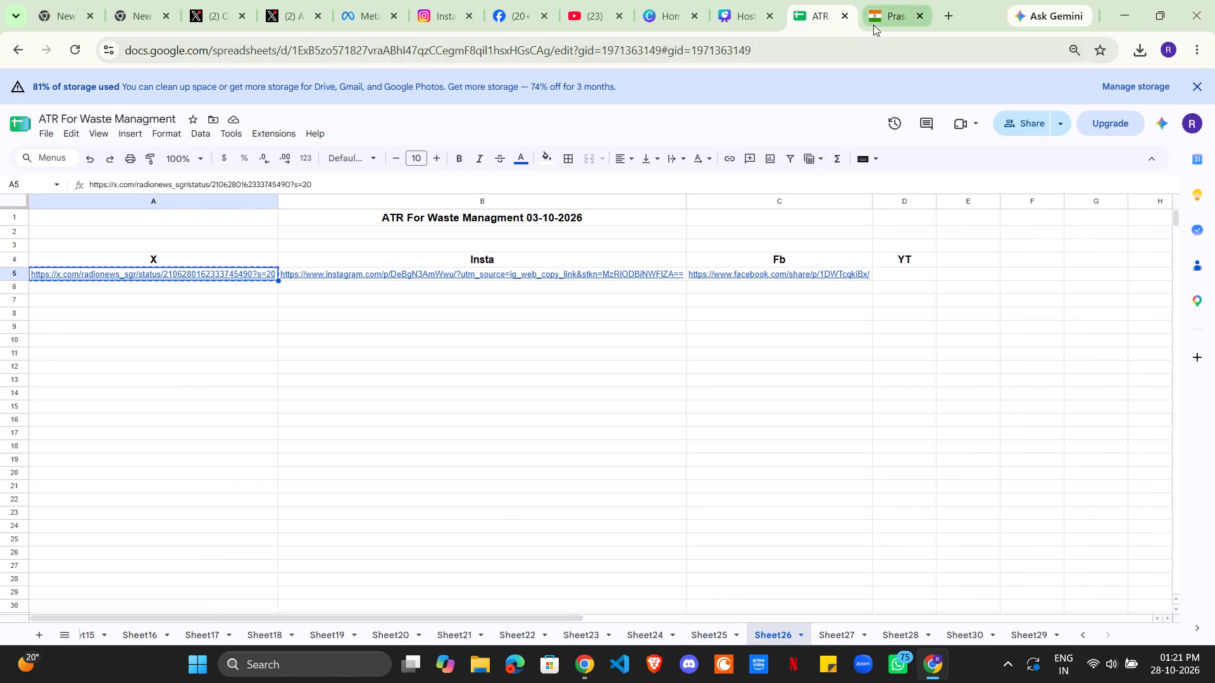
scroll(538, 430, "down", 2)
left_click(533, 542)
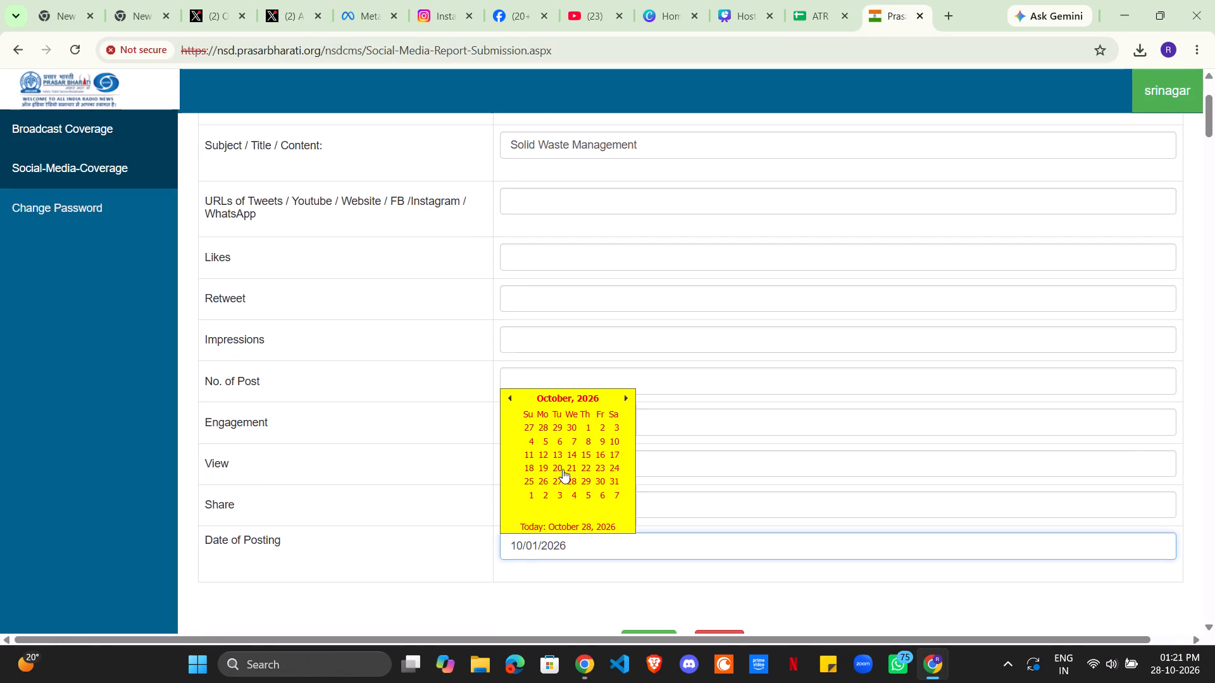
left_click(616, 428)
left_click(594, 206)
key("ctrl+v")
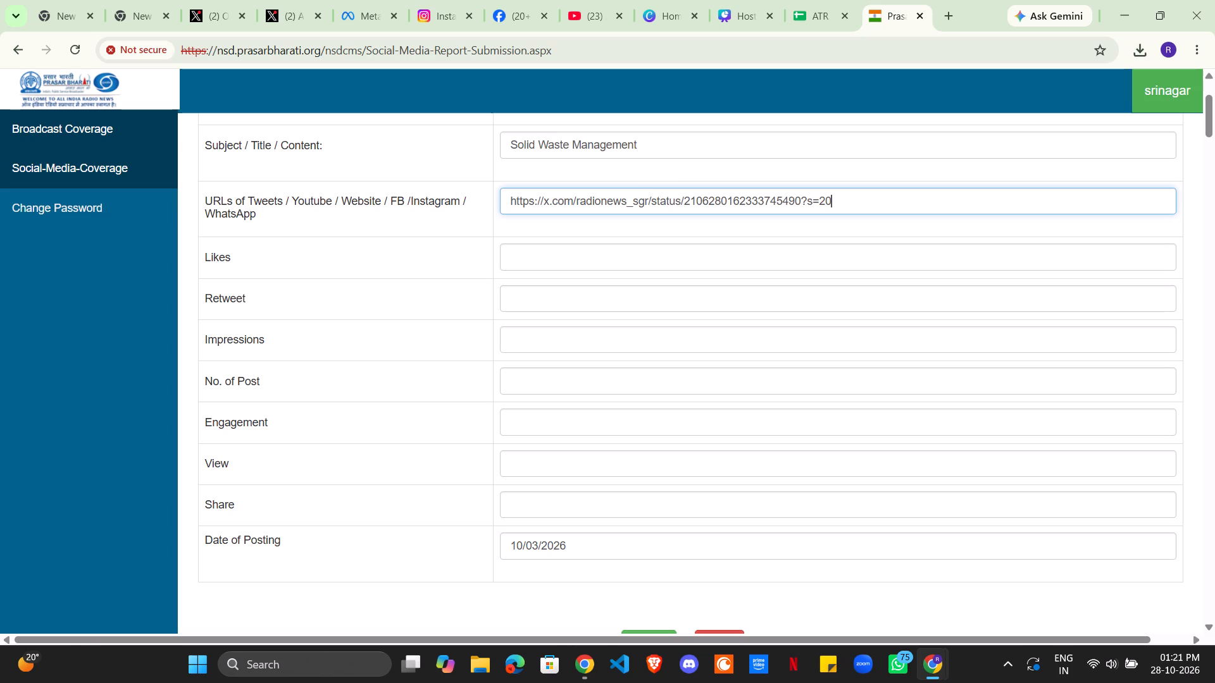
Copy the subject text for reuse and submit the 3 October Twitter entry.
left_click_drag(687, 149, 428, 145)
key("ctrl+c")
scroll(640, 335, "down", 1)
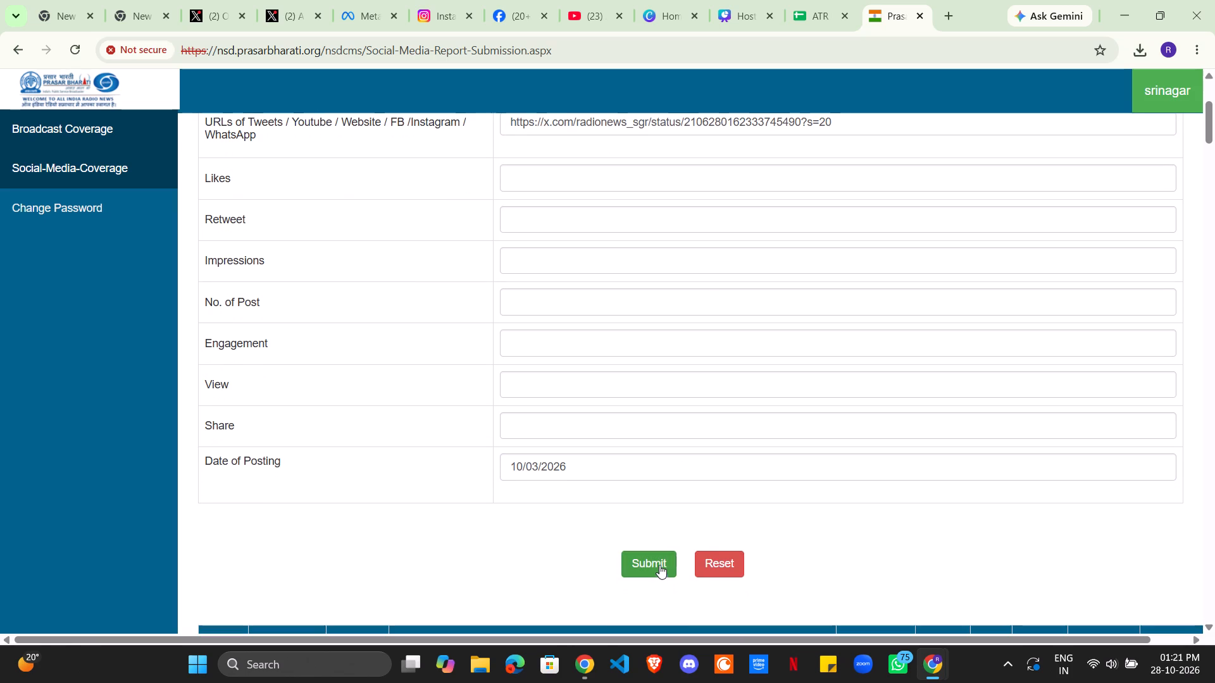
left_click(657, 563)
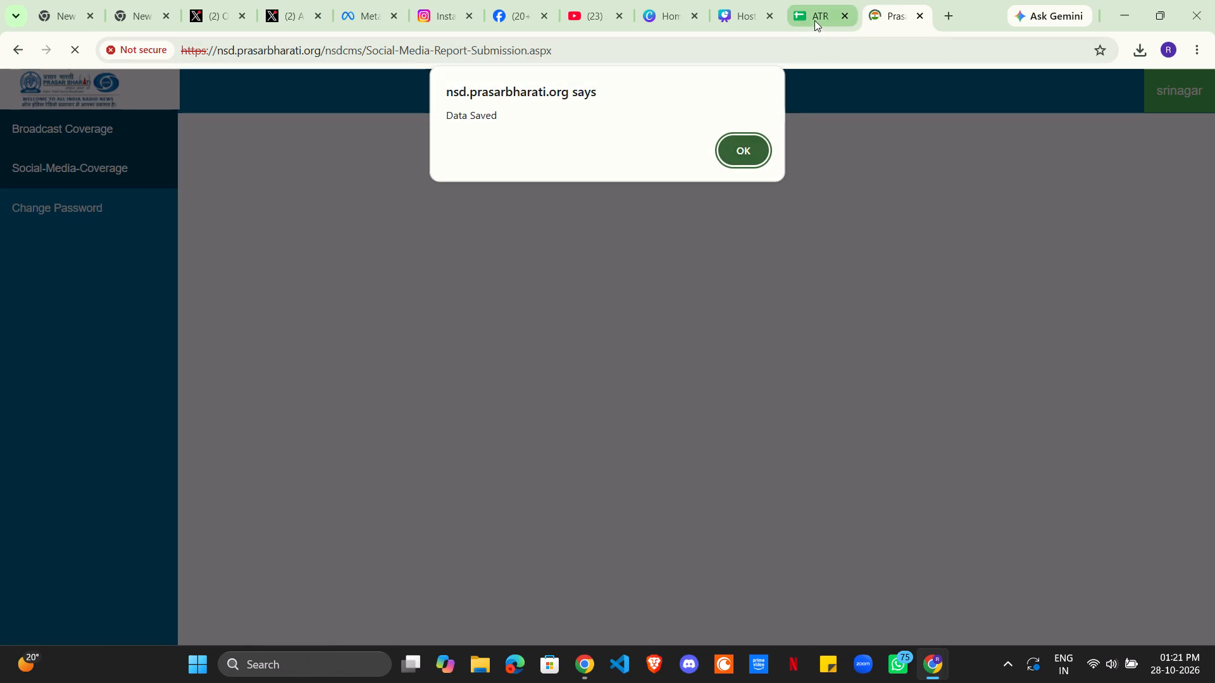
left_click(735, 169)
left_click(751, 147)
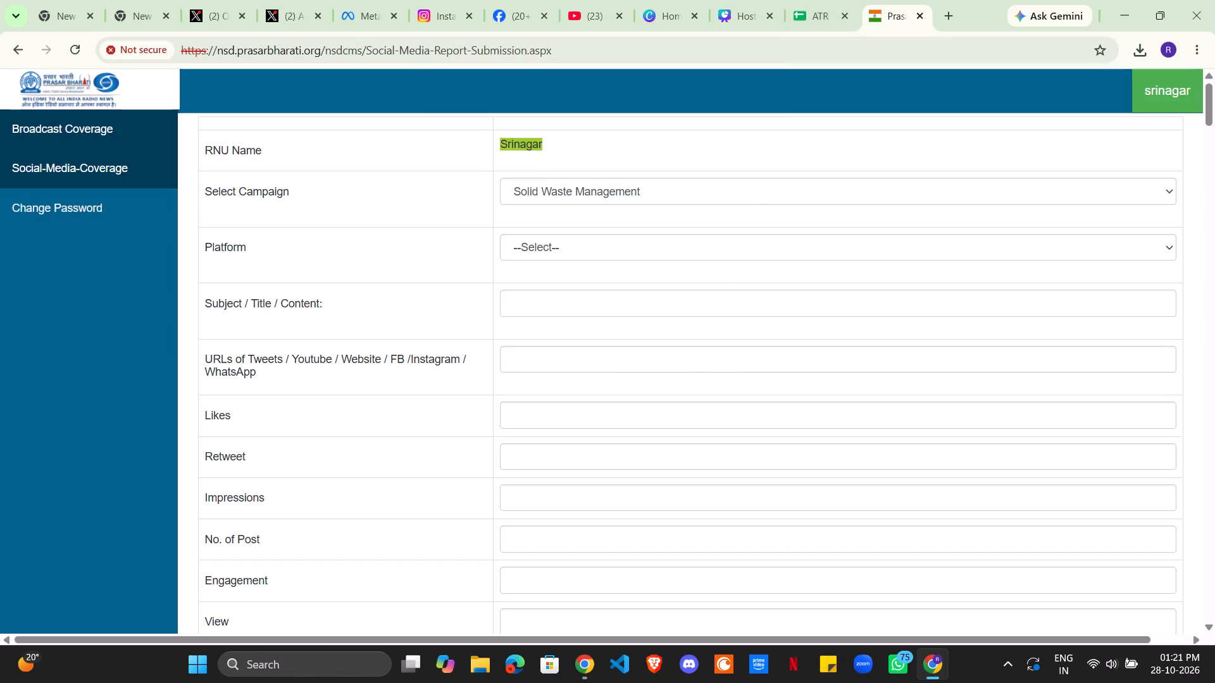
Start a new entry with subject "Solid Waste Management" and platform Twitter, and return to the ATR spreadsheet.
left_click(600, 295)
key("ctrl+v")
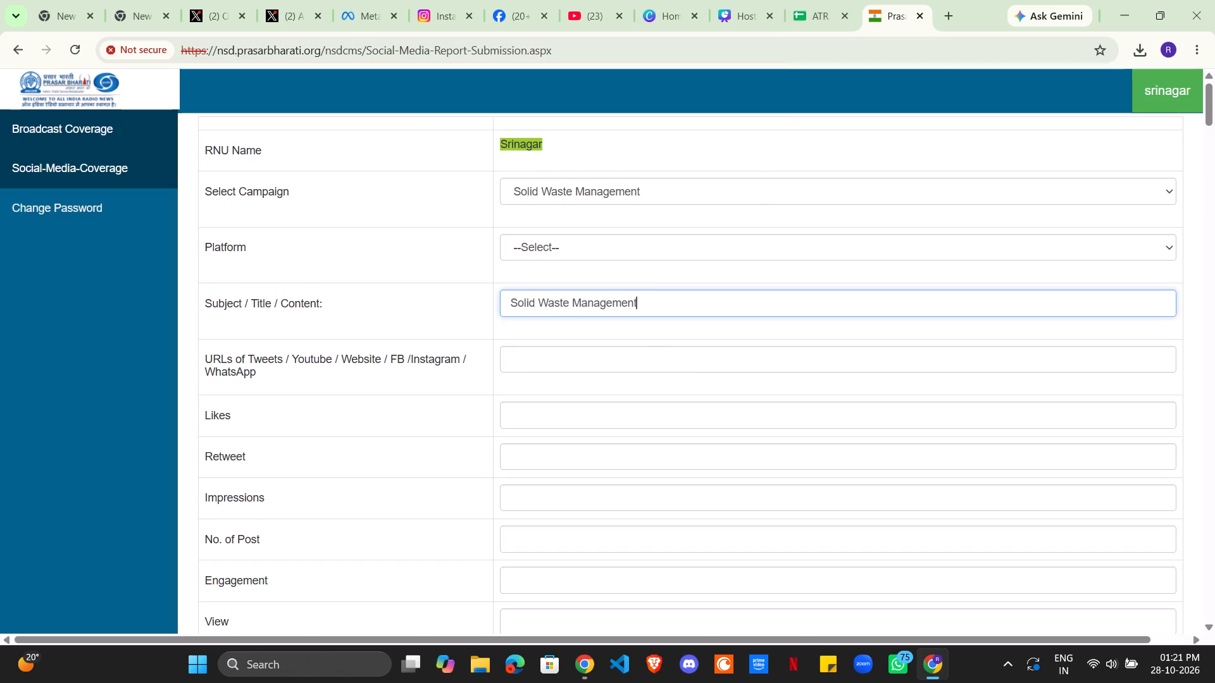
left_click(590, 249)
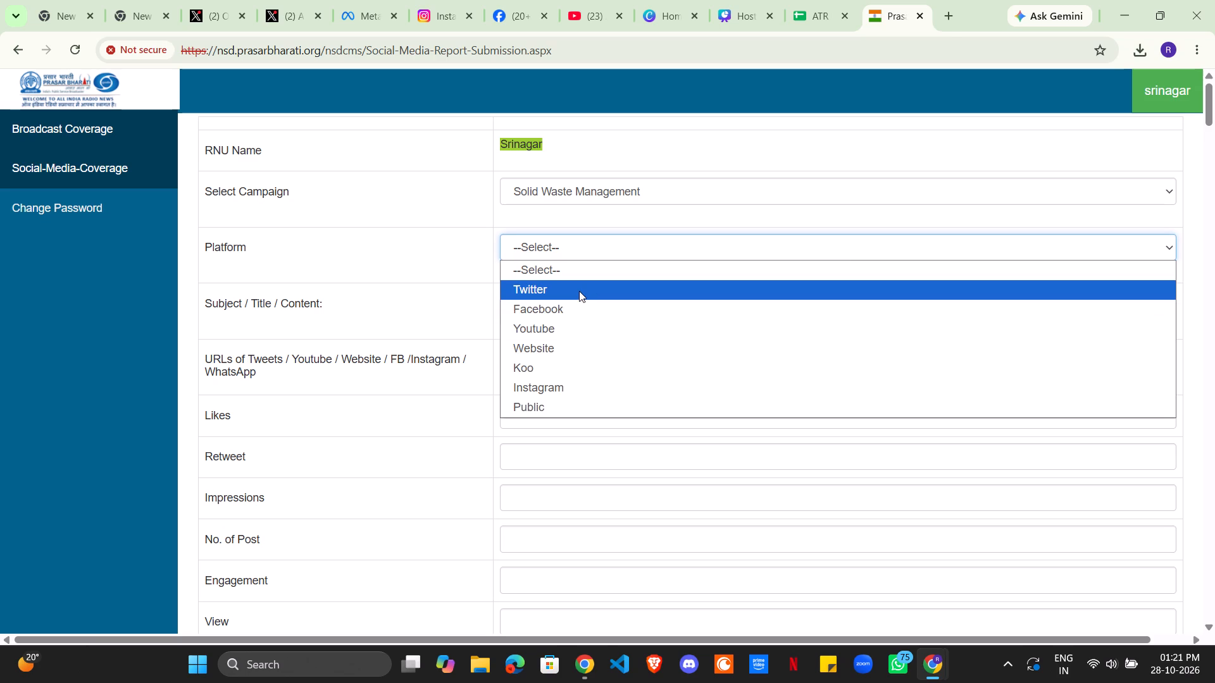
left_click(579, 291)
left_click(806, 13)
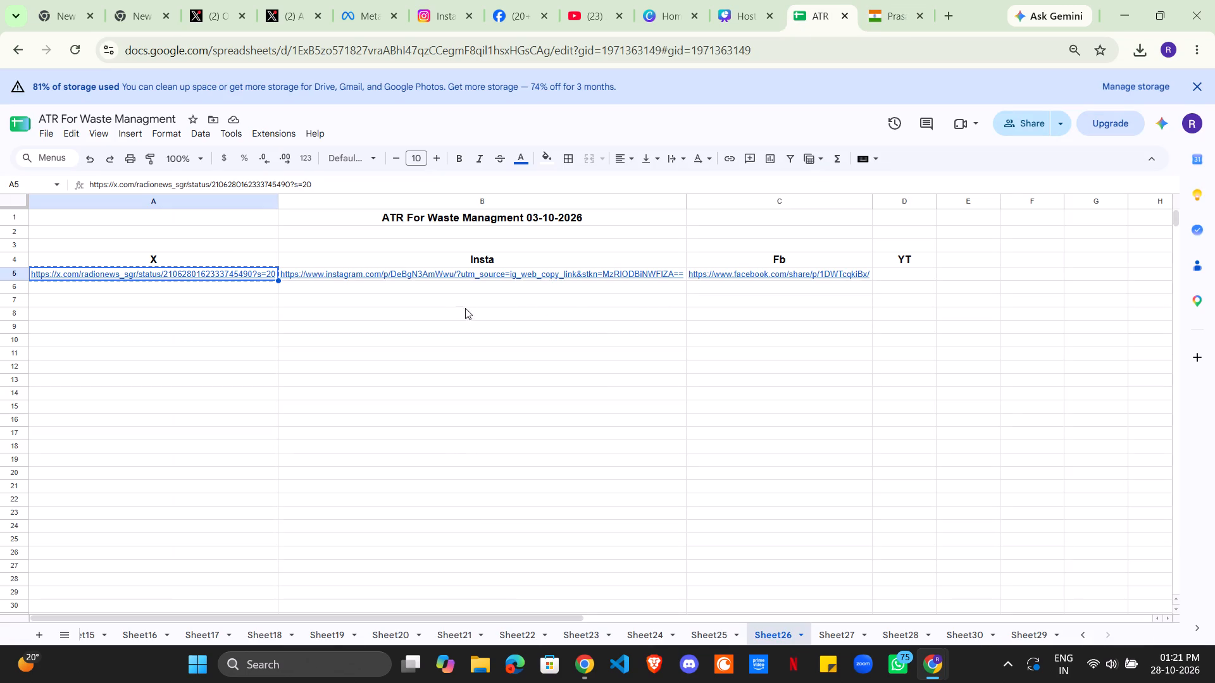
Enter the X link from cell A5 of the 03-10-2026 sheet as the Twitter entry's URL, recopy the subject text and submit the entry.
key("ctrl+c")
left_click(892, 9)
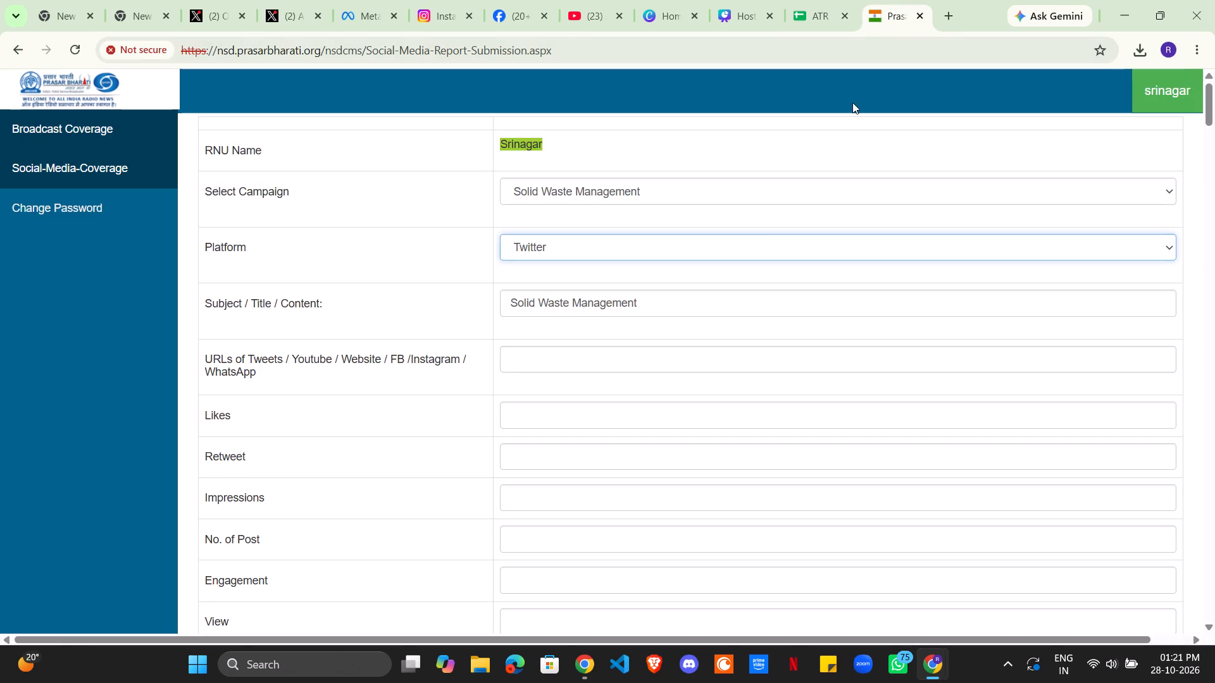
left_click(598, 354)
key("ctrl+v")
left_click_drag(676, 308, 435, 307)
key("ctrl+c")
scroll(633, 376, "down", 2)
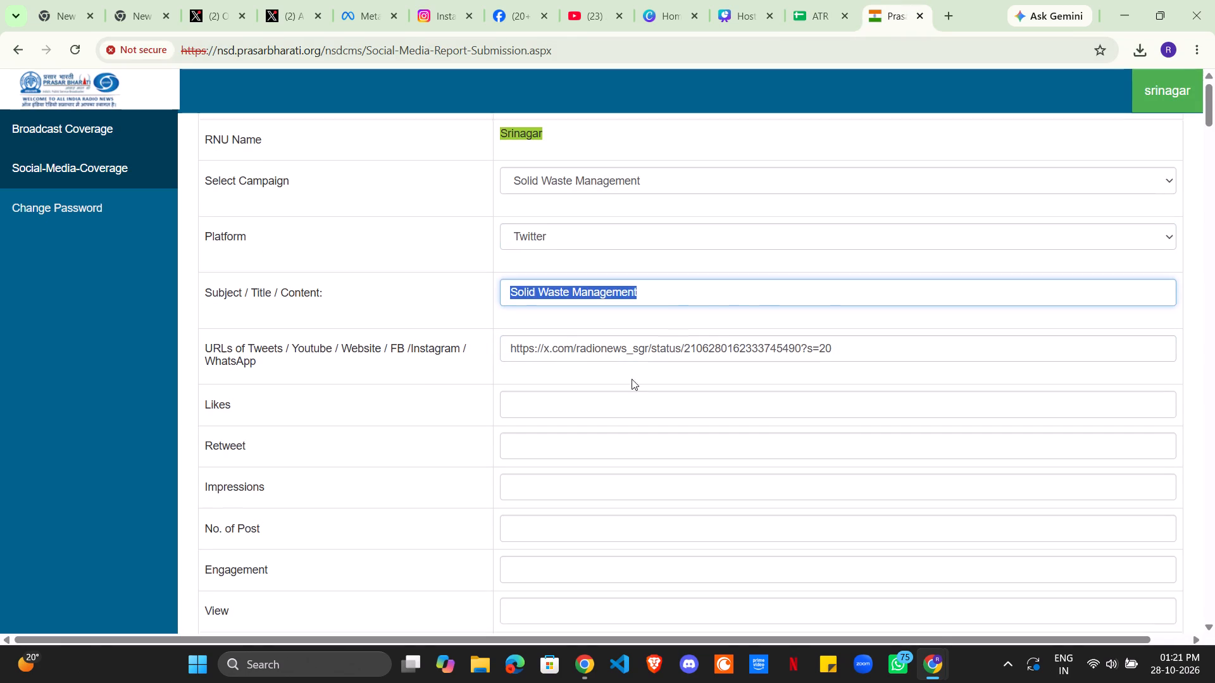
scroll(592, 524, "down", 1)
left_click(631, 553)
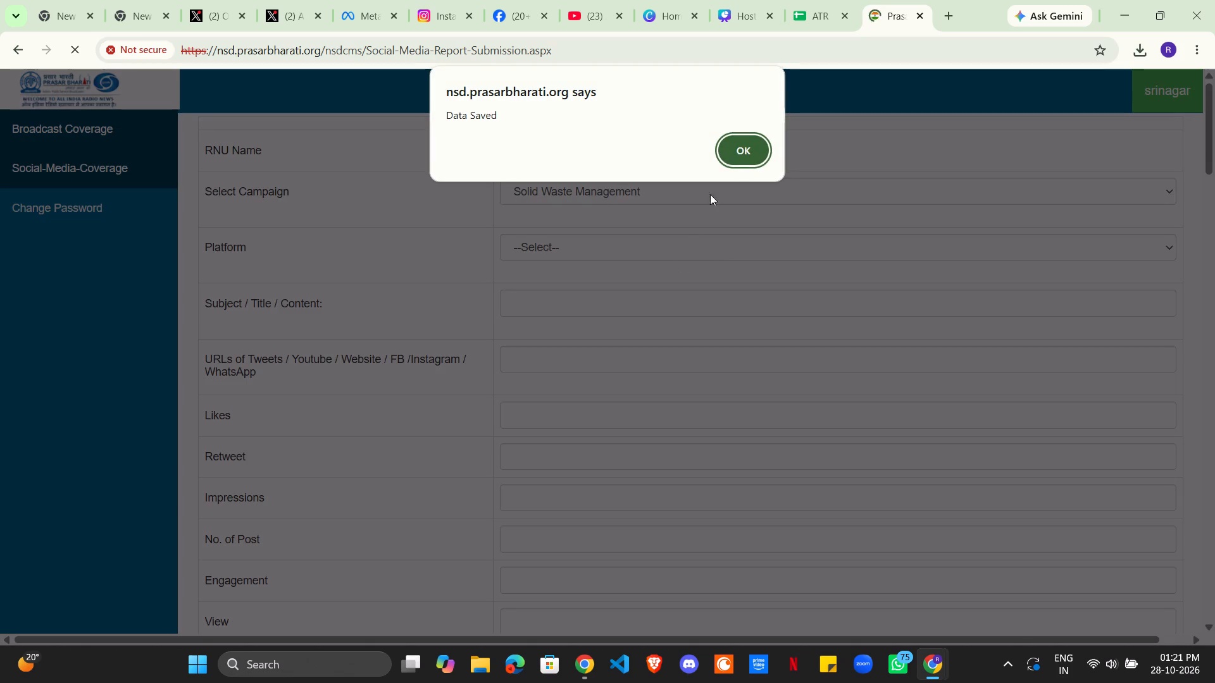
left_click(744, 142)
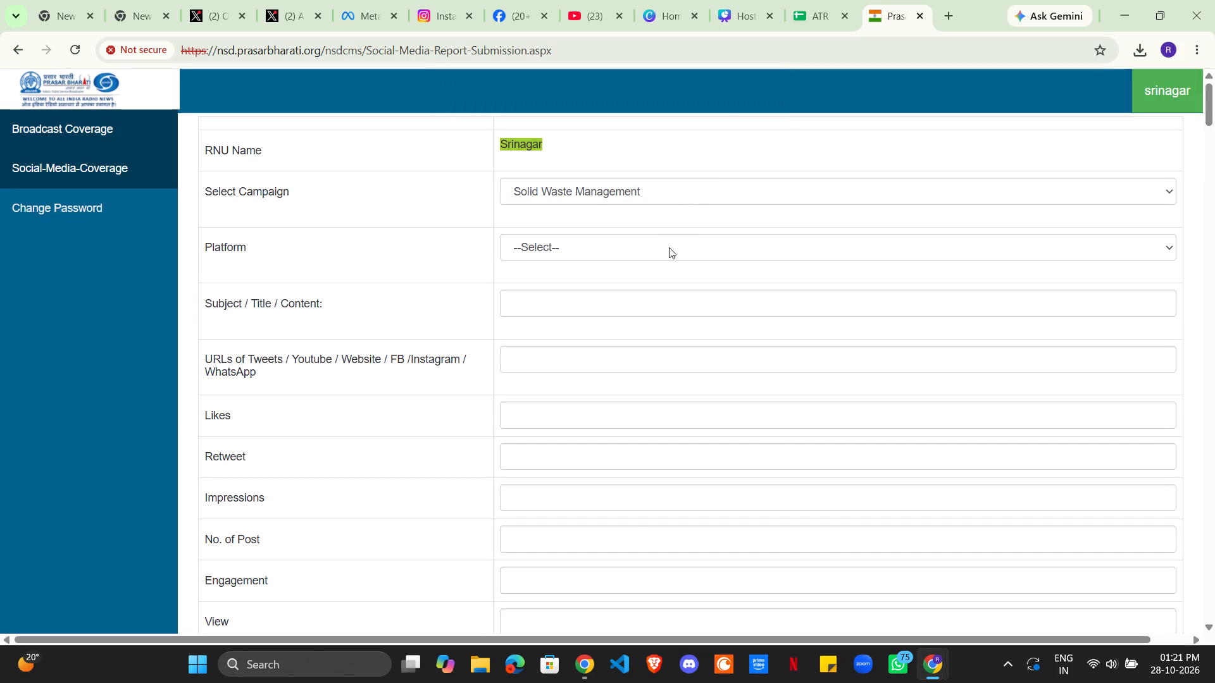
Set the new entry's platform to Facebook and paste "Solid Waste Management" as its subject.
left_click(589, 244)
left_click(579, 295)
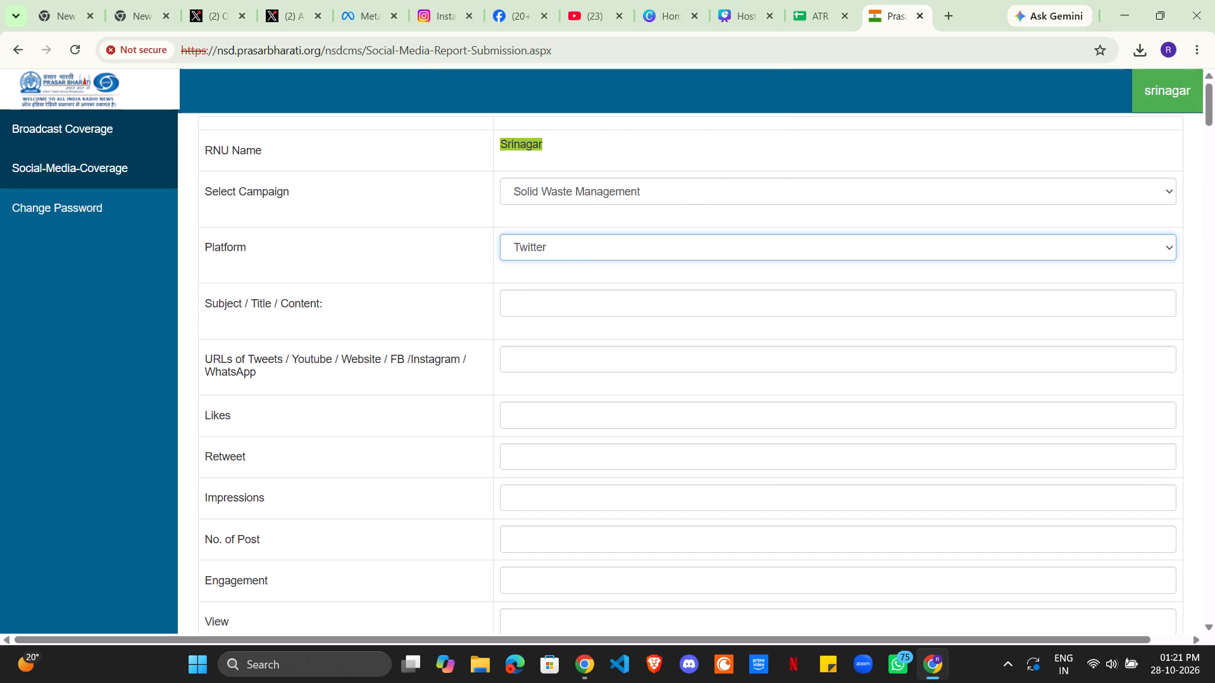
left_click(589, 238)
left_click(573, 314)
left_click(568, 304)
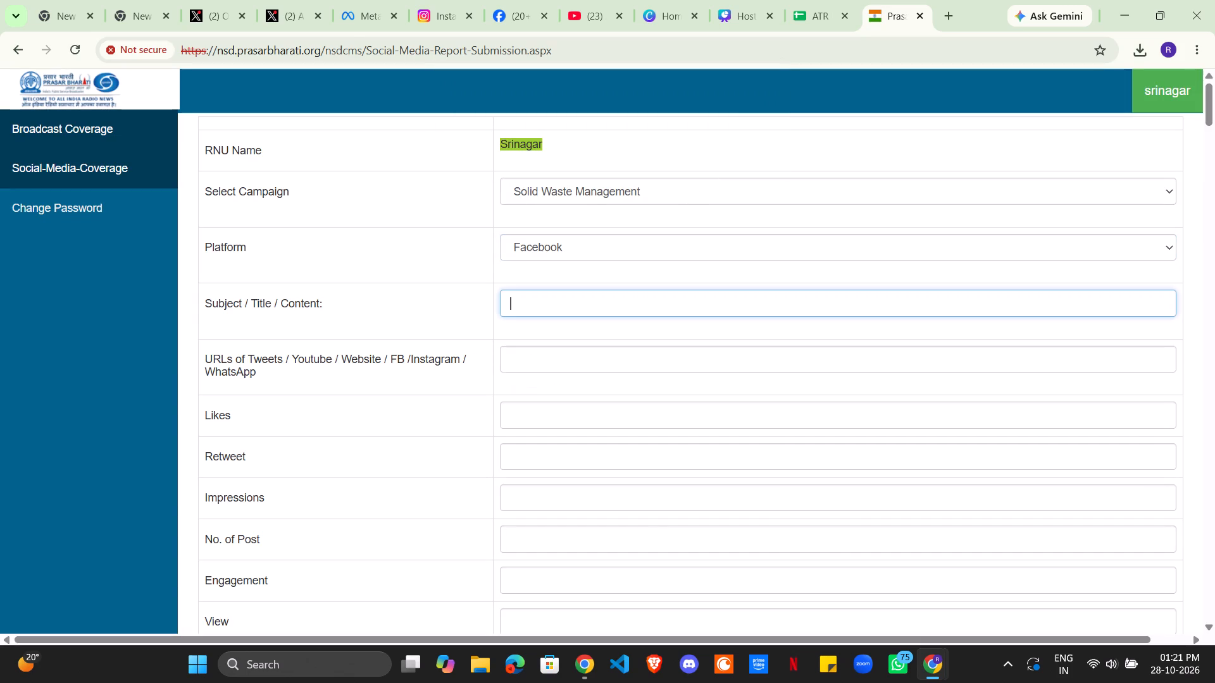
key("ctrl+v")
Enter the Facebook link from cell C5 of the 03-10-2026 sheet as the URL, recopy the subject text and submit the entry.
left_click(628, 352)
left_click(794, 8)
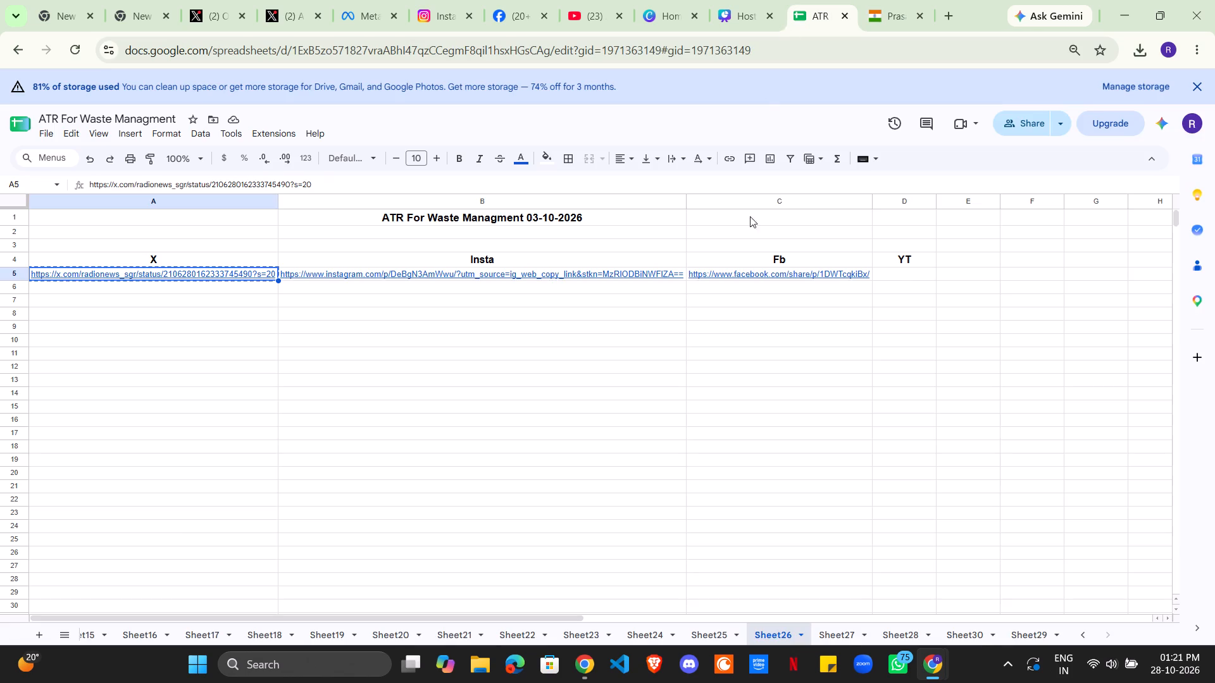
left_click(743, 274)
key("ctrl+c")
left_click(874, 18)
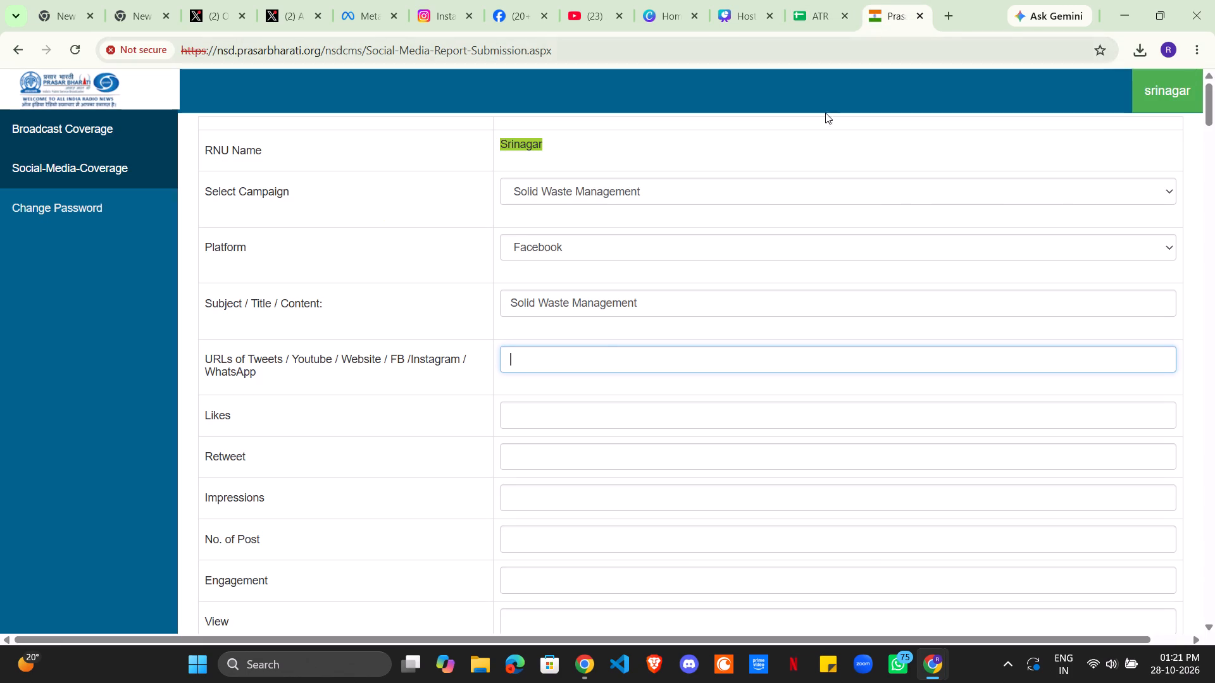
key("ctrl+v")
left_click_drag(668, 295, 418, 291)
key("ctrl+c")
scroll(613, 415, "down", 3)
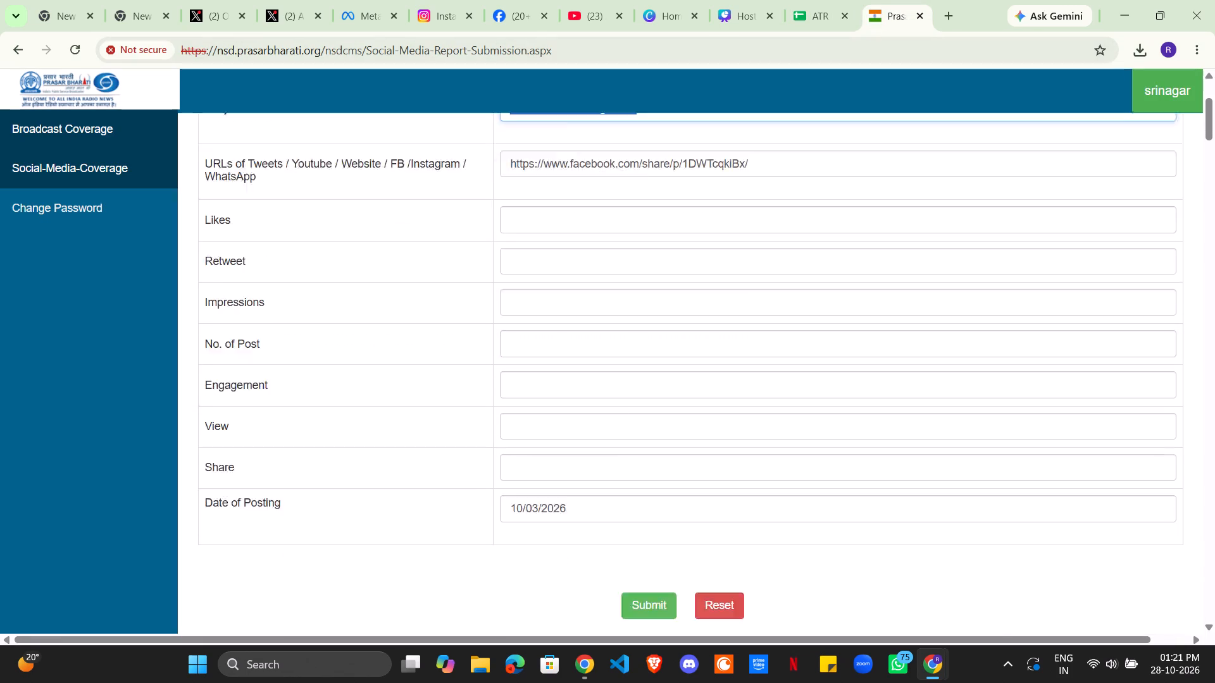
left_click(644, 560)
left_click(763, 139)
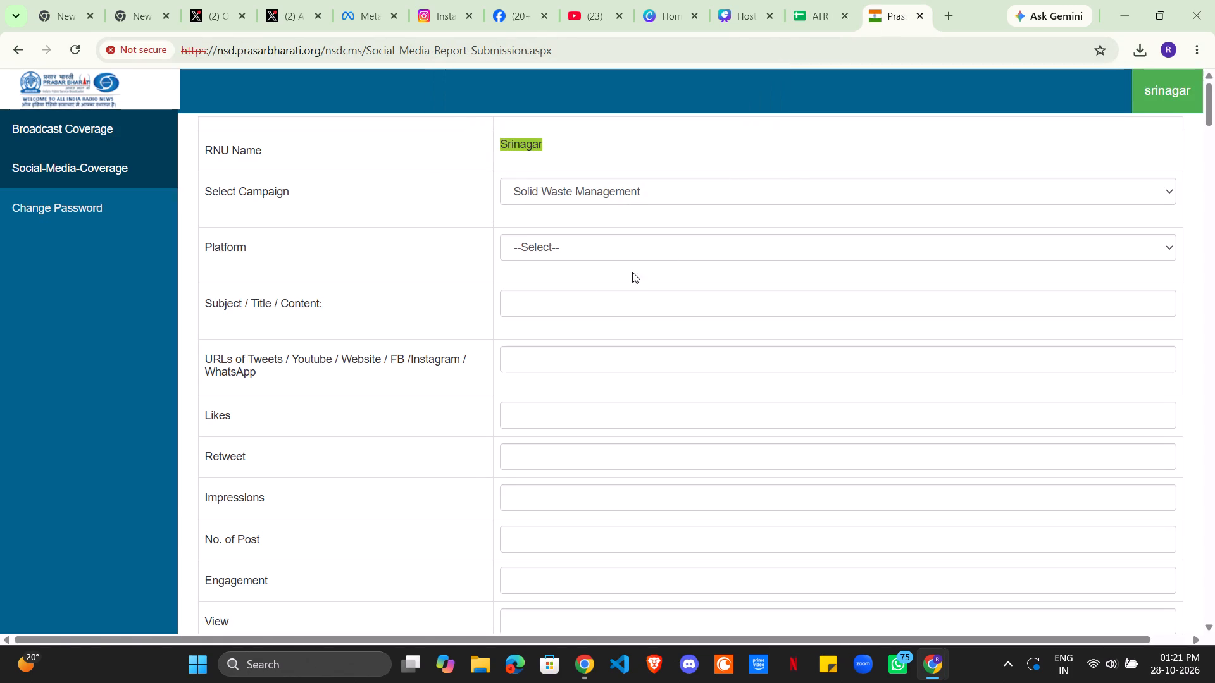
Paste "Solid Waste Management" as the new entry's subject and set its platform to Instagram.
left_click(587, 283)
left_click(583, 306)
key("ctrl+v")
left_click(609, 250)
left_click(566, 388)
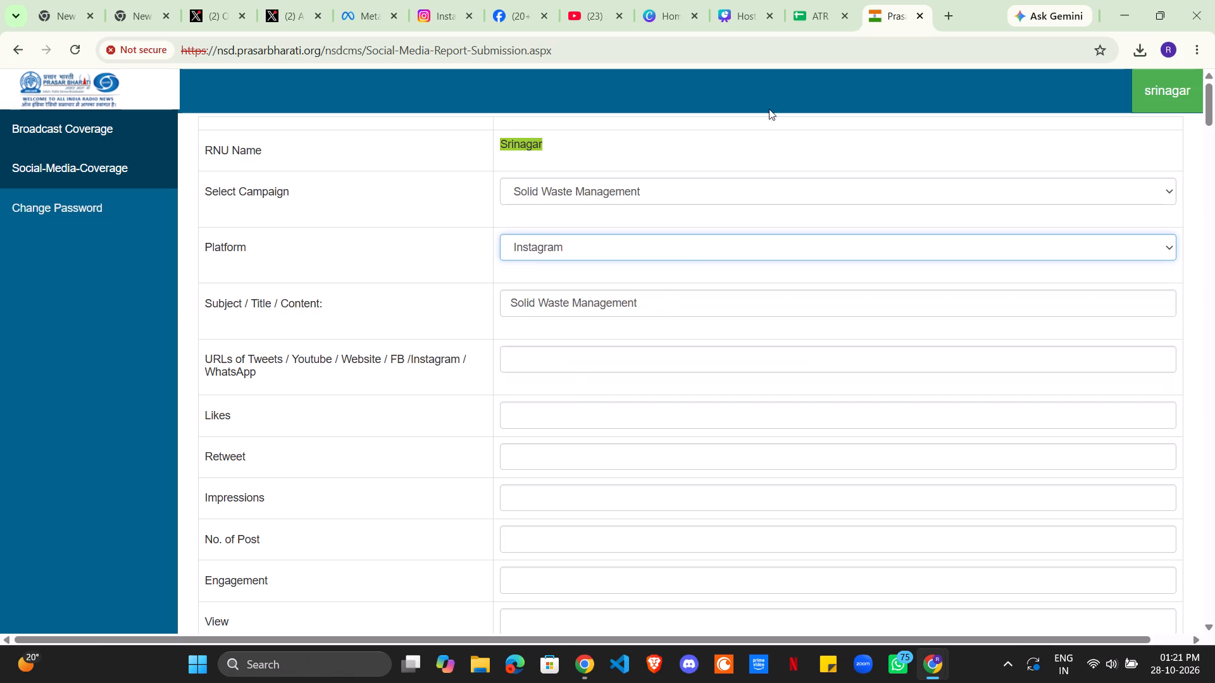
Enter the Instagram link from cell B5 of the 03-10-2026 sheet as the URL, recopy the subject text and submit the entry.
left_click(799, 14)
left_click(649, 285)
left_click(652, 273)
key("ctrl+c")
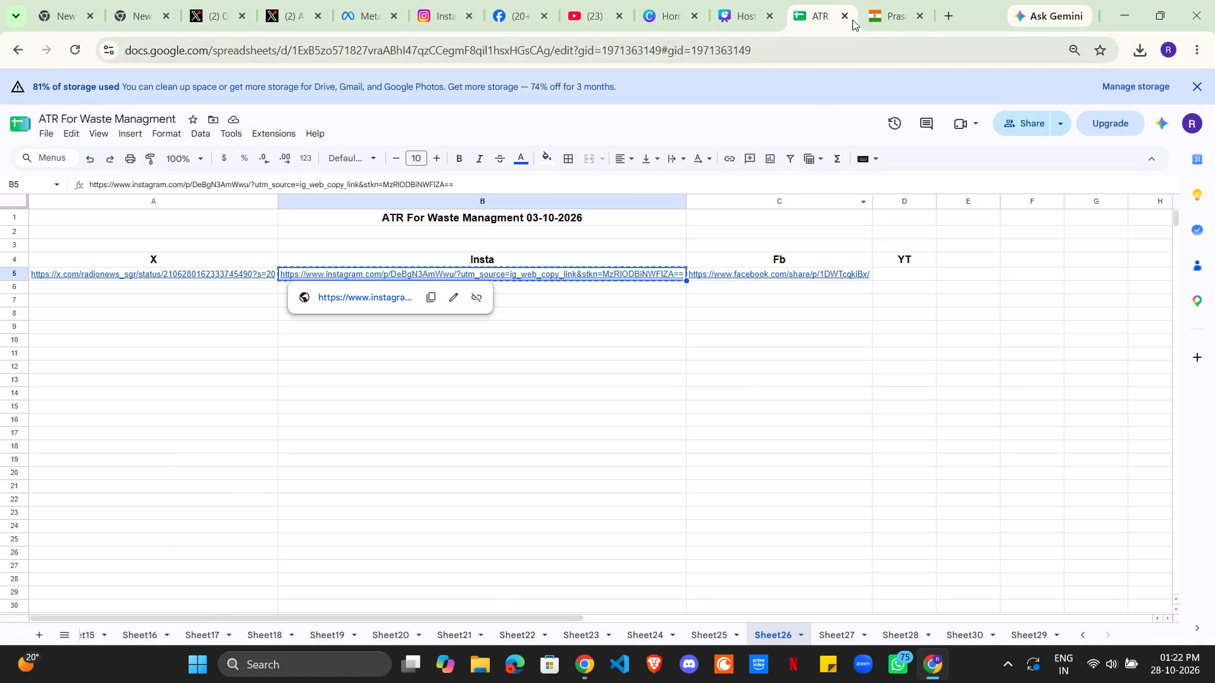
left_click(874, 7)
left_click(652, 348)
key("ctrl+v")
left_click_drag(679, 311, 449, 307)
key("ctrl+c")
scroll(680, 383, "down", 1)
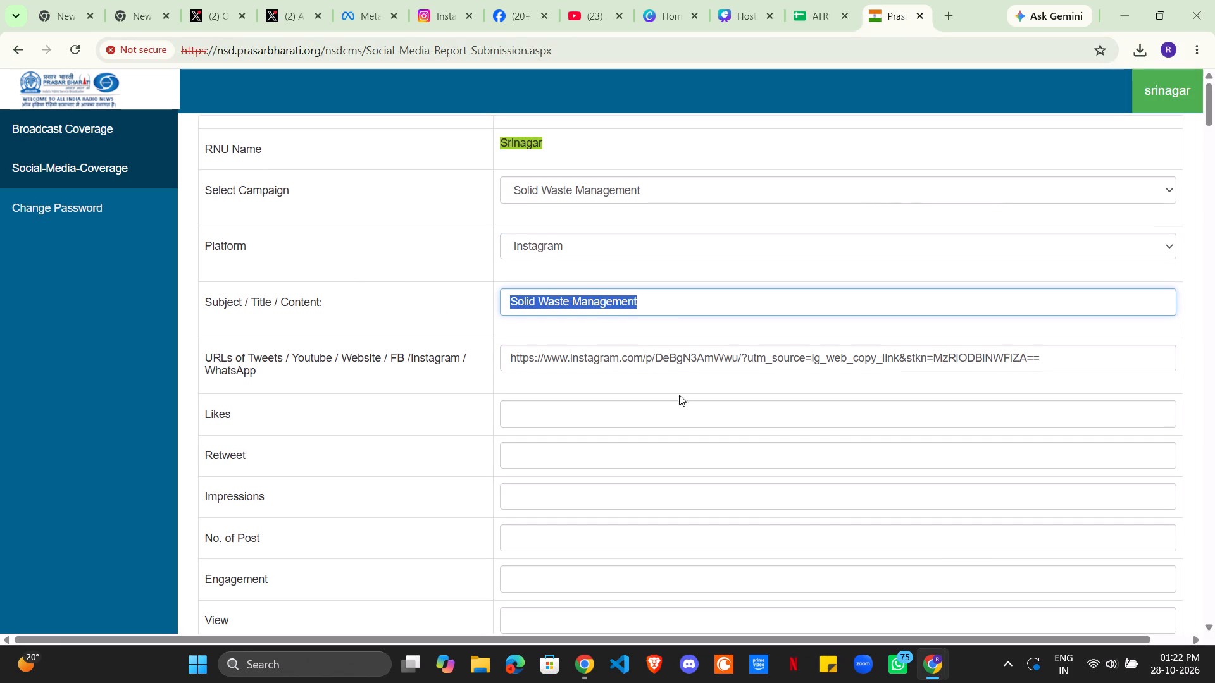
scroll(679, 395, "down", 3)
left_click(649, 481)
Open the 06-10-2026 sheet (Sheet27) in the ATR spreadsheet and set the new report entry's posting date to 6 October 2026.
left_click(822, 20)
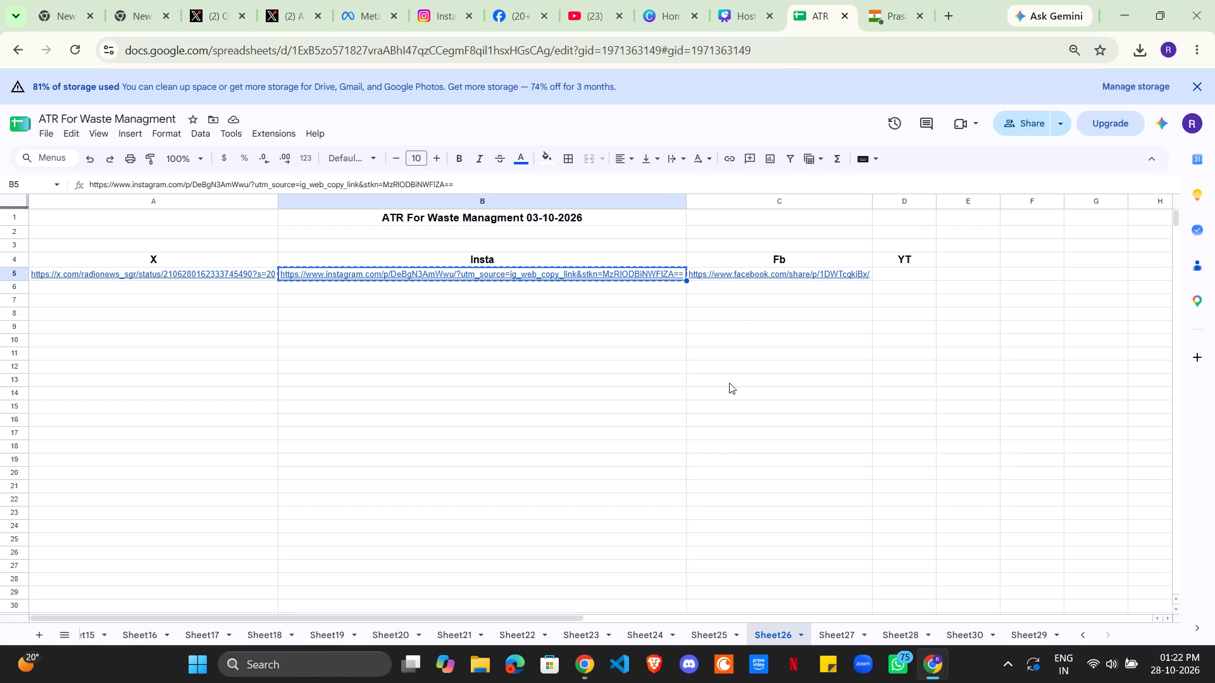
left_click(840, 632)
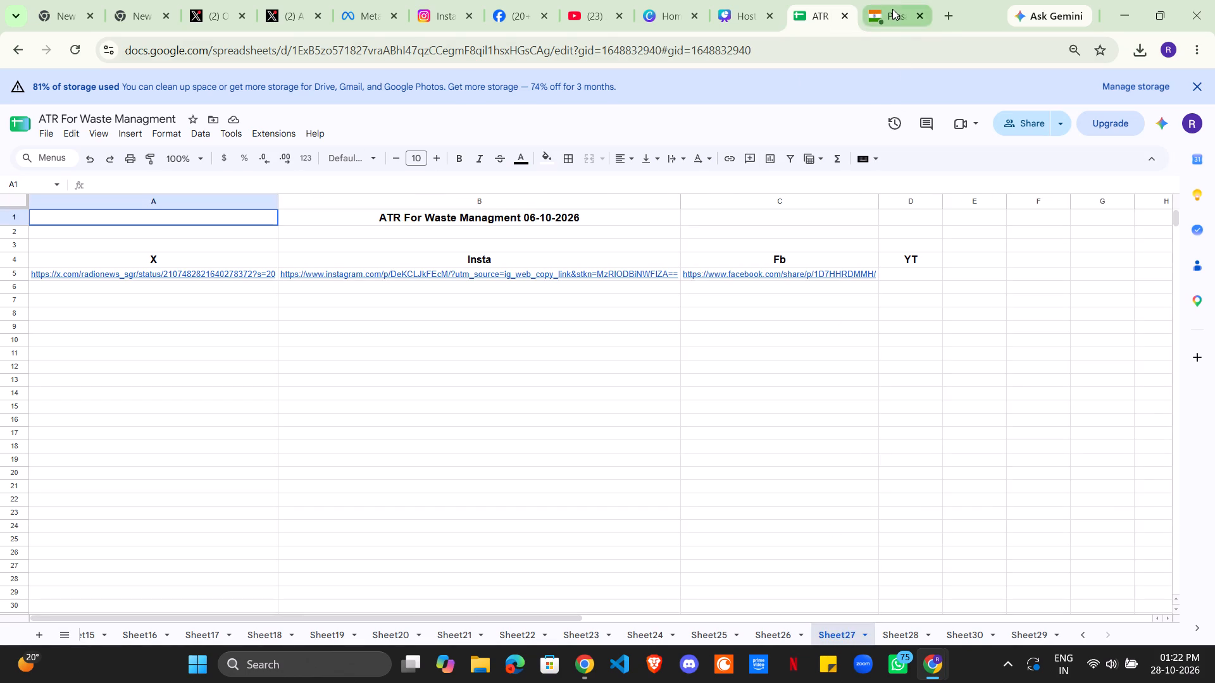
left_click(892, 9)
left_click(751, 154)
scroll(582, 422, "down", 2)
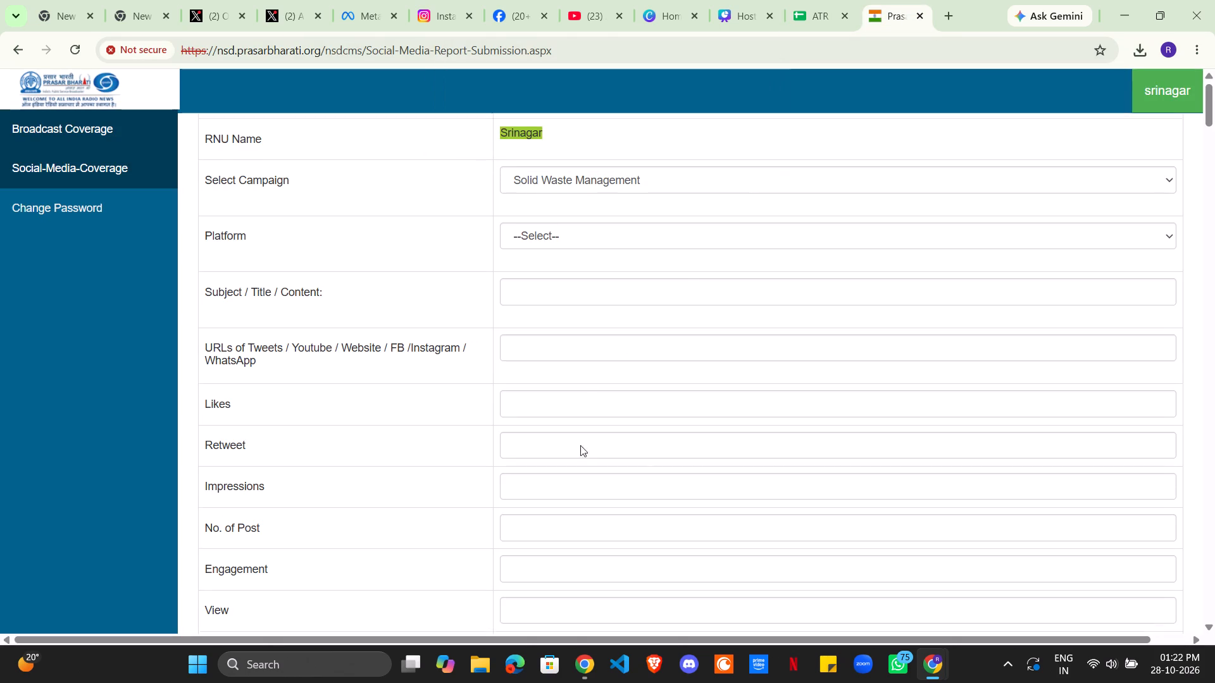
scroll(580, 445, "down", 2)
left_click(553, 392)
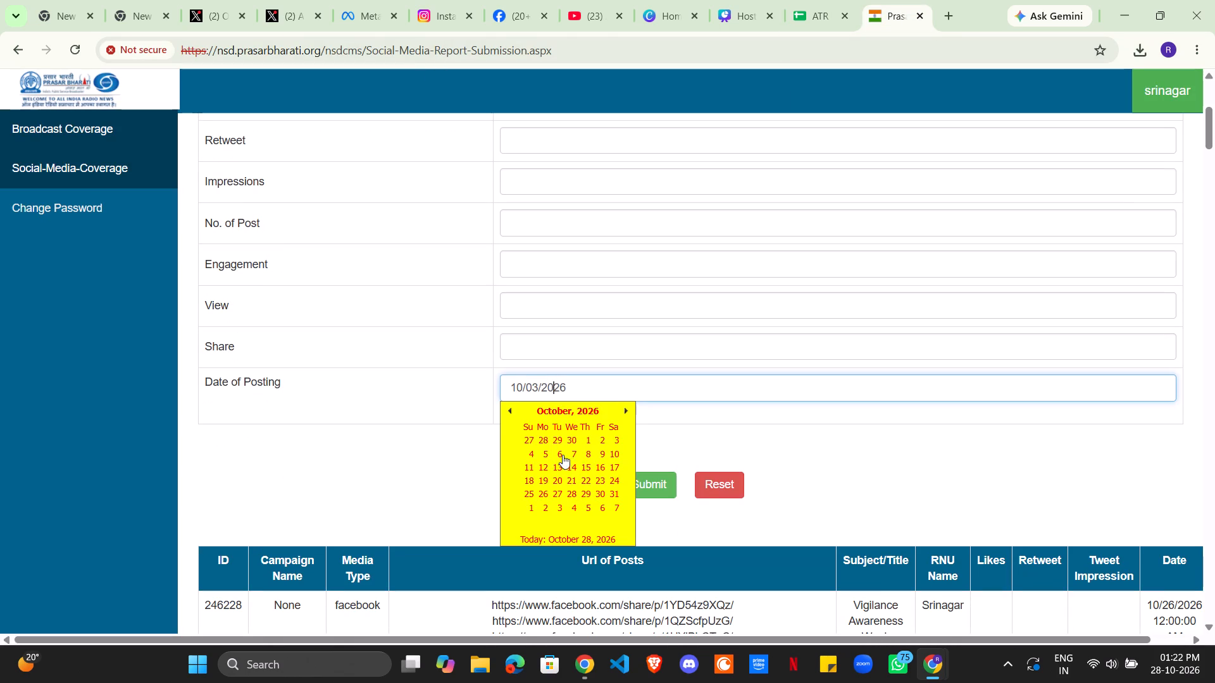
left_click(561, 453)
Paste "Solid Waste Management" as the 6 October entry's subject and set its platform to Twitter.
scroll(555, 452, "up", 3)
left_click(566, 225)
key("ctrl+v")
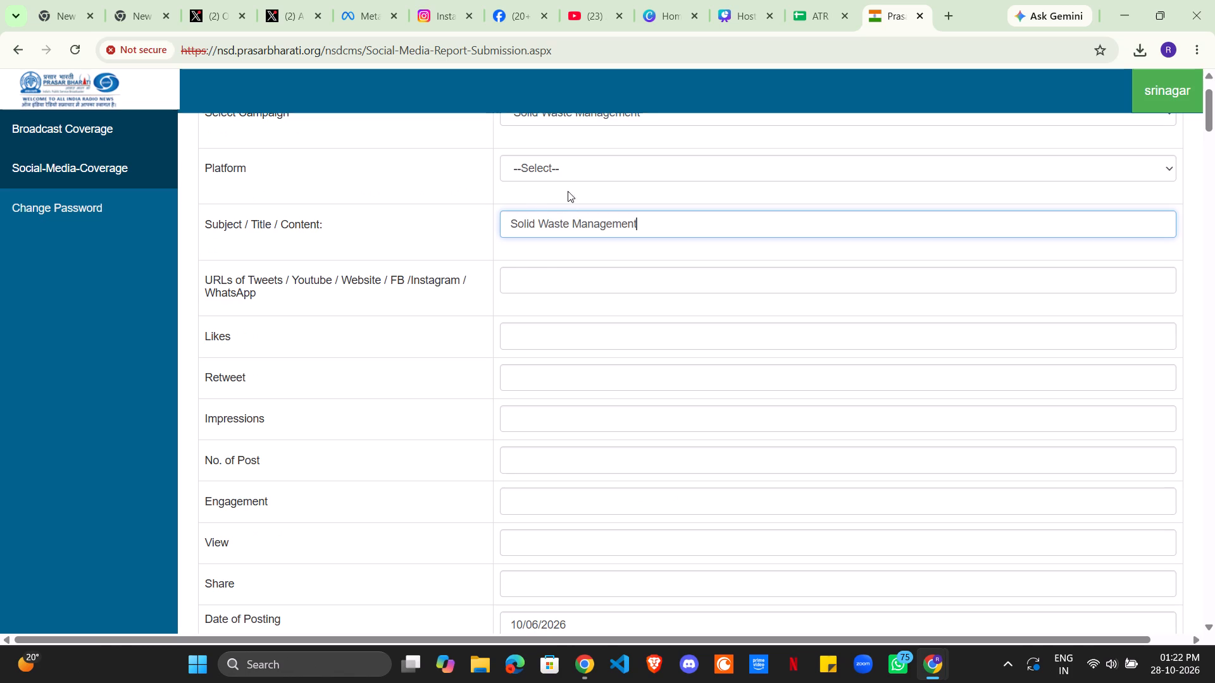
left_click(574, 176)
left_click(564, 213)
Enter the X link from cell A5 of the 06-10-2026 sheet as the URL, recopy the subject text and submit the entry.
left_click(813, 23)
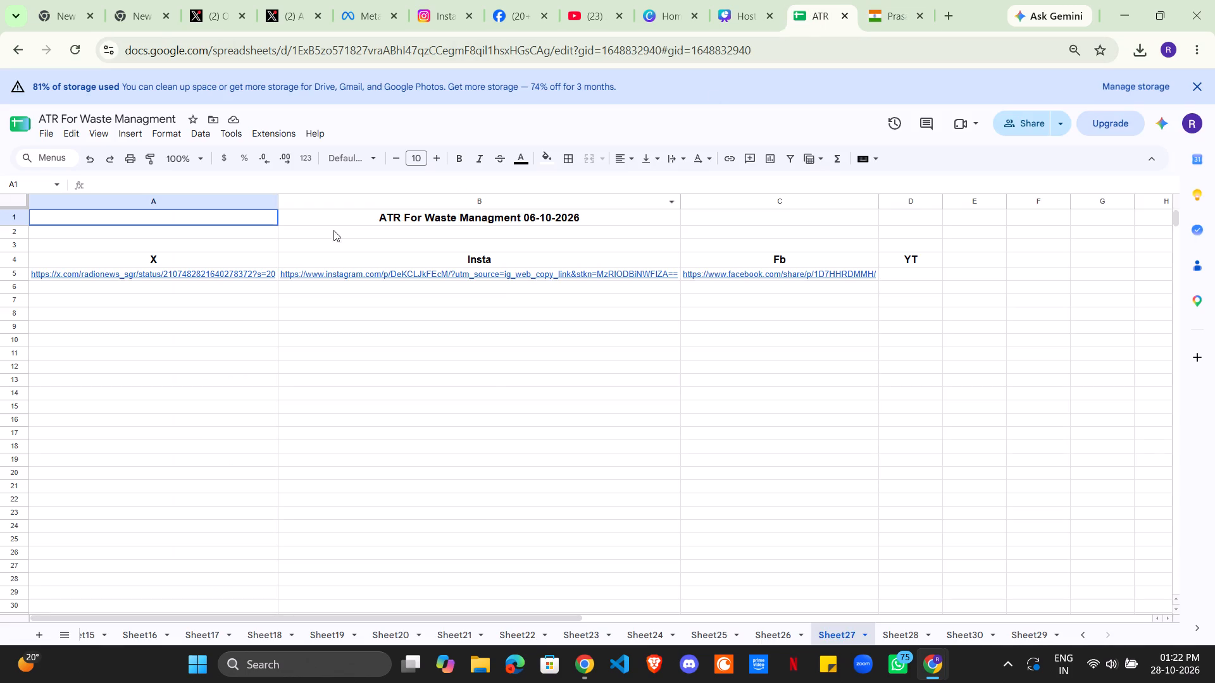
left_click(252, 272)
key("ctrl+c")
left_click(887, 25)
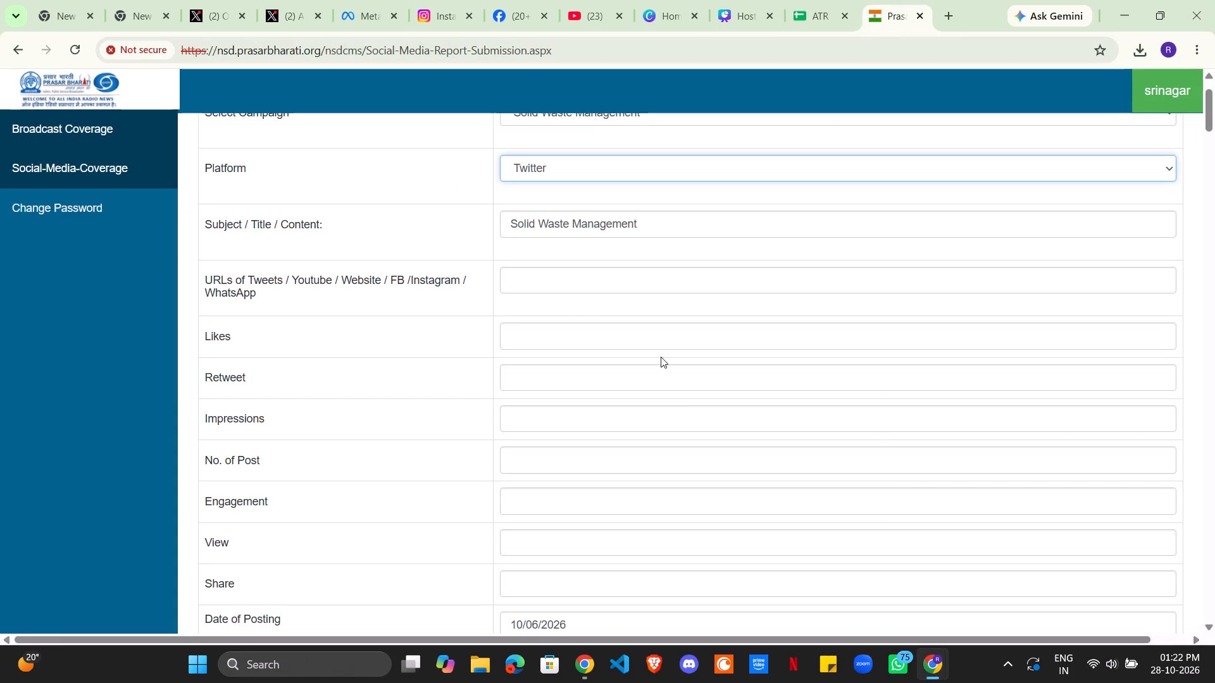
left_click(563, 284)
key("ctrl+v")
left_click_drag(697, 225, 439, 215)
key("ctrl+c")
scroll(590, 395, "down", 2)
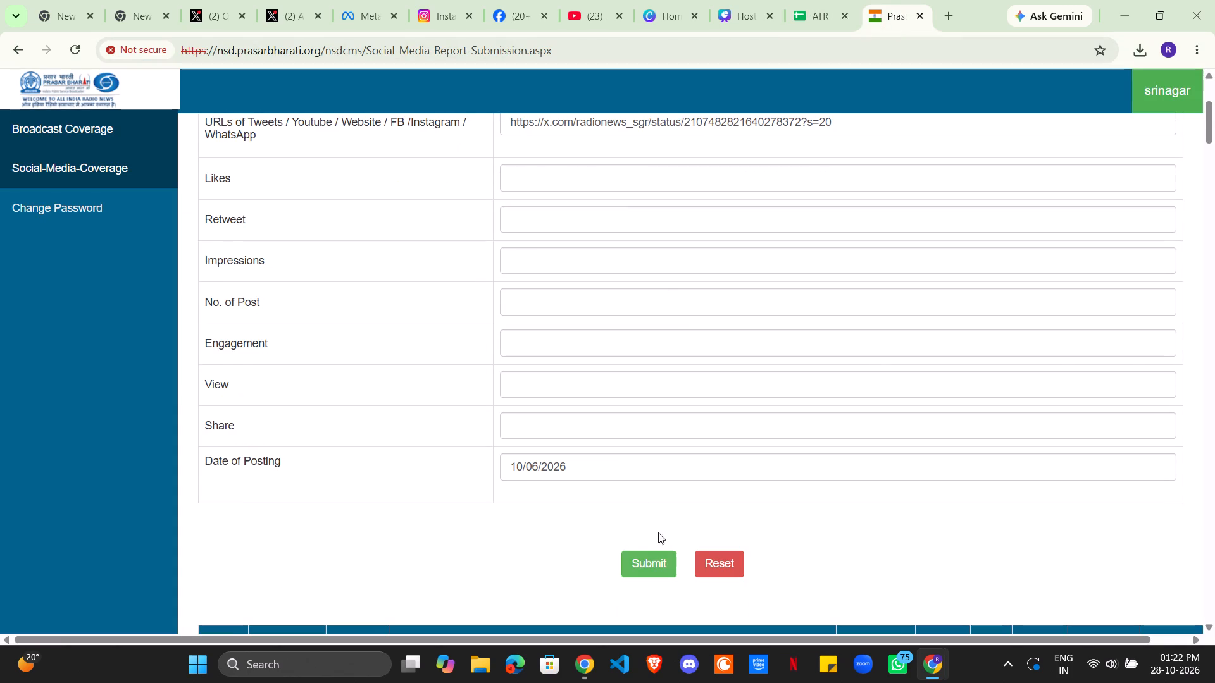
left_click(642, 552)
left_click(735, 169)
left_click(739, 164)
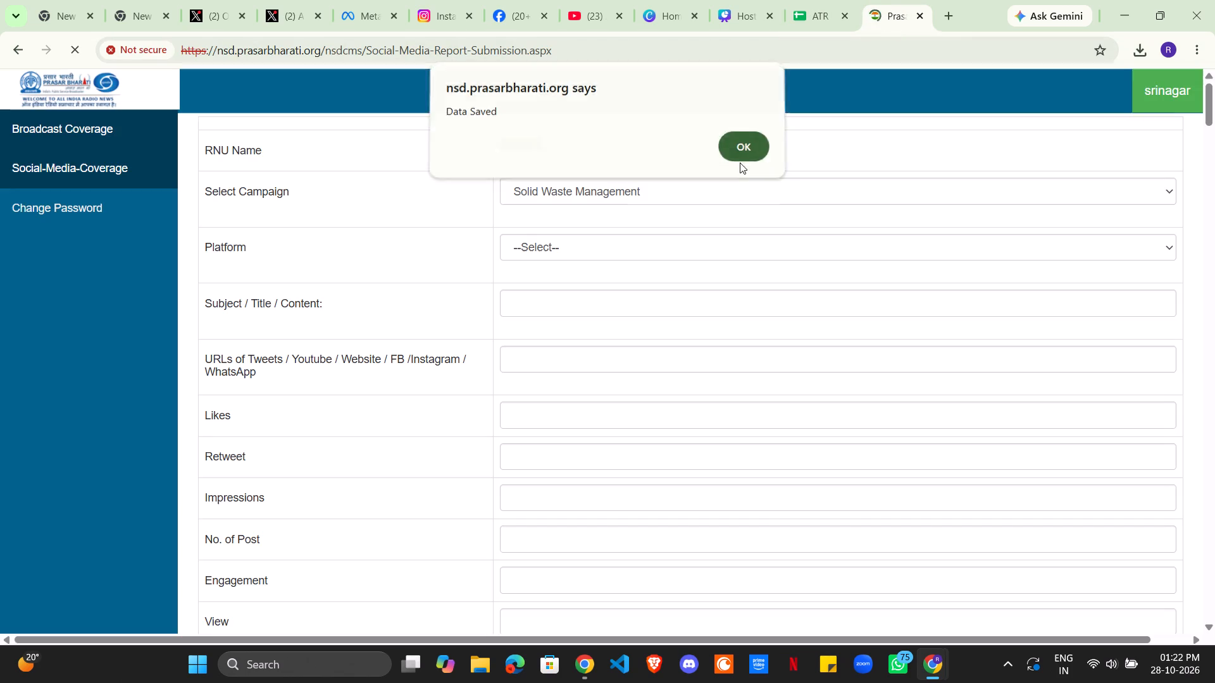
Set the next 6 October entry's platform to Facebook and paste "Solid Waste Management" as its subject.
left_click(595, 252)
left_click(586, 318)
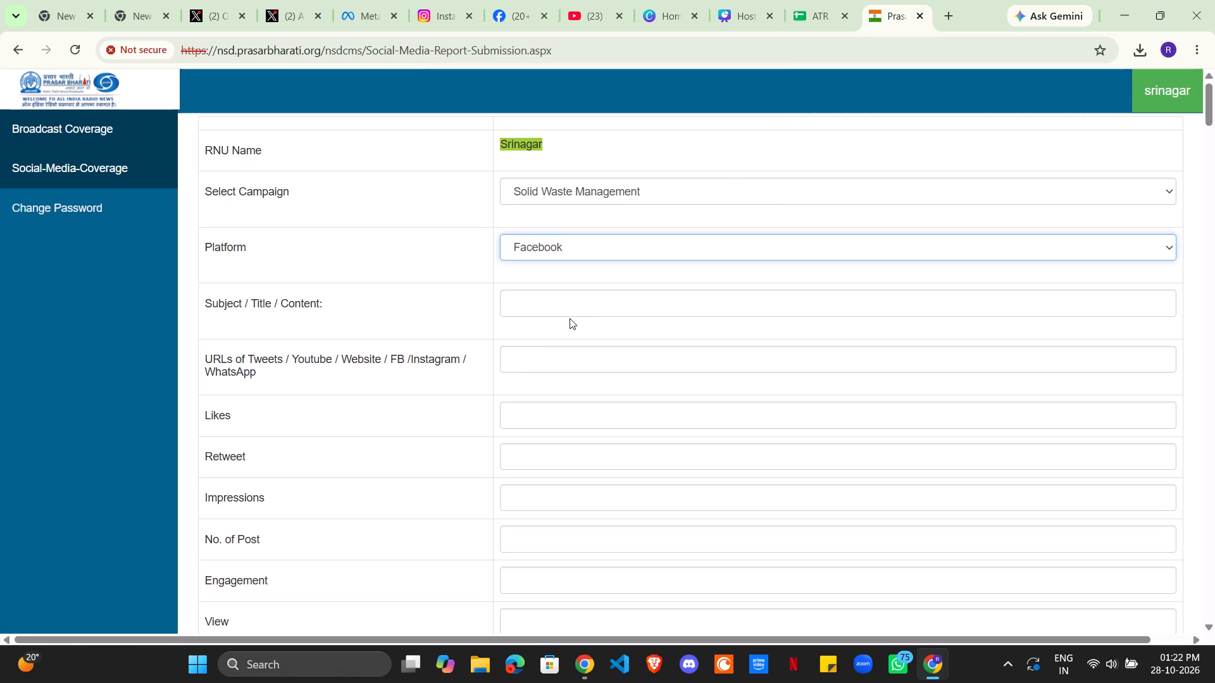
left_click(553, 303)
key("ctrl+v")
Enter the Facebook link from cell C5 of the 06-10-2026 sheet as the URL, recopy the subject text and submit the entry.
left_click(803, 18)
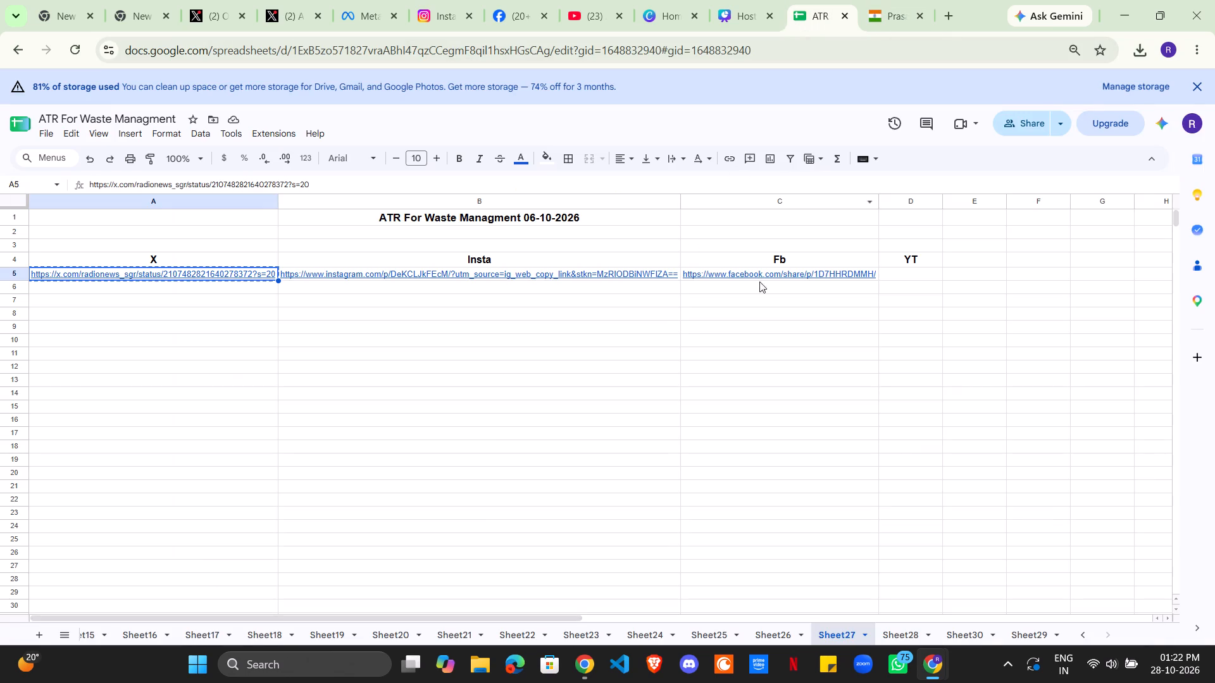
left_click(759, 281)
left_click(736, 268)
key("ctrl+c")
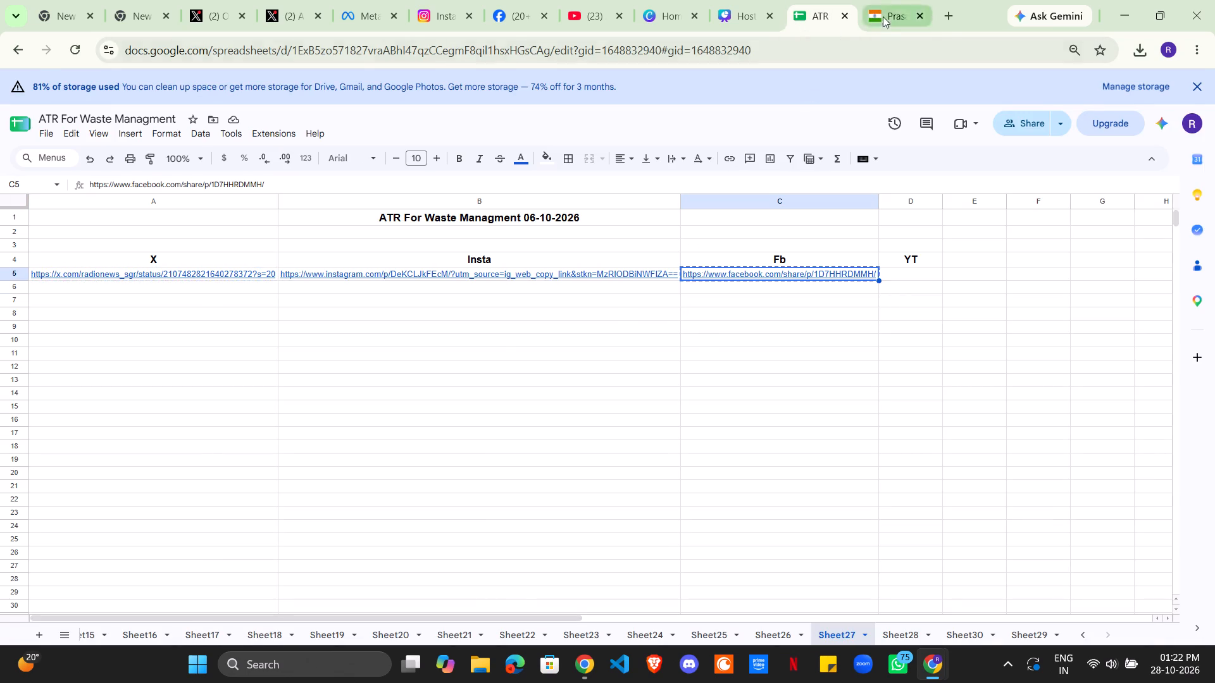
left_click(883, 16)
left_click(637, 354)
key("ctrl+v")
left_click_drag(691, 300, 468, 298)
key("ctrl+c")
scroll(599, 382, "down", 3)
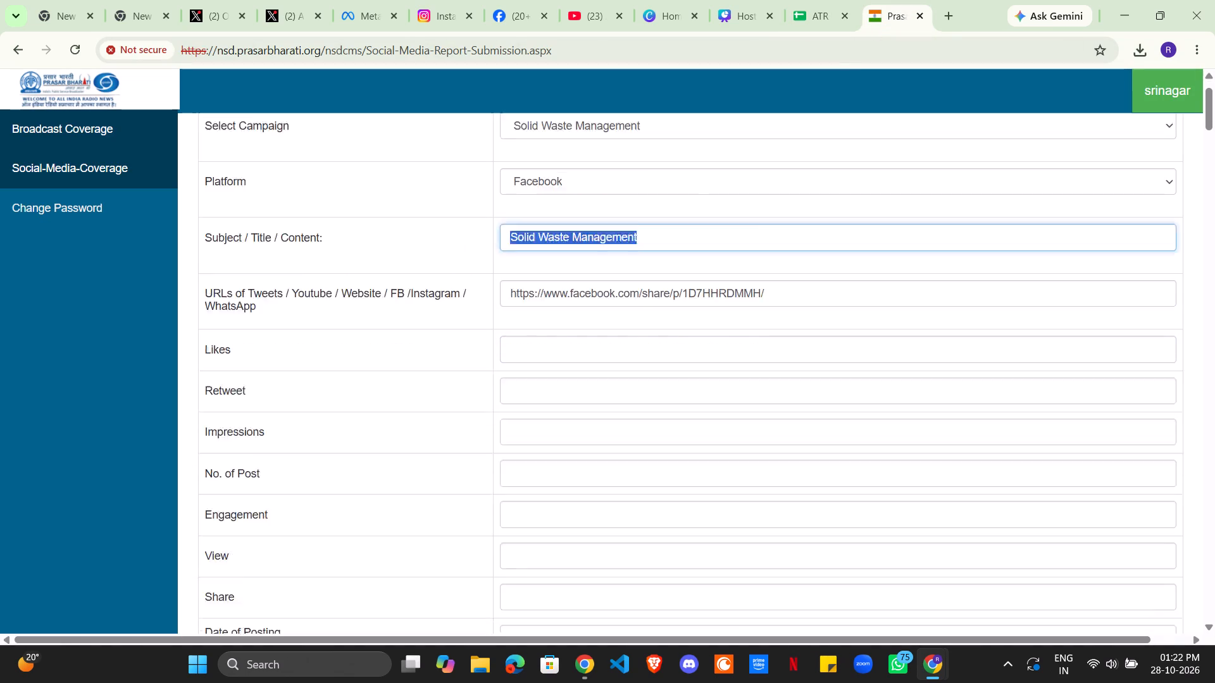
left_click(659, 565)
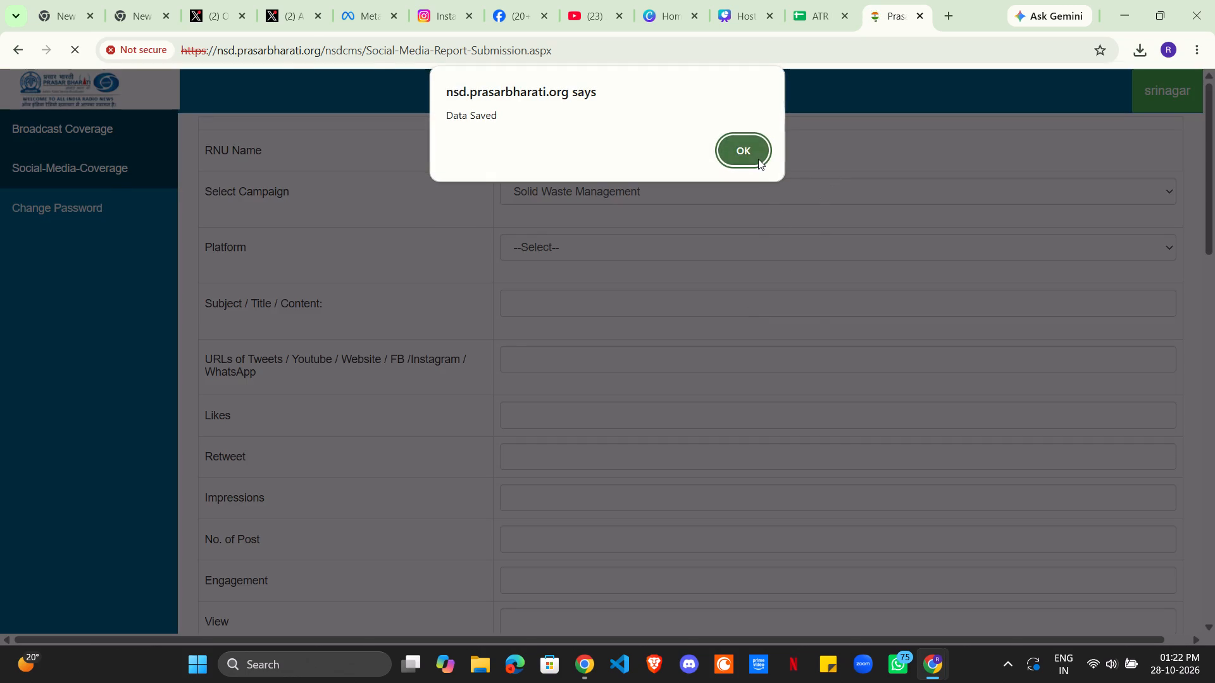
left_click(758, 159)
Paste "Solid Waste Management" as the next 6 October entry's subject and set its platform to Instagram.
left_click(575, 300)
key("ctrl+v")
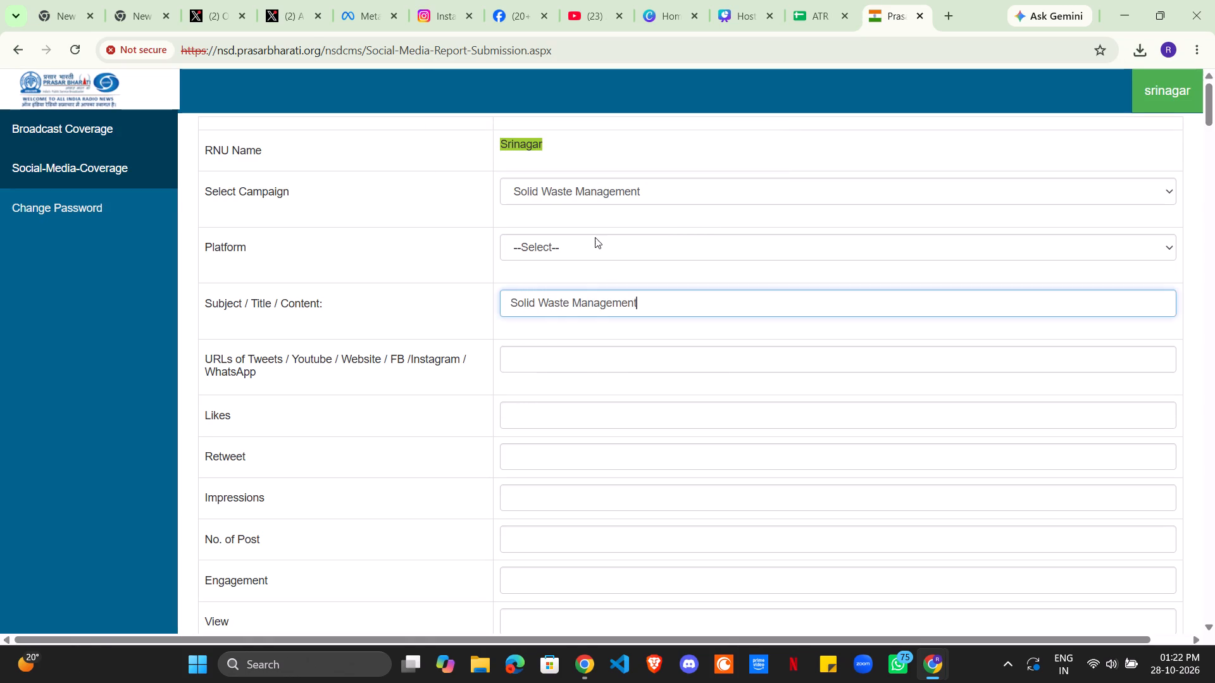
left_click(595, 237)
left_click(575, 387)
Enter the Instagram link from cell B5 of the 06-10-2026 sheet as the URL, recopy the subject text and submit the entry.
left_click(811, 13)
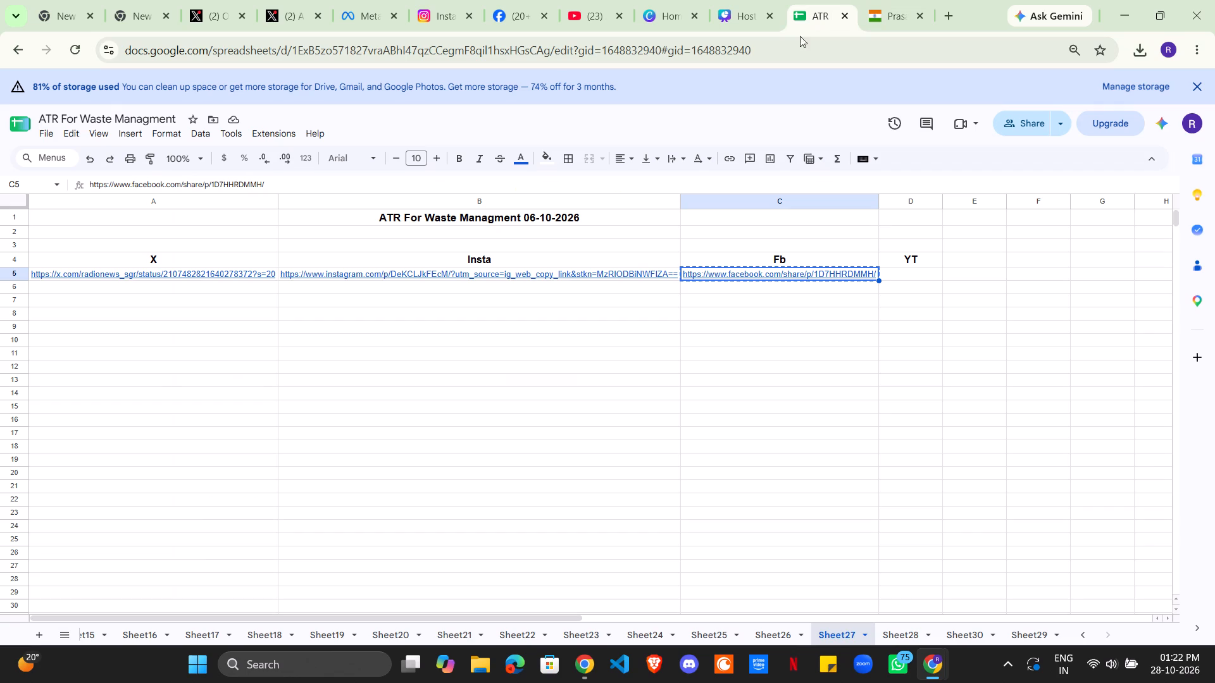
left_click(631, 273)
key("ctrl+c")
left_click(871, 16)
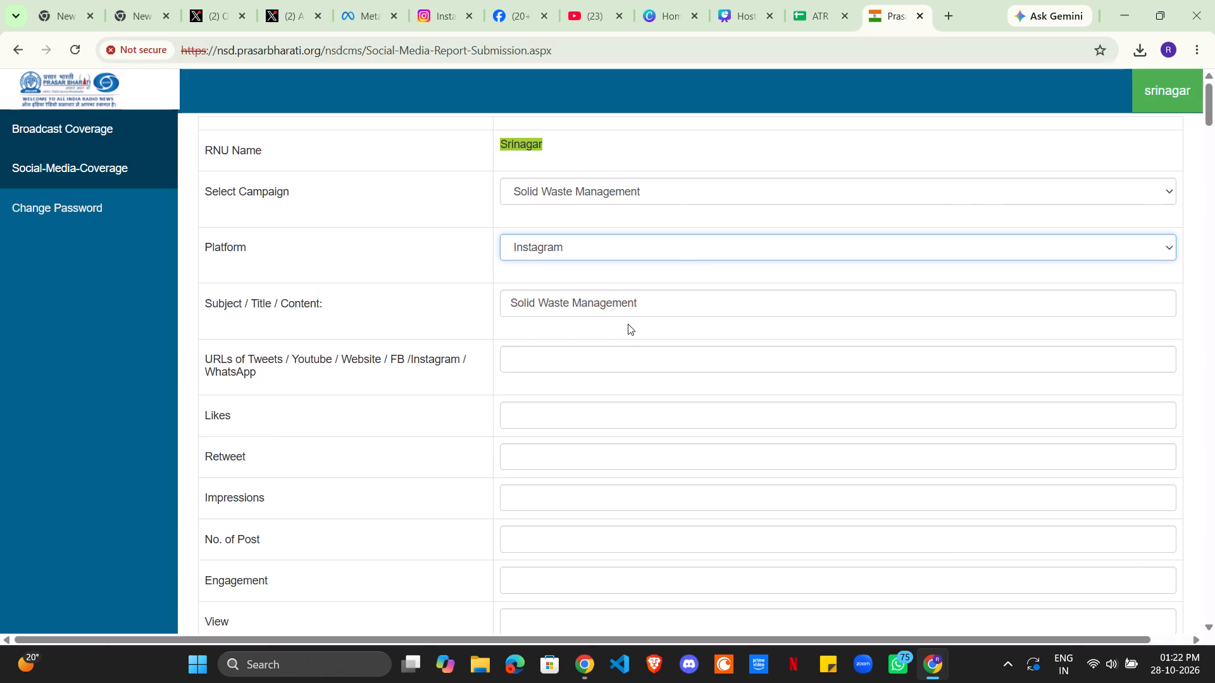
left_click(590, 359)
key("ctrl+v")
left_click_drag(699, 306, 408, 304)
key("ctrl+c")
scroll(585, 352, "down", 4)
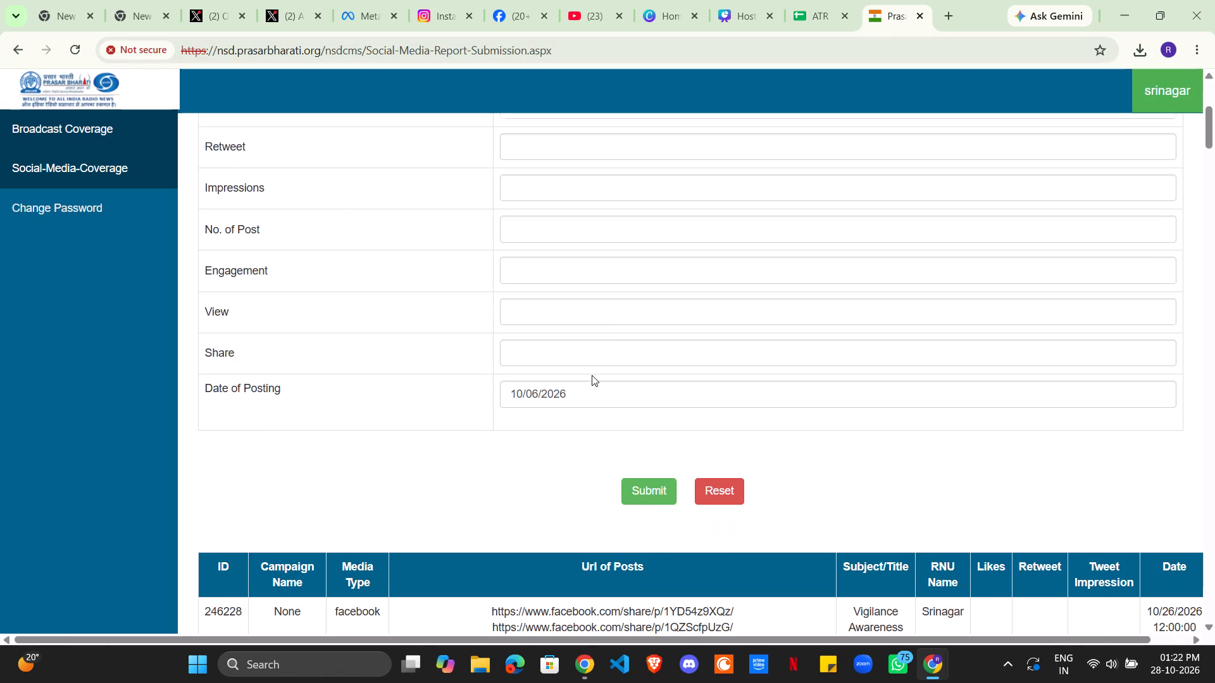
left_click(637, 481)
left_click_drag(748, 128, 748, 139)
left_click(749, 160)
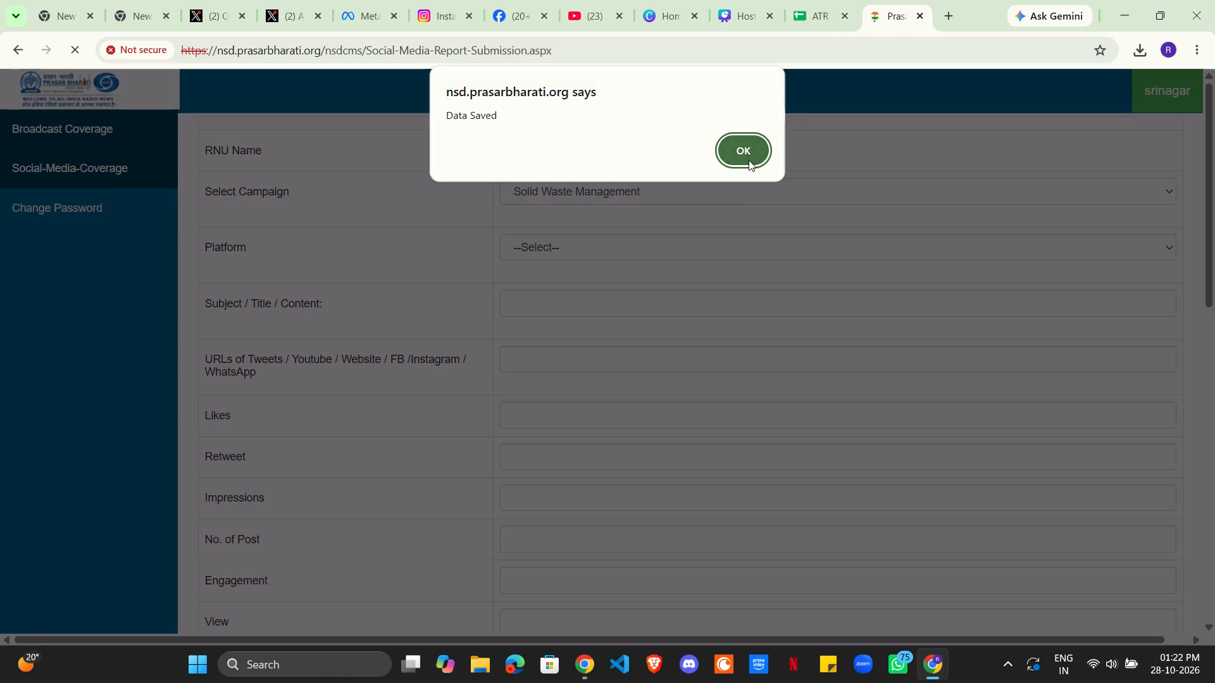
Open the 07-10-2026 sheet in the ATR spreadsheet and set the form's date of posting to 10/07/2026.
left_click(807, 18)
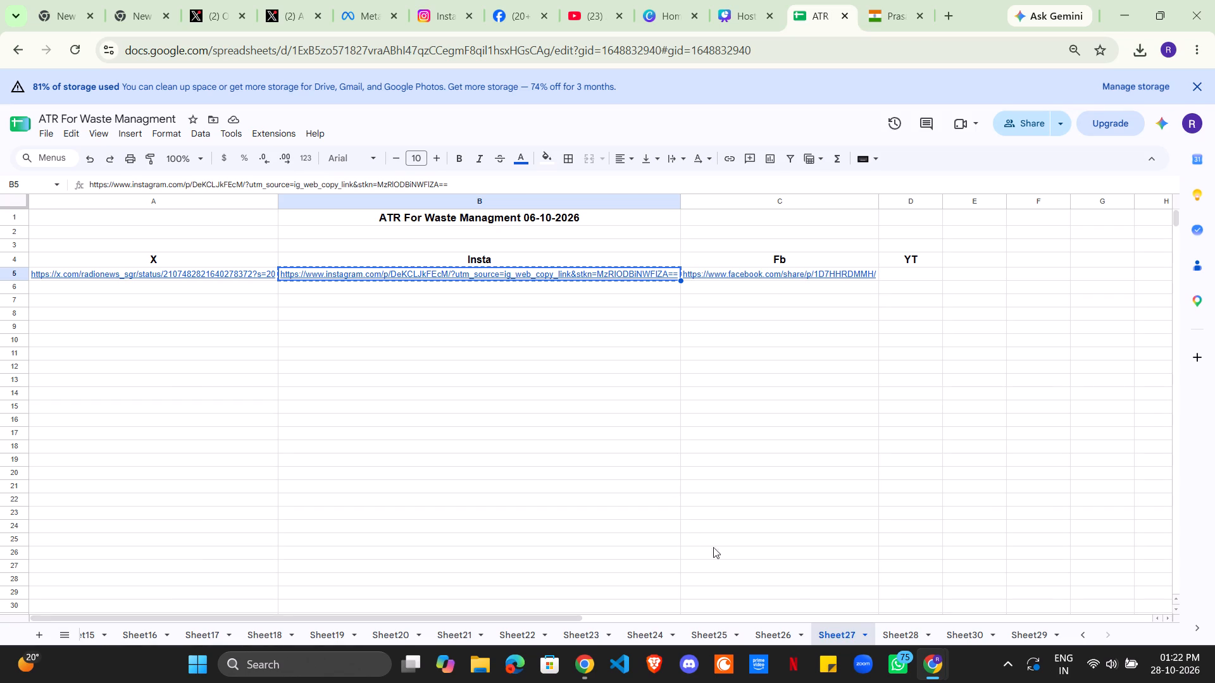
left_click(903, 632)
left_click(878, 26)
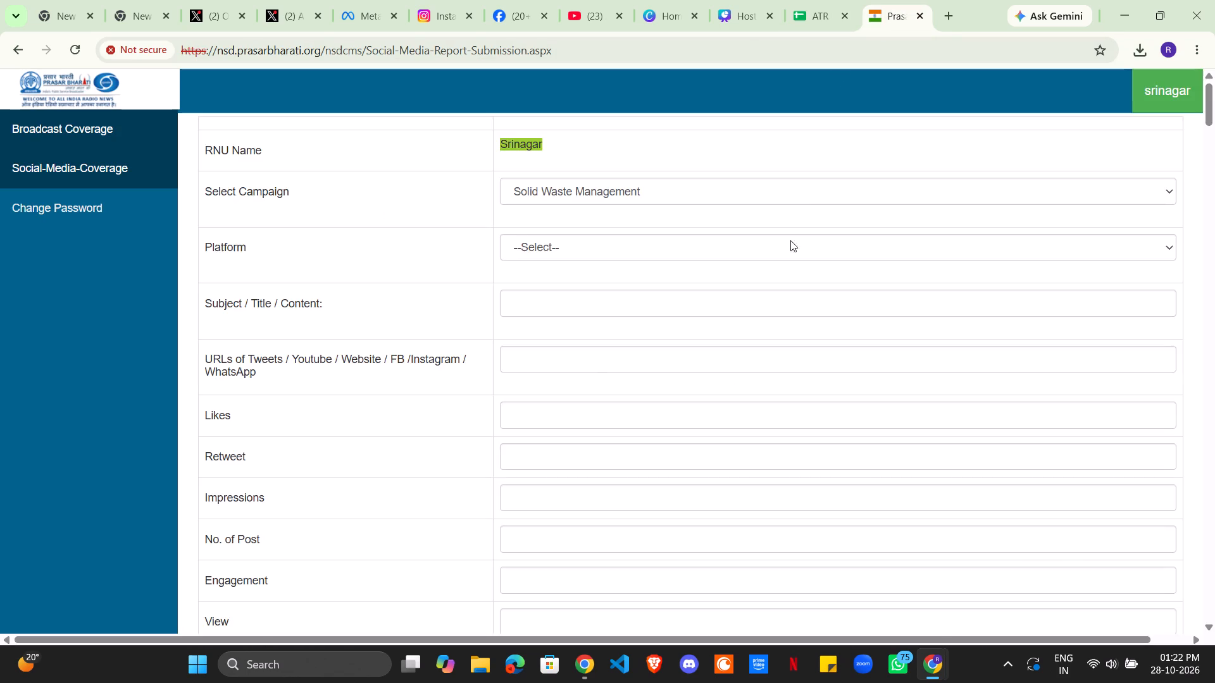
scroll(729, 321, "down", 3)
left_click(582, 467)
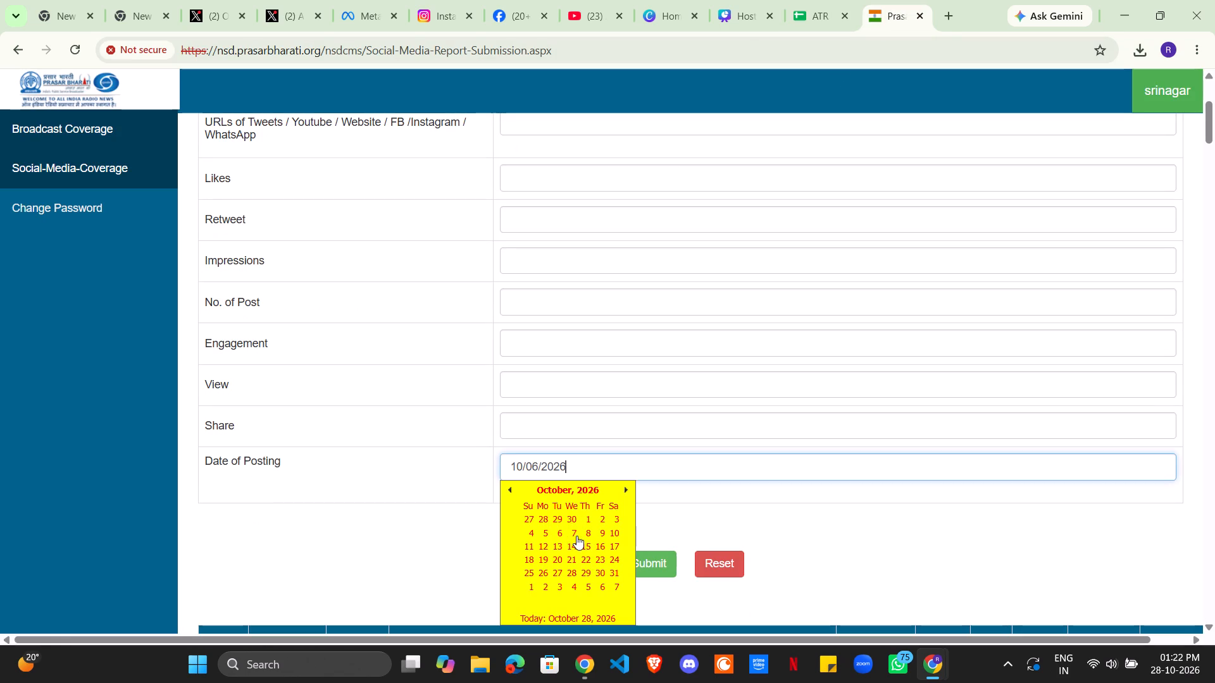
left_click(576, 532)
Paste "Solid Waste Management" as the first 7 October entry's subject and set its platform to Twitter.
scroll(555, 452, "up", 4)
left_click(554, 310)
key("ctrl+v")
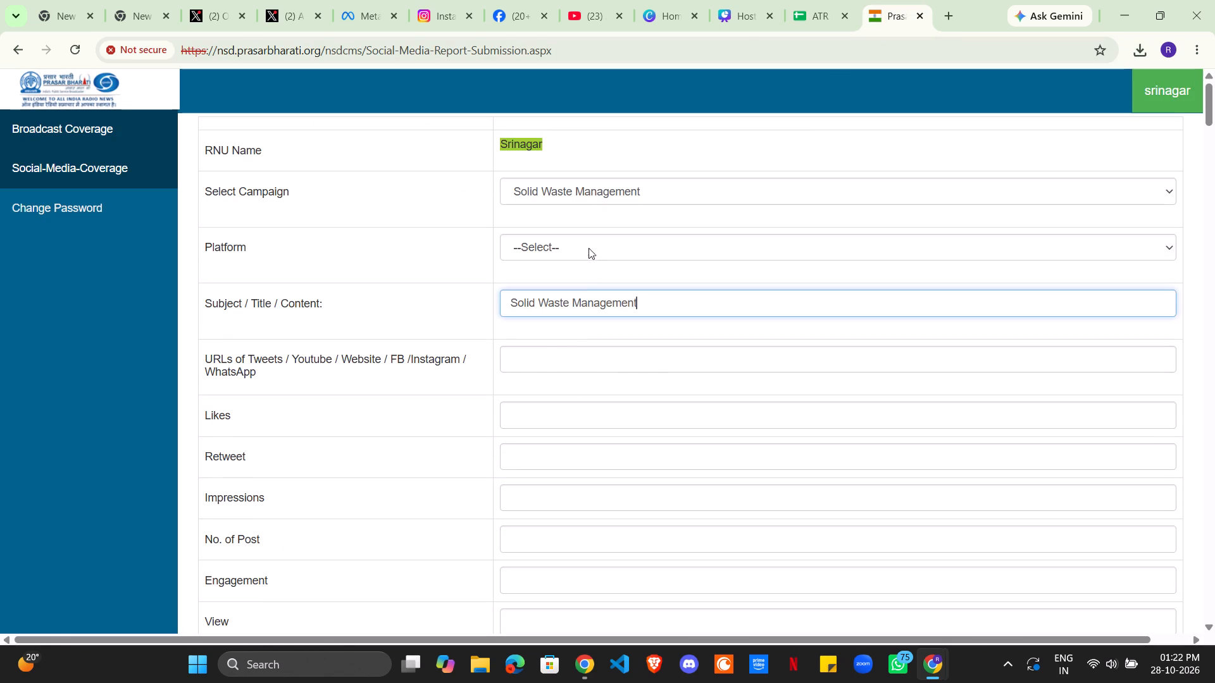
left_click(588, 242)
left_click(563, 297)
Enter the X links from cells A5:A7 of the 07-10-2026 sheet as the URL, recopy the subject text and submit the entry.
left_click(830, 13)
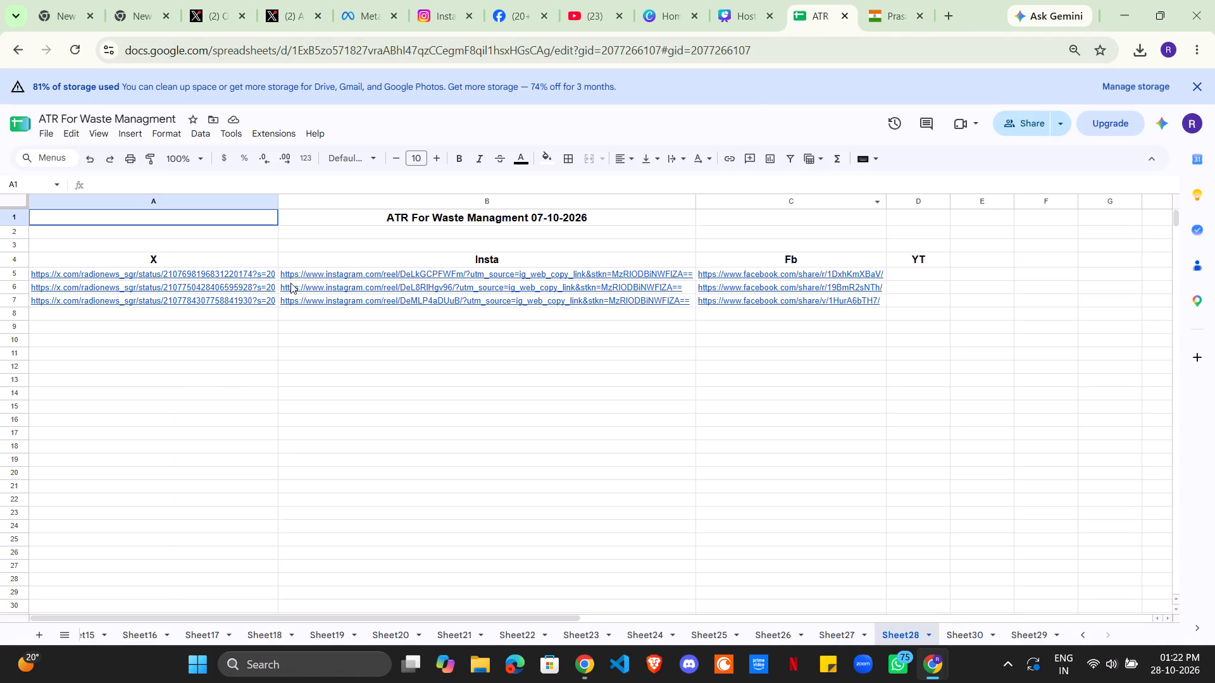
left_click_drag(252, 273, 256, 298)
key("ctrl+c")
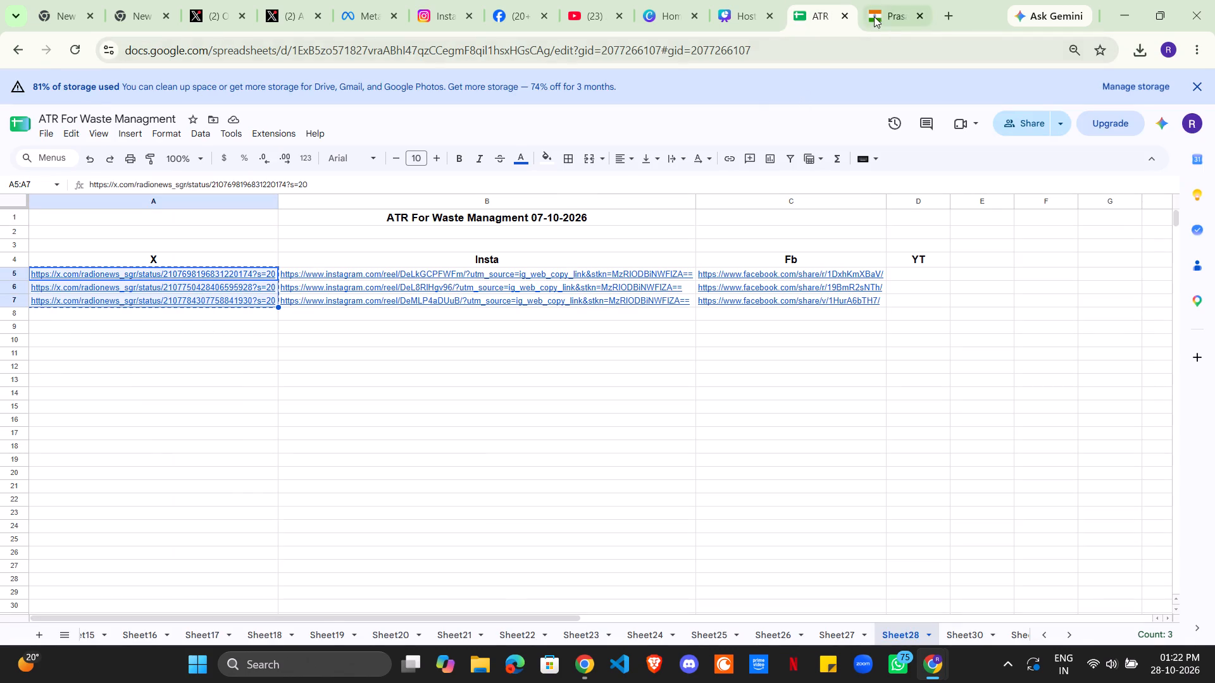
left_click(874, 15)
left_click(597, 357)
key("ctrl+v")
left_click_drag(676, 311, 492, 307)
key("ctrl+c")
scroll(583, 368, "down", 2)
scroll(583, 568, "down", 1)
left_click(649, 554)
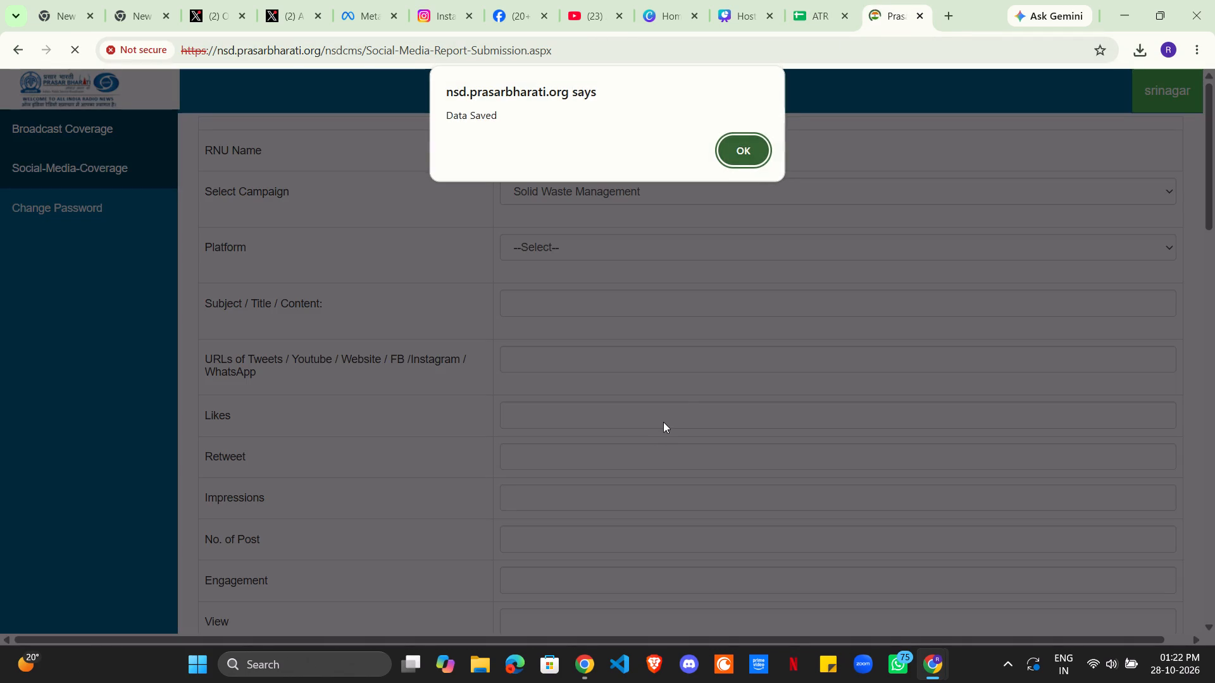
left_click(735, 156)
Paste "Solid Waste Management" as the next 7 October entry's subject and set its platform to Facebook.
left_click(549, 302)
key("ctrl+v")
left_click(585, 240)
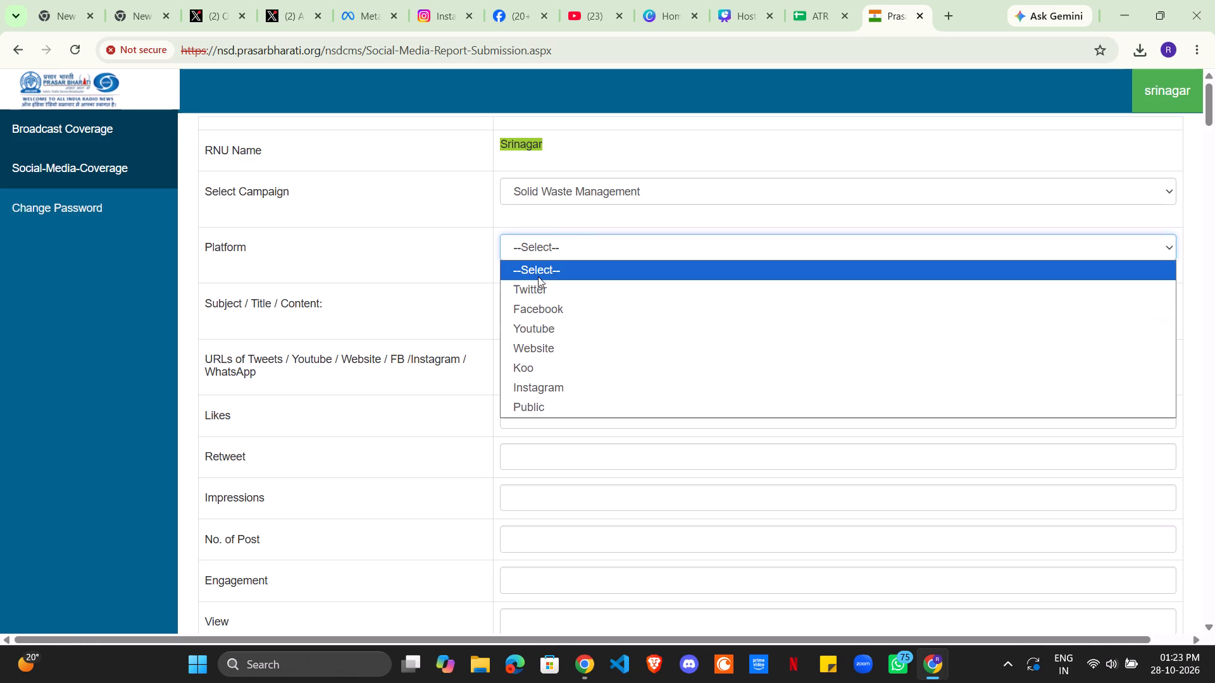
left_click(566, 309)
Enter the Facebook links from cells C5:C7 of the 07-10-2026 sheet as the URL, recopy the subject text and submit the entry.
left_click(591, 352)
left_click(803, 5)
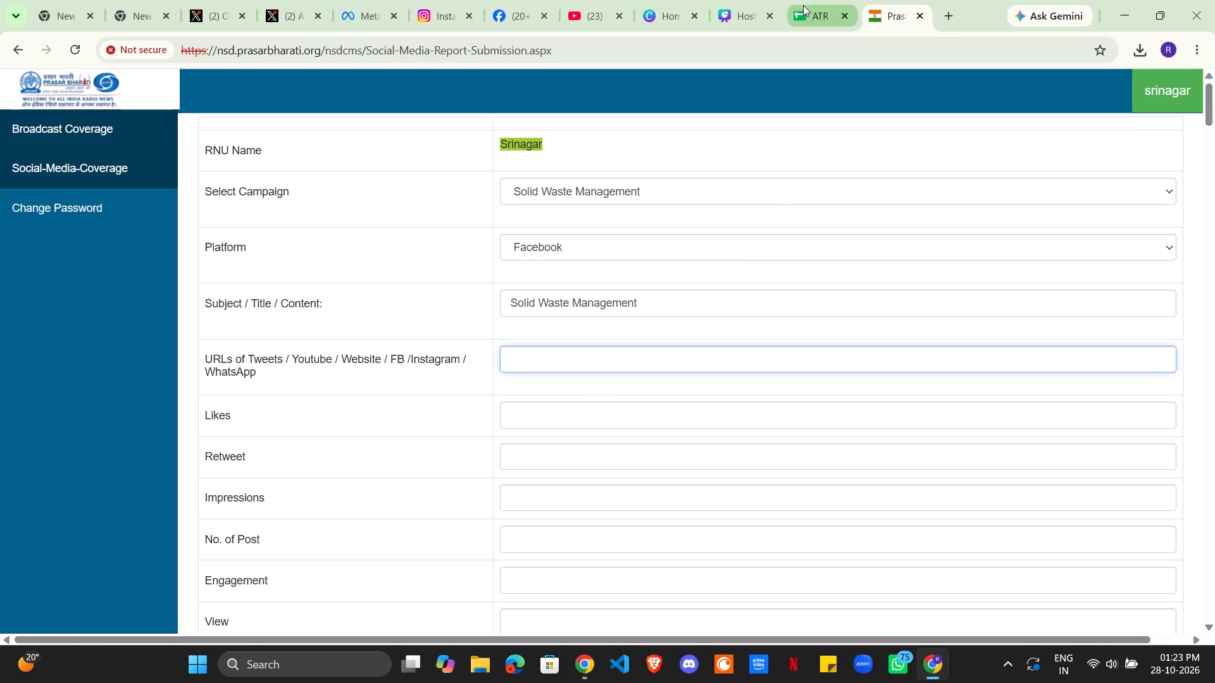
left_click_drag(807, 276, 699, 302)
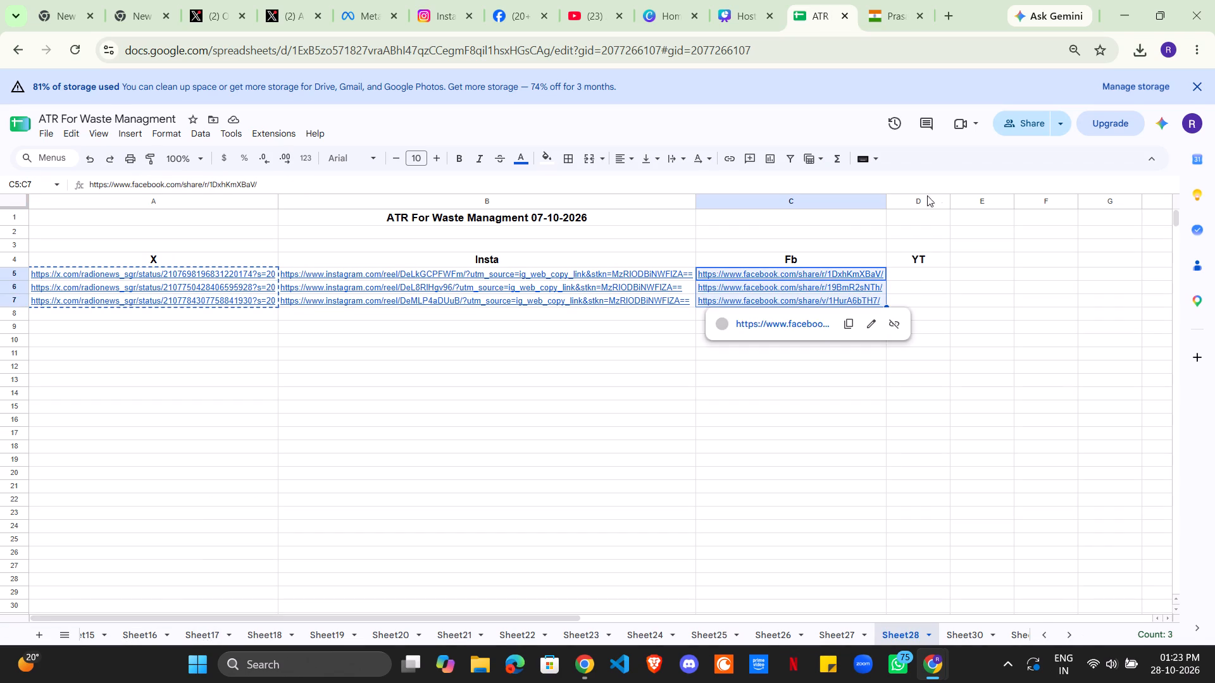
key("ctrl+c")
left_click(904, 23)
left_click(599, 360)
key("ctrl+v")
left_click_drag(678, 290, 676, 290)
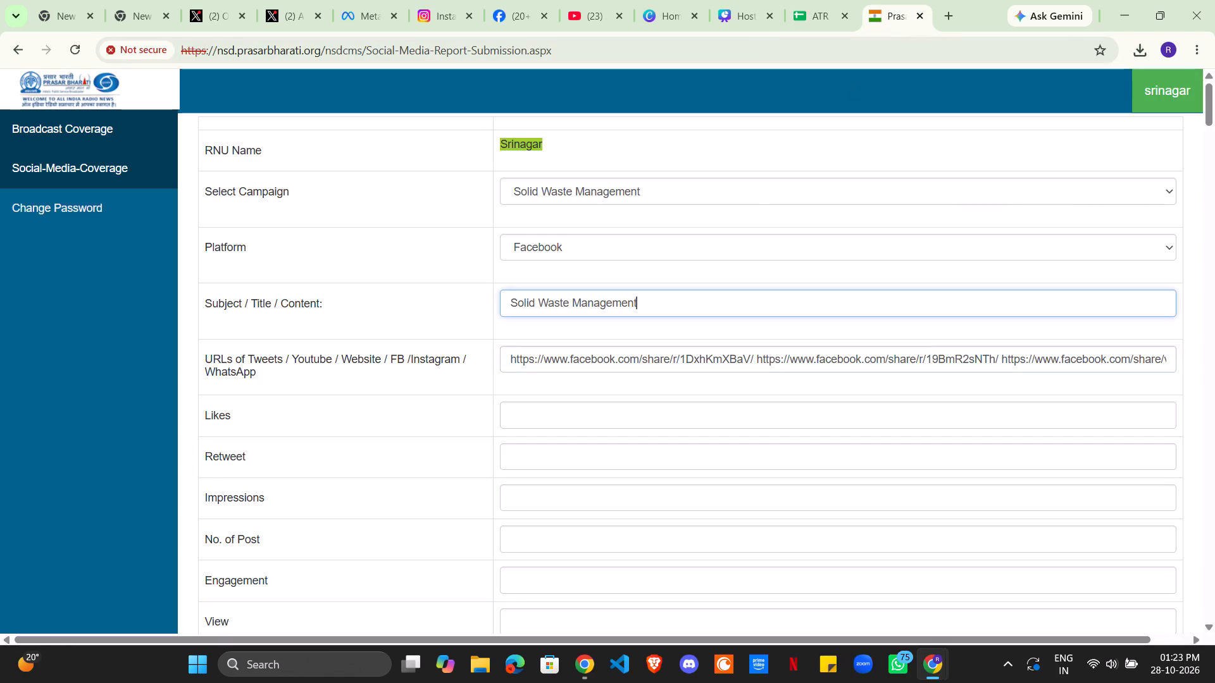
left_click_drag(676, 290, 408, 294)
key("ctrl+c")
scroll(626, 385, "down", 5)
left_click(638, 412)
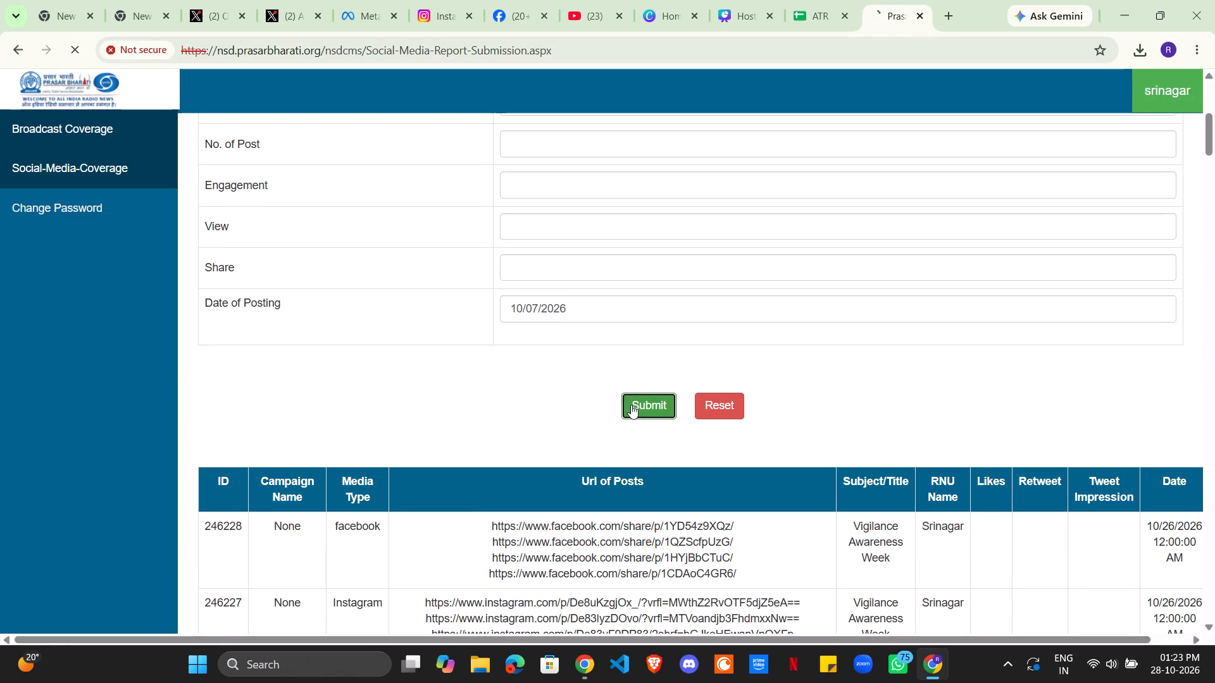
left_click(735, 146)
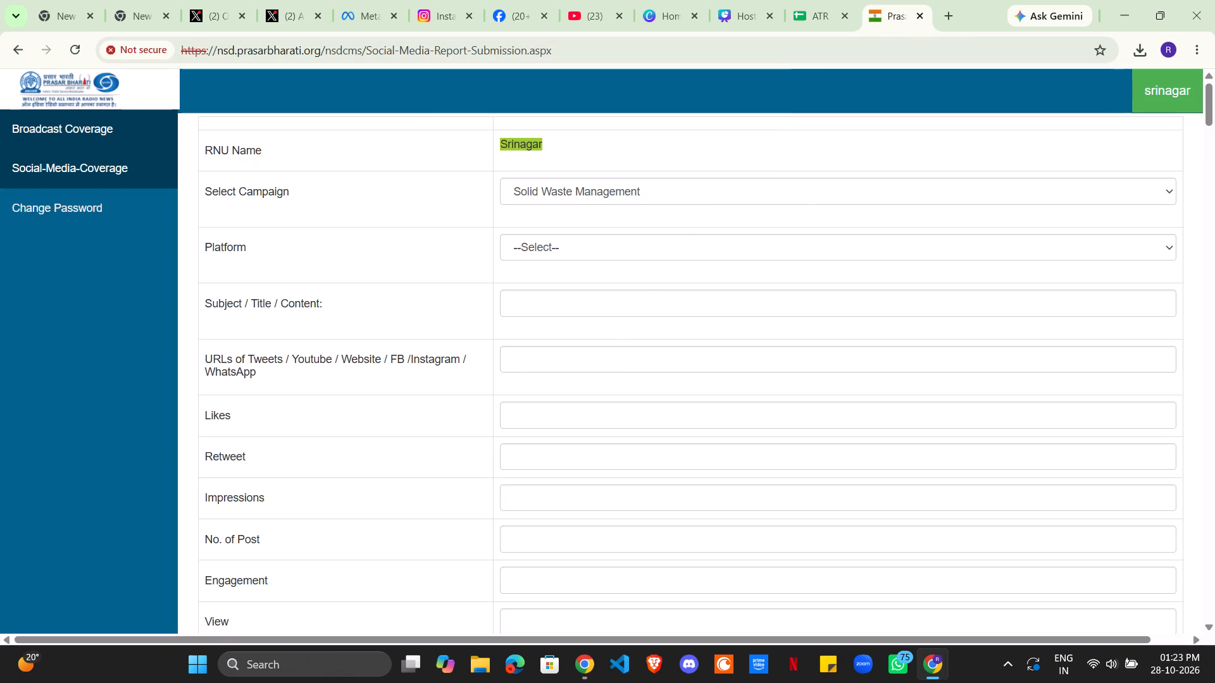
Paste "Solid Waste Management" as the next 7 October entry's subject and set its platform to Instagram.
left_click(552, 307)
key("ctrl+v")
left_click(563, 248)
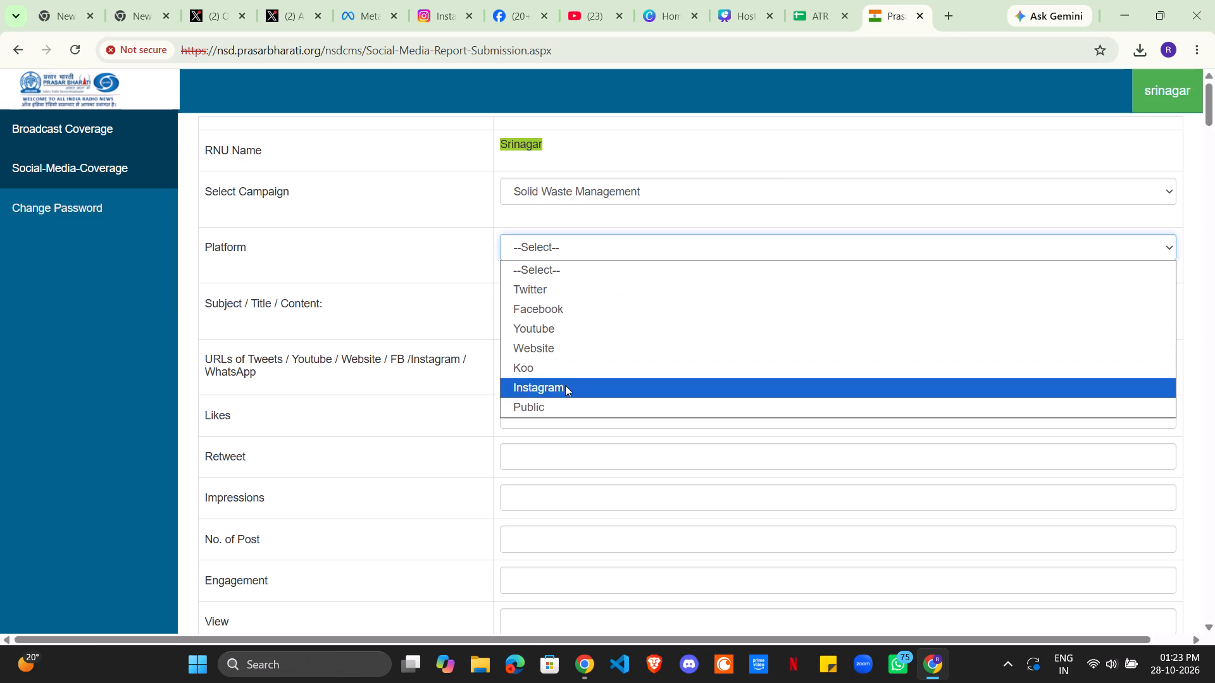
left_click(565, 385)
Enter the Instagram links from cells B5:B7 of the 07-10-2026 sheet as the URL, recopy the subject text and submit the entry.
left_click(811, 9)
left_click_drag(654, 274, 657, 302)
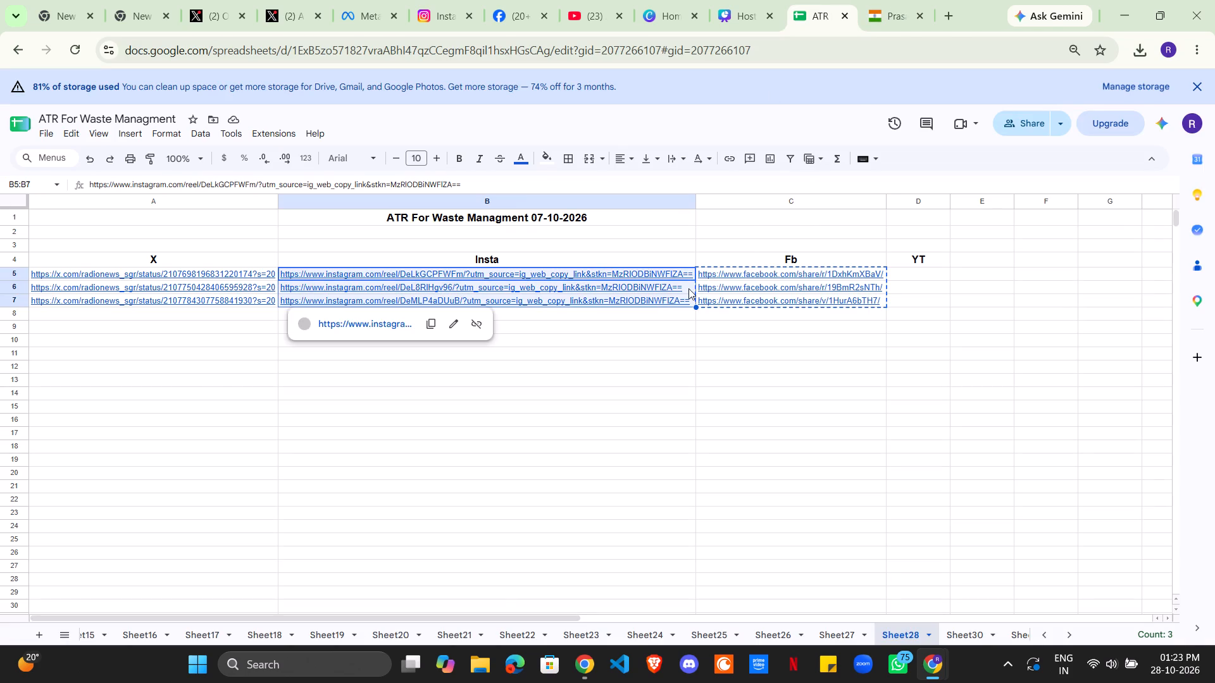
key("ctrl+c")
left_click(878, 10)
left_click(575, 359)
key("ctrl+v")
left_click_drag(682, 304, 622, 304)
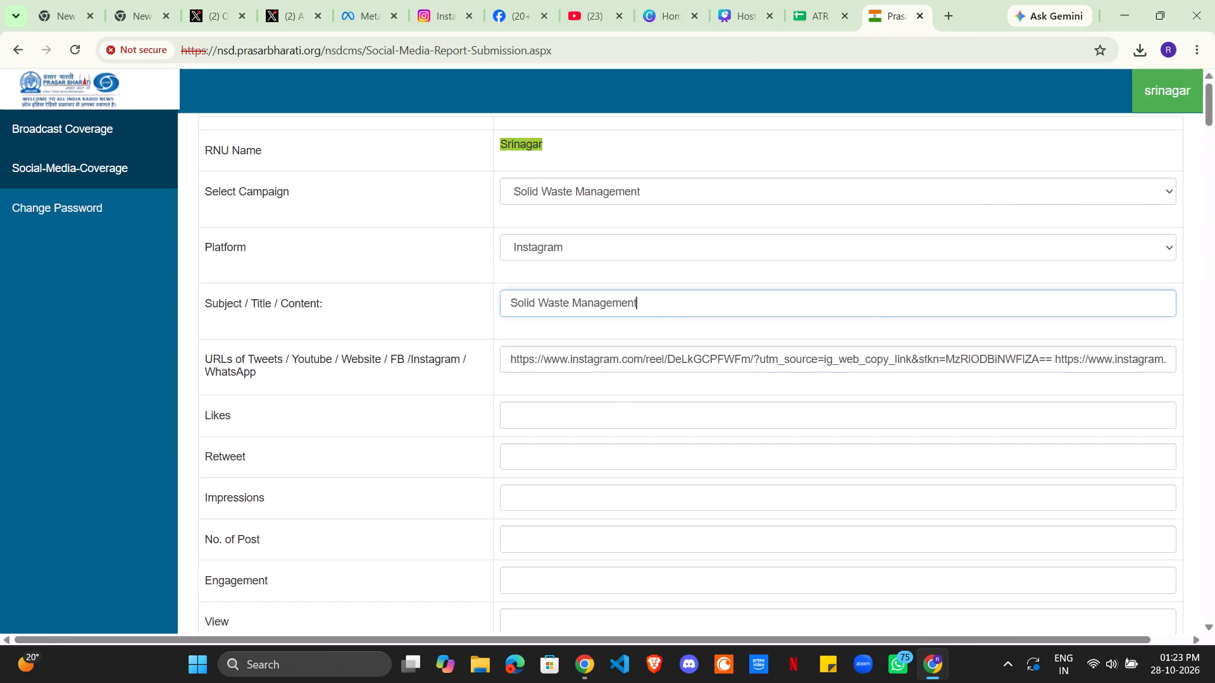
left_click_drag(622, 304, 449, 305)
key("ctrl+c")
scroll(614, 398, "down", 3)
left_click(663, 564)
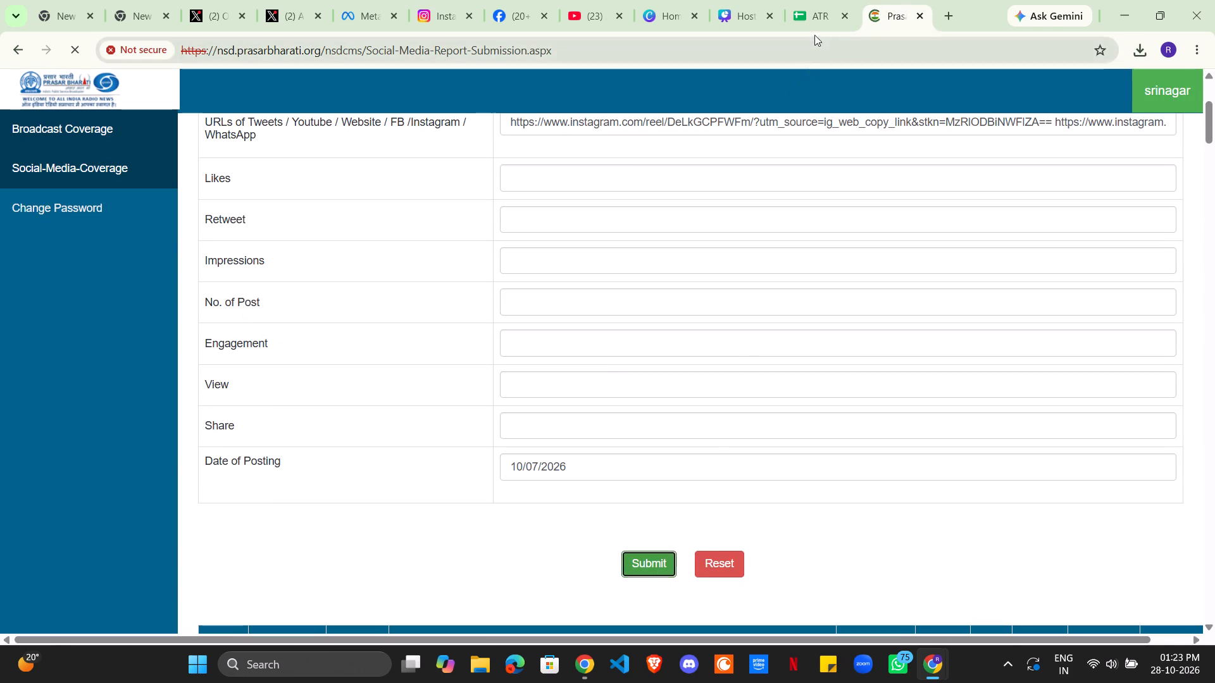
Open the 09-10-2026 sheet in the ATR spreadsheet and set the form's date of posting to 10/09/2026.
left_click(814, 26)
left_click(969, 634)
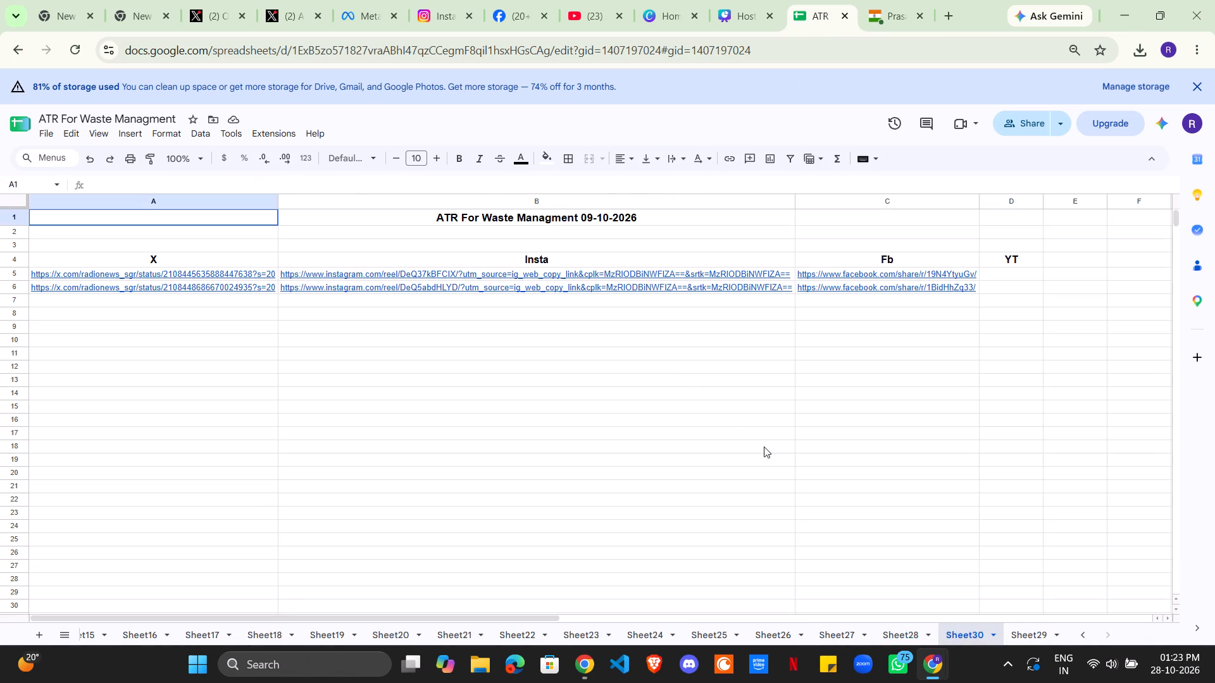
left_click(883, 13)
left_click(761, 139)
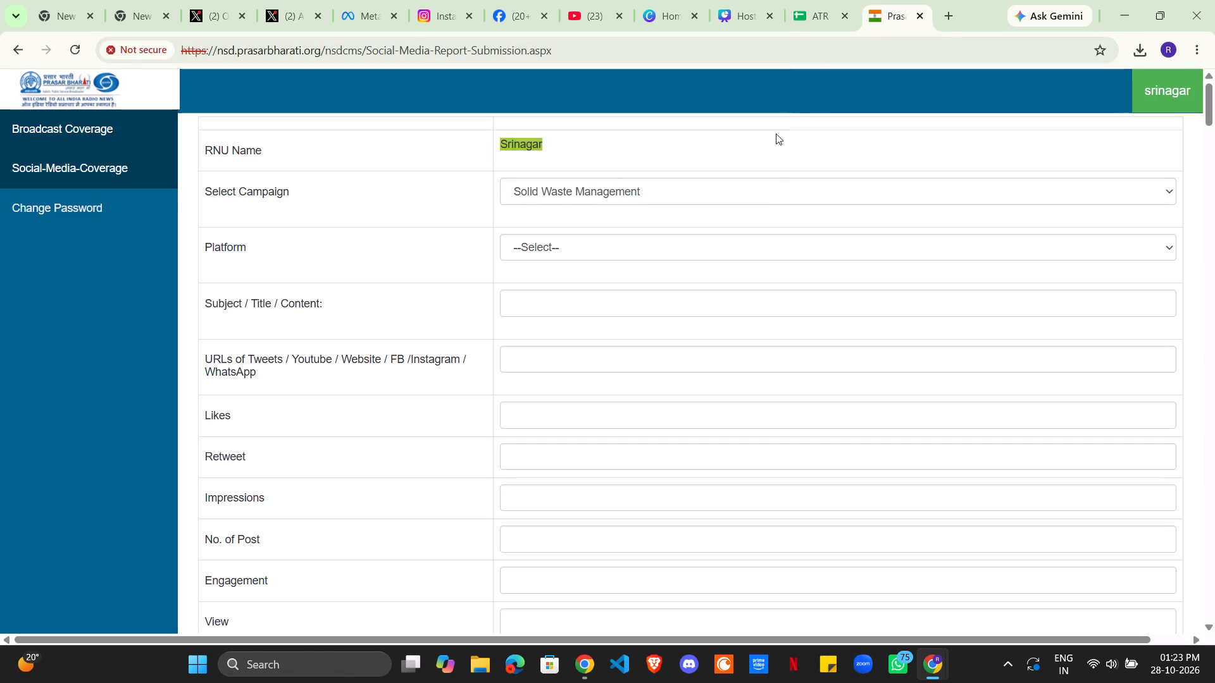
scroll(613, 304, "down", 3)
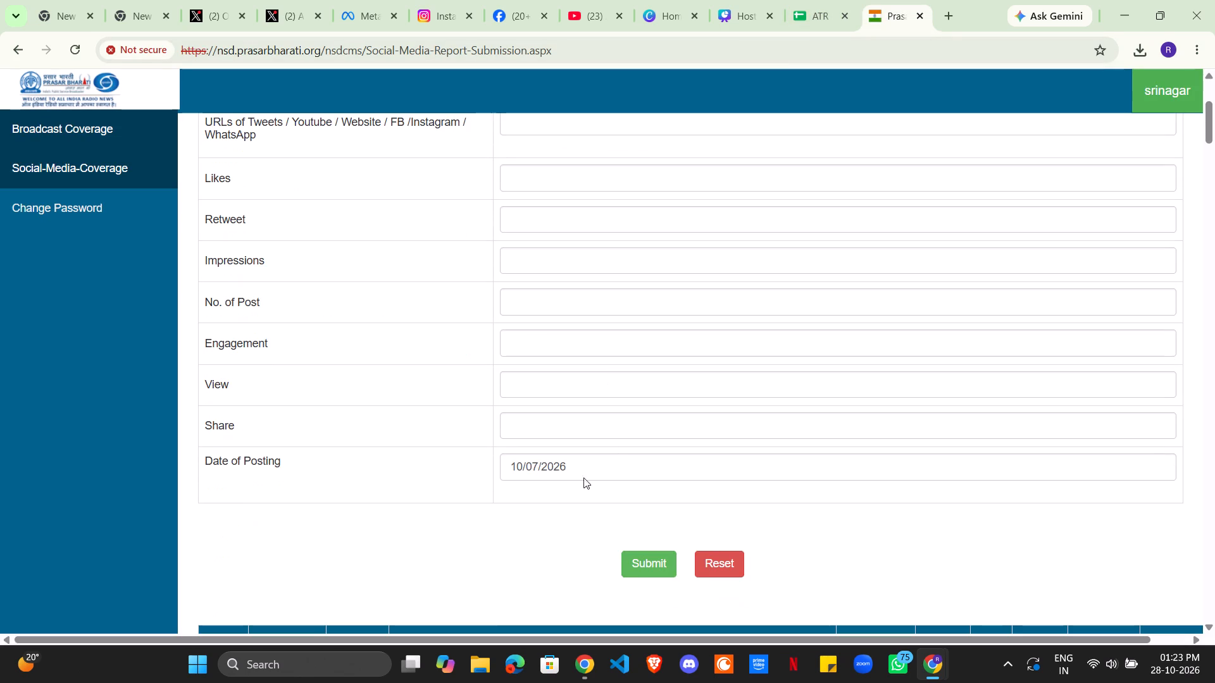
left_click(578, 474)
left_click(604, 531)
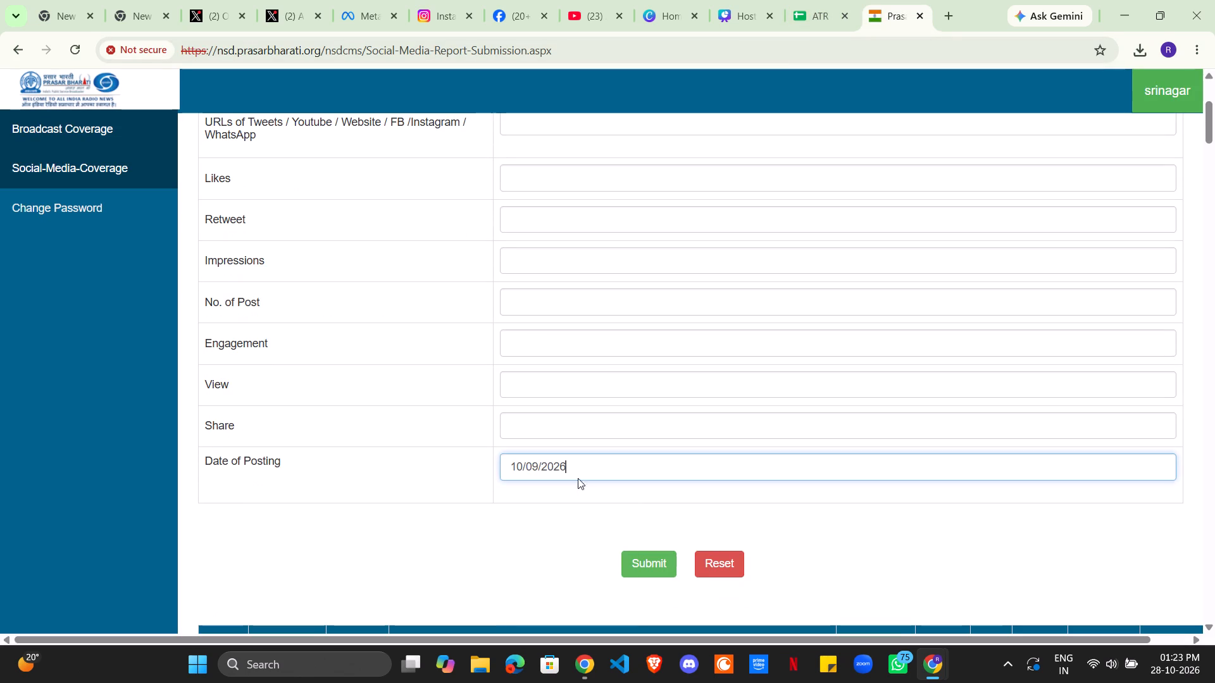
Paste "Solid Waste Management" as the first 9 October entry's subject and set its platform to Twitter.
scroll(575, 472, "up", 3)
left_click(559, 307)
key("ctrl+v")
left_click(599, 245)
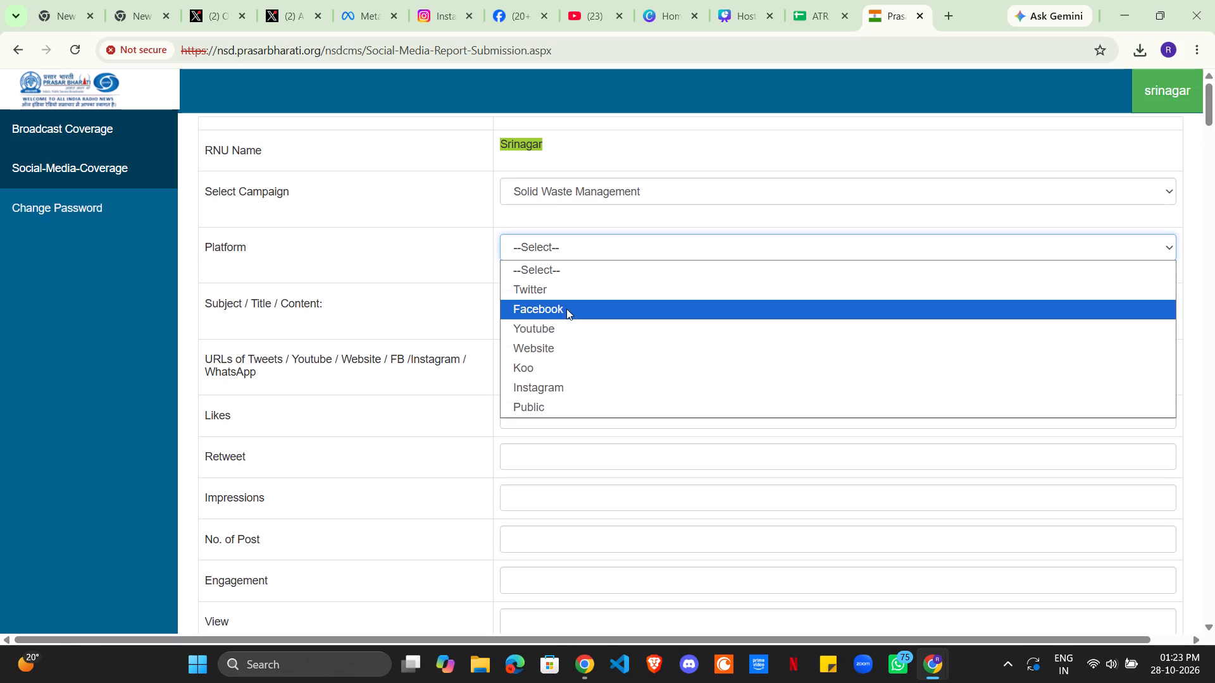
left_click(565, 284)
Enter the X links from cells A5:A6 of the 09-10-2026 sheet as the URL, recopy the subject text and submit the entry.
left_click(811, 16)
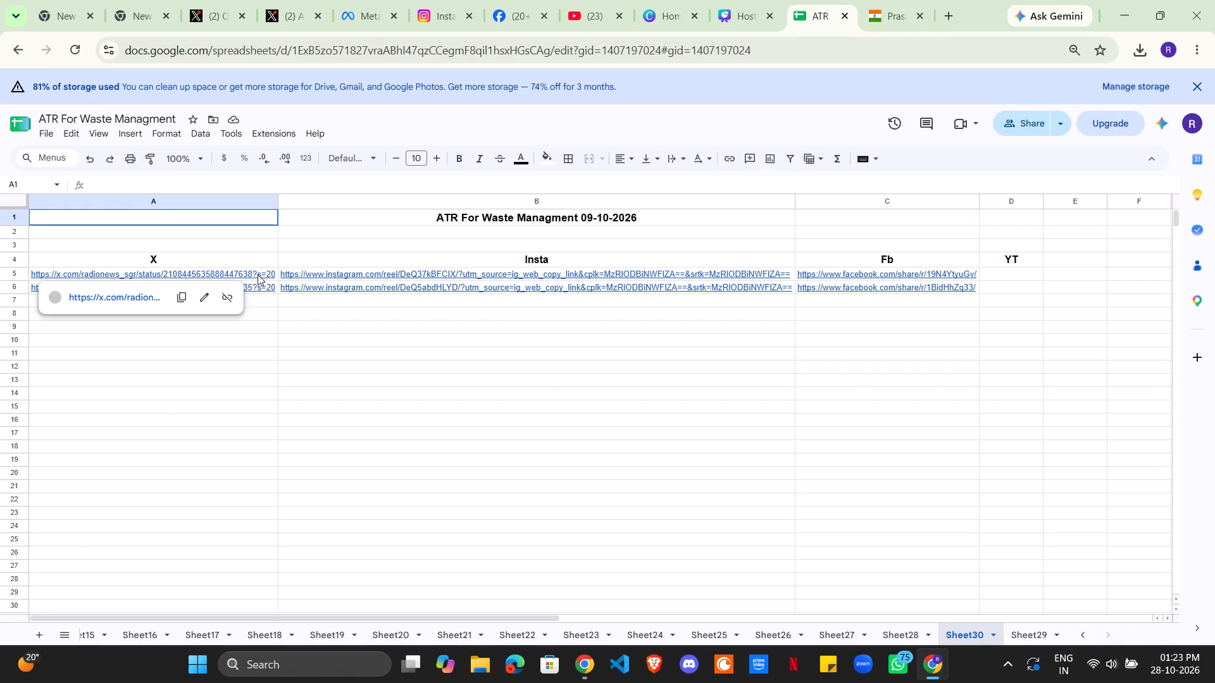
left_click_drag(258, 274, 263, 289)
key("ctrl+c")
left_click(859, 18)
left_click(883, 25)
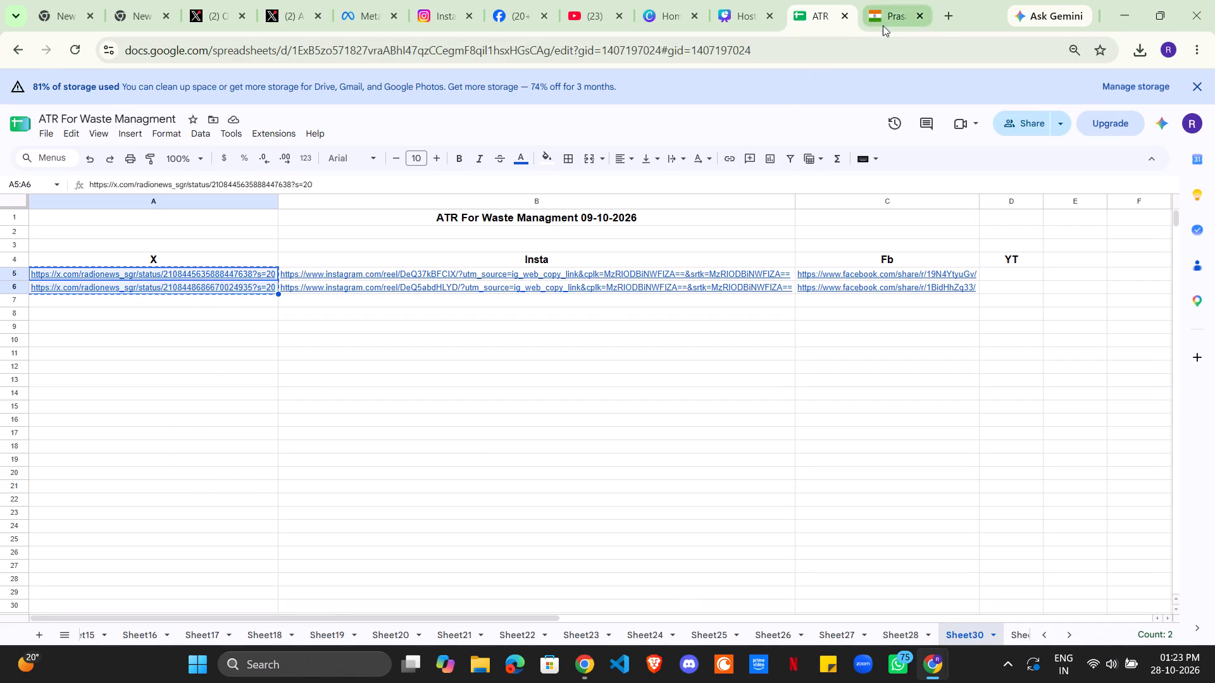
left_click(580, 374)
left_click(602, 354, "ctrl")
key("ctrl+v")
left_click_drag(688, 310, 455, 307)
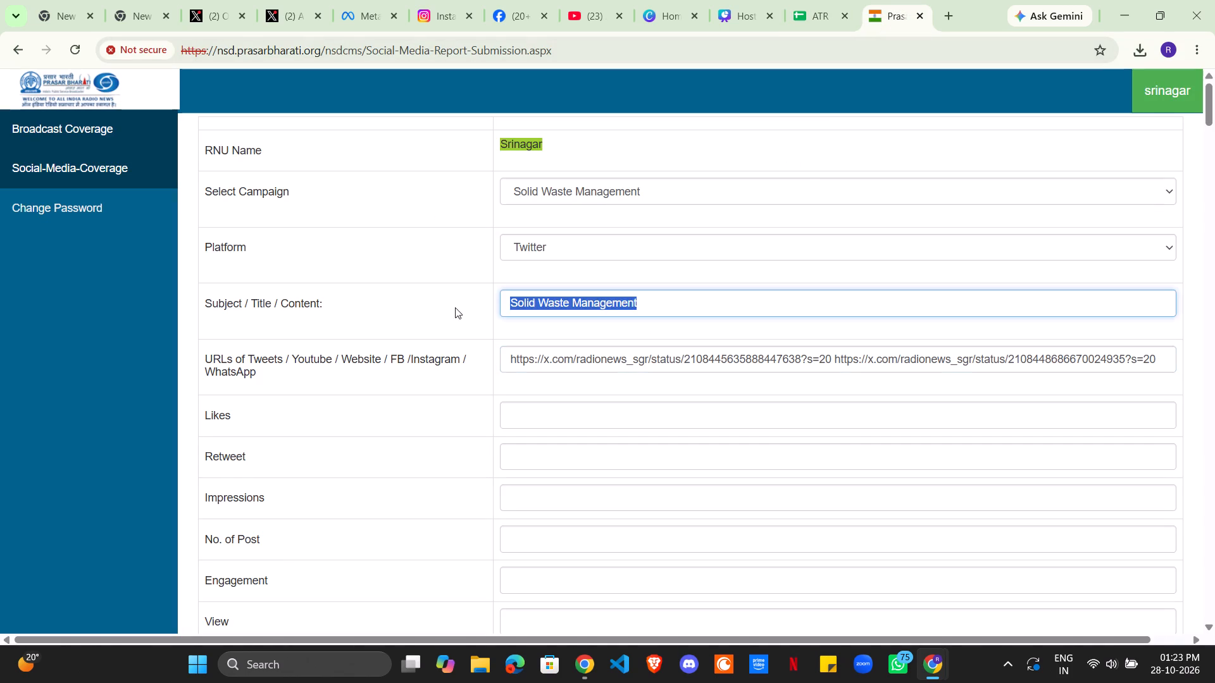
key("ctrl+c")
scroll(672, 389, "down", 3)
left_click(661, 558)
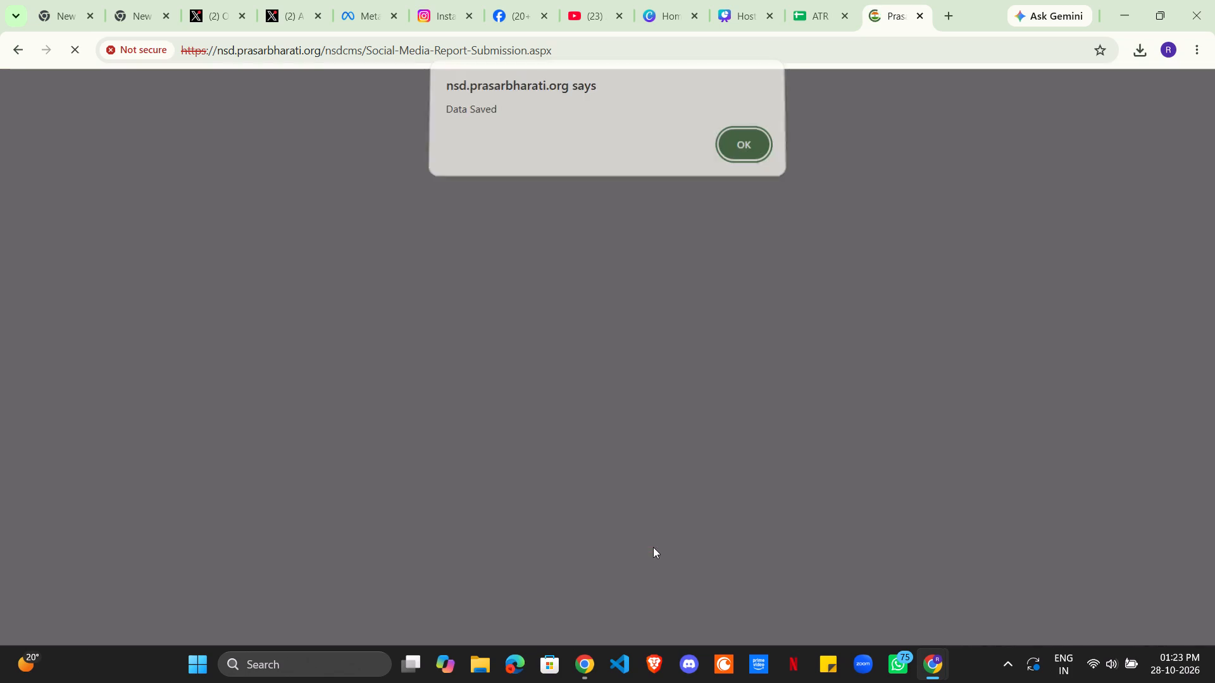
left_click(754, 144)
Paste "Solid Waste Management" as the next 9 October entry's subject and set its platform to Facebook.
left_click(571, 305)
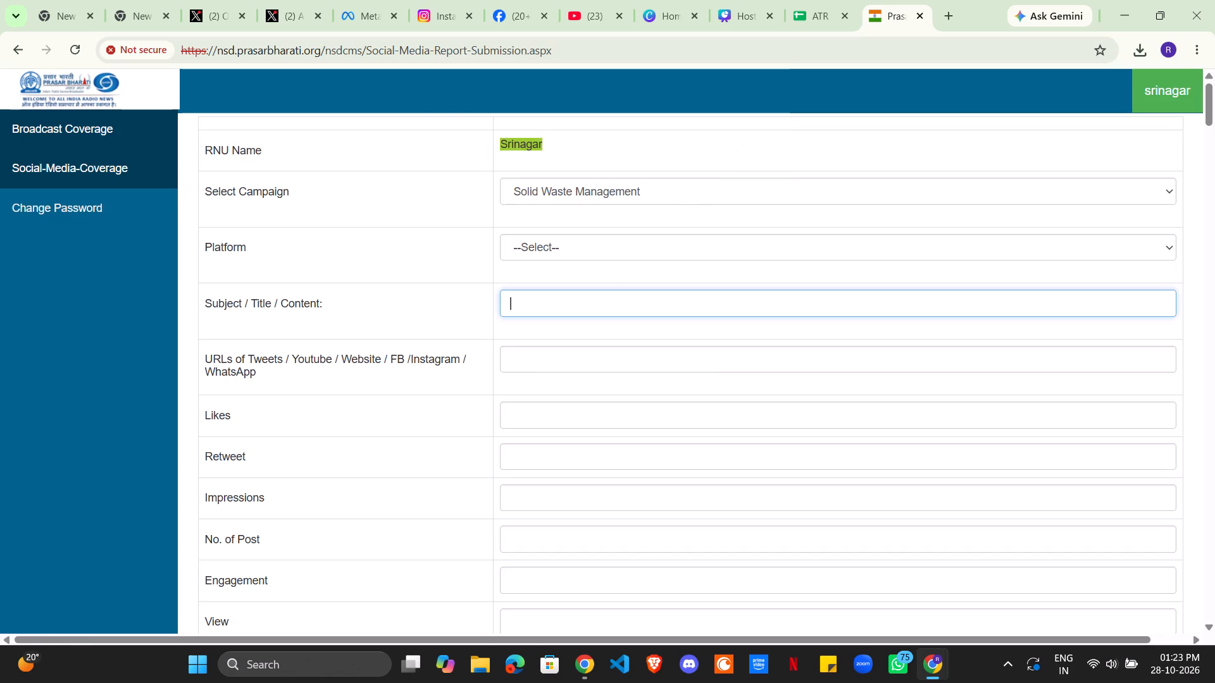
key("ctrl+v")
left_click(583, 257)
left_click(571, 309)
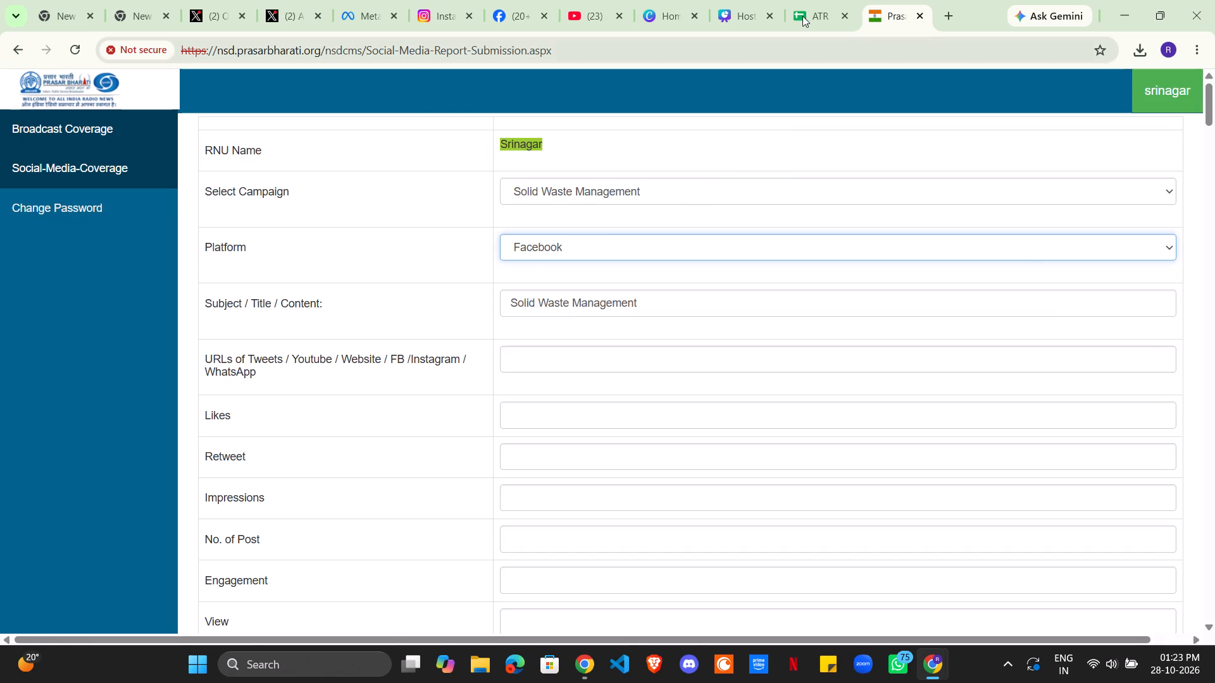
Enter the Facebook links from cells C5:C6 of the 09-10-2026 sheet as the URL, recopy the subject text and submit the entry.
left_click(804, 11)
left_click_drag(823, 274, 797, 290)
key("ctrl+c")
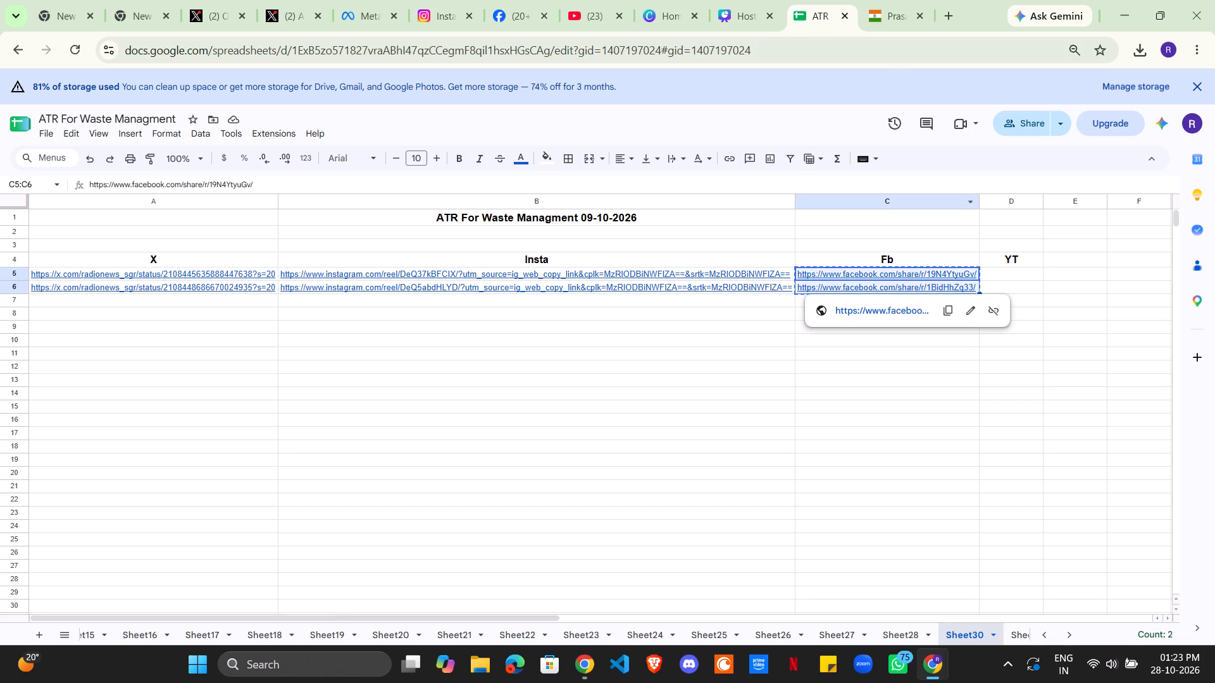
left_click(890, 11)
left_click(636, 356)
key("ctrl+v")
left_click_drag(693, 308, 478, 308)
key("ctrl+c")
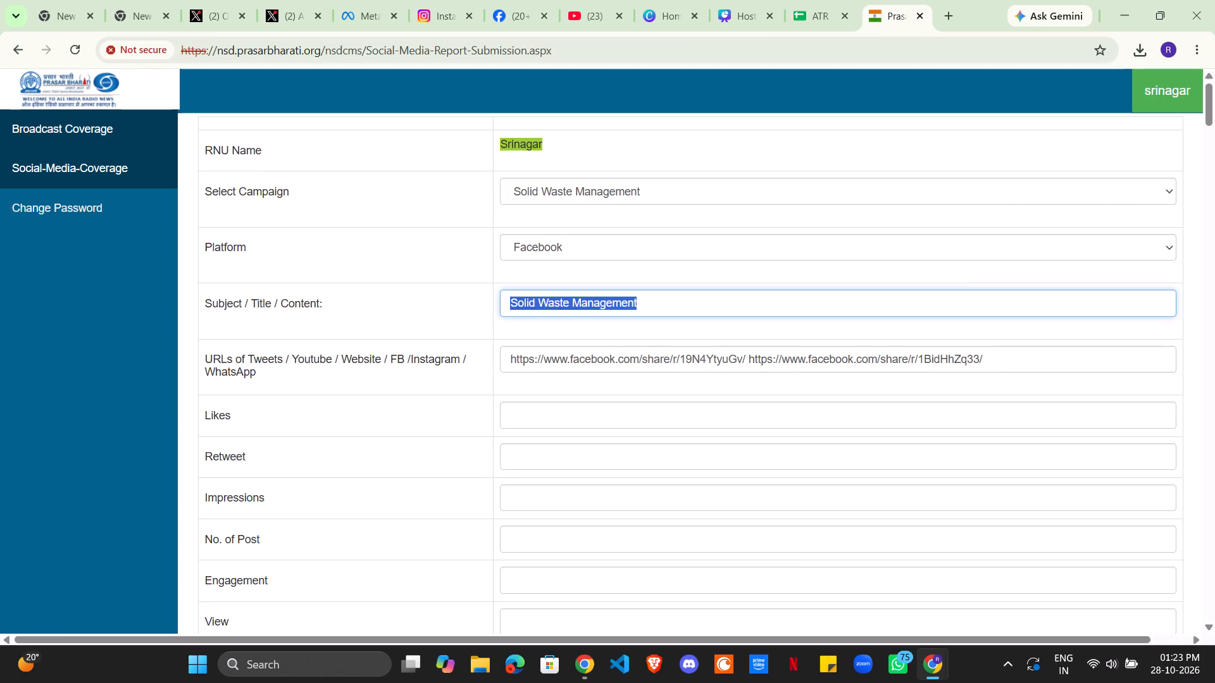
scroll(630, 355, "down", 3)
left_click(655, 563)
left_click(745, 176)
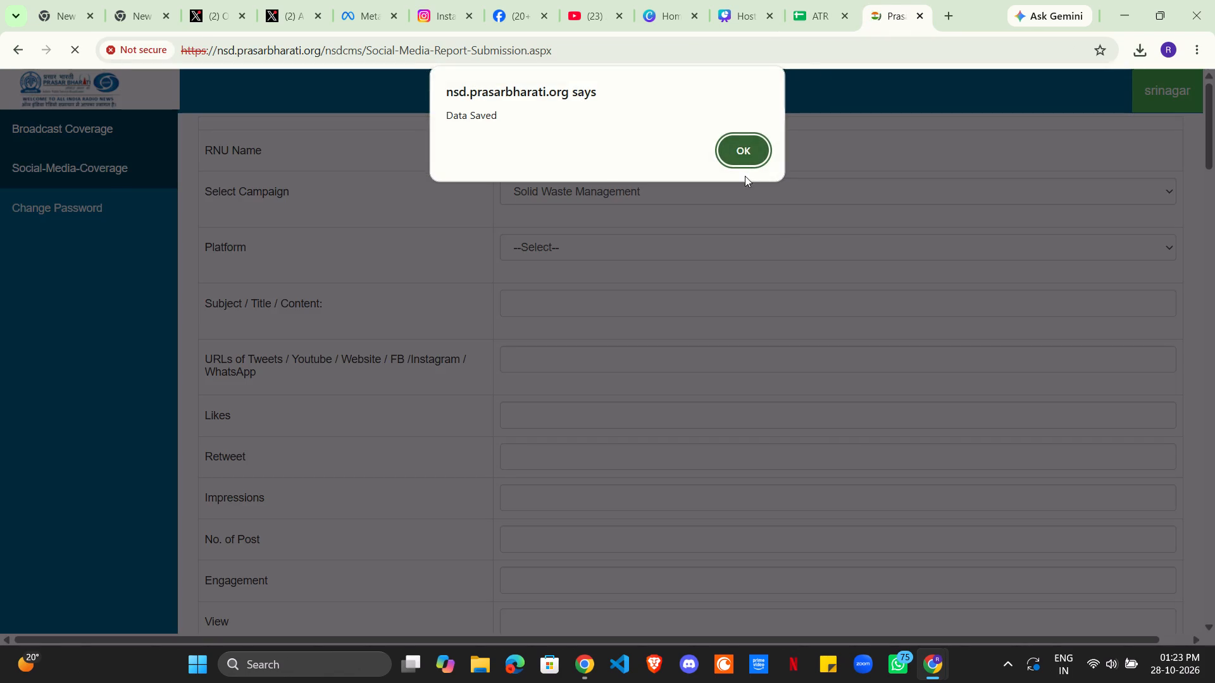
left_click(748, 157)
Paste "Solid Waste Management" as the next 9 October entry's subject and set its platform to Instagram.
left_click(591, 318)
left_click(591, 309, "ctrl")
key("ctrl+v")
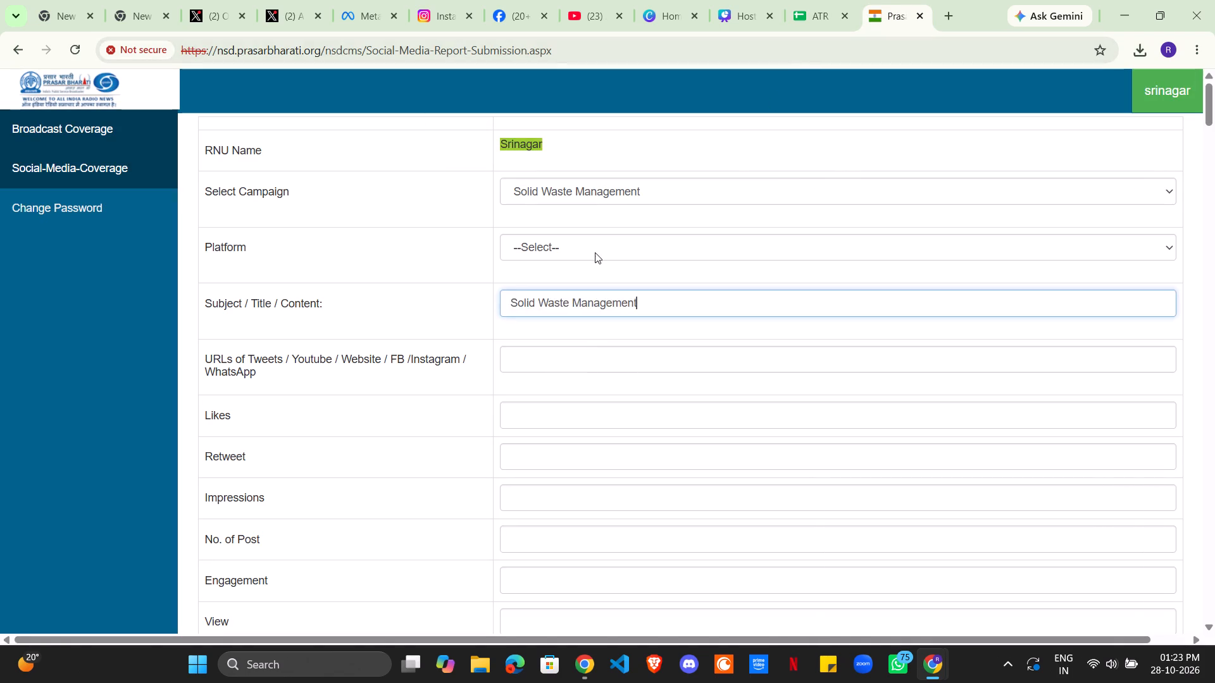
left_click(595, 251)
left_click(621, 382)
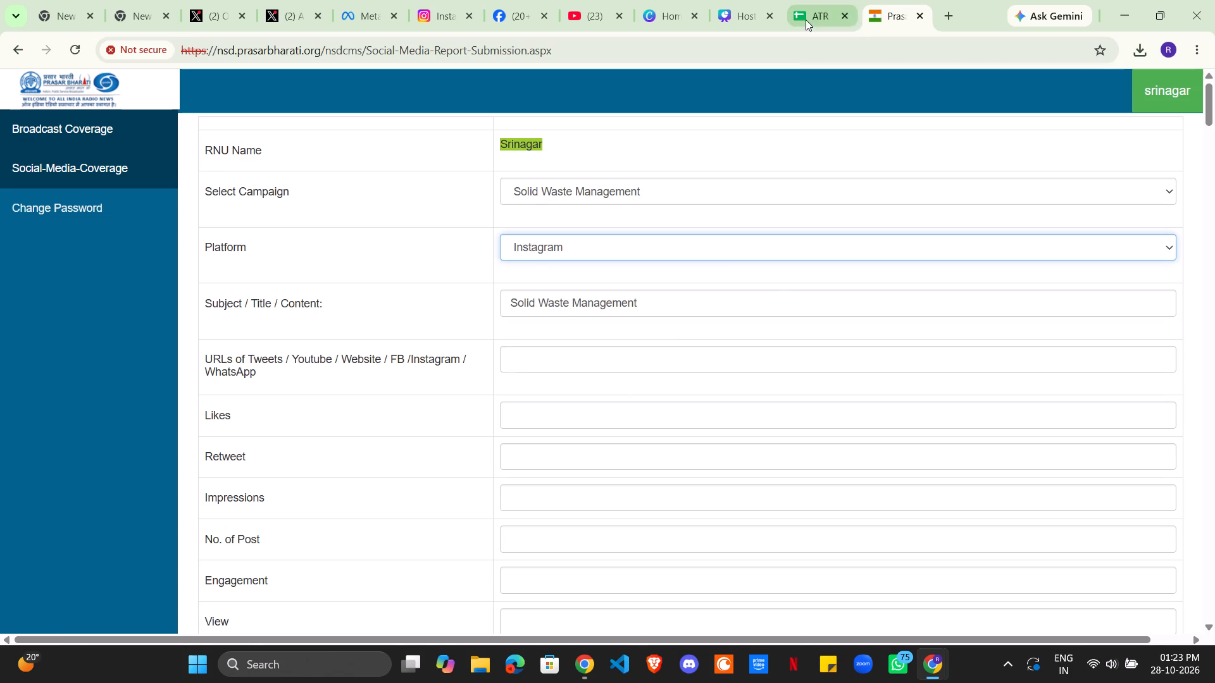
Enter the Instagram links from cells B5:B6 of the 09-10-2026 sheet as the URL, recopy the subject text and submit the entry.
left_click(806, 18)
left_click_drag(666, 281, 677, 287)
left_click_drag(713, 271, 718, 285)
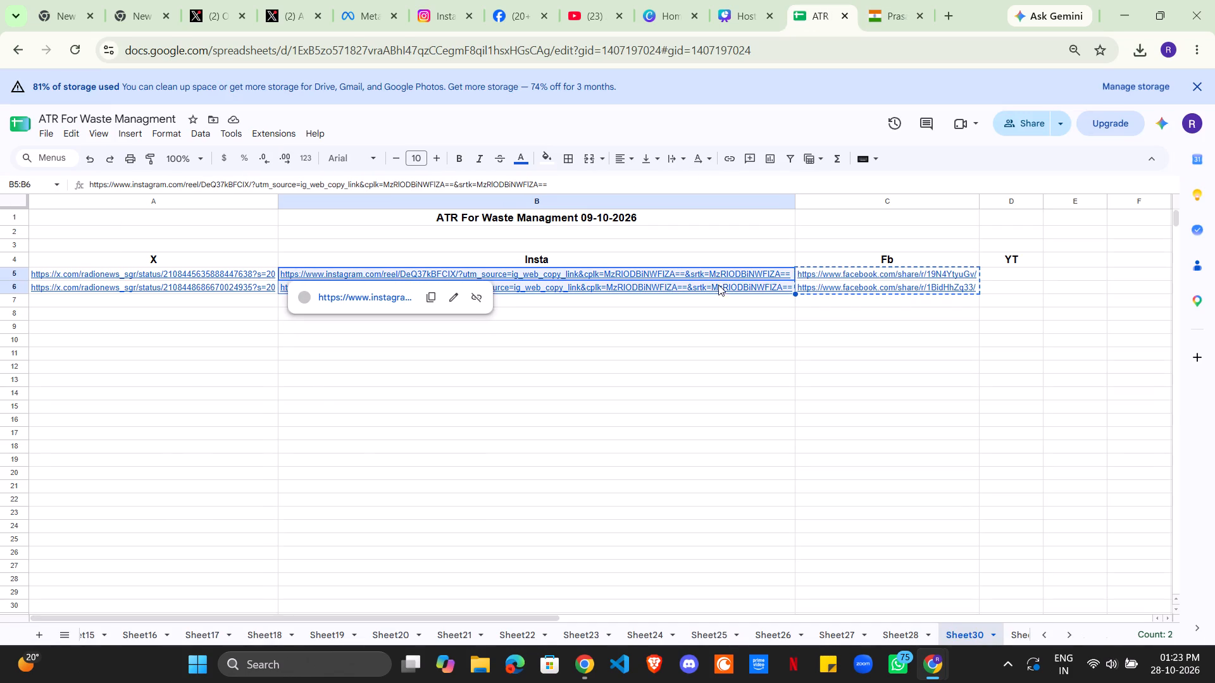
key("ctrl+c")
left_click(883, 28)
left_click(626, 357)
key("ctrl+v")
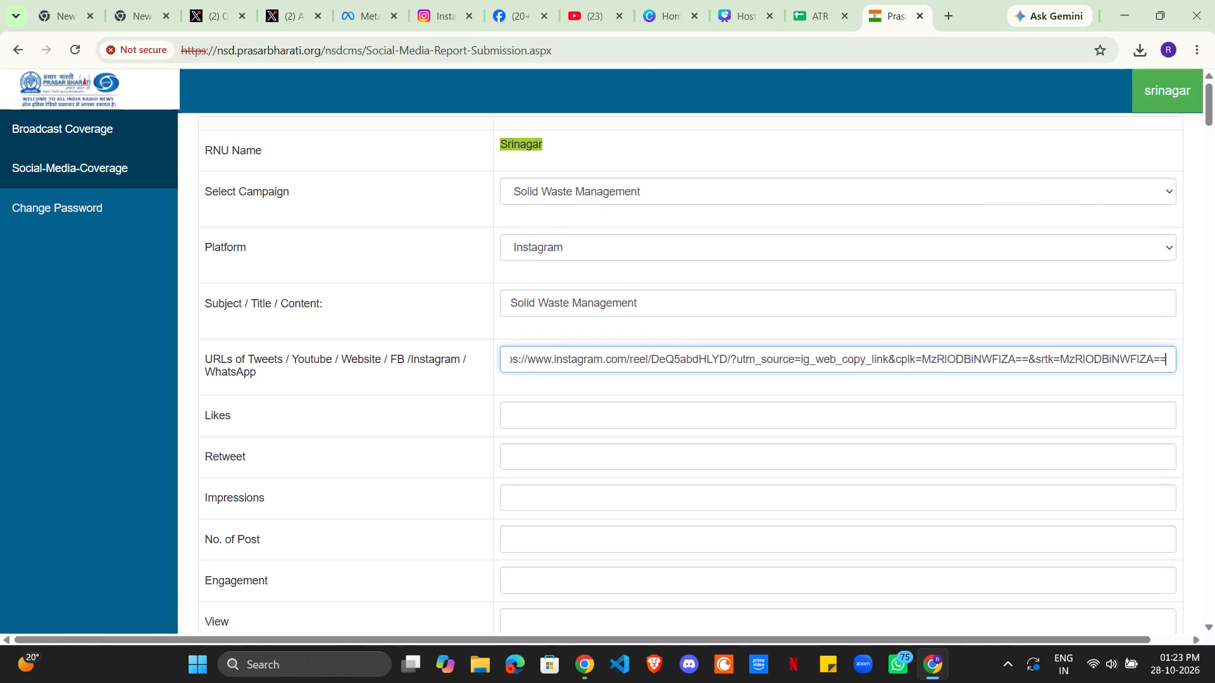
left_click_drag(693, 305, 492, 297)
key("ctrl+c")
scroll(697, 447, "down", 3)
left_click(667, 558)
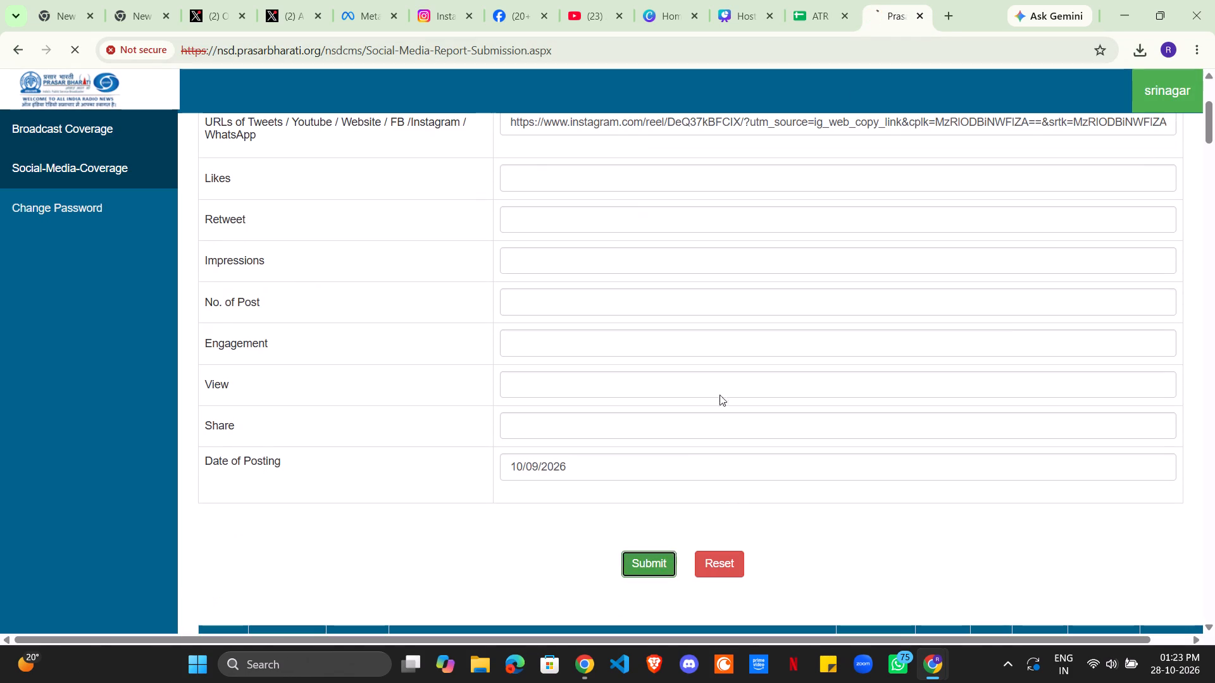
left_click(749, 149)
Open Sheet29, the last sheet of the ATR spreadsheet, to check for further links.
left_click(830, 17)
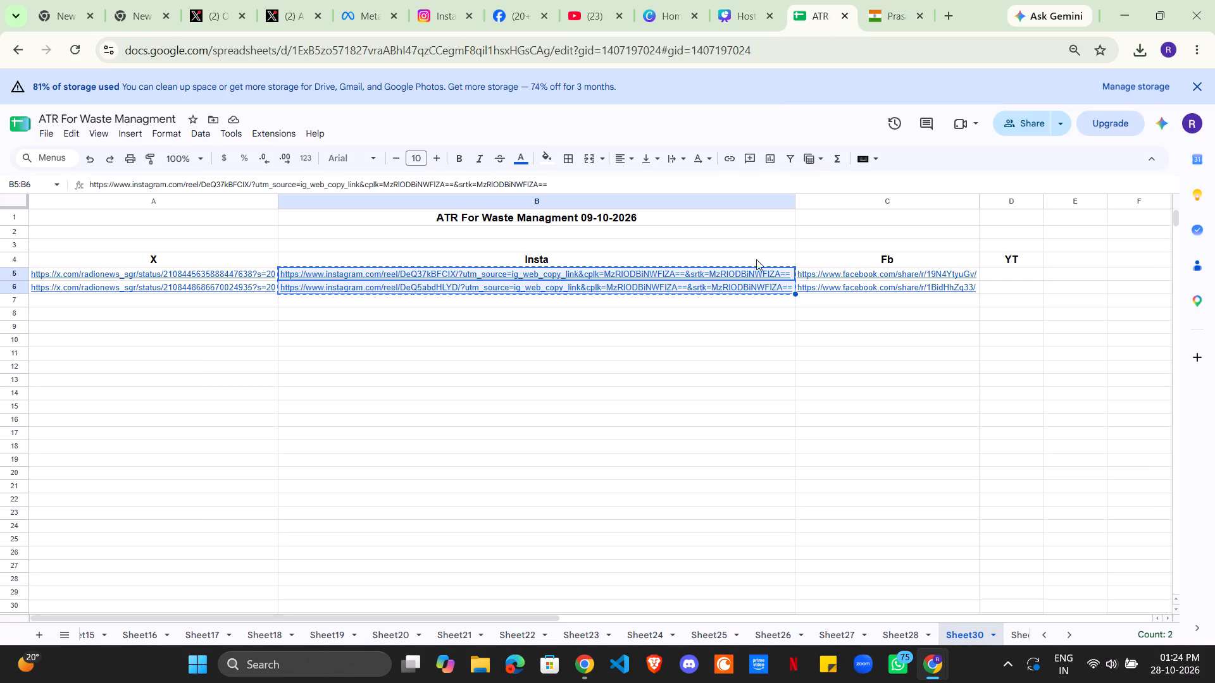
left_click(1076, 636)
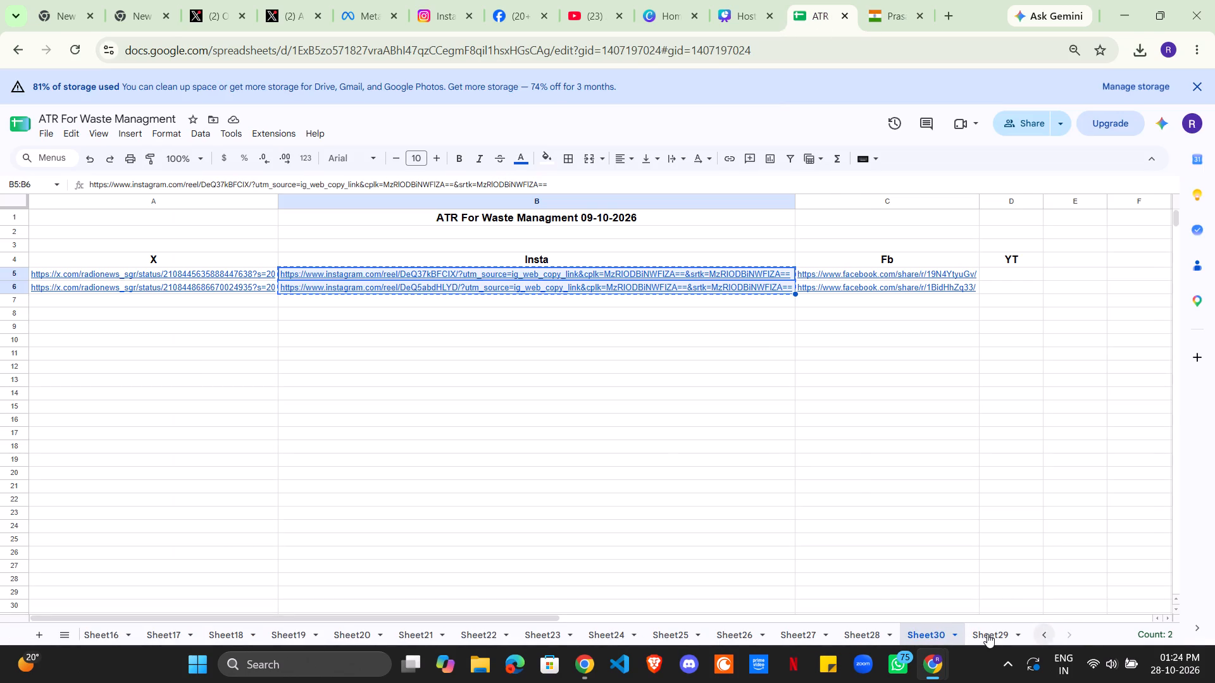
left_click(986, 632)
left_click(973, 635)
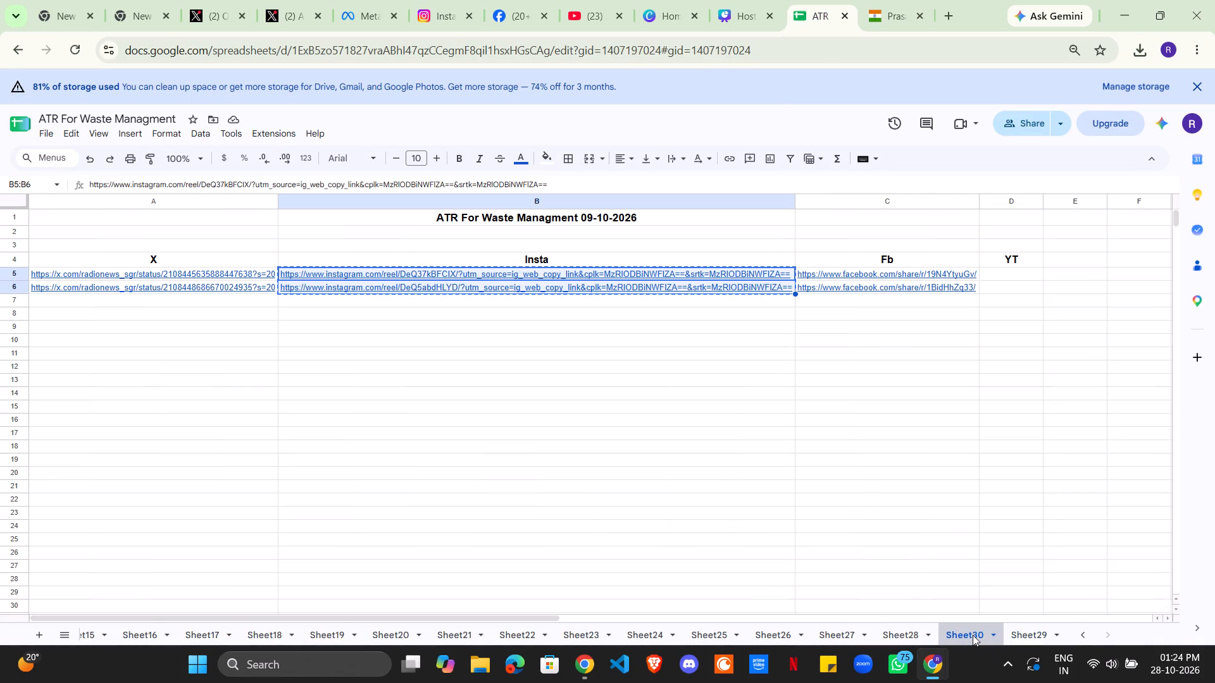
left_click(1024, 637)
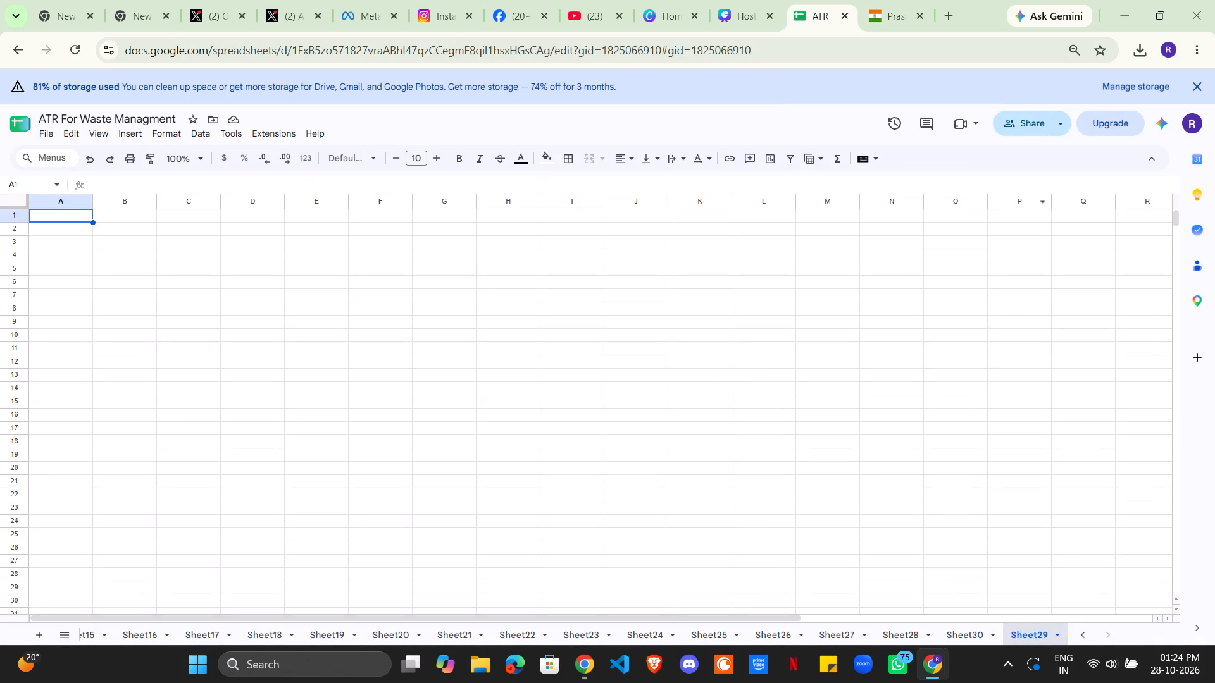
Review the table of submitted entries below the report form, going back to the early October dates.
left_click(892, 15)
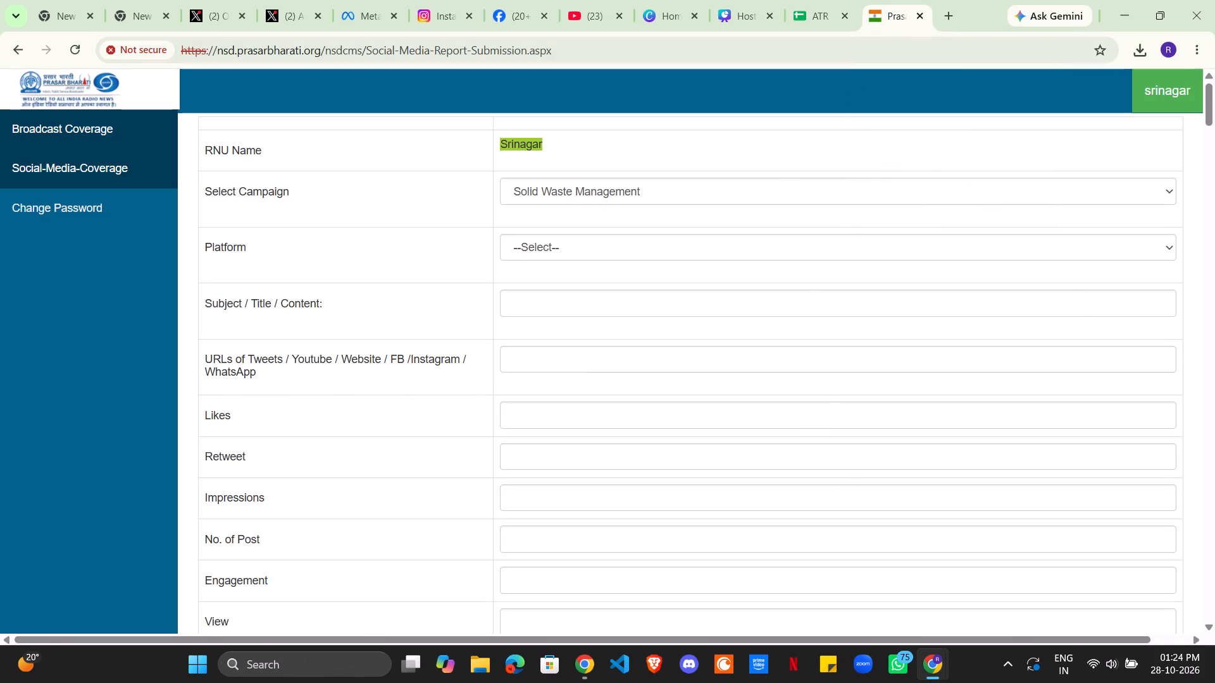
scroll(823, 398, "down", 4)
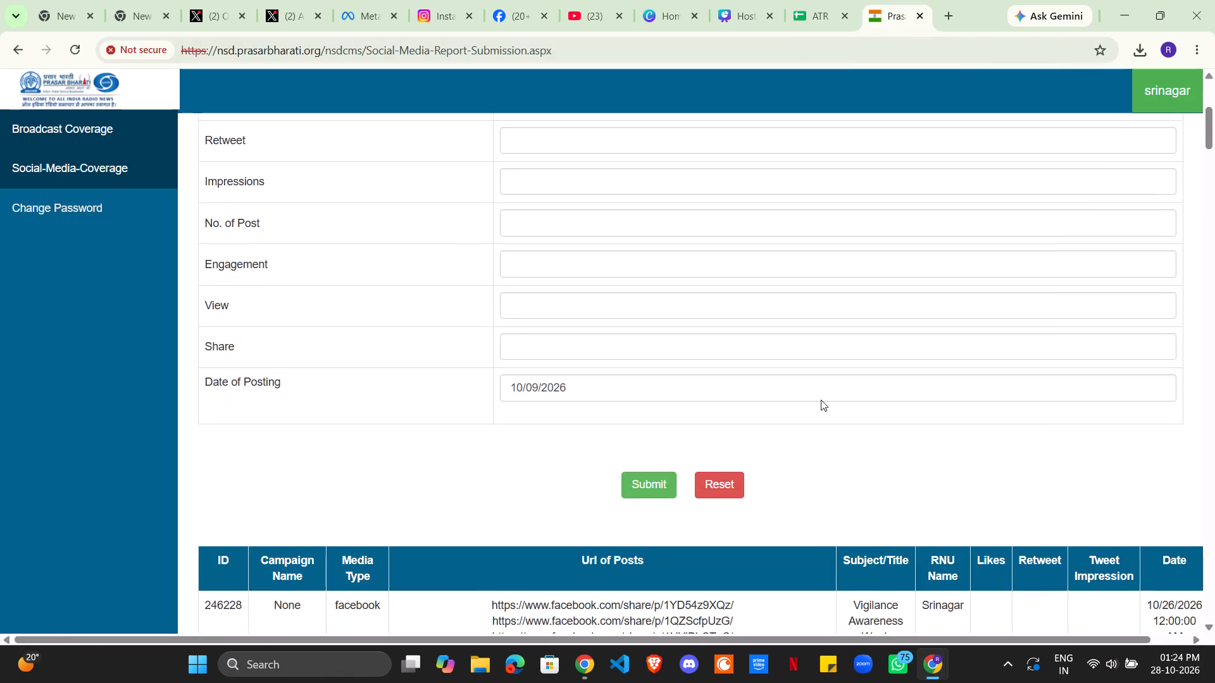
scroll(819, 398, "down", 7)
scroll(823, 372, "down", 20)
scroll(823, 372, "down", 5)
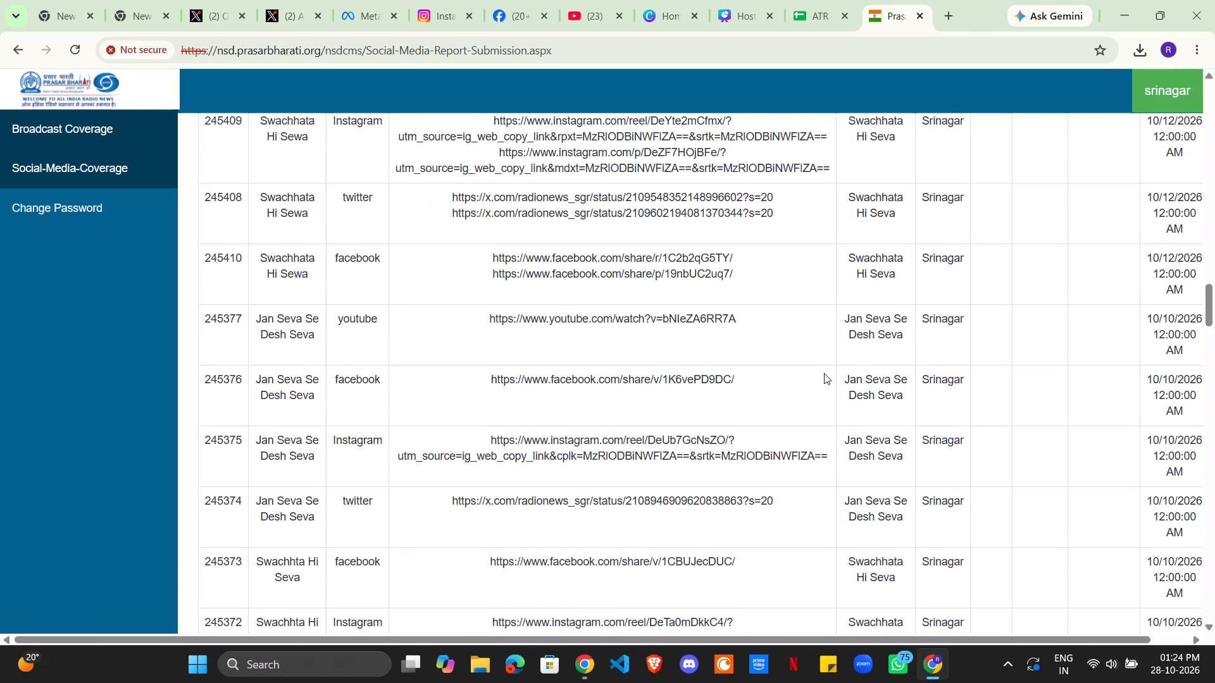
scroll(824, 373, "down", 20)
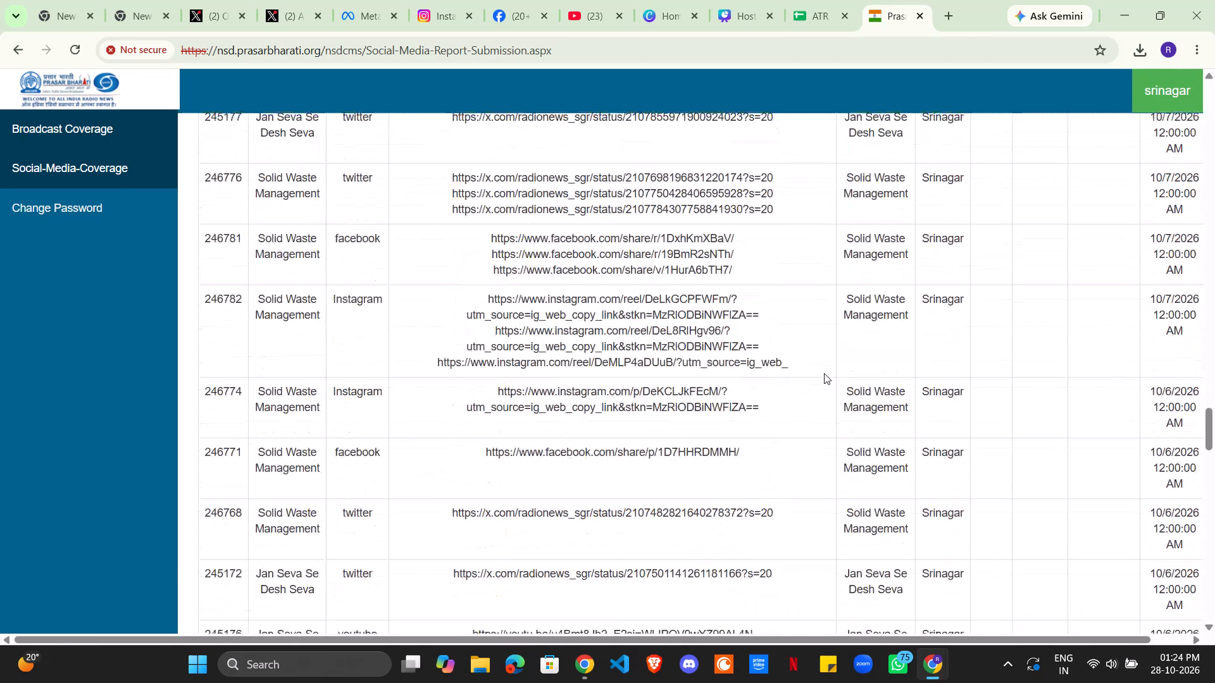
scroll(824, 373, "down", 18)
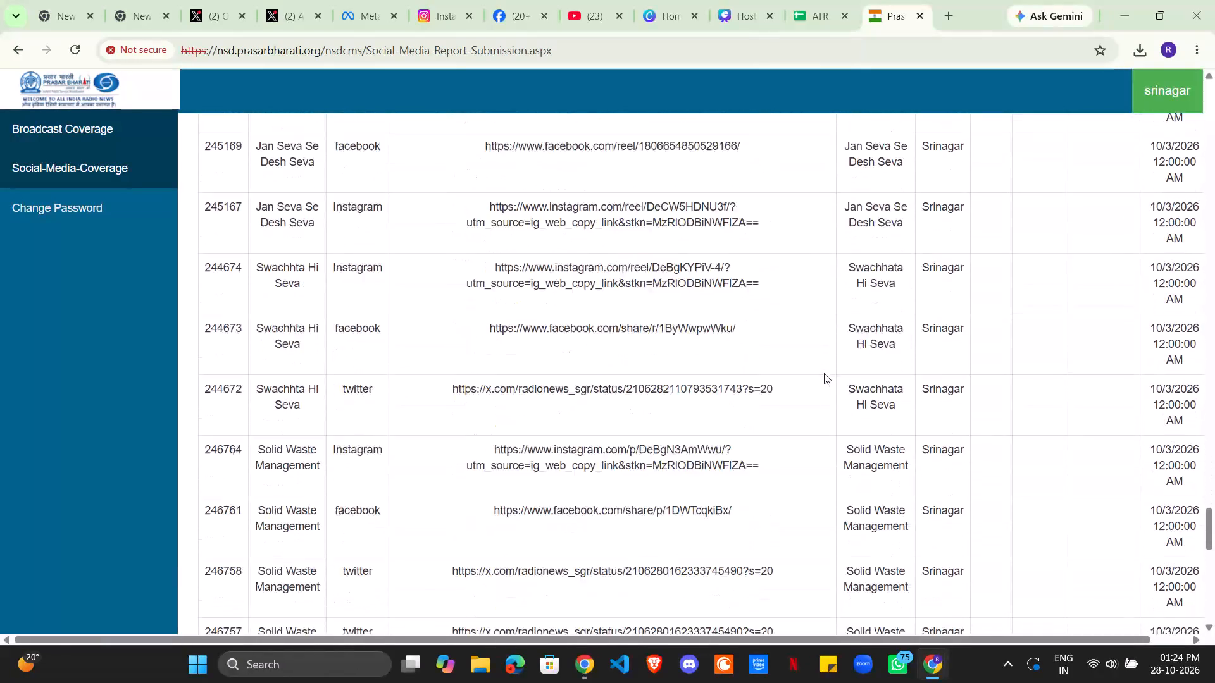
scroll(824, 373, "down", 19)
scroll(824, 373, "up", 9)
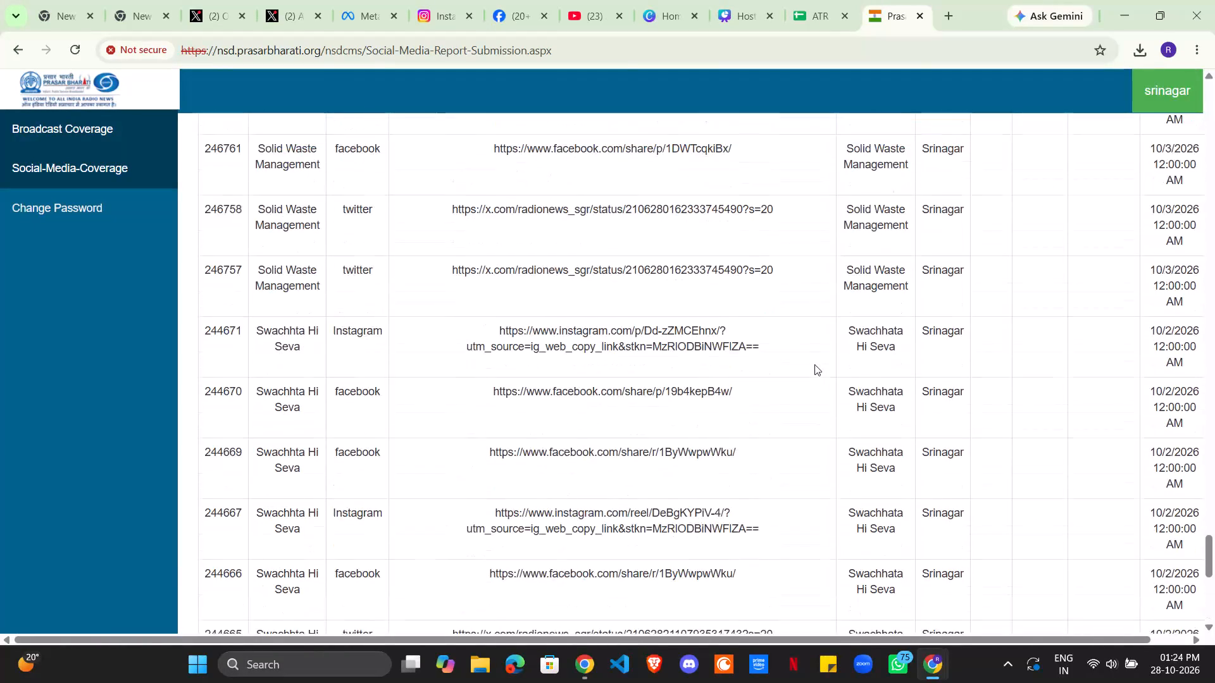
scroll(814, 364, "up", 2)
Log out of the Prasar Bharati portal's srinagar account.
left_click(1152, 91)
left_click(1162, 140)
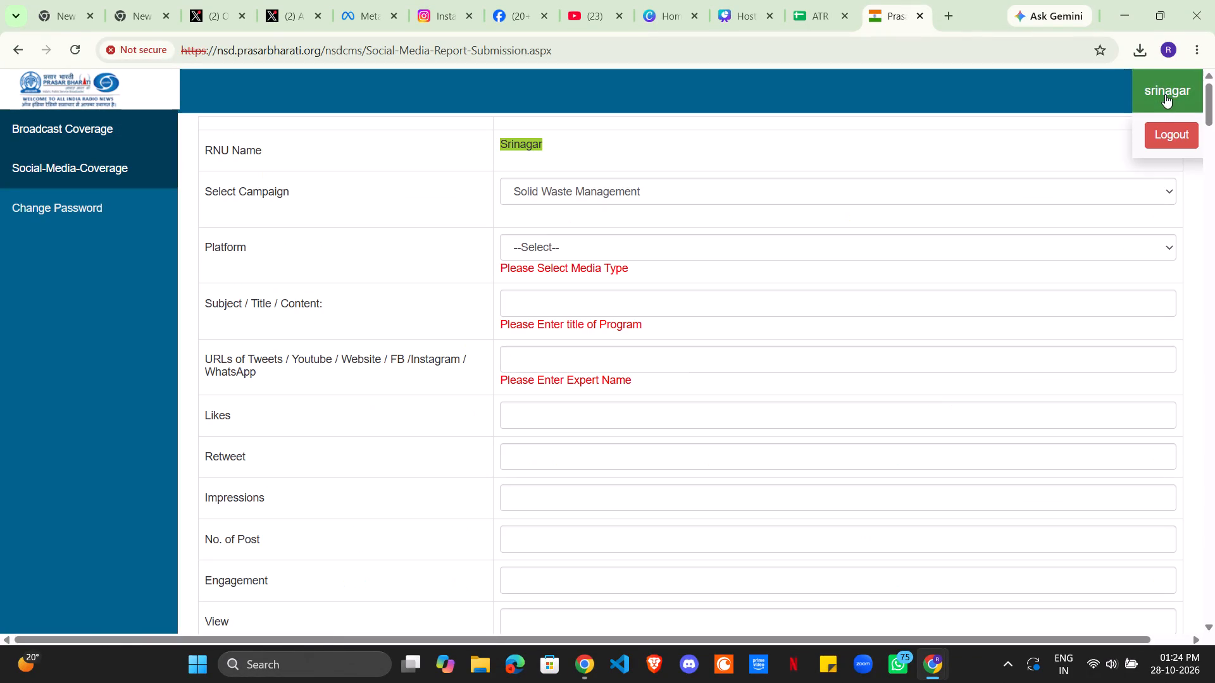
left_click(1168, 136)
Close the ATR spreadsheet, the Prasar Bharati portal and the Special Programme Canva design.
left_click(846, 16)
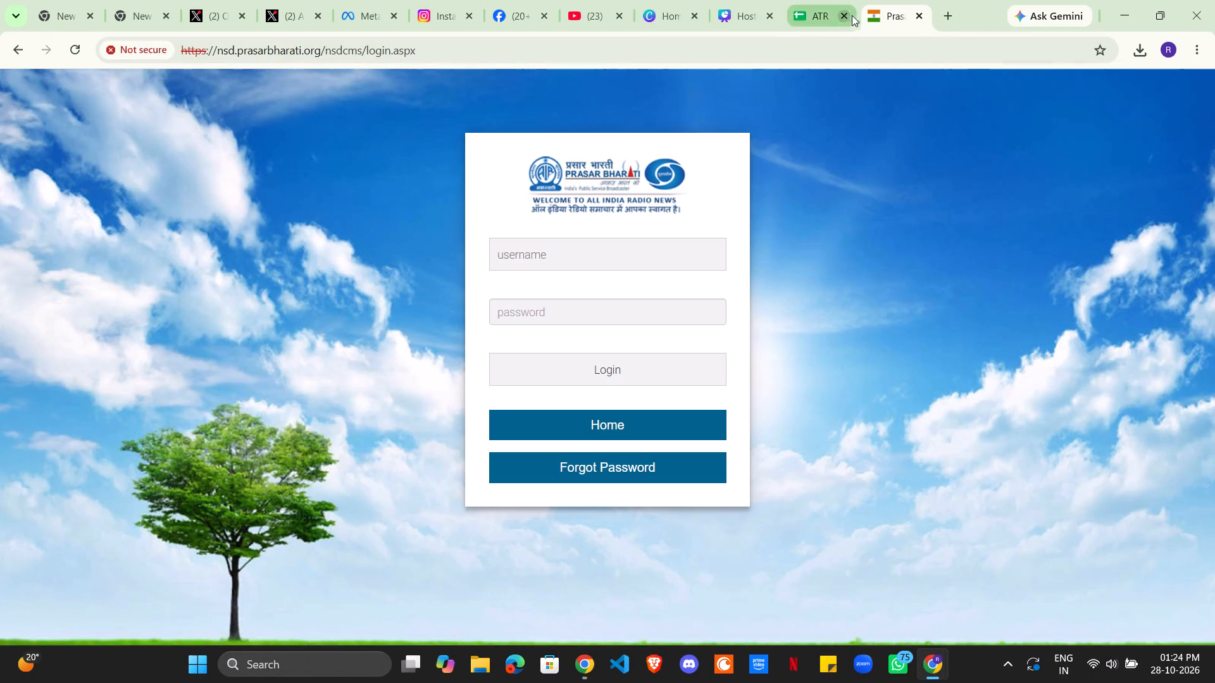
left_click(847, 16)
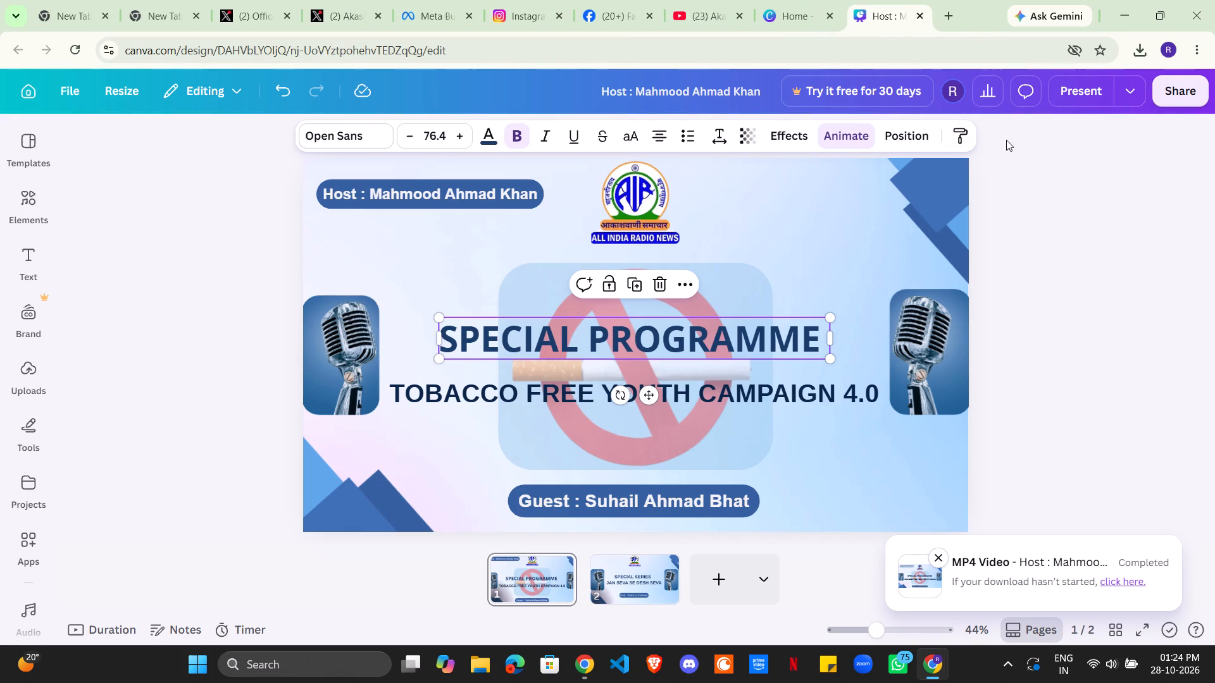
left_click(923, 11)
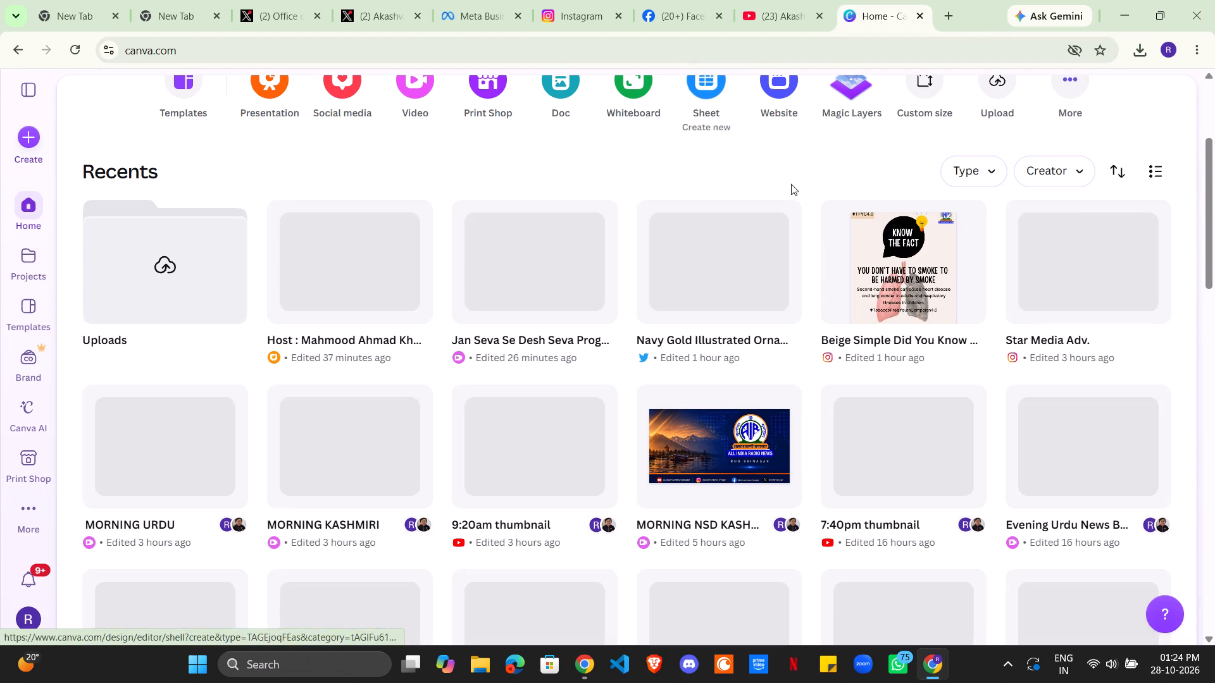
Open the Midday Urdu News Bulletin and Mid Day KASHMIRI news designs from Canva's recent designs in separate tabs.
scroll(749, 242, "down", 5)
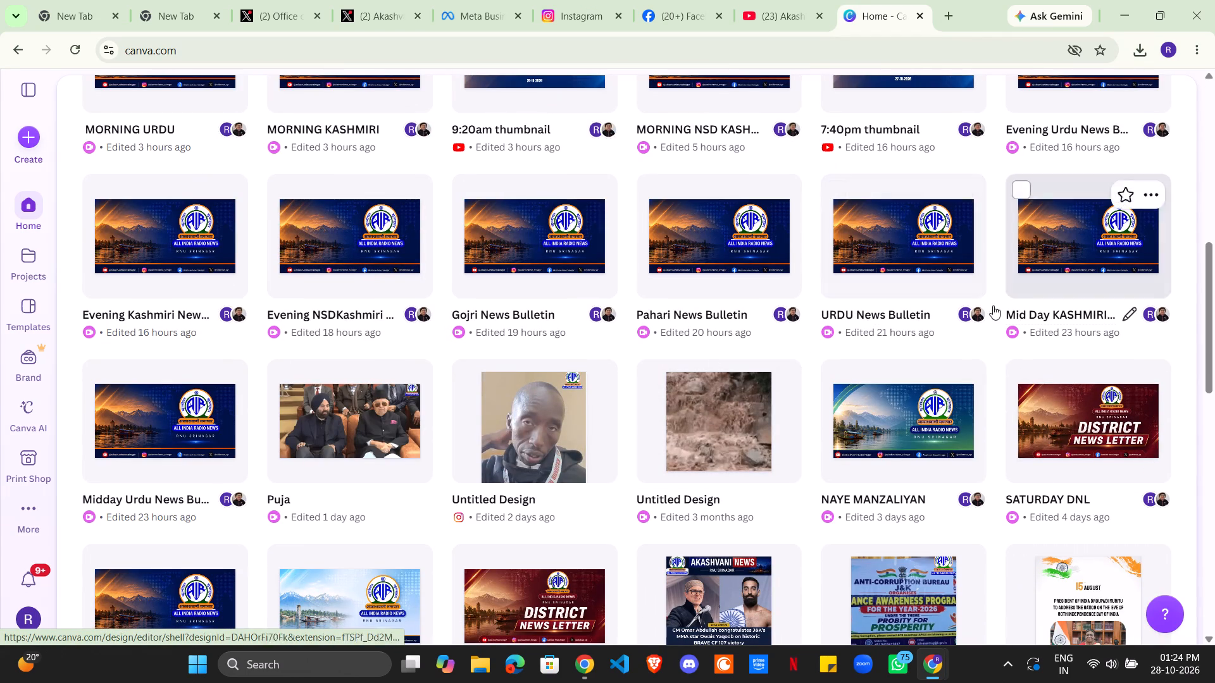
left_click(161, 460, "ctrl")
left_click(1075, 223, "ctrl")
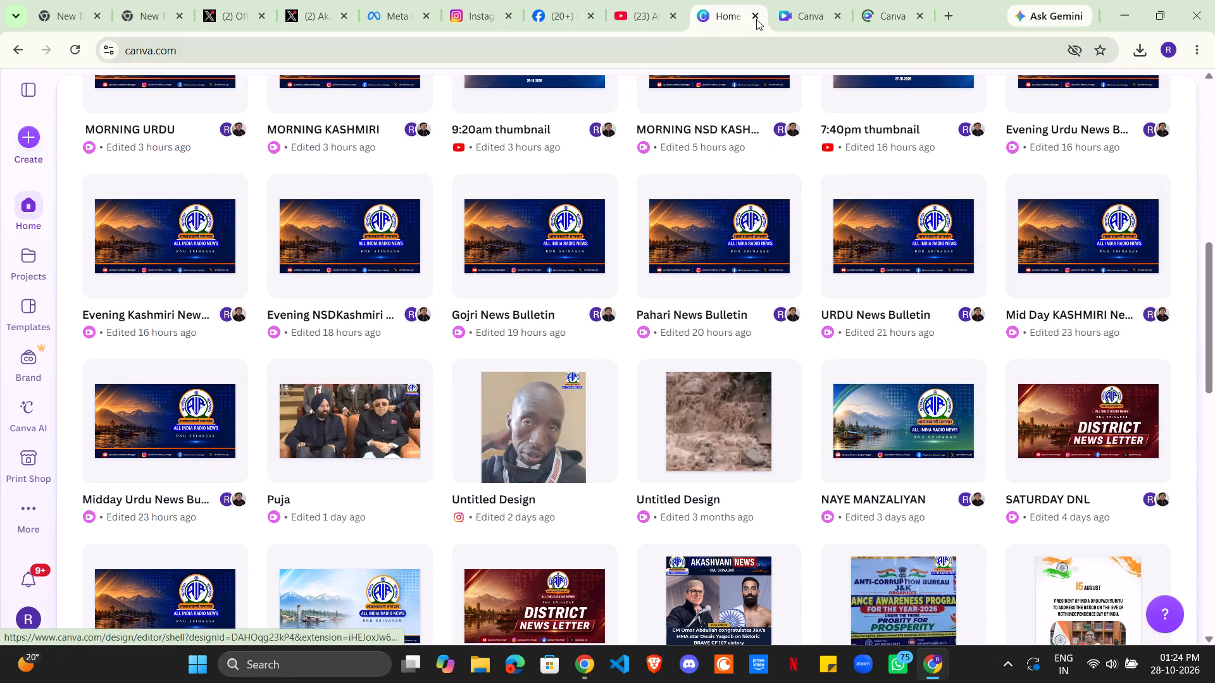
Close the Canva home page and the YouTube channel's Videos page.
left_click(756, 16)
left_click(651, 22)
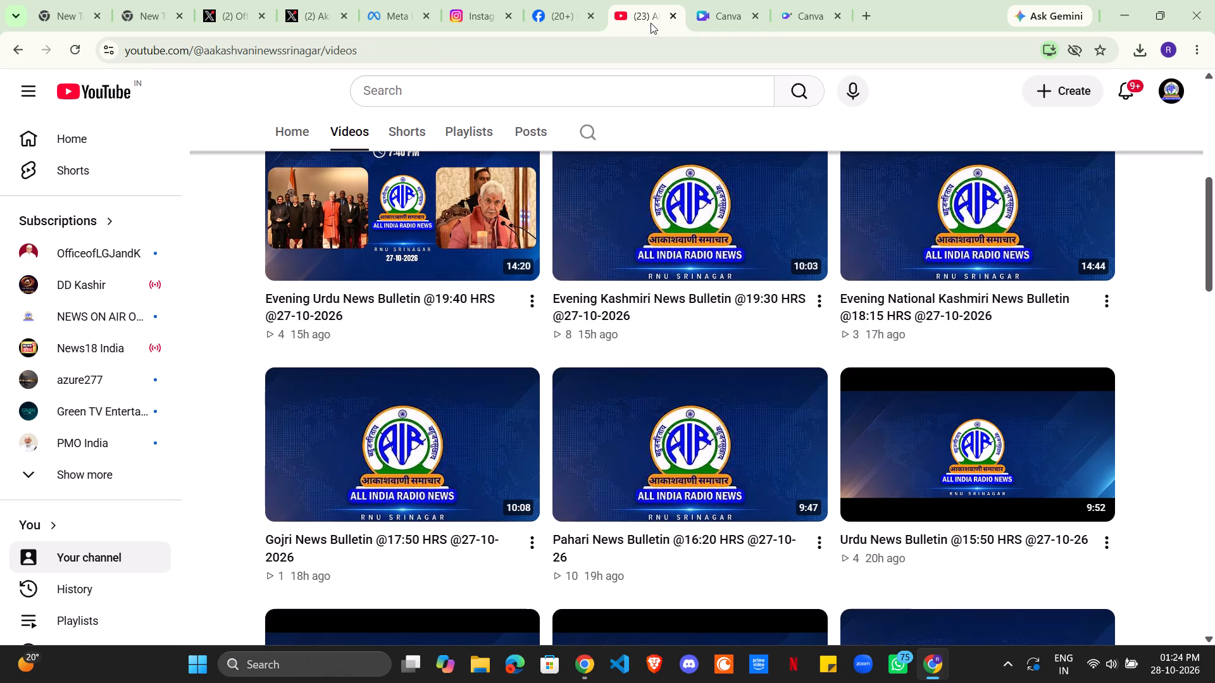
left_click(666, 18)
left_click(678, 18)
View the Facebook home feed and switch to the Meta Business Suite Planner.
left_click(561, 18)
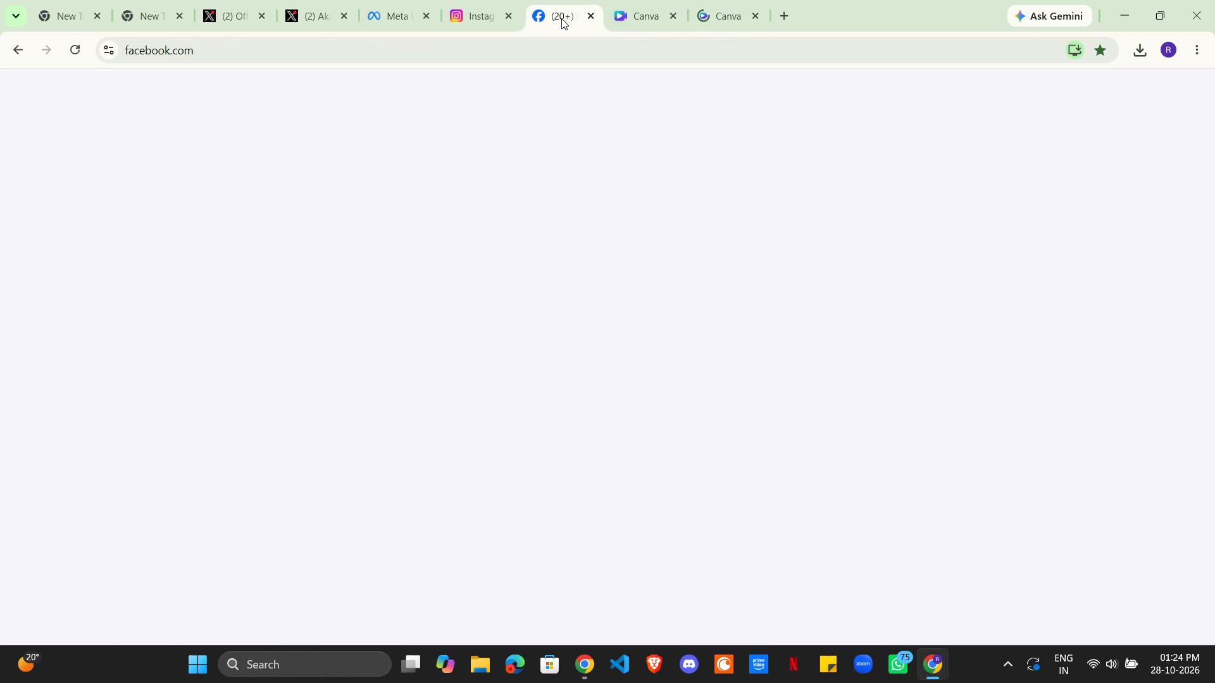
scroll(661, 225, "up", 5)
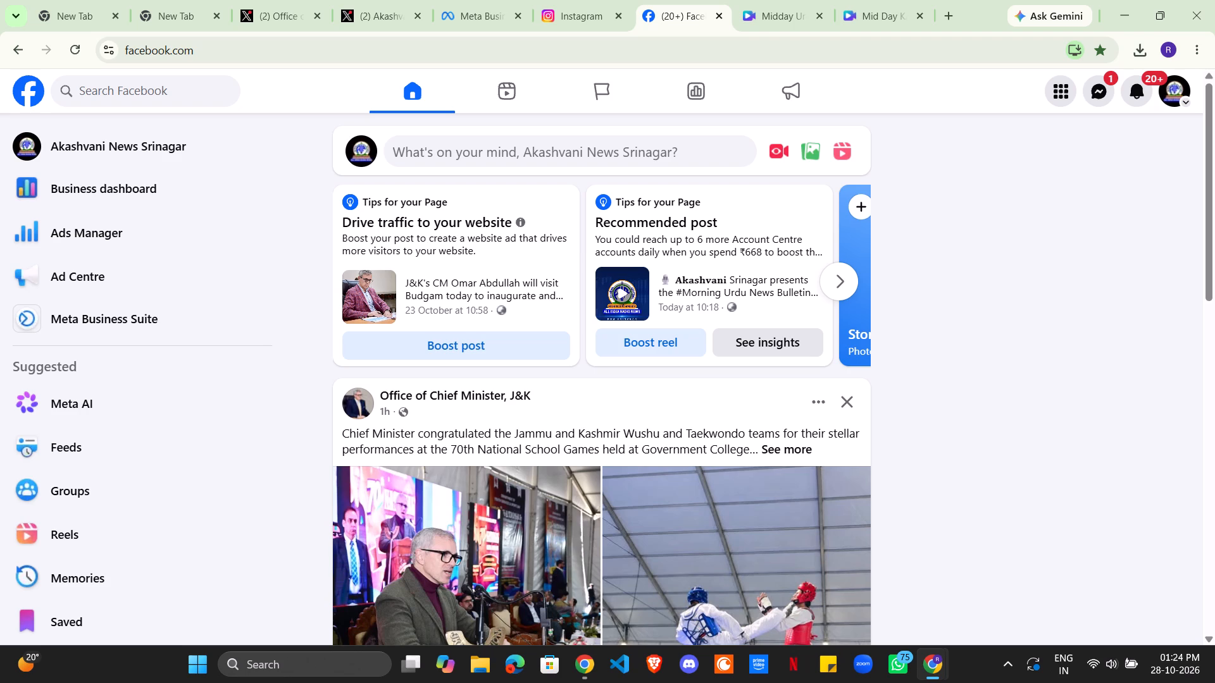
left_click(458, 0)
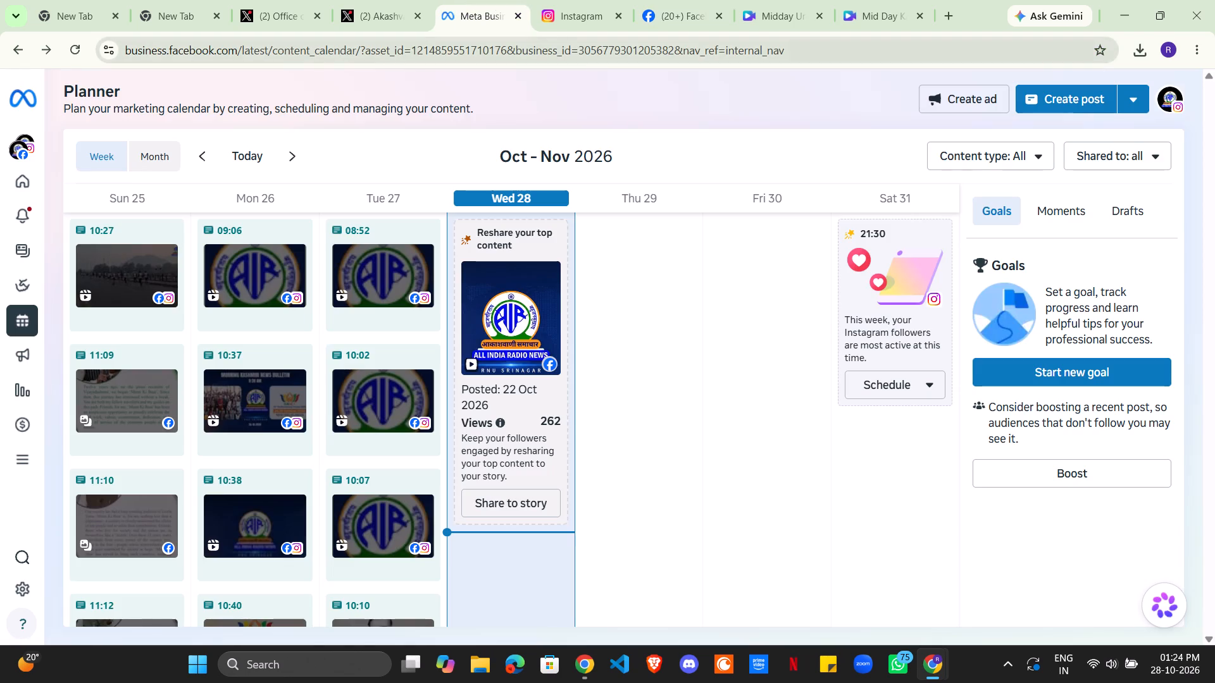
Switch to X and examine the recent posts on the Akashvani News Srinagar profile.
left_click(289, 3)
scroll(442, 226, "up", 8)
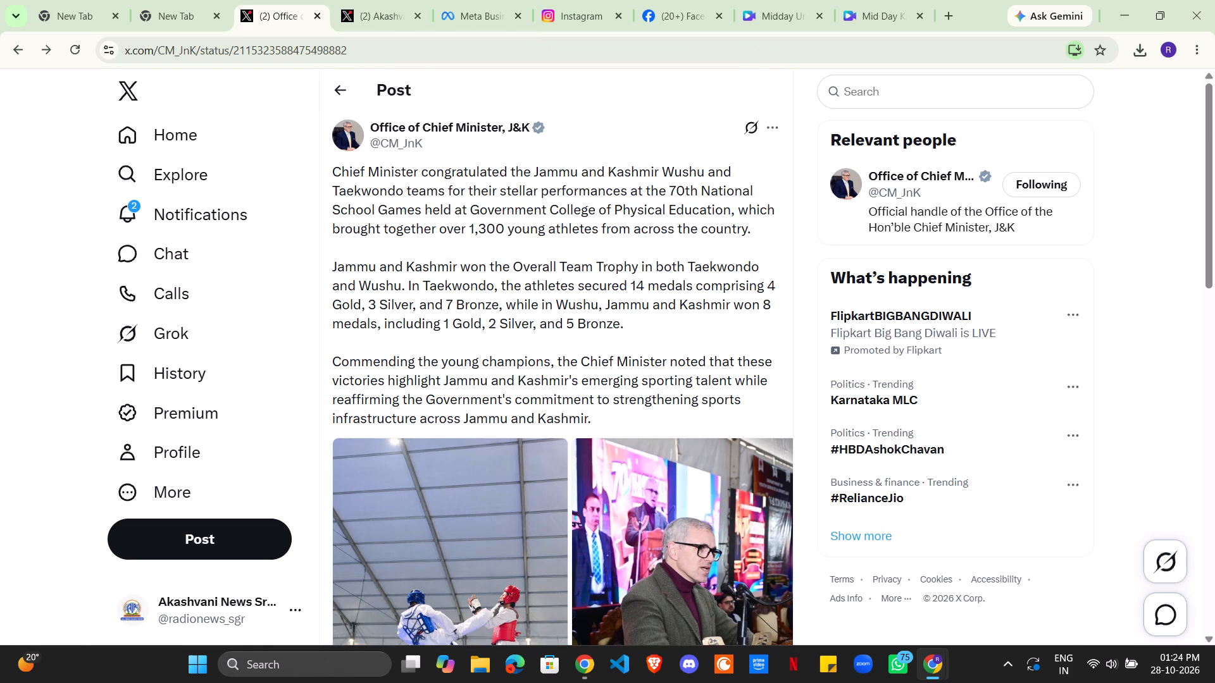
left_click(169, 449)
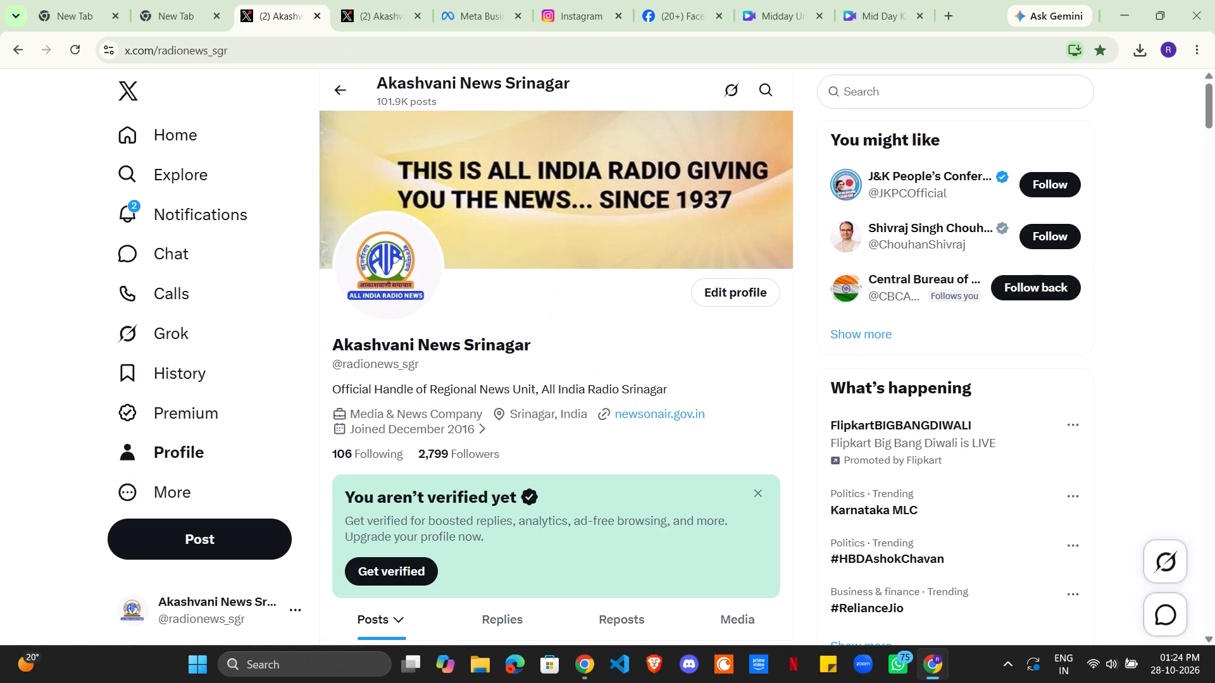
scroll(559, 388, "down", 12)
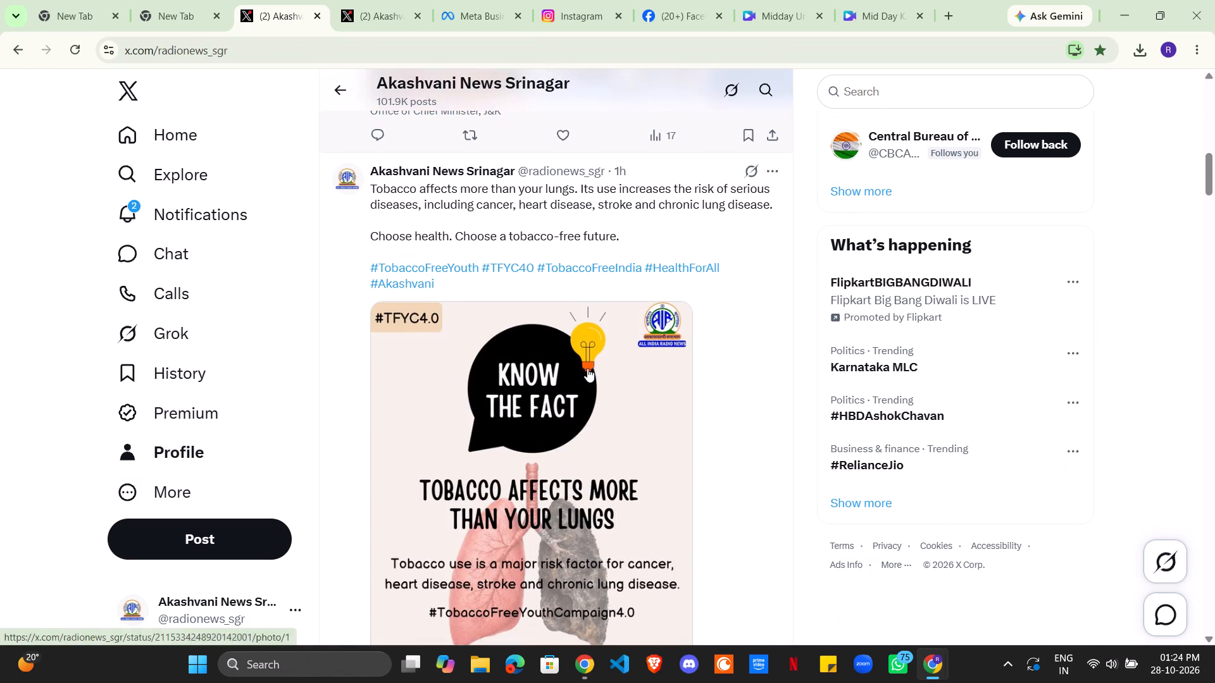
scroll(606, 368, "down", 3)
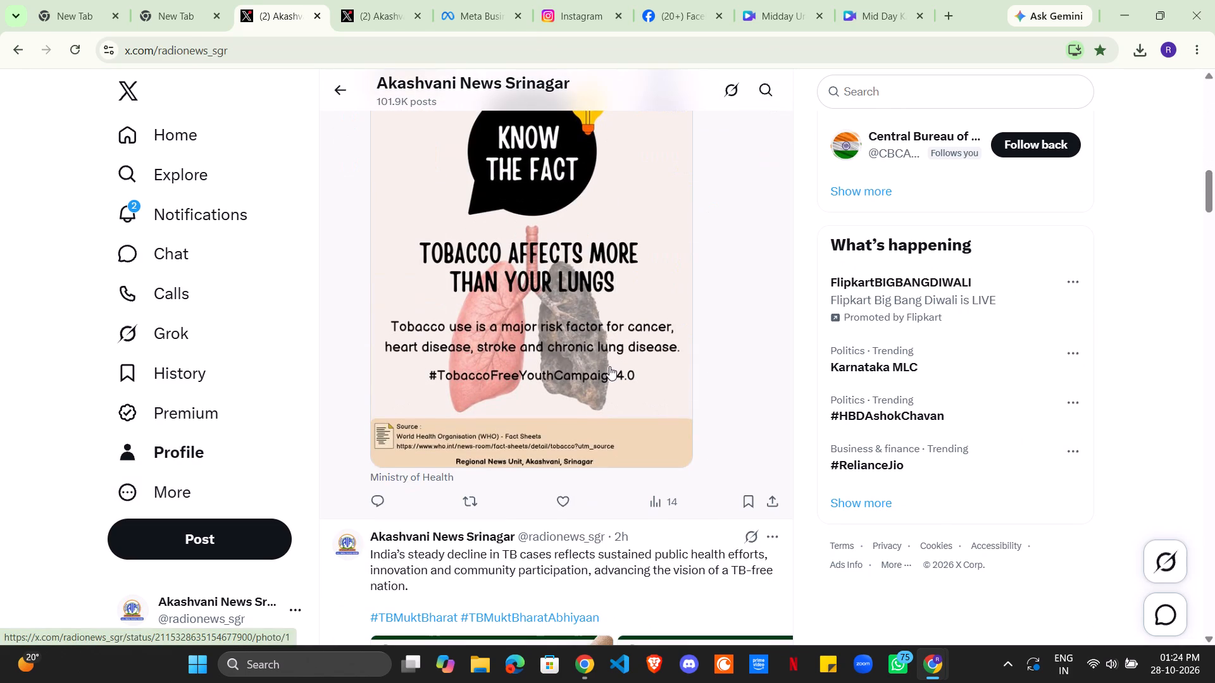
scroll(619, 367, "down", 3)
scroll(683, 411, "up", 17)
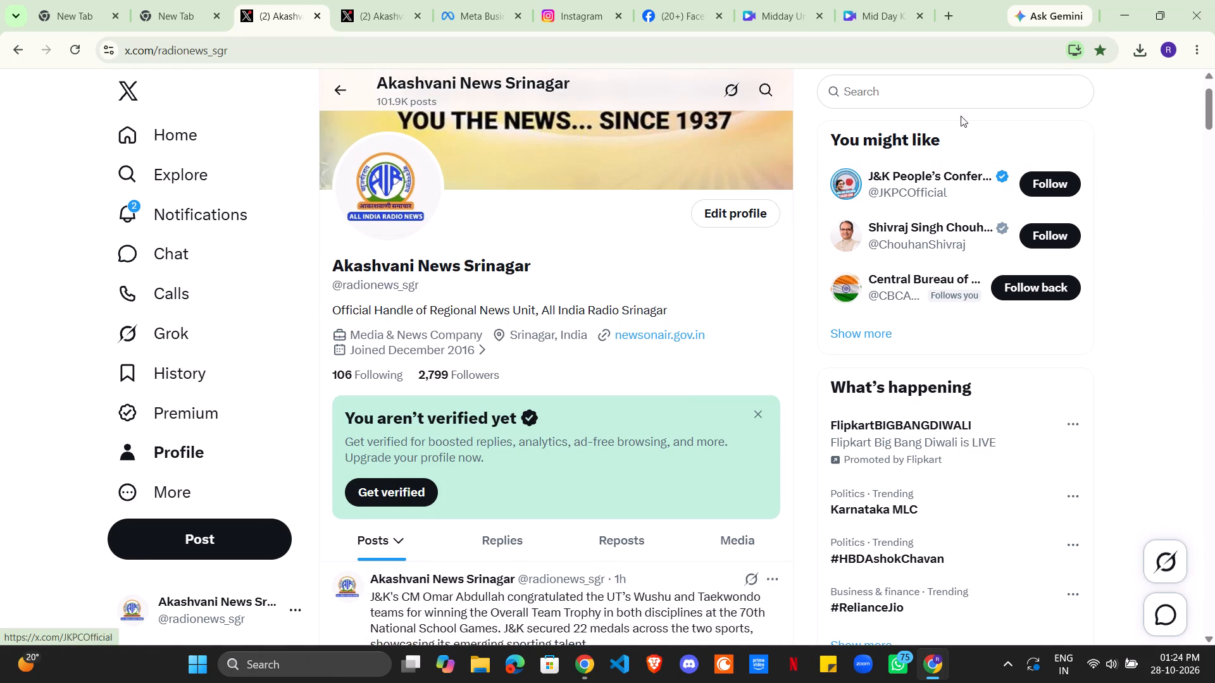
Find Akashvani News Jammu on X through recent searches and open its full post on the District Level Vigilance and Monitoring Committee meeting.
left_click(955, 95)
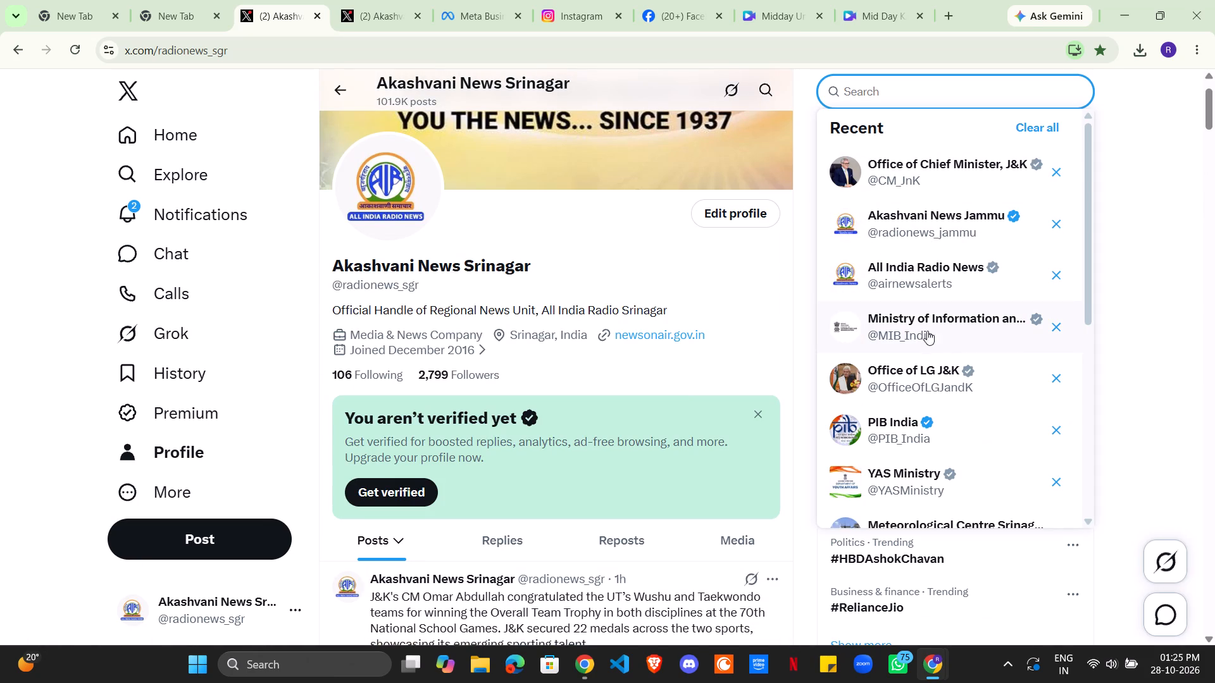
left_click(929, 223)
scroll(644, 347, "down", 4)
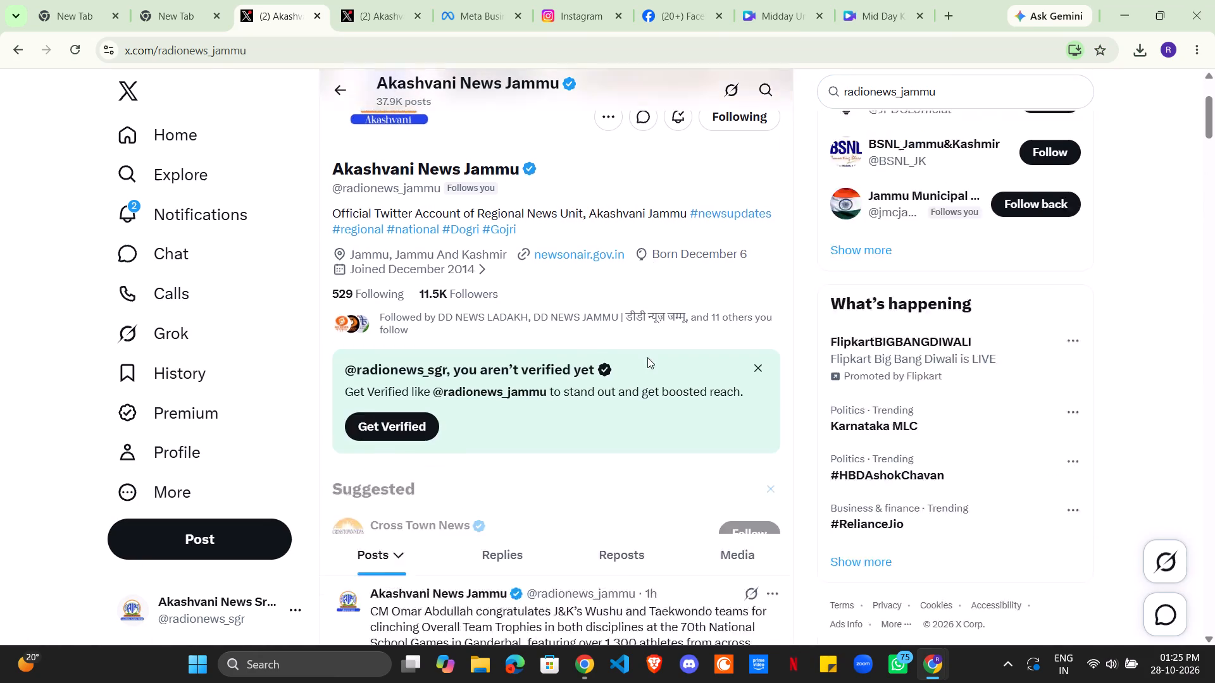
scroll(652, 348, "down", 8)
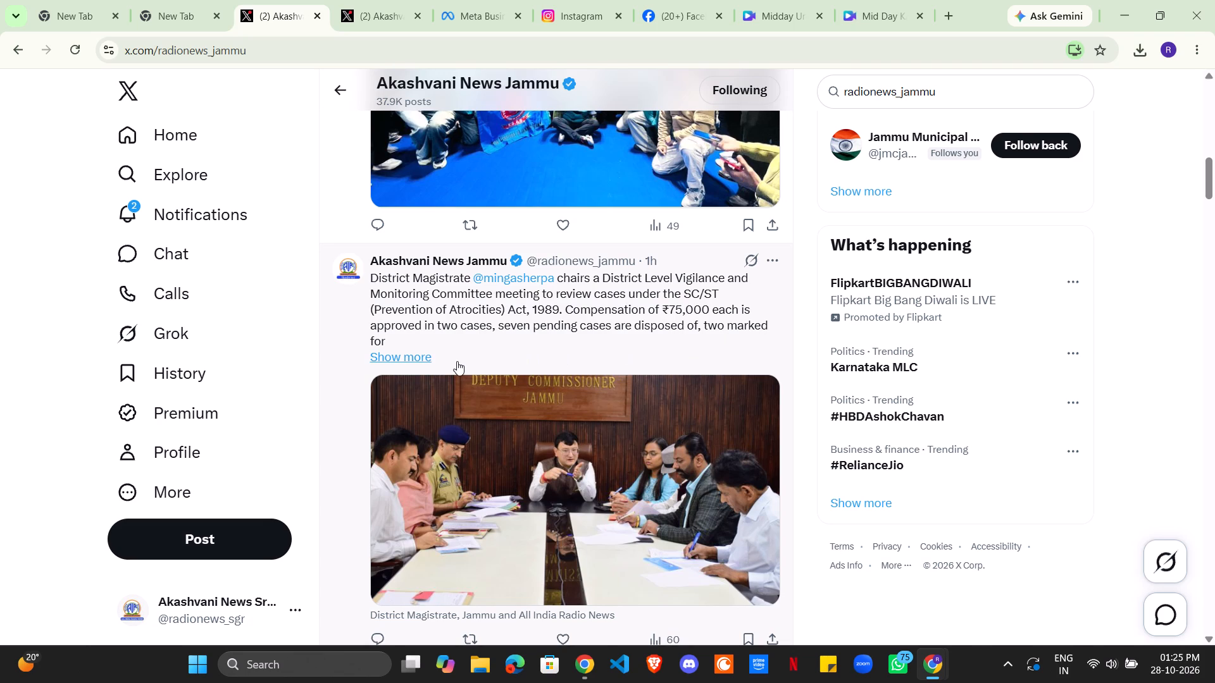
left_click(404, 366)
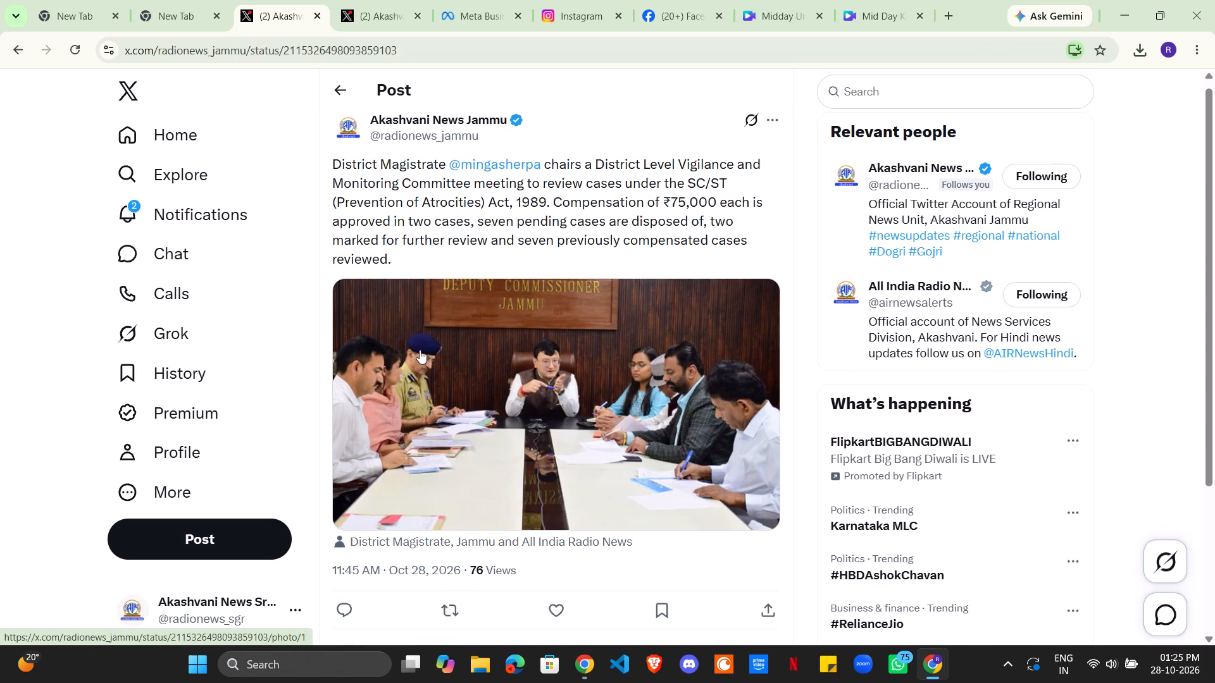